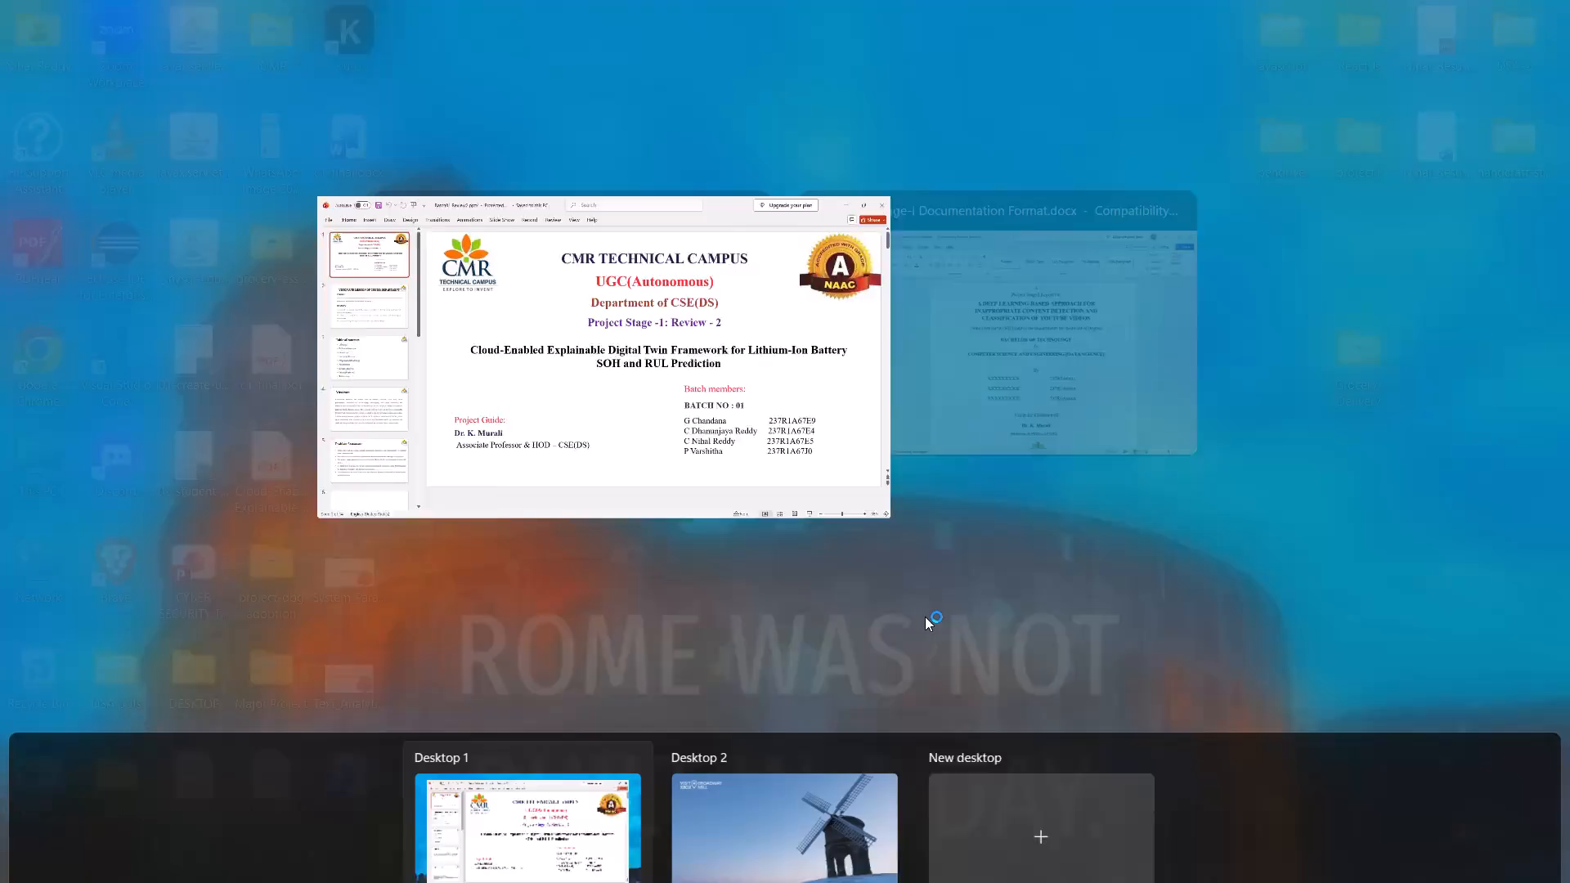
Open the Batch01 Review2 presentation for editing and dismiss the Bing wallpaper offer.
left_click(729, 432)
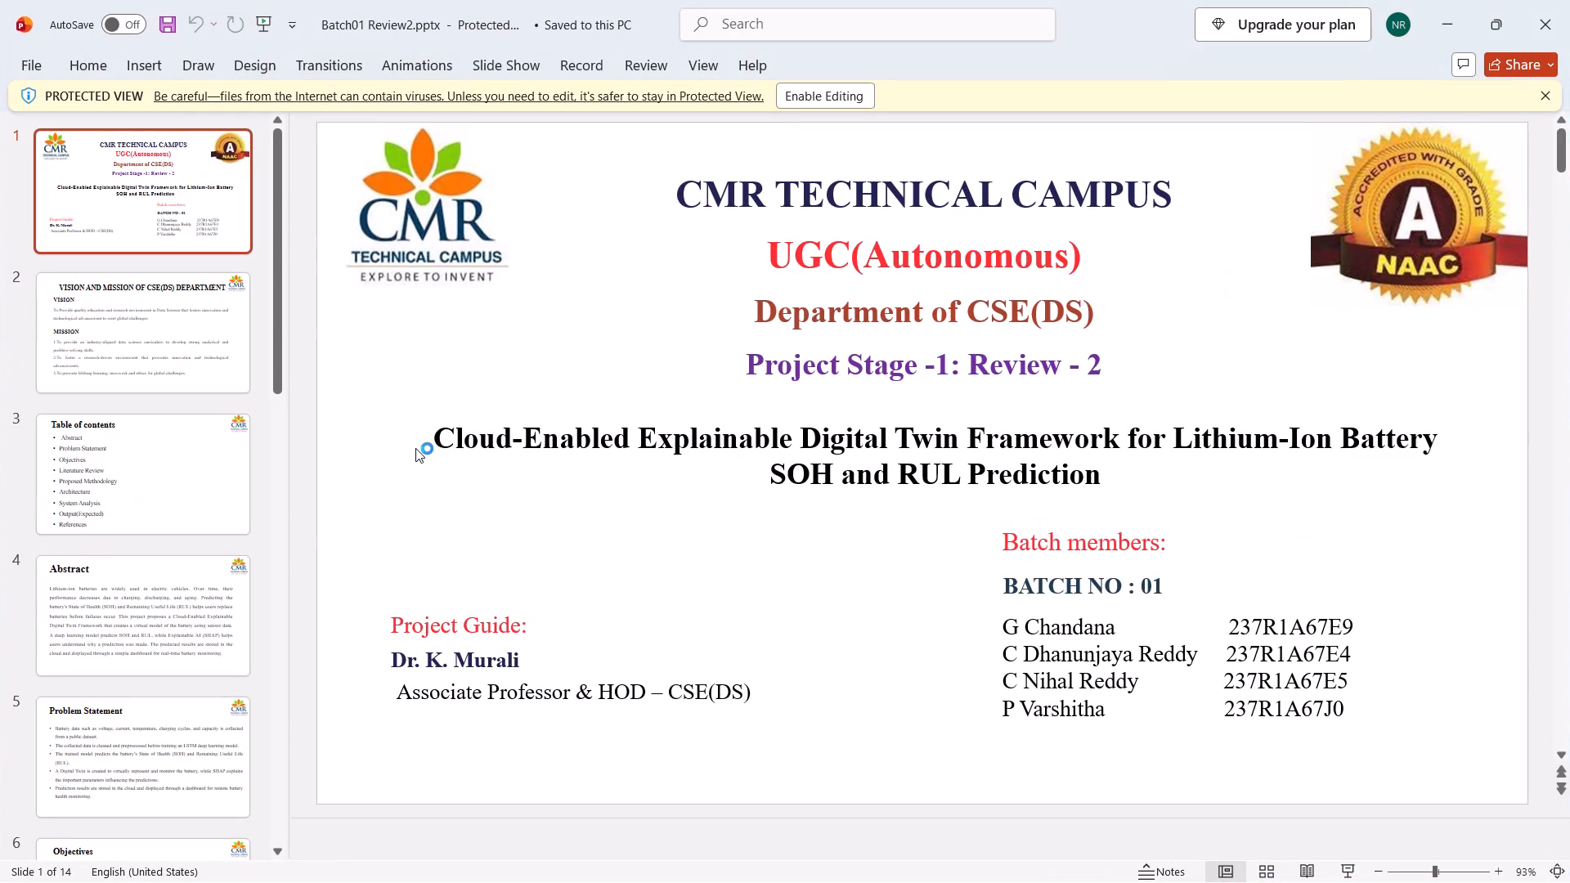
left_click(852, 99)
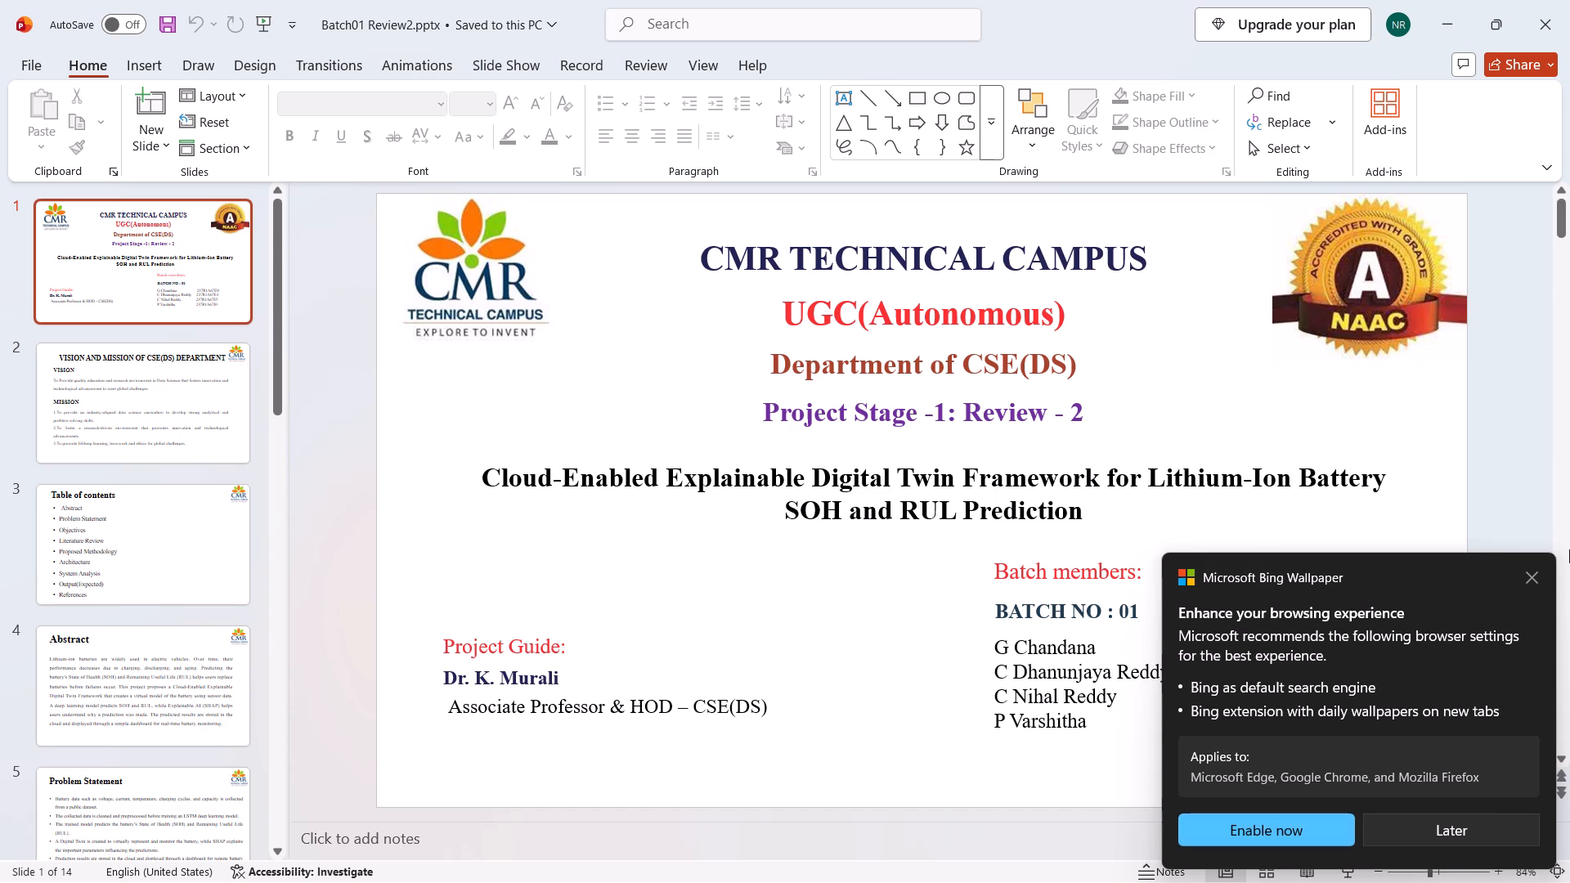
left_click(1474, 819)
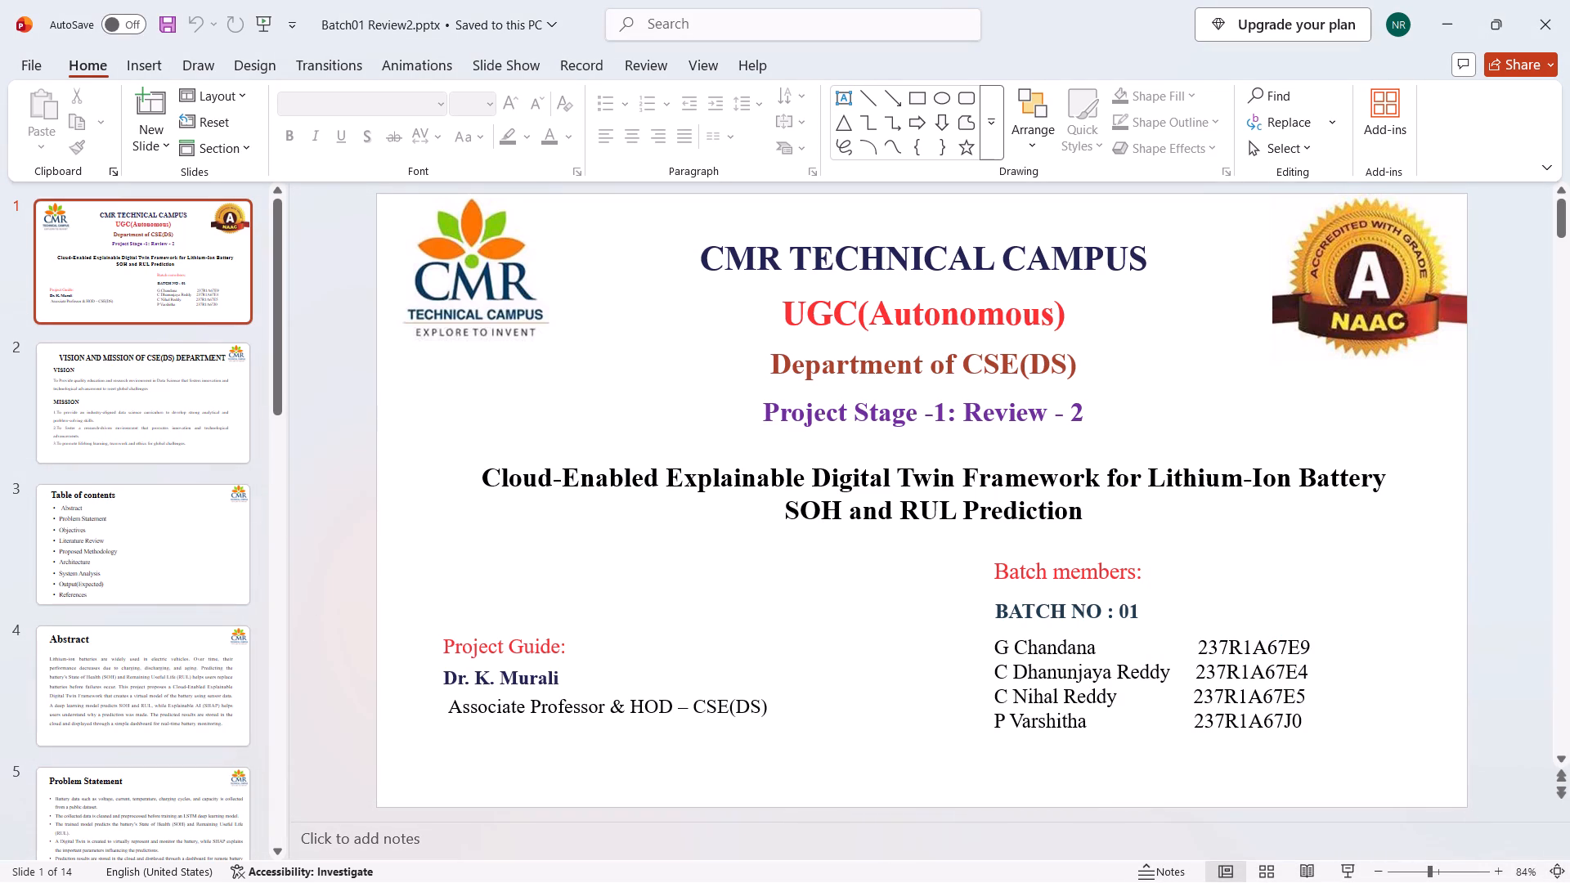
Replace the report title on the Word cover page with the project title copied from the PowerPoint title slide.
left_click_drag(483, 473, 1024, 512)
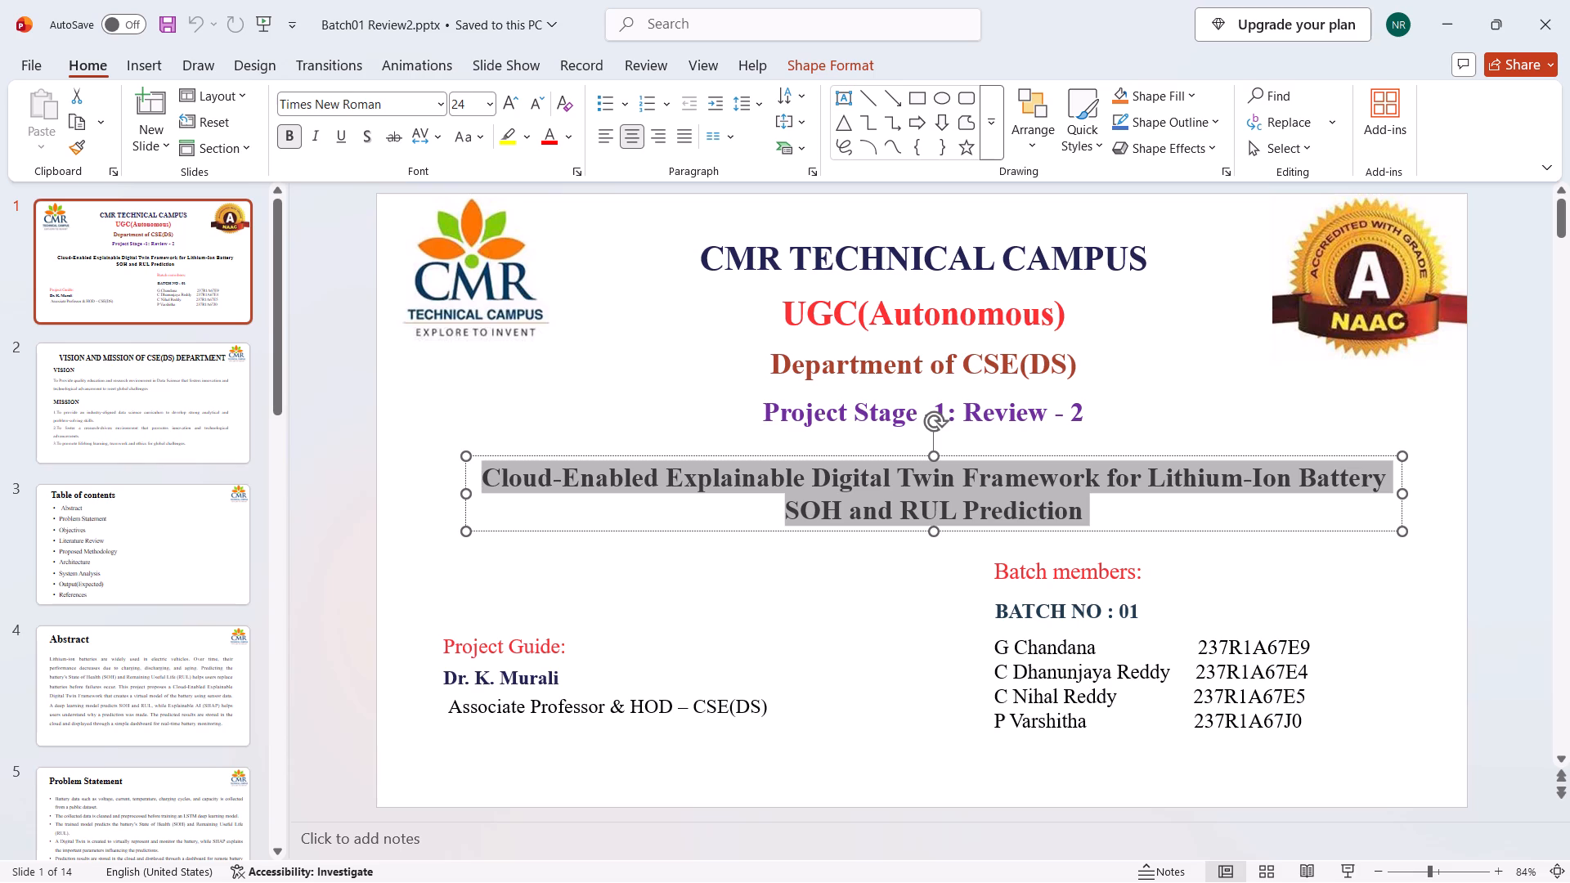
left_click_drag(1024, 512, 1133, 512)
key("ctrl+c")
left_click(1453, 25)
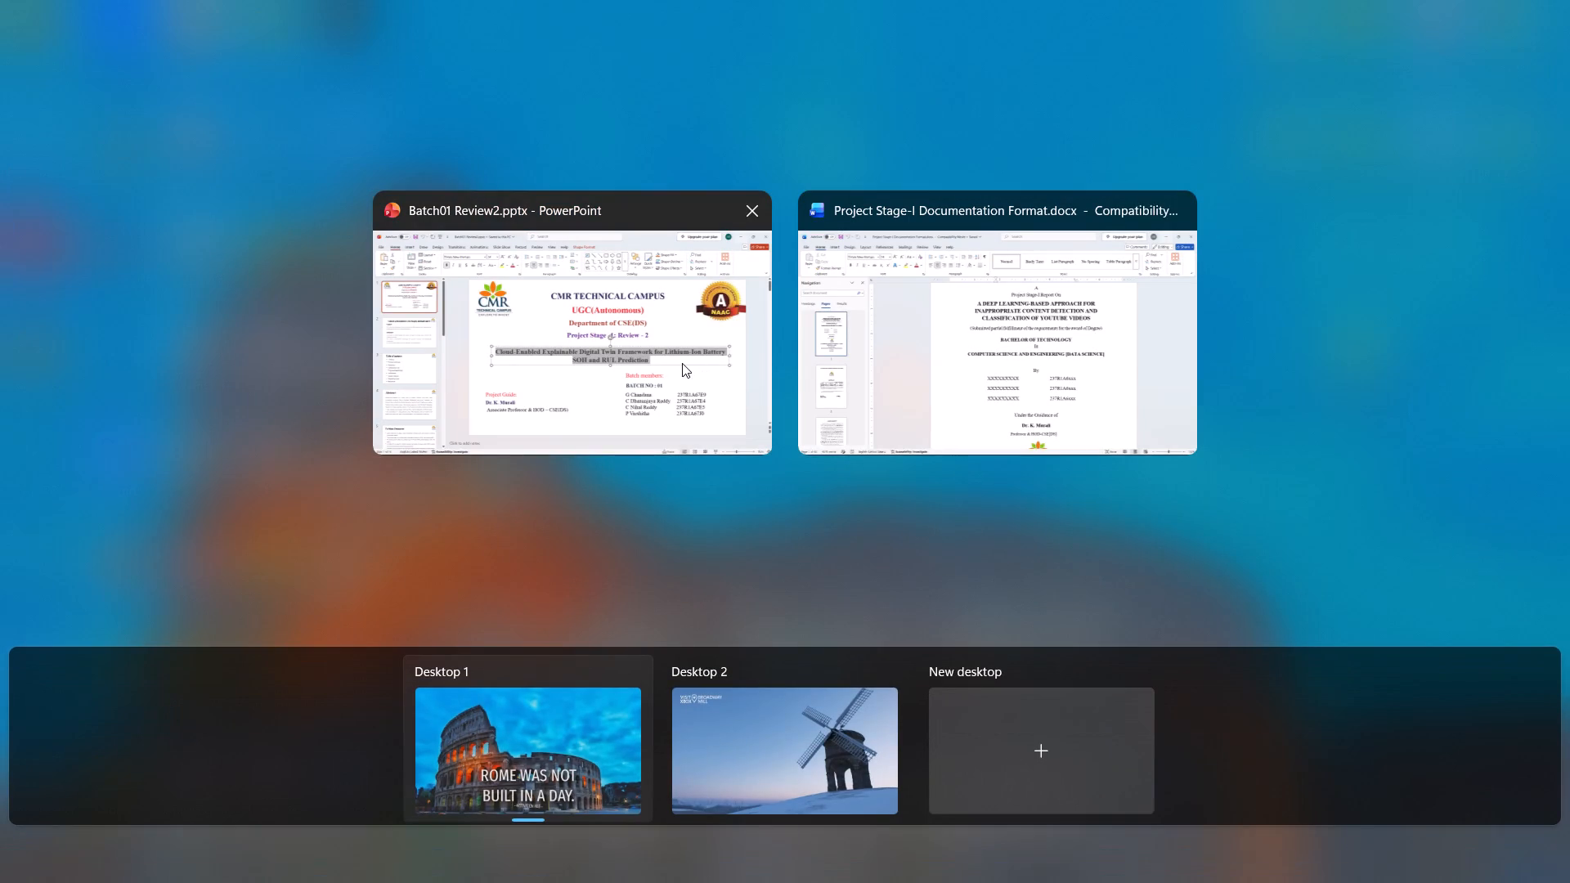
left_click(924, 356)
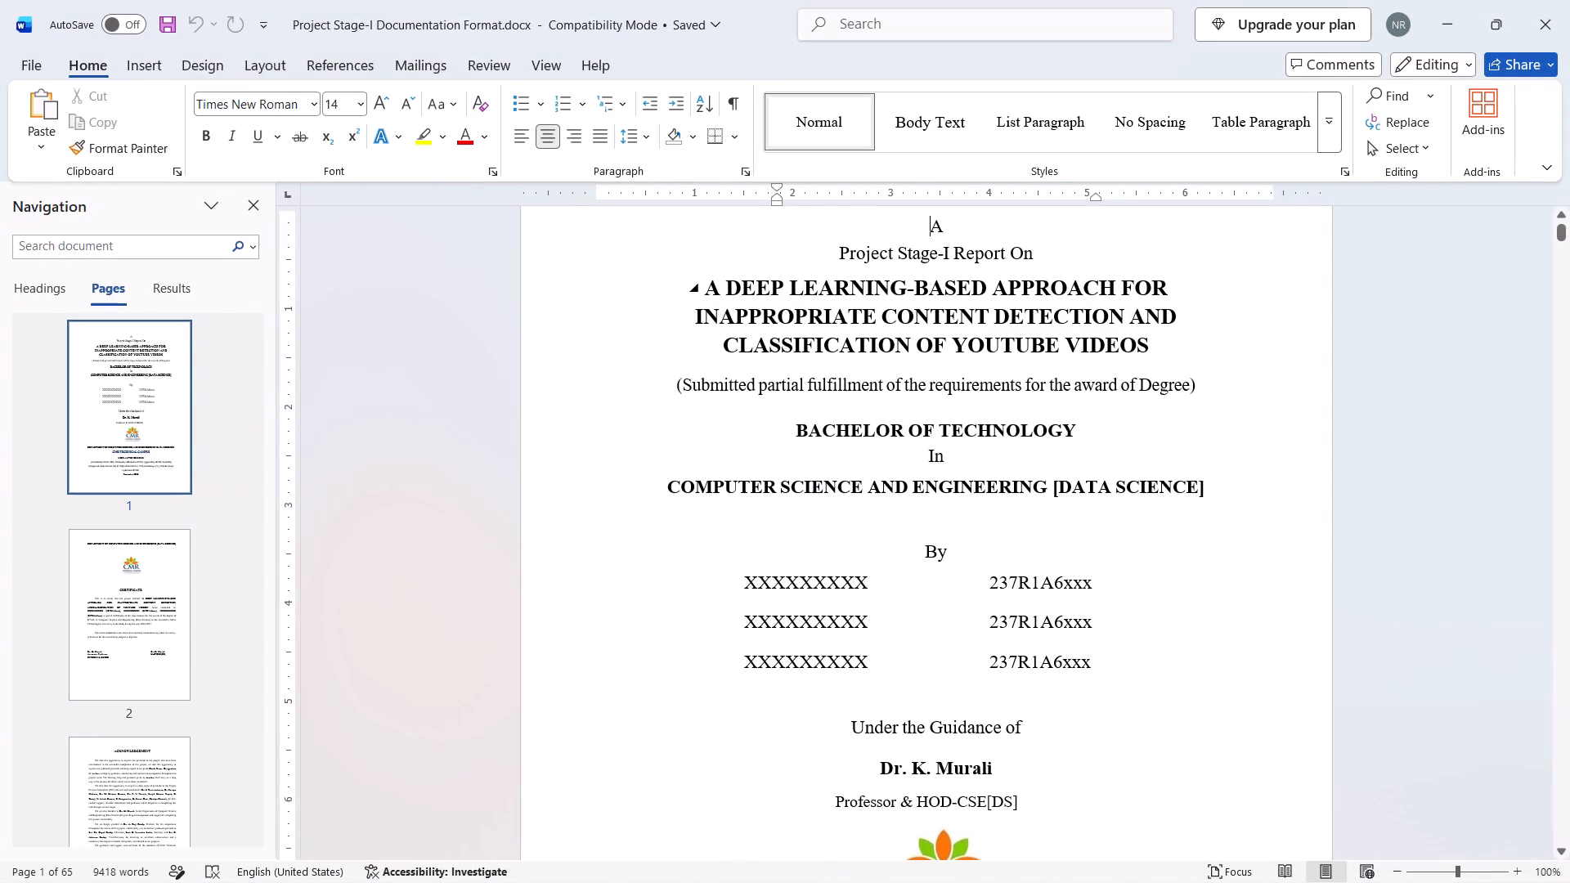
left_click_drag(1150, 345, 709, 307)
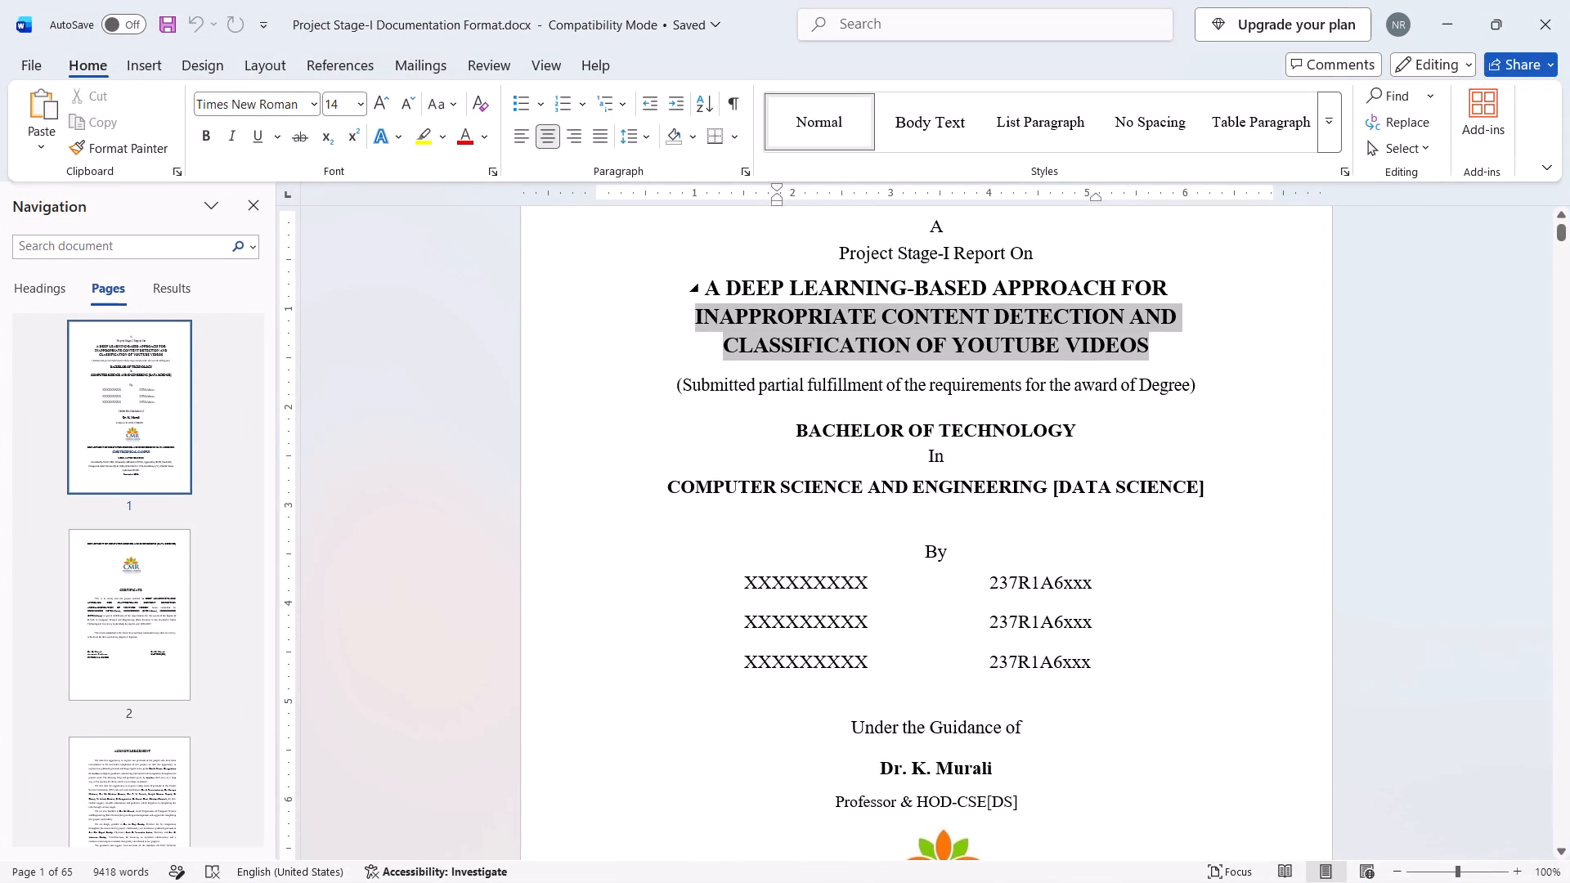
left_click_drag(709, 307, 704, 294)
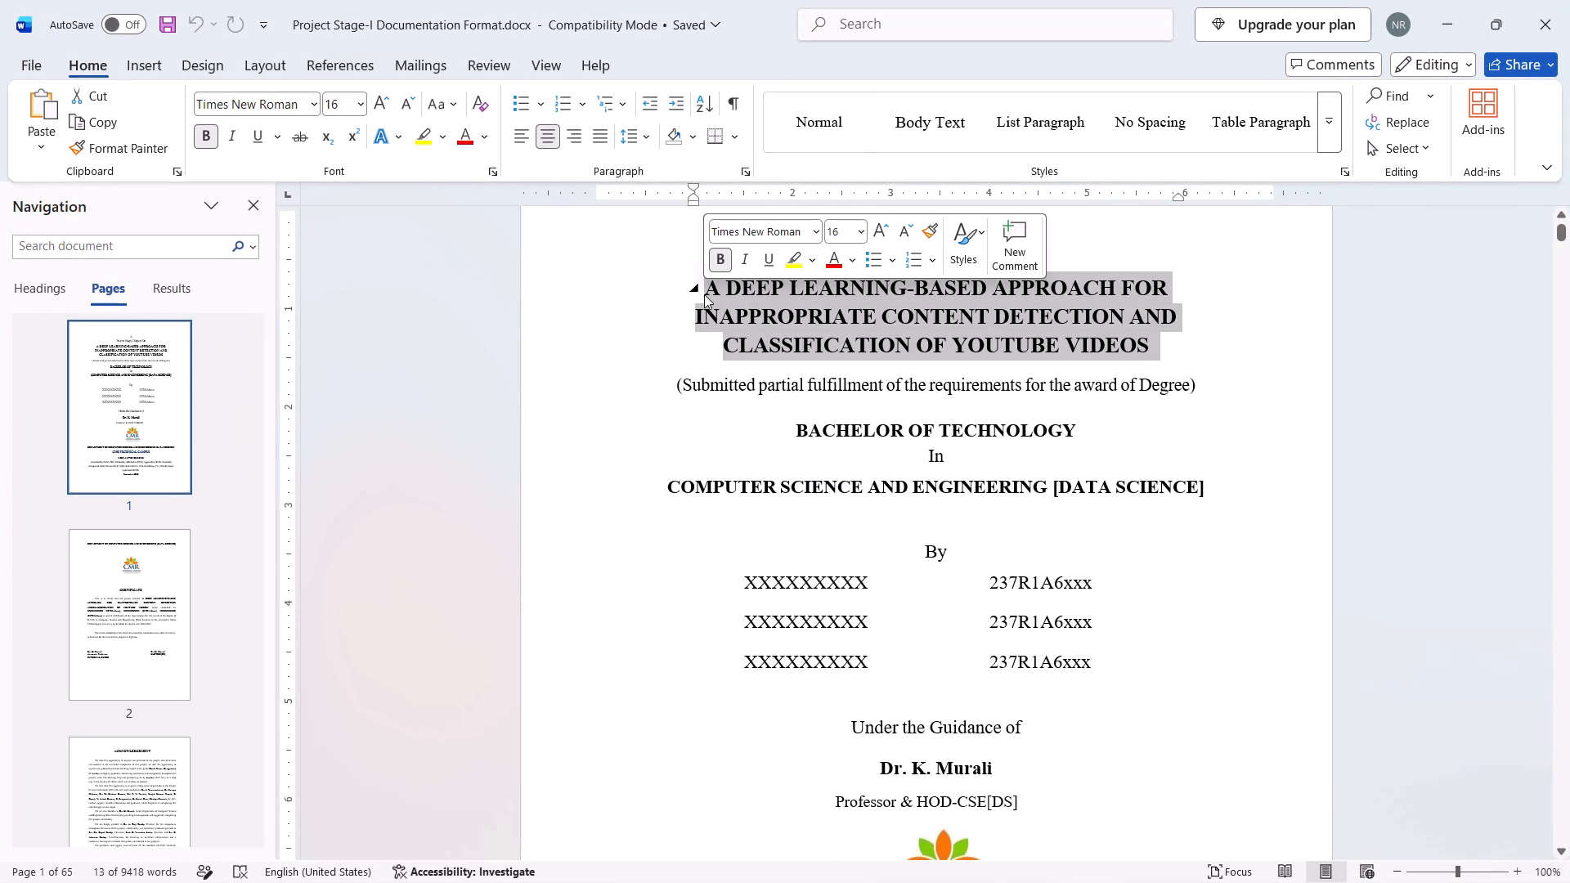
key("ctrl+v")
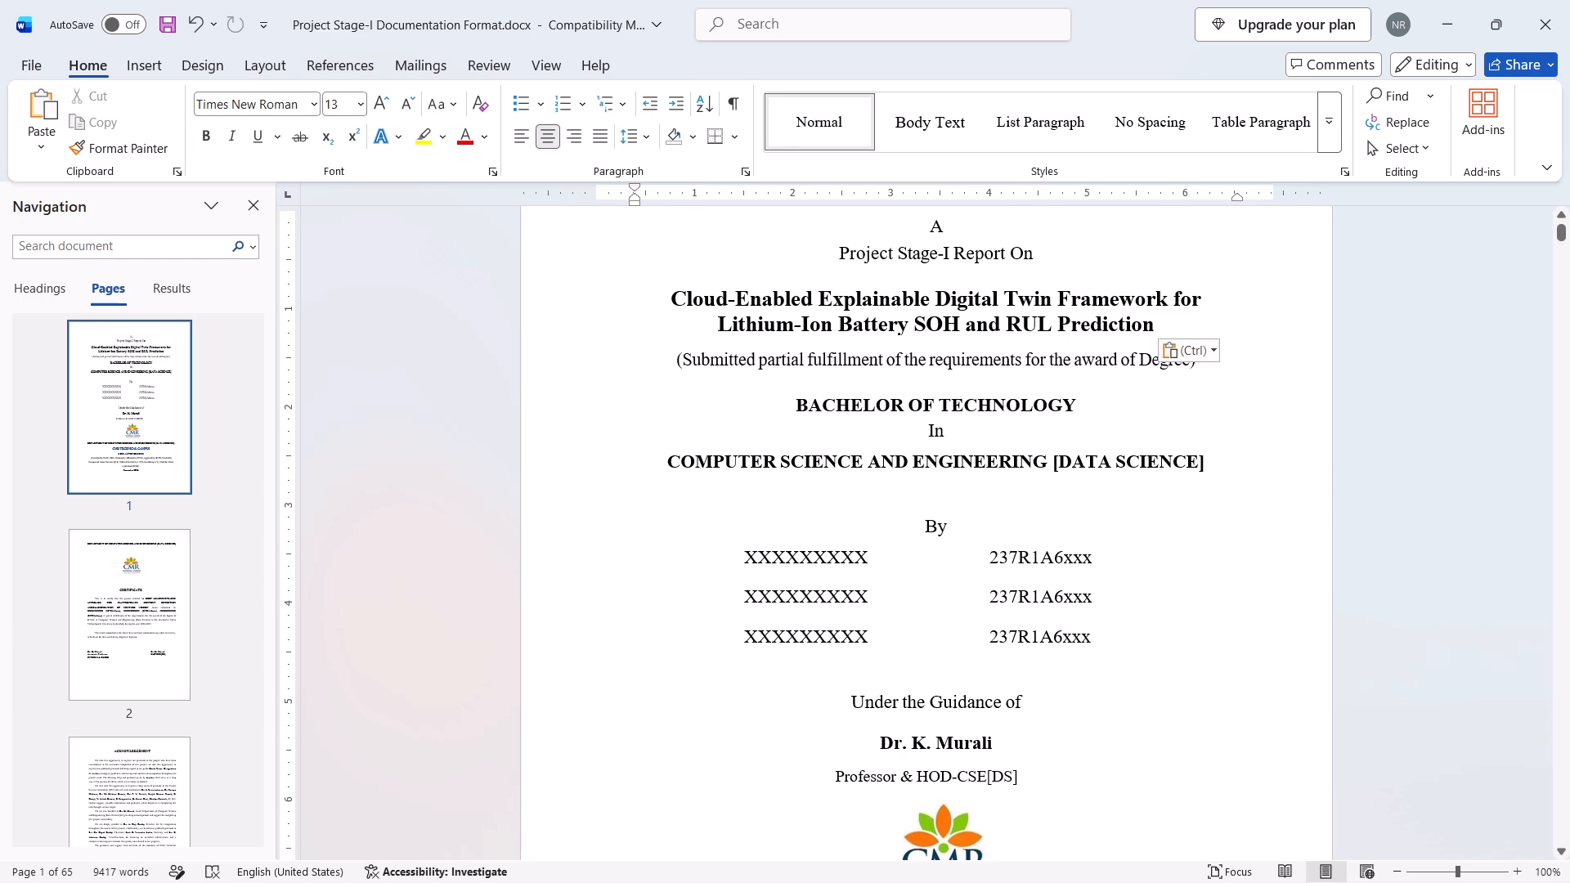
Arrange the Word report and the PowerPoint presentation side by side.
scroll(850, 501, "down", 2)
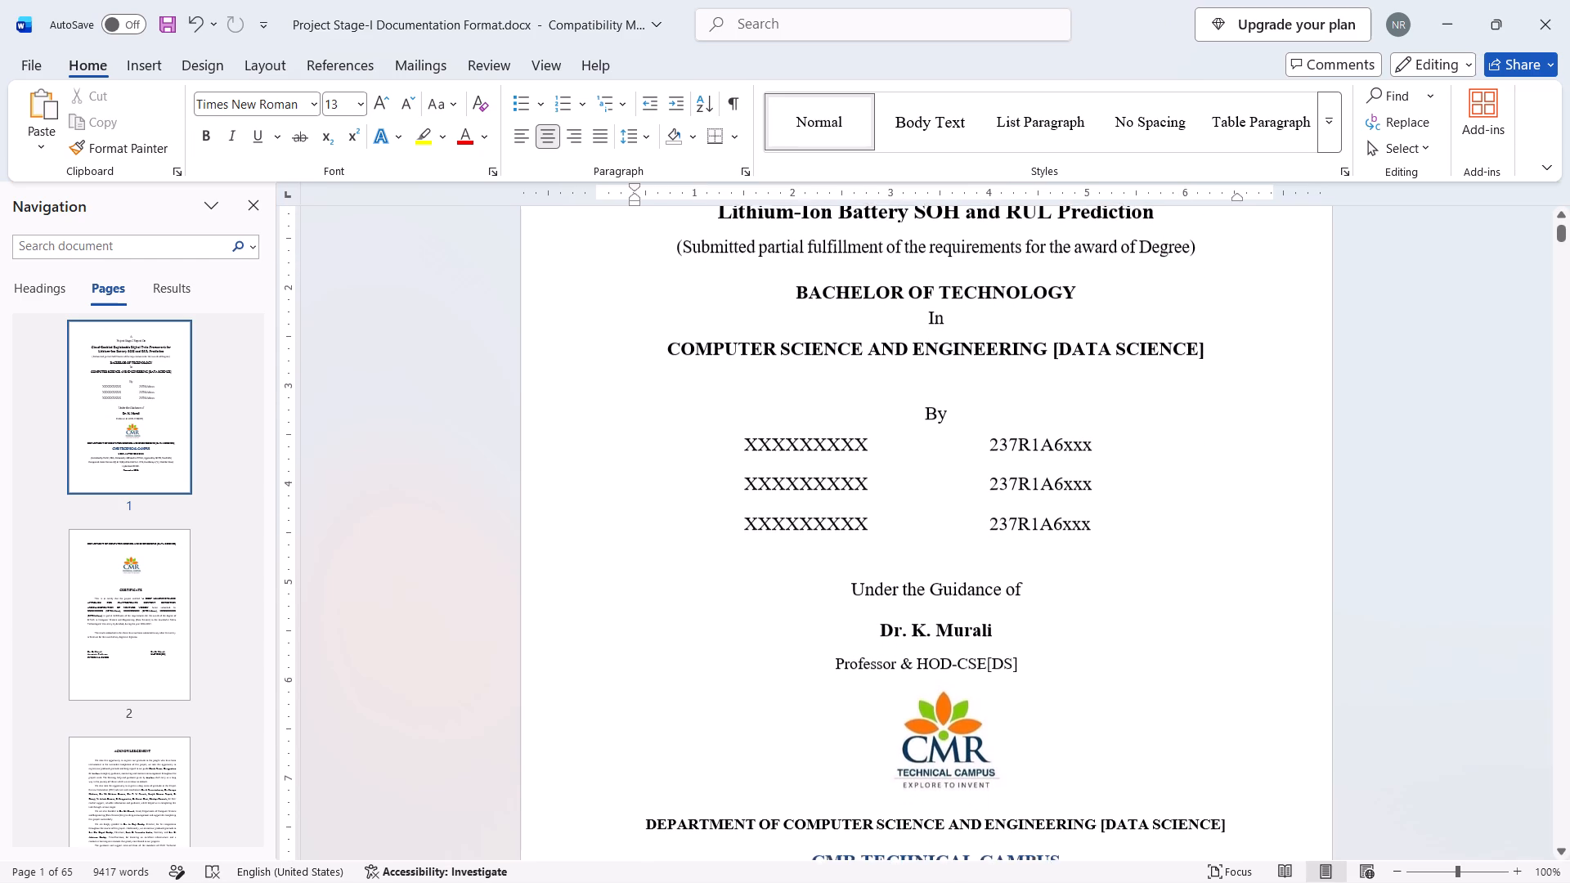
scroll(850, 501, "down", 1)
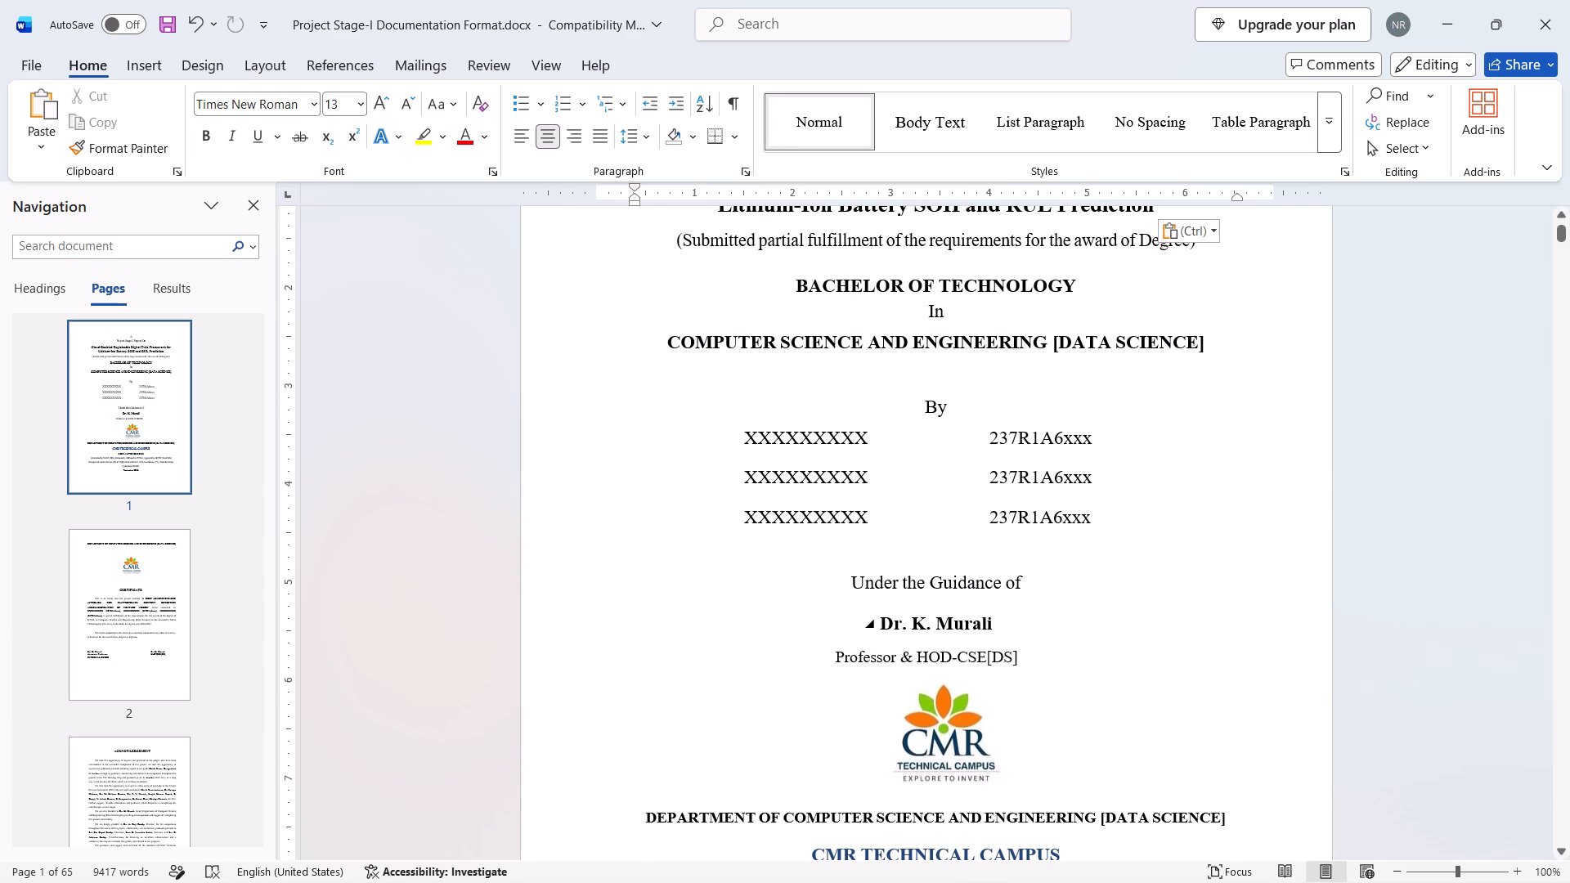
scroll(999, 617, "down", 1)
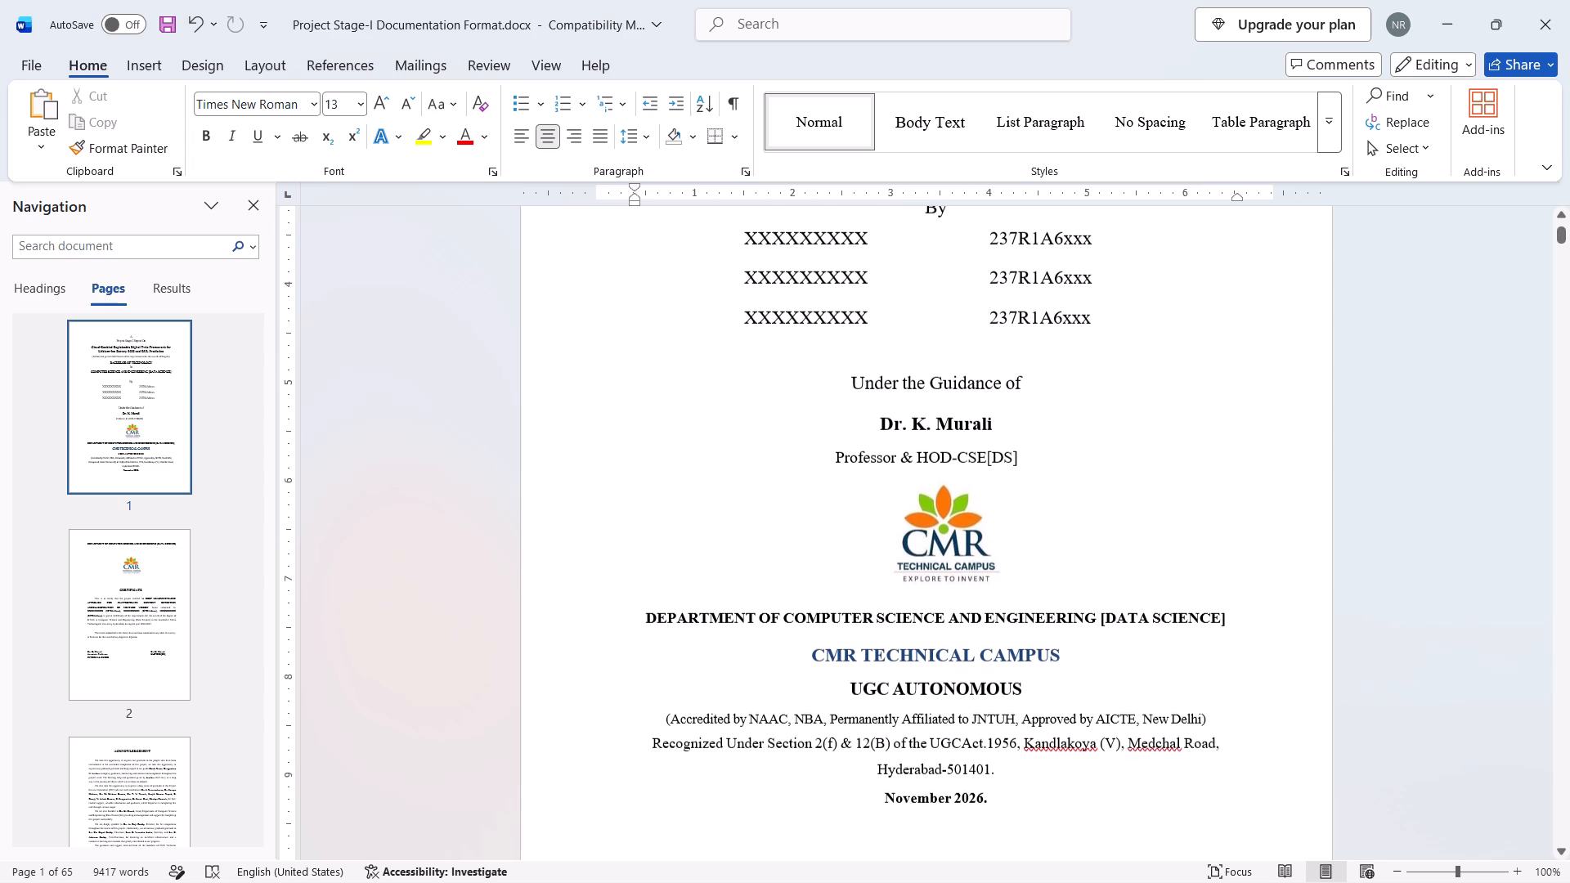
scroll(999, 617, "up", 4)
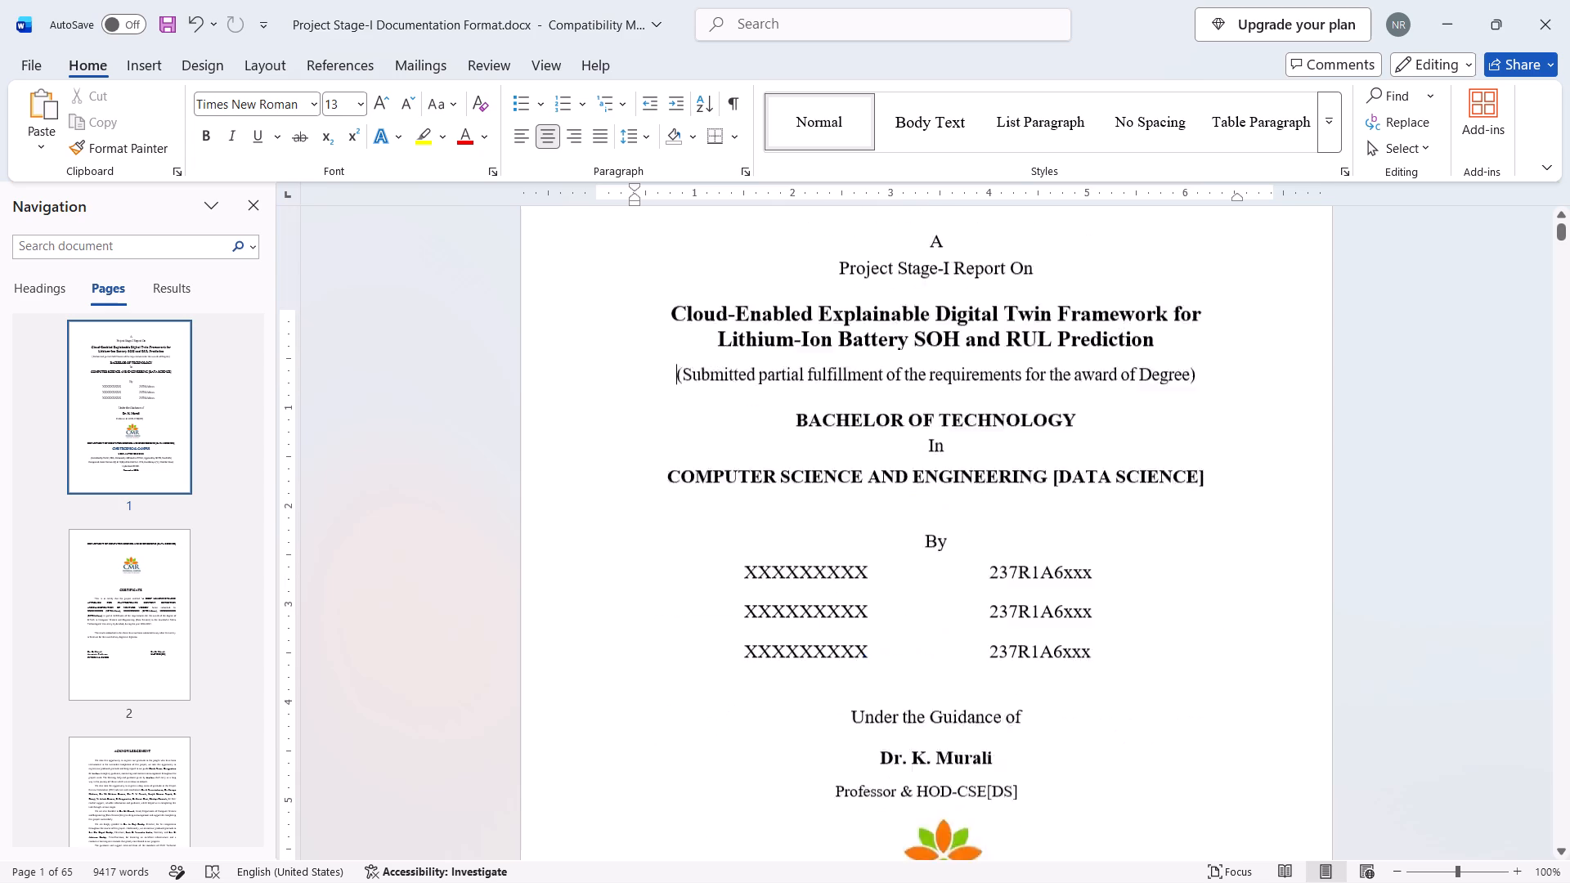
scroll(999, 617, "down", 1)
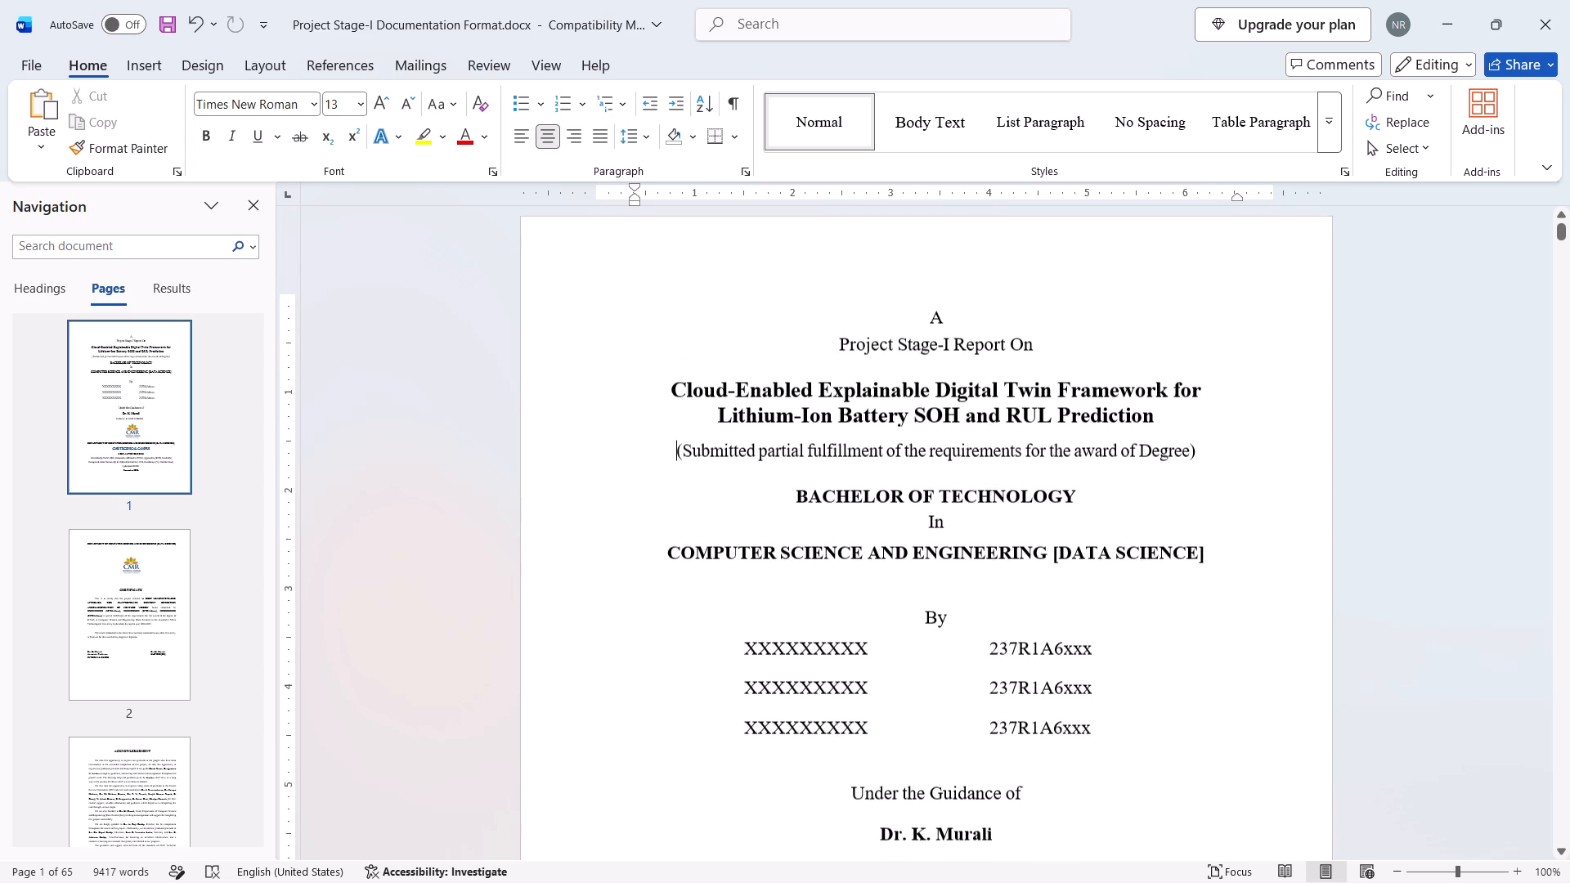
scroll(999, 617, "down", 1)
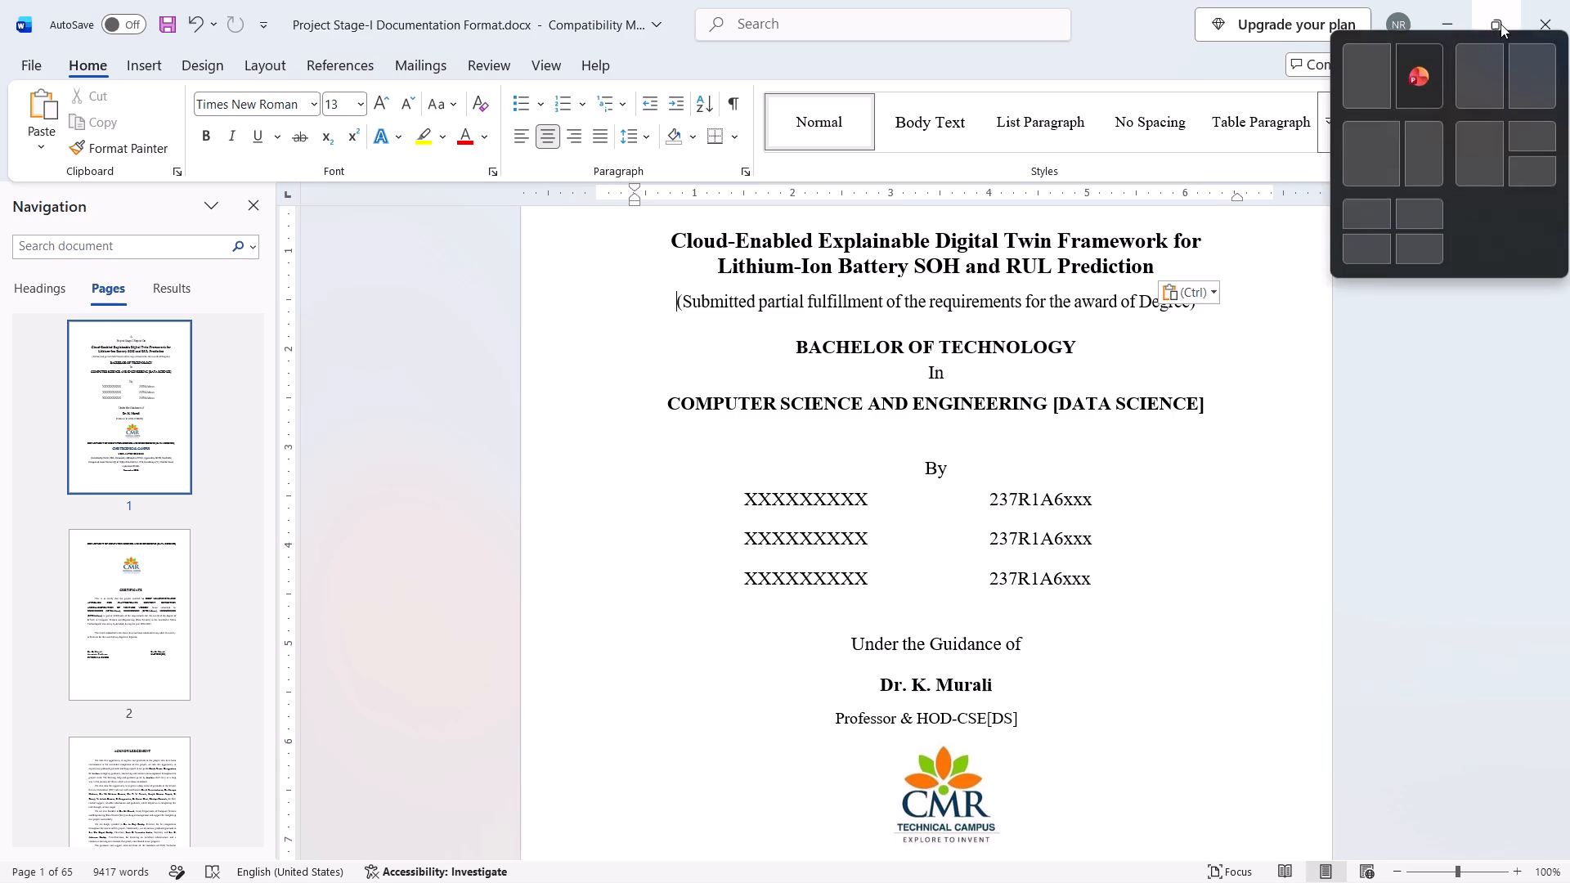
left_click(1374, 86)
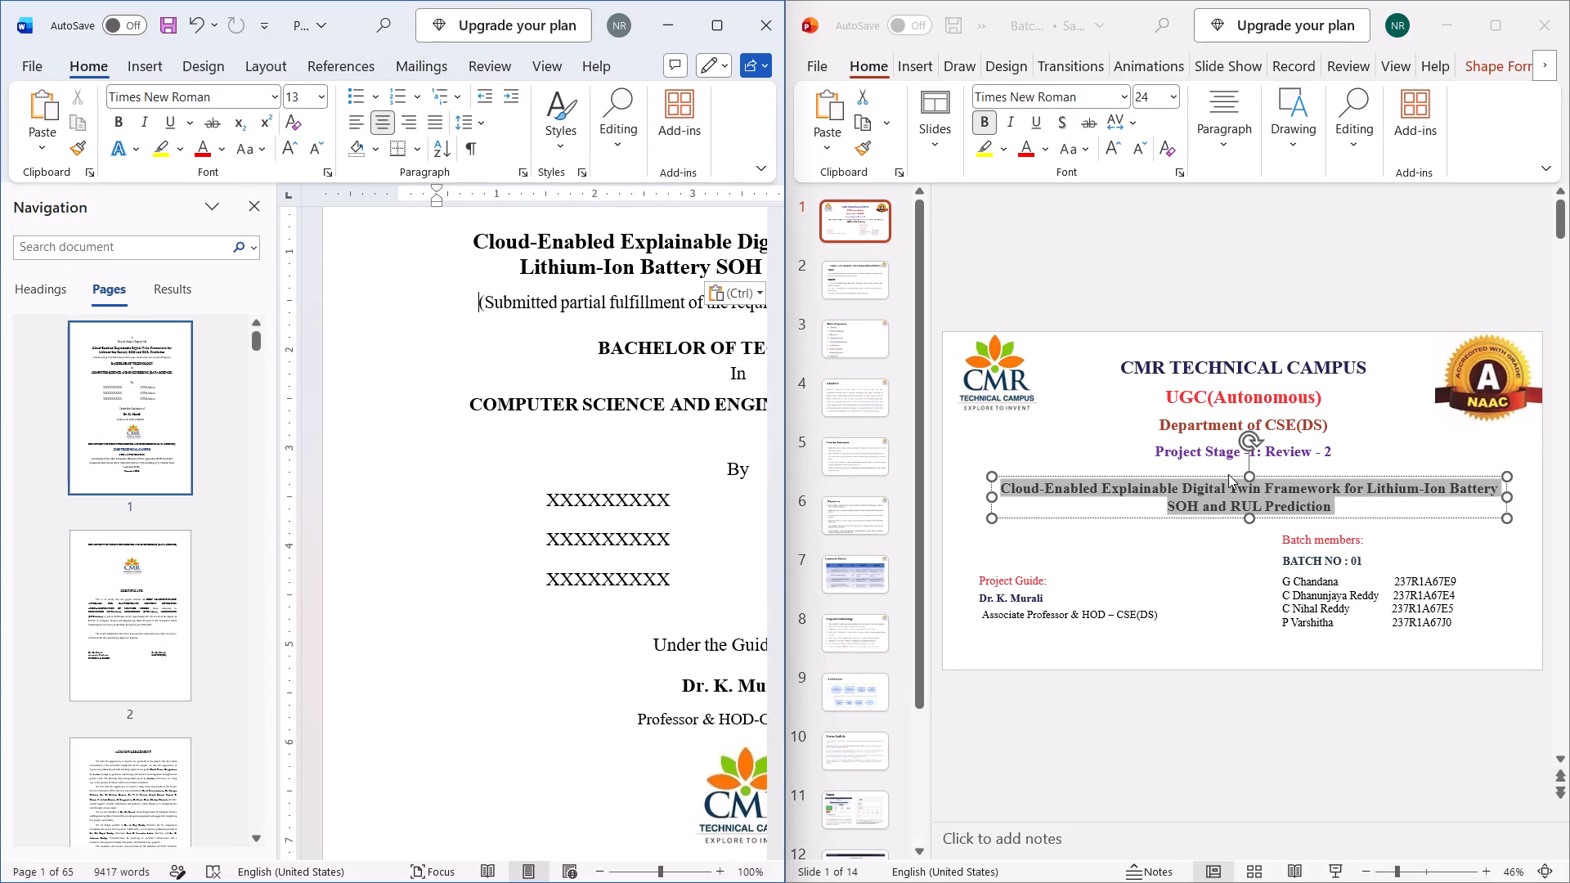
left_click(1221, 609)
left_click(1319, 739)
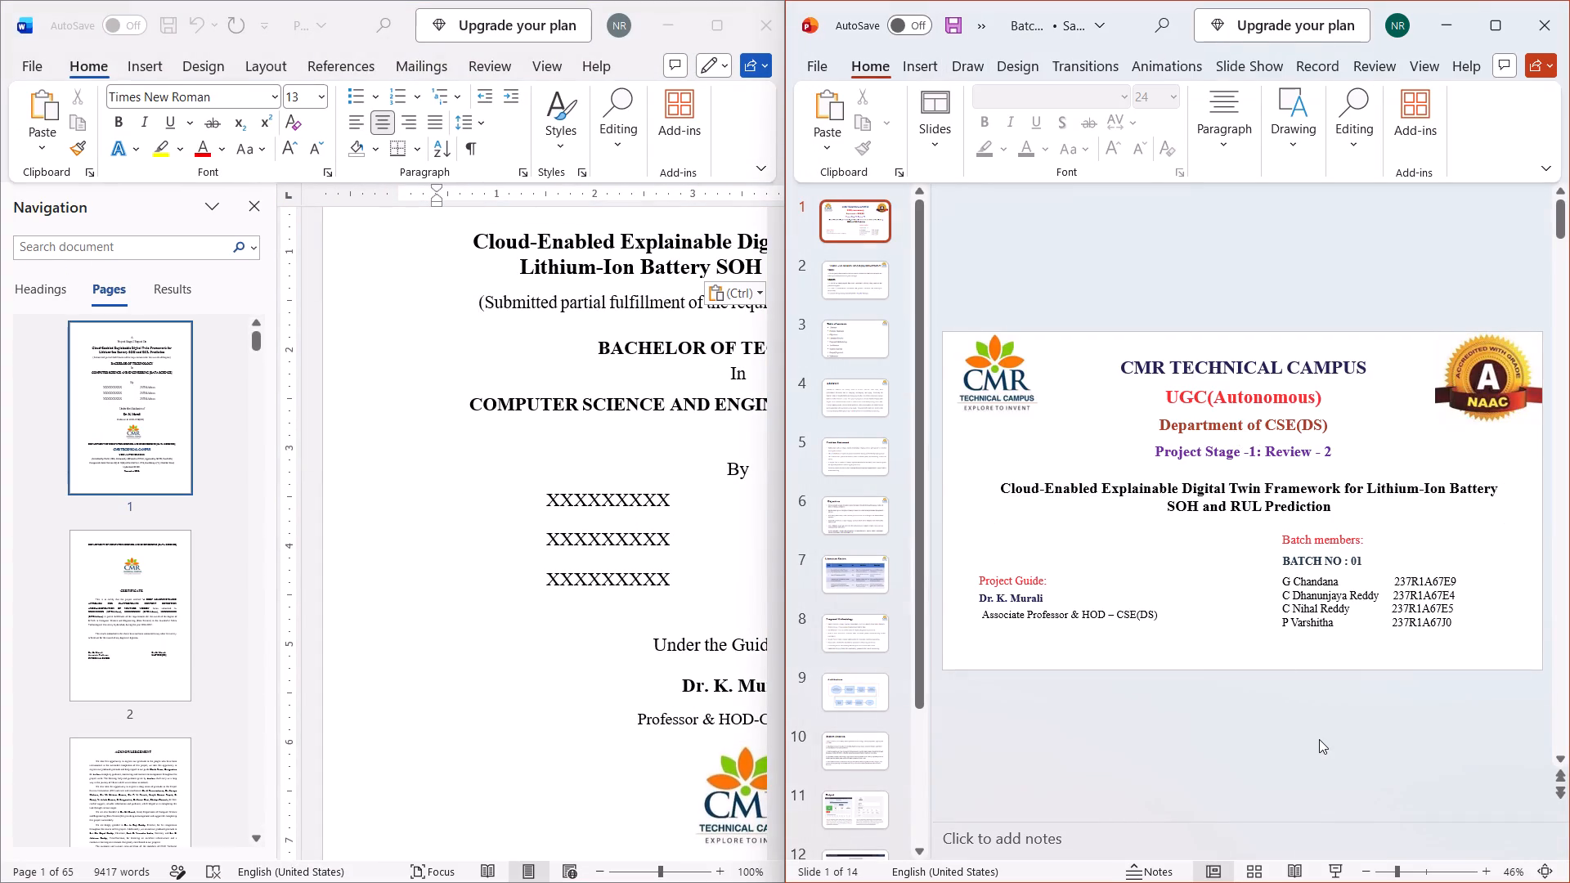
Replace the first student name placeholder on the report cover with the first batch member's name, adding a period after the initial.
scroll(1319, 739, "up", 6, "ctrl")
scroll(1319, 739, "down", 2, "ctrl")
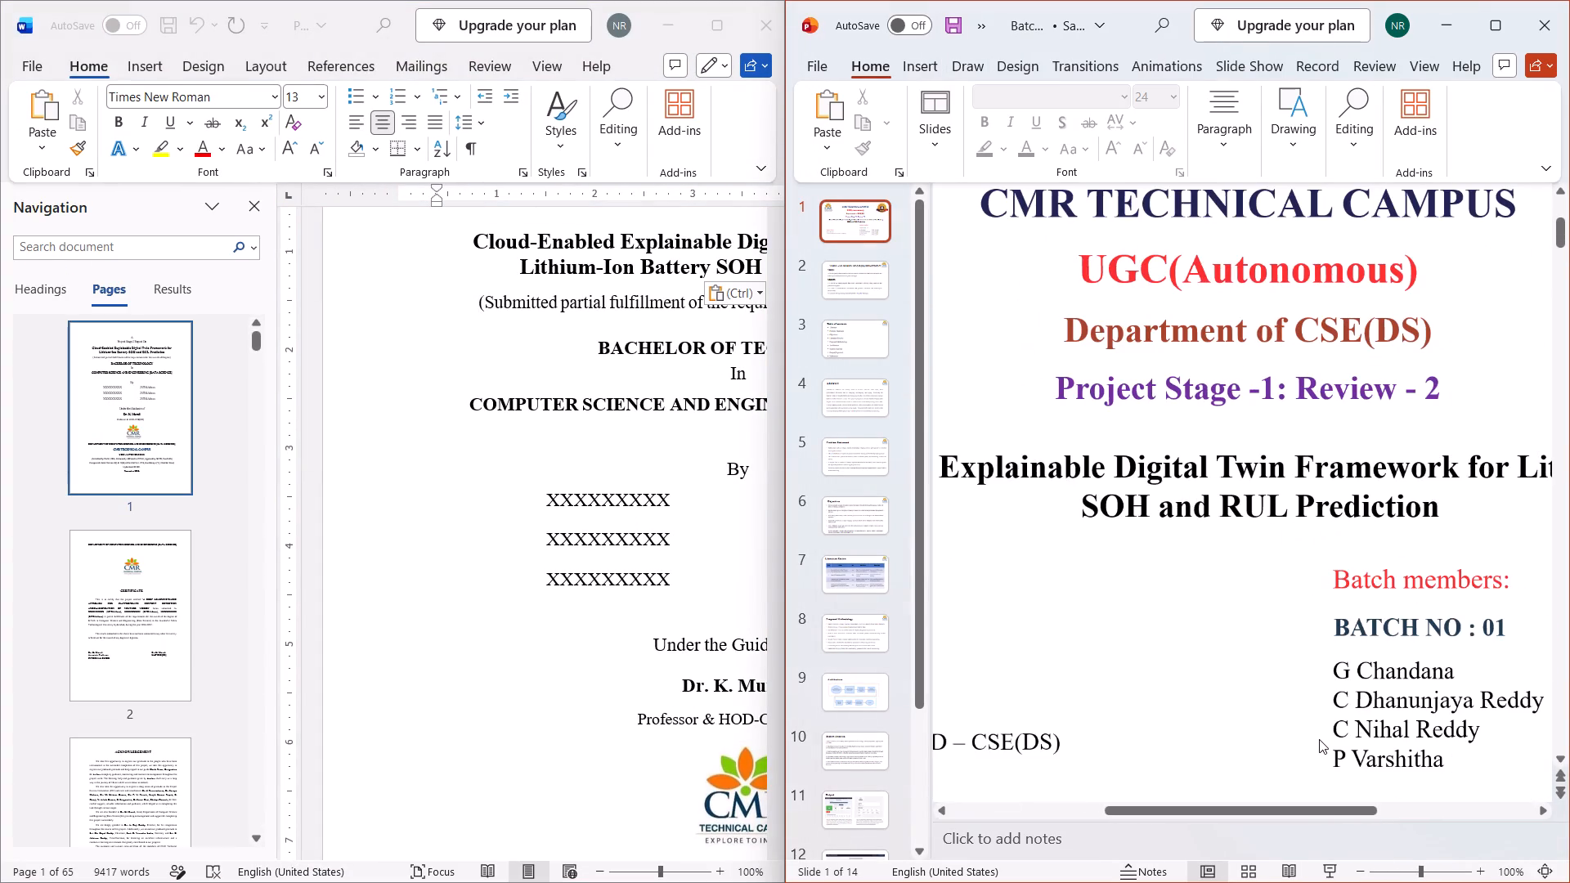
scroll(1319, 739, "left", 2)
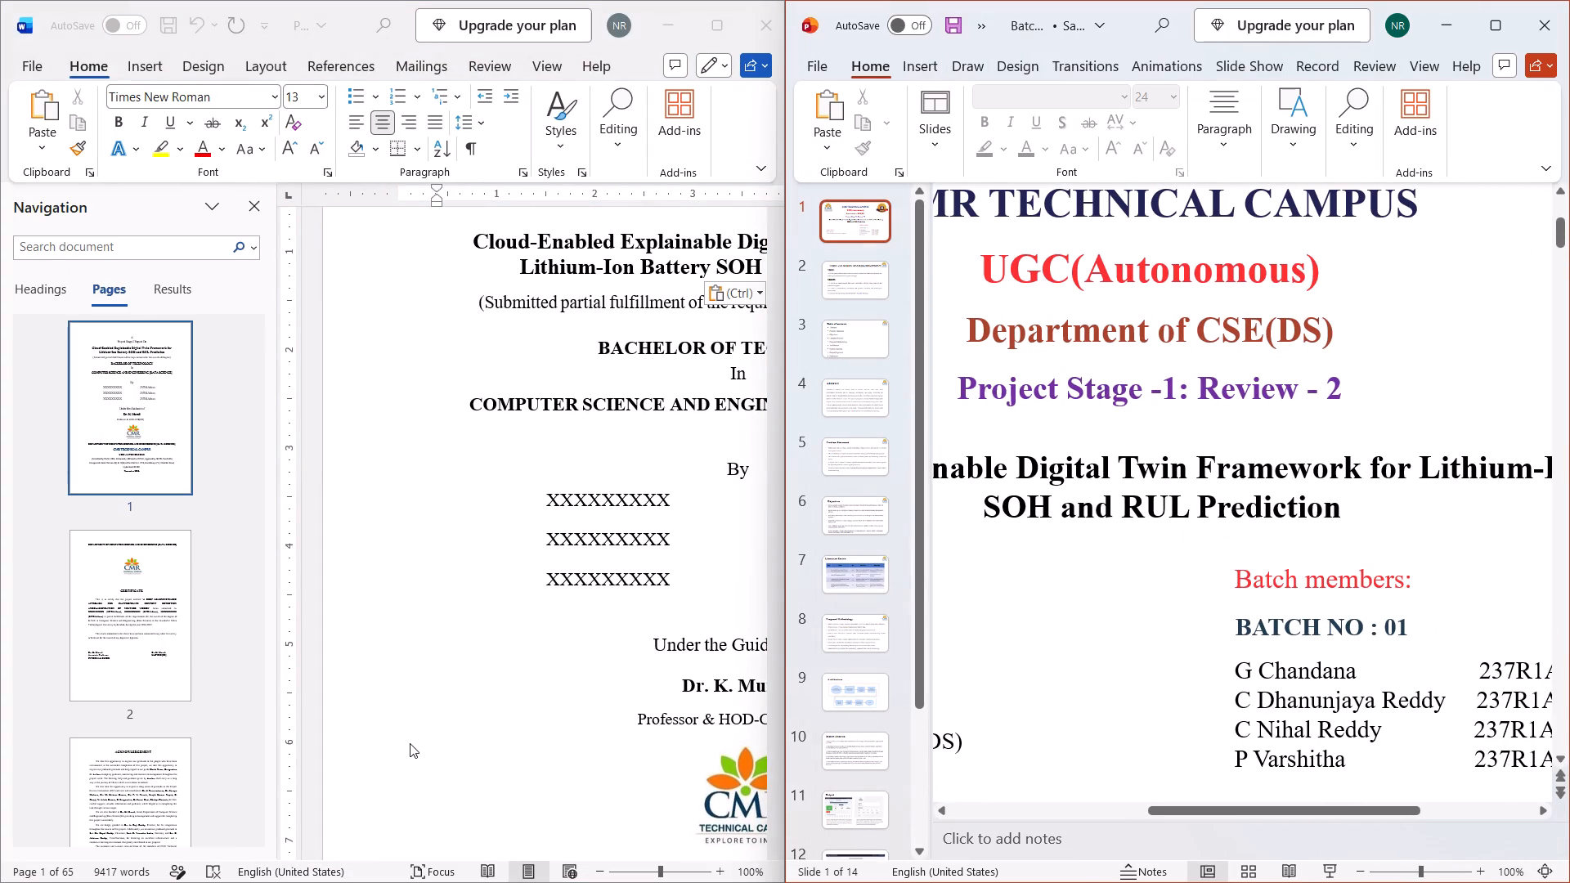
scroll(410, 743, "left", 2)
scroll(410, 743, "right", 1)
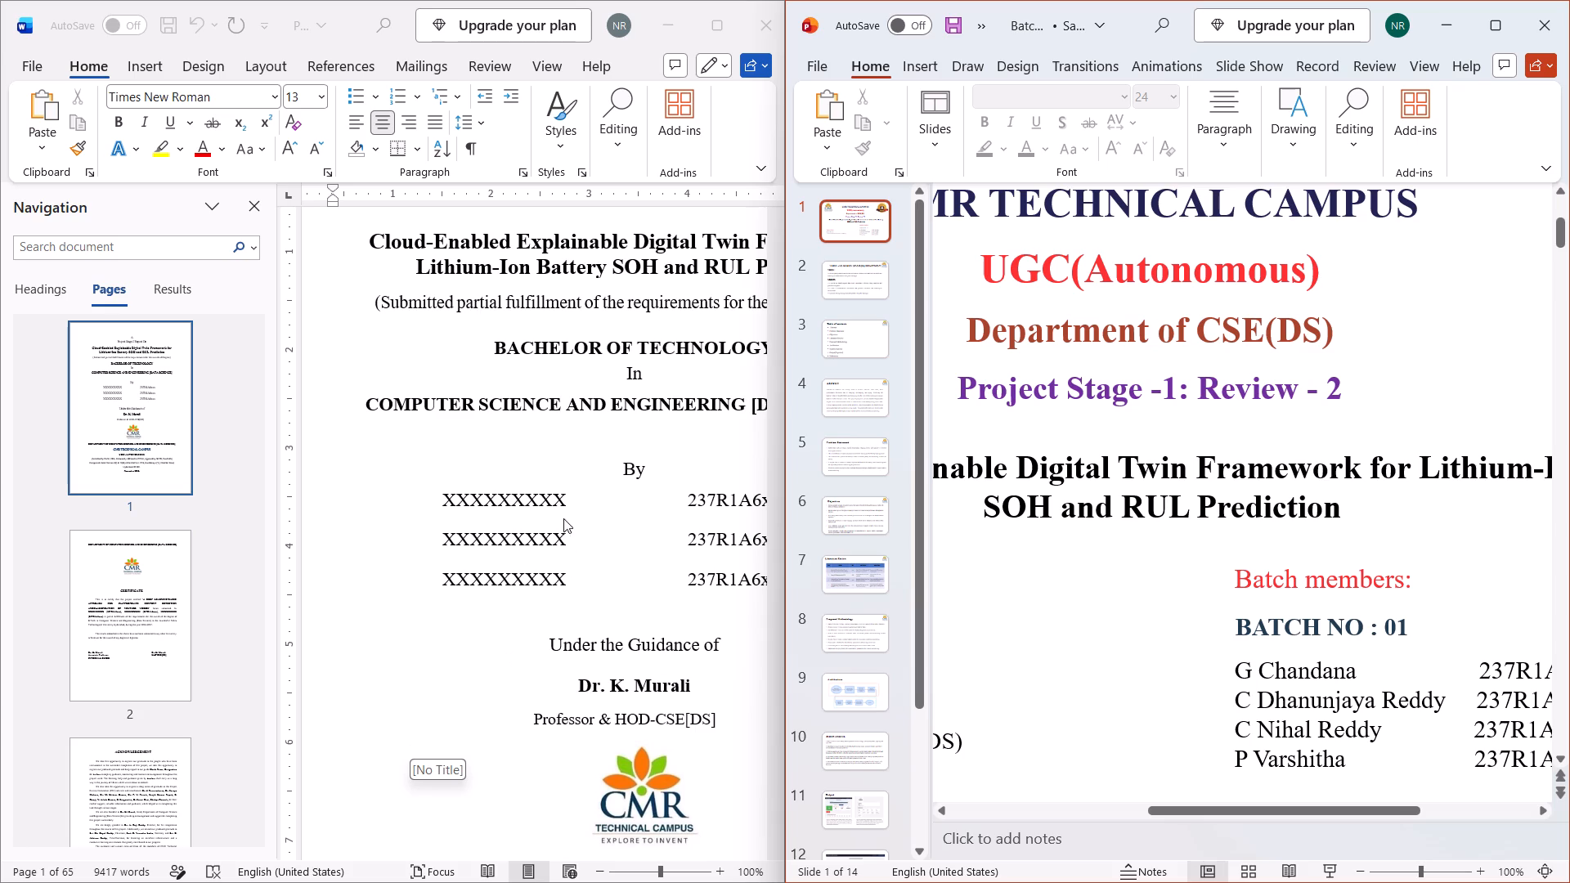
left_click(564, 500)
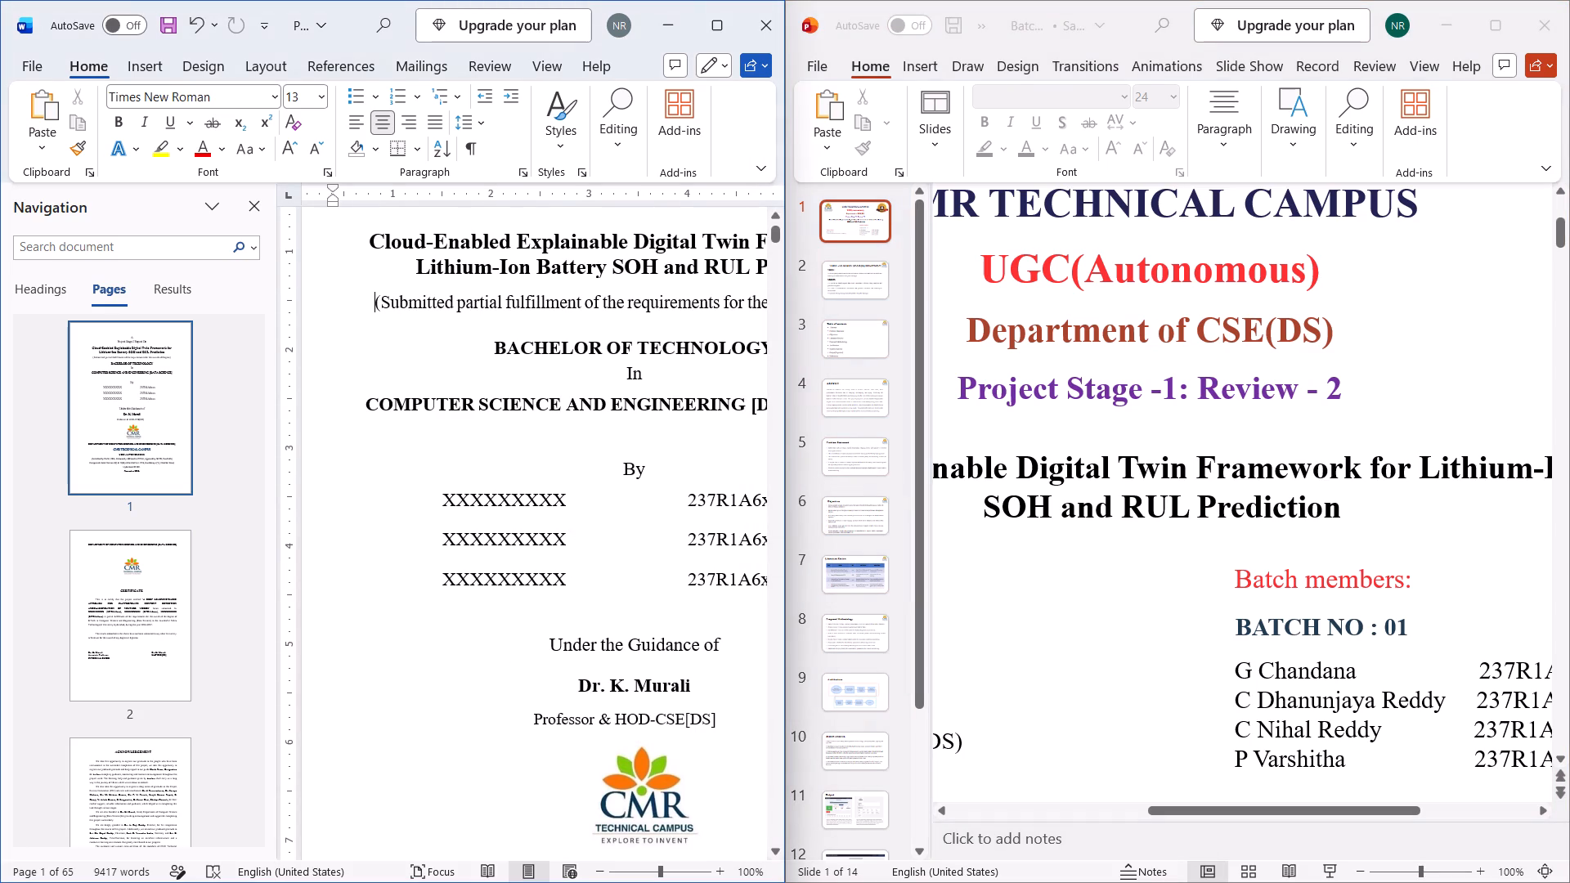
left_click(562, 499)
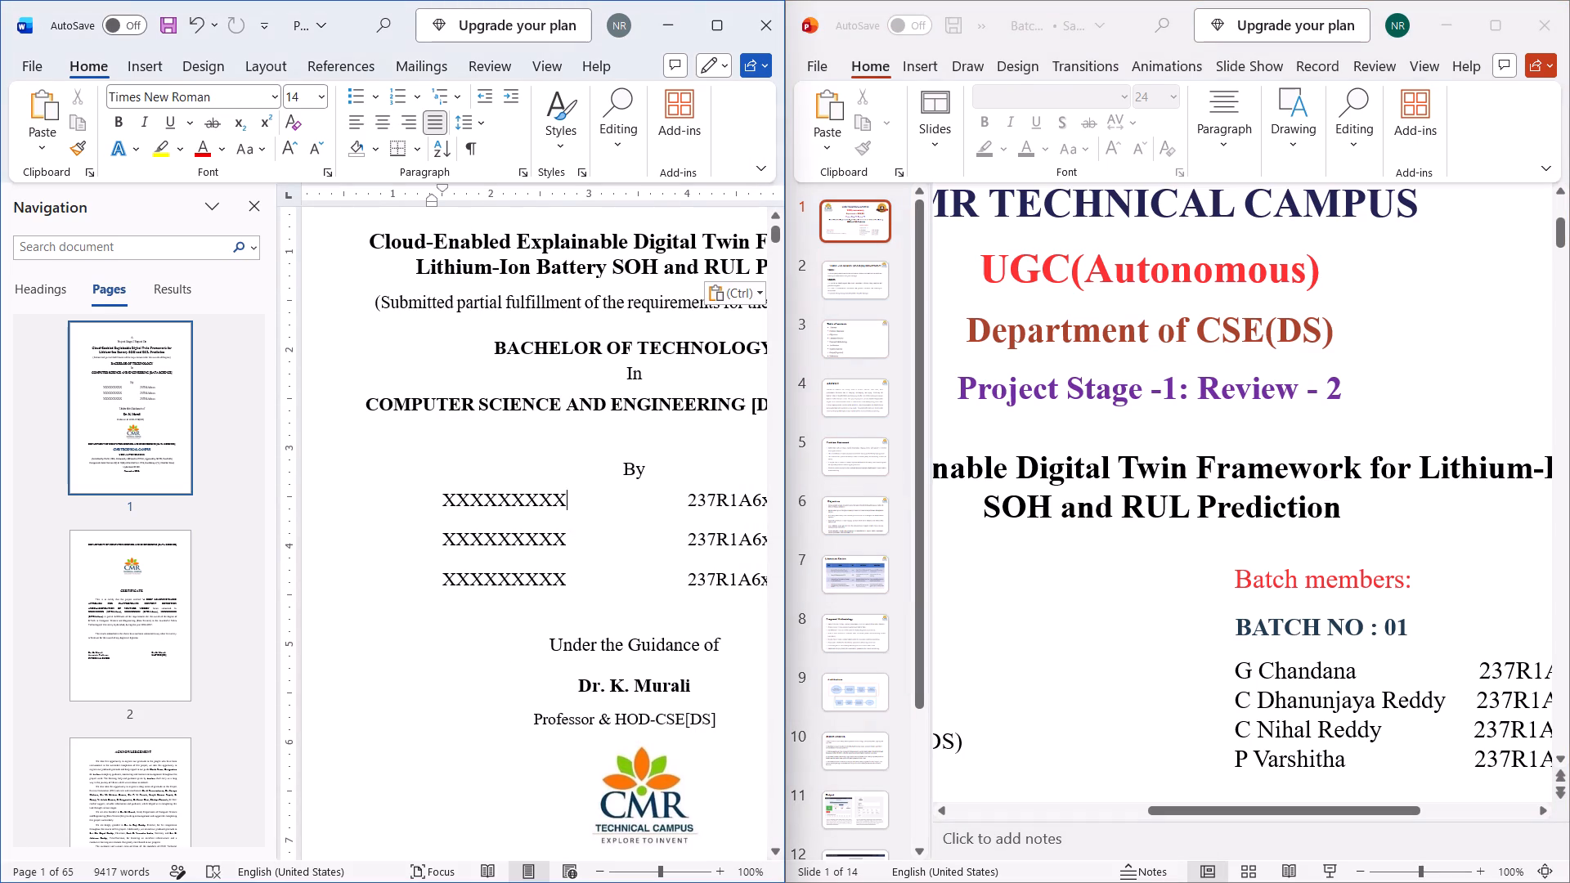
key("BackSpace")
key("BackSpace")
key("BackSpace")
key("BackSpace")
key("BackSpace")
key("BackSpace")
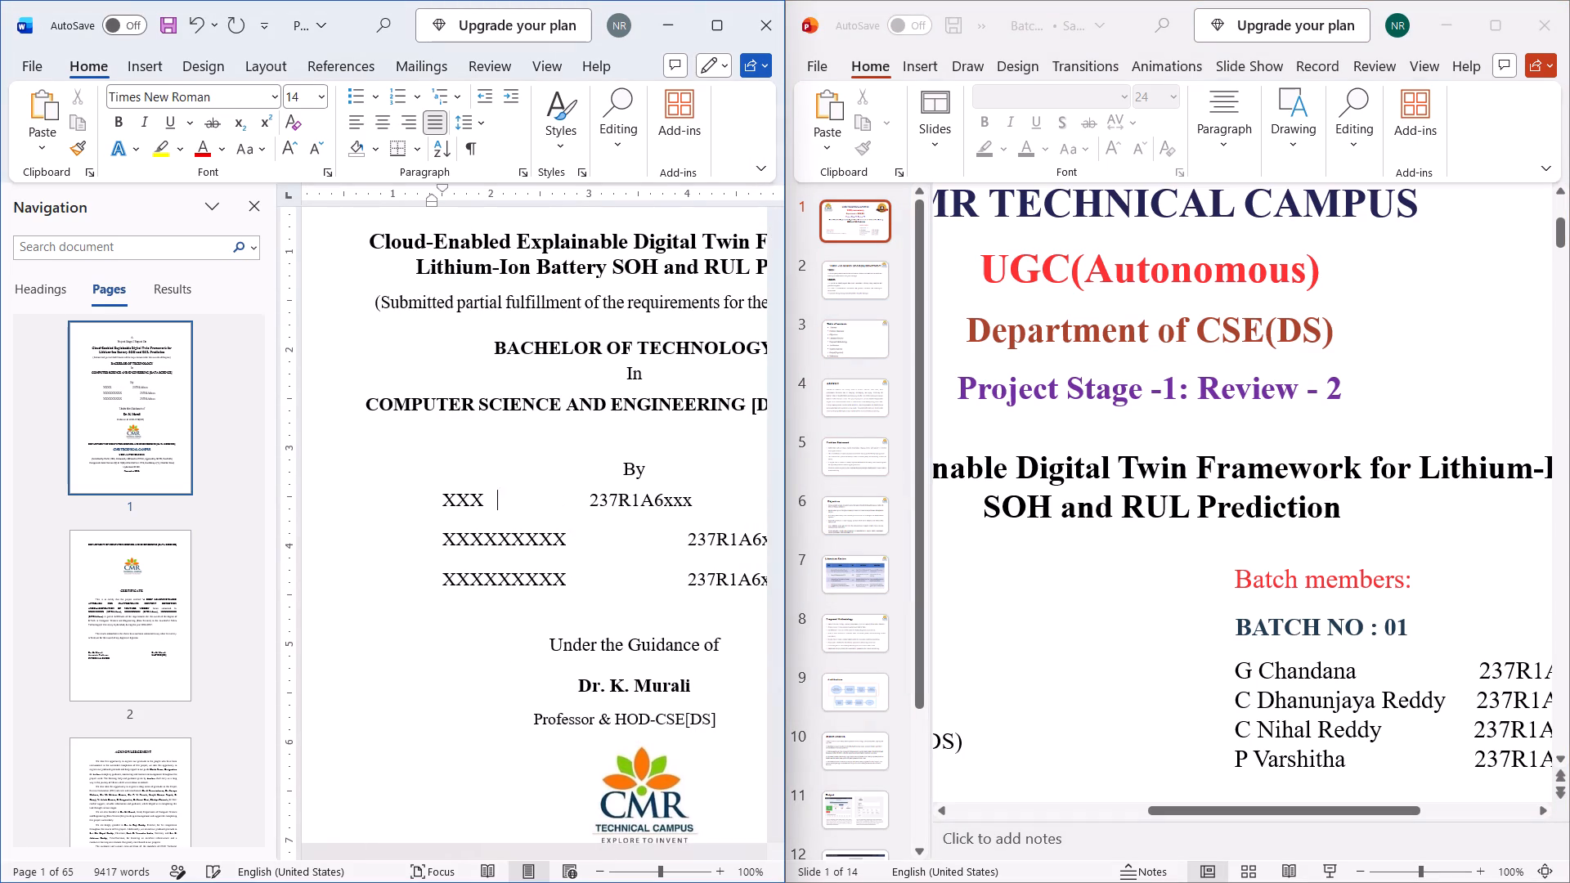
key("BackSpace")
key("BackSpace")
key("BackSpace")
key("shift+g")
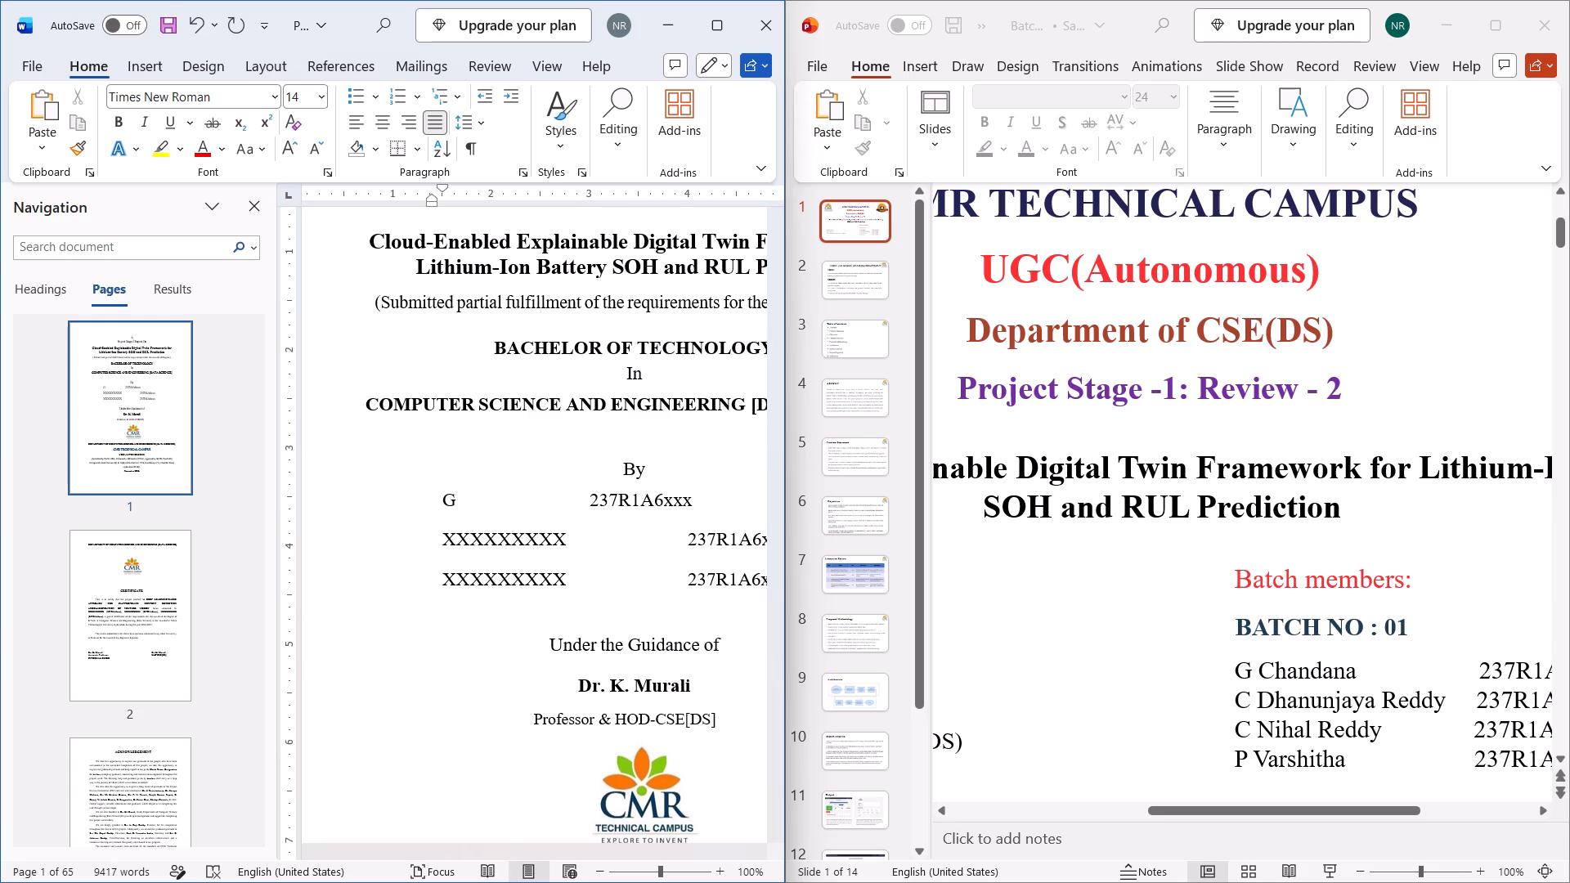
key("space")
key("BackSpace")
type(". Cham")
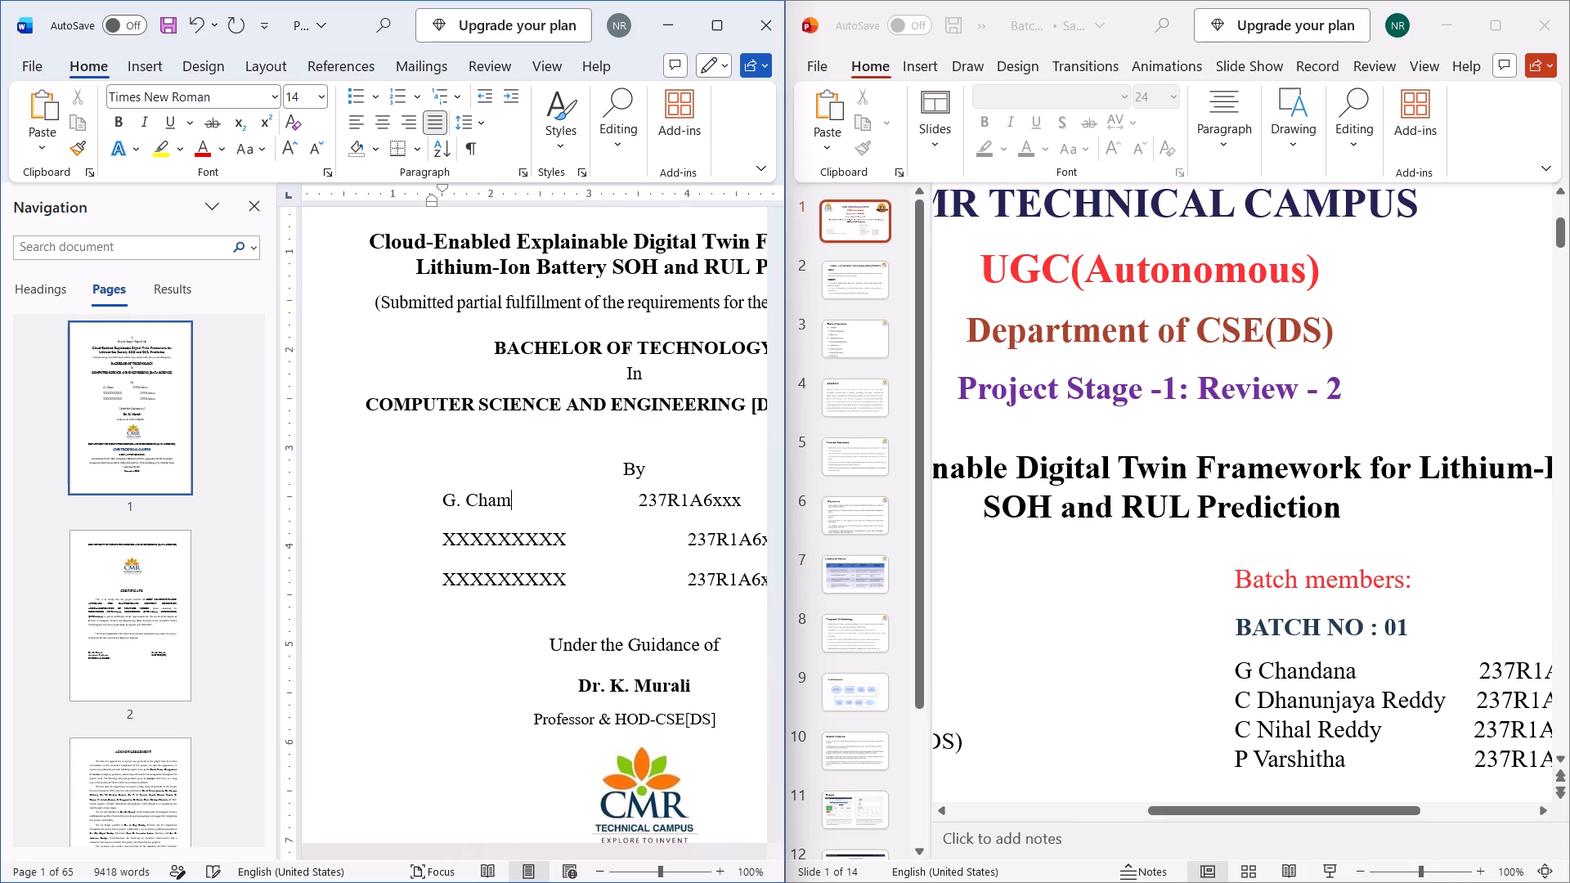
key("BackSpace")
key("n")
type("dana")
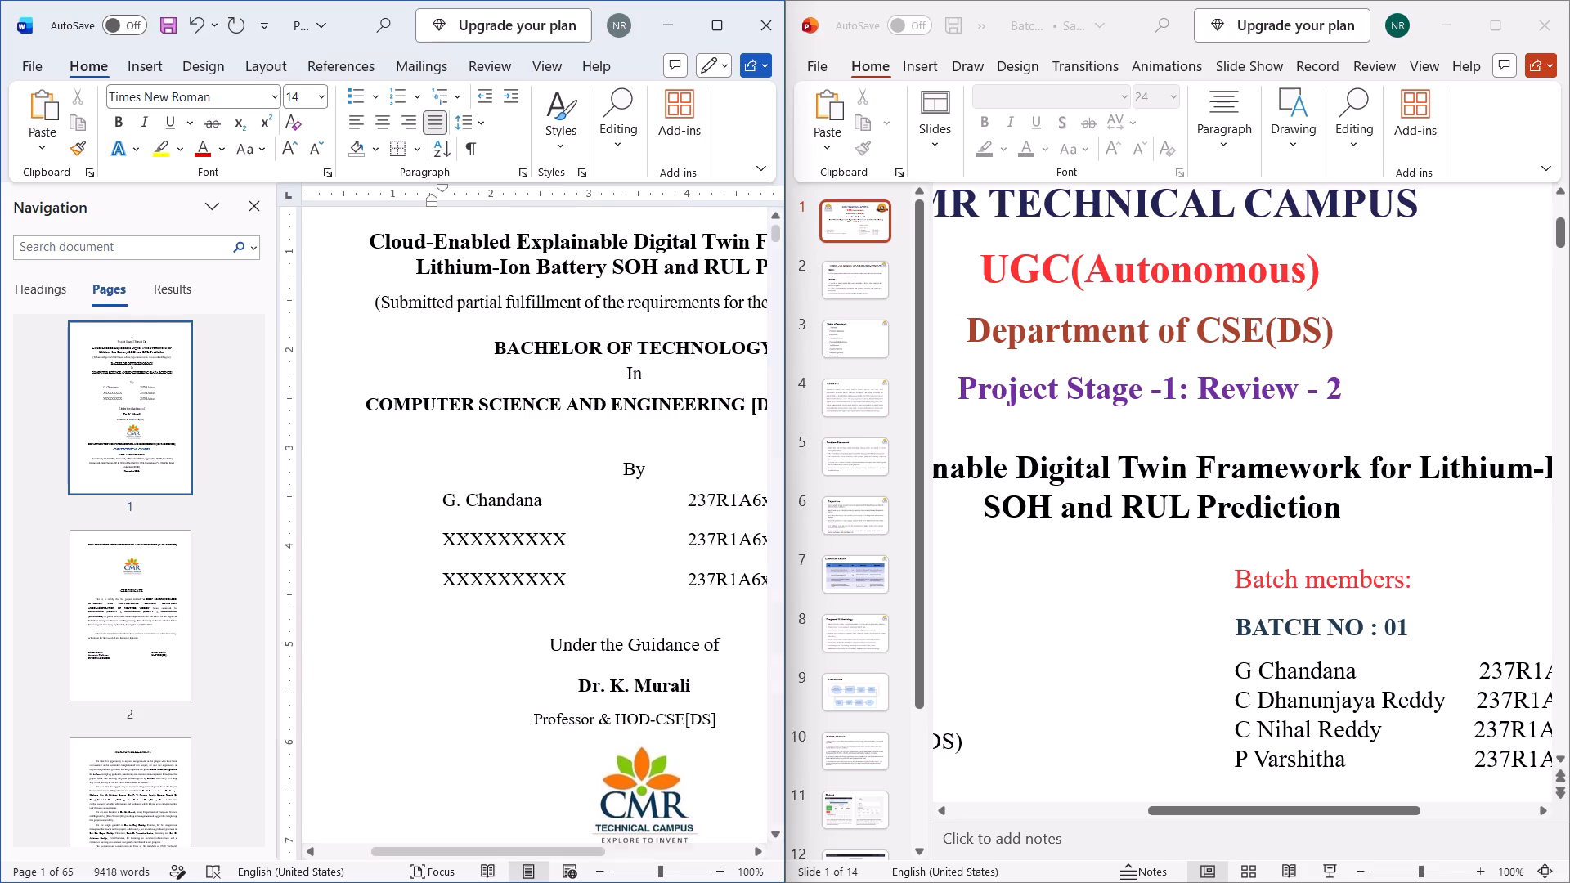
Replace the second student name placeholder on the report cover with the second batch member's name copied from the PowerPoint title slide.
left_click(567, 544)
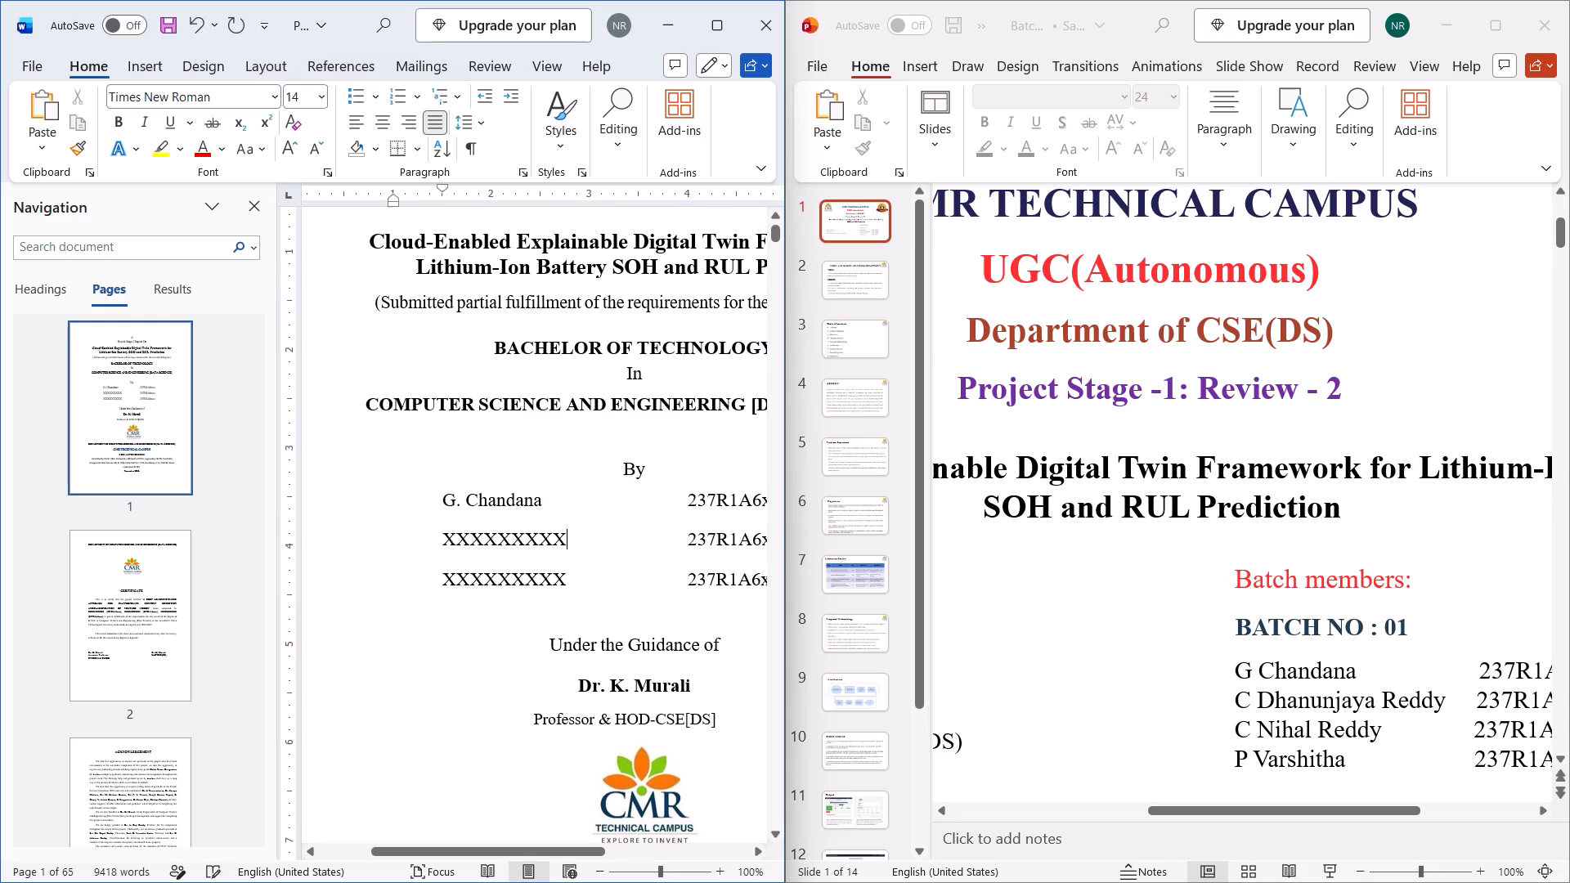
left_click_drag(567, 544, 461, 549)
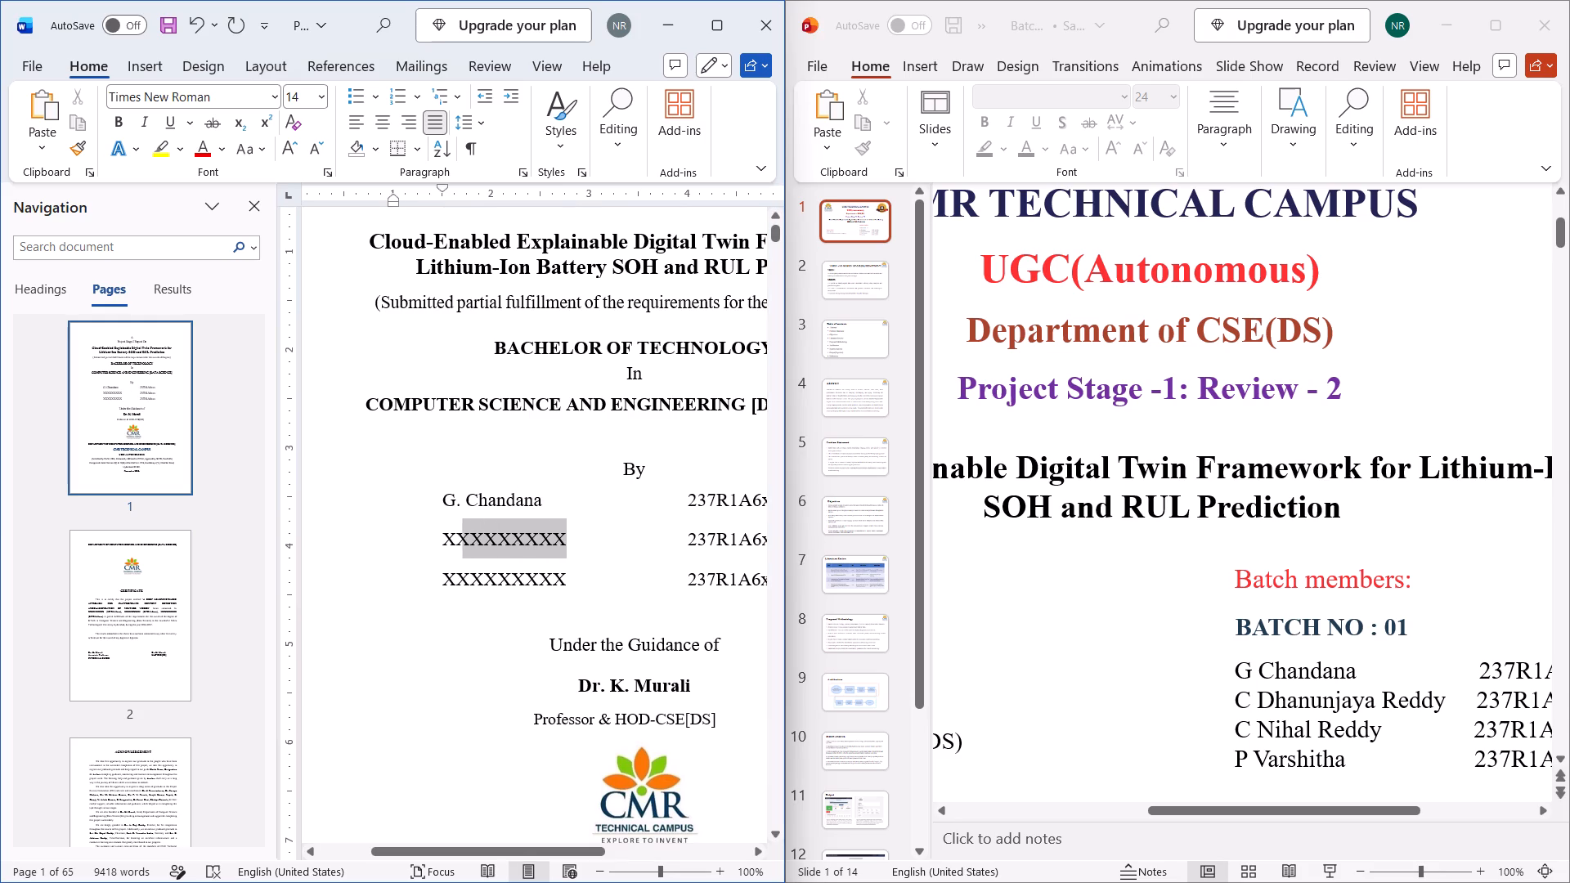
left_click_drag(461, 549, 440, 549)
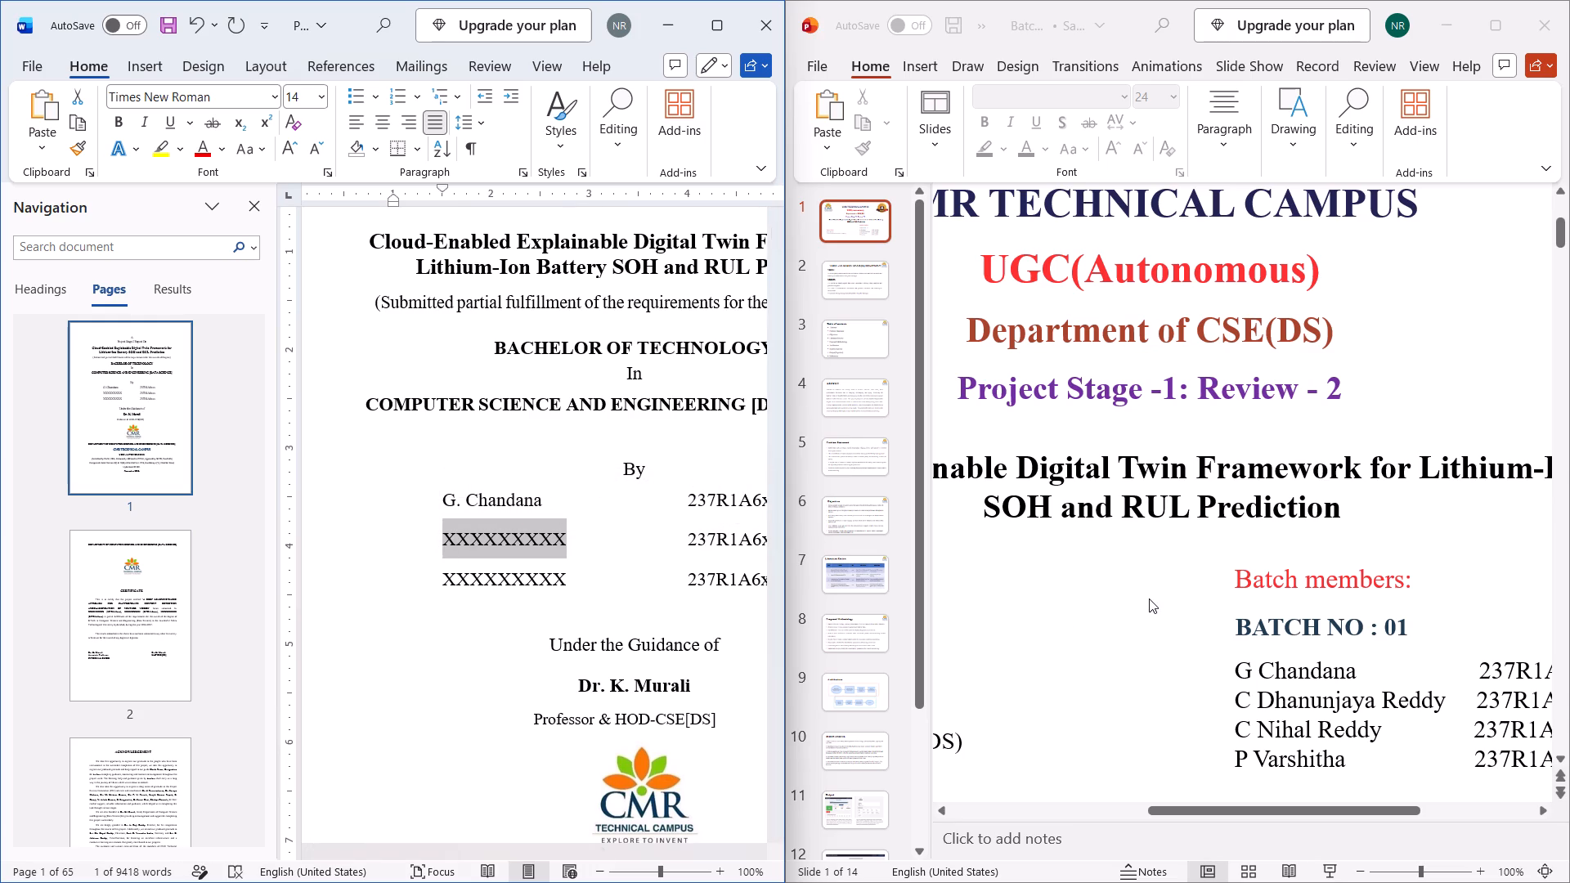
left_click(1439, 693)
left_click_drag(1446, 701, 1234, 701)
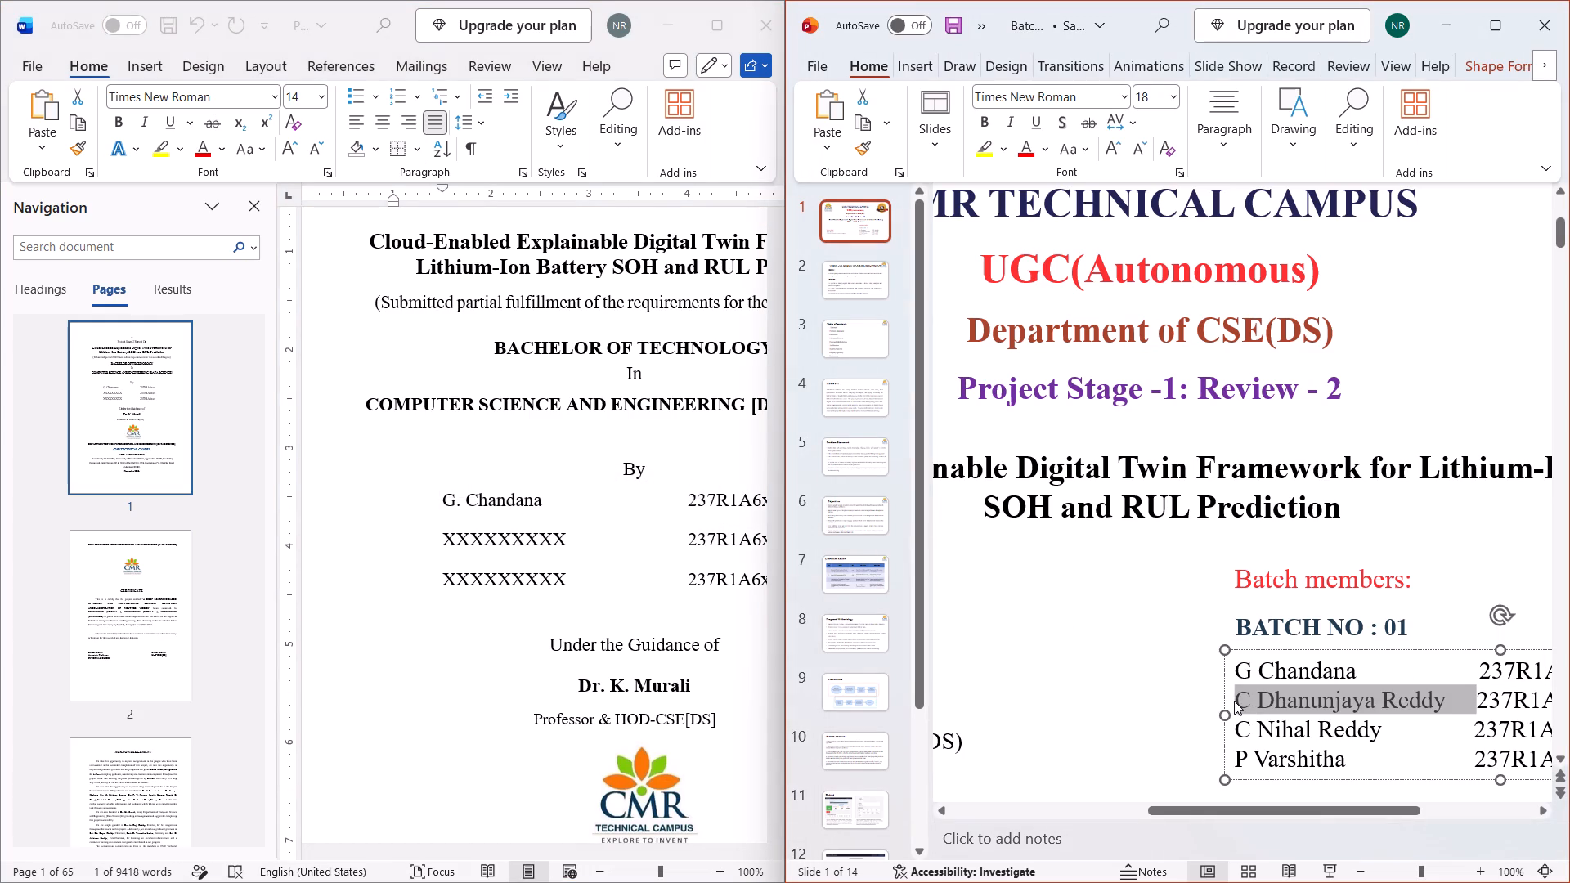
key("ctrl+c")
left_click(563, 535)
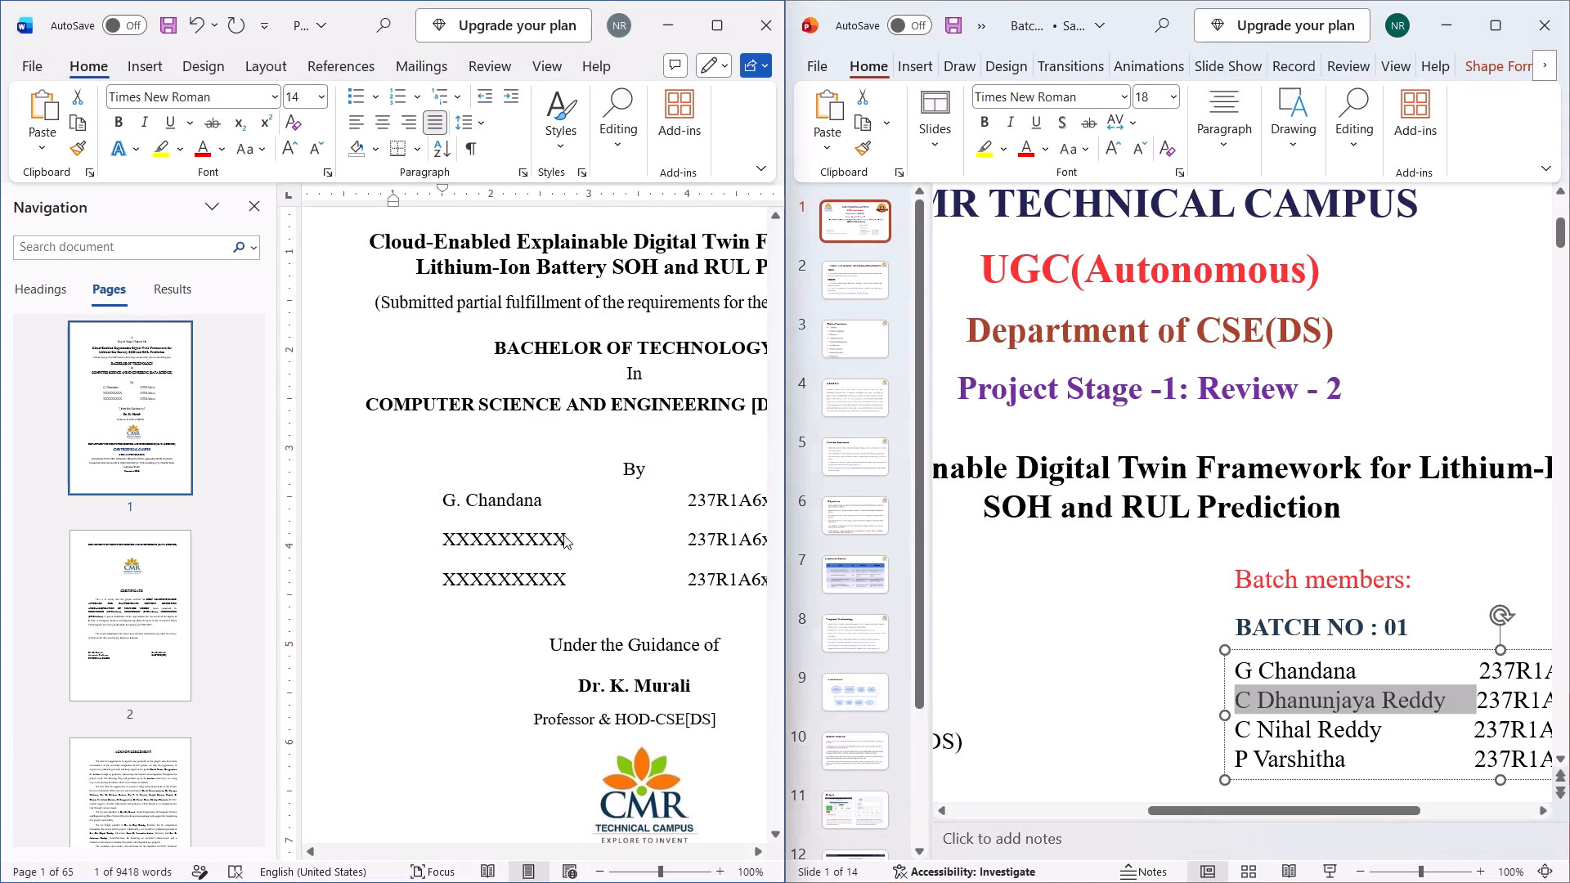
left_click(568, 541)
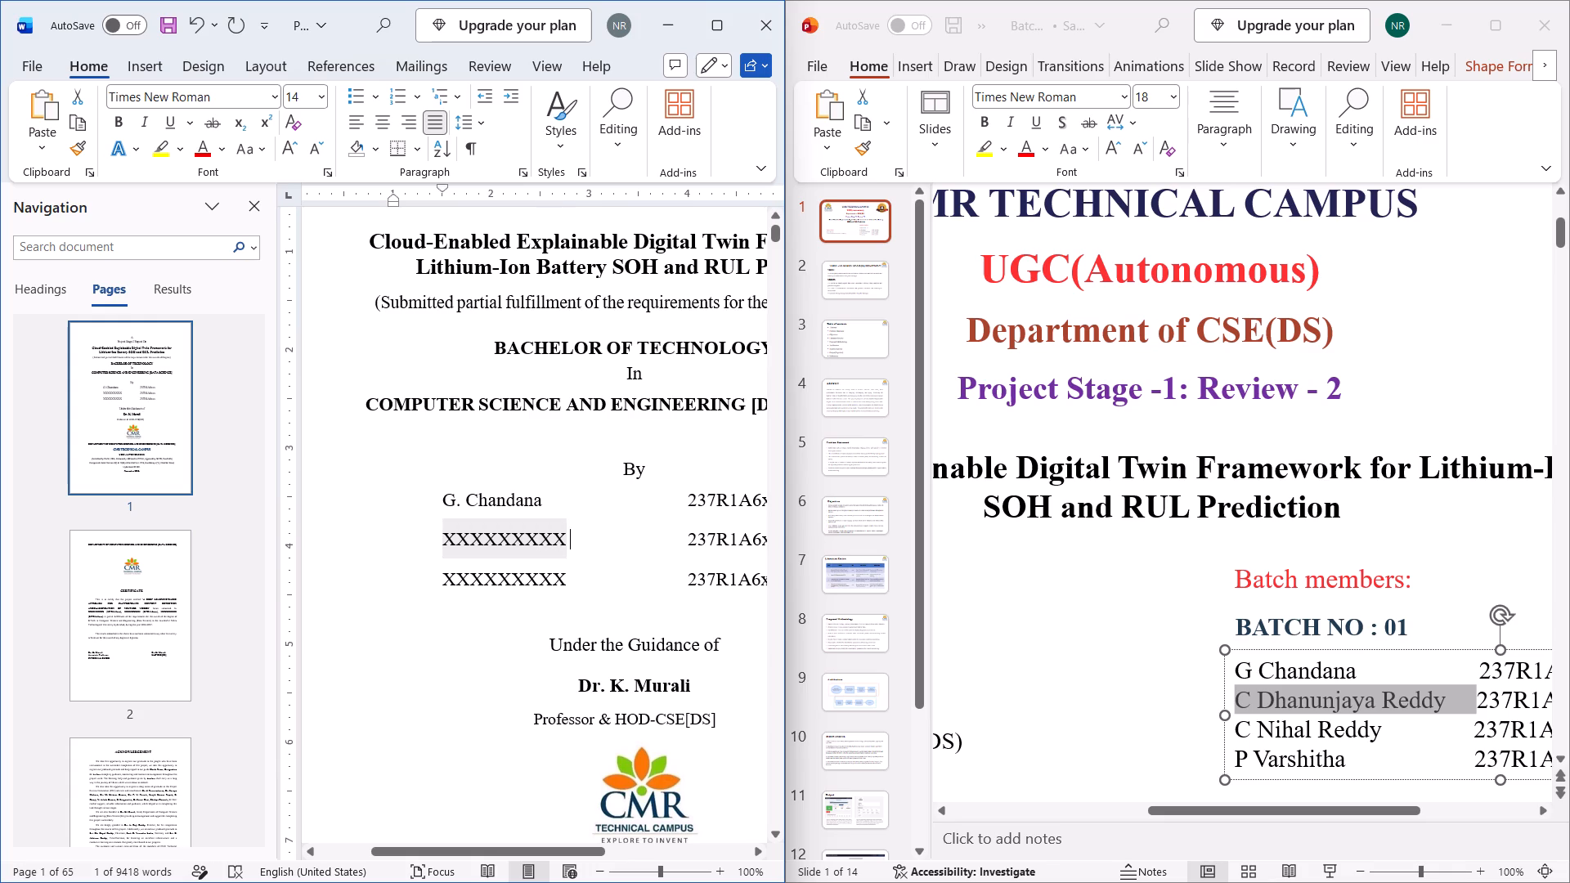
left_click_drag(564, 538, 436, 540)
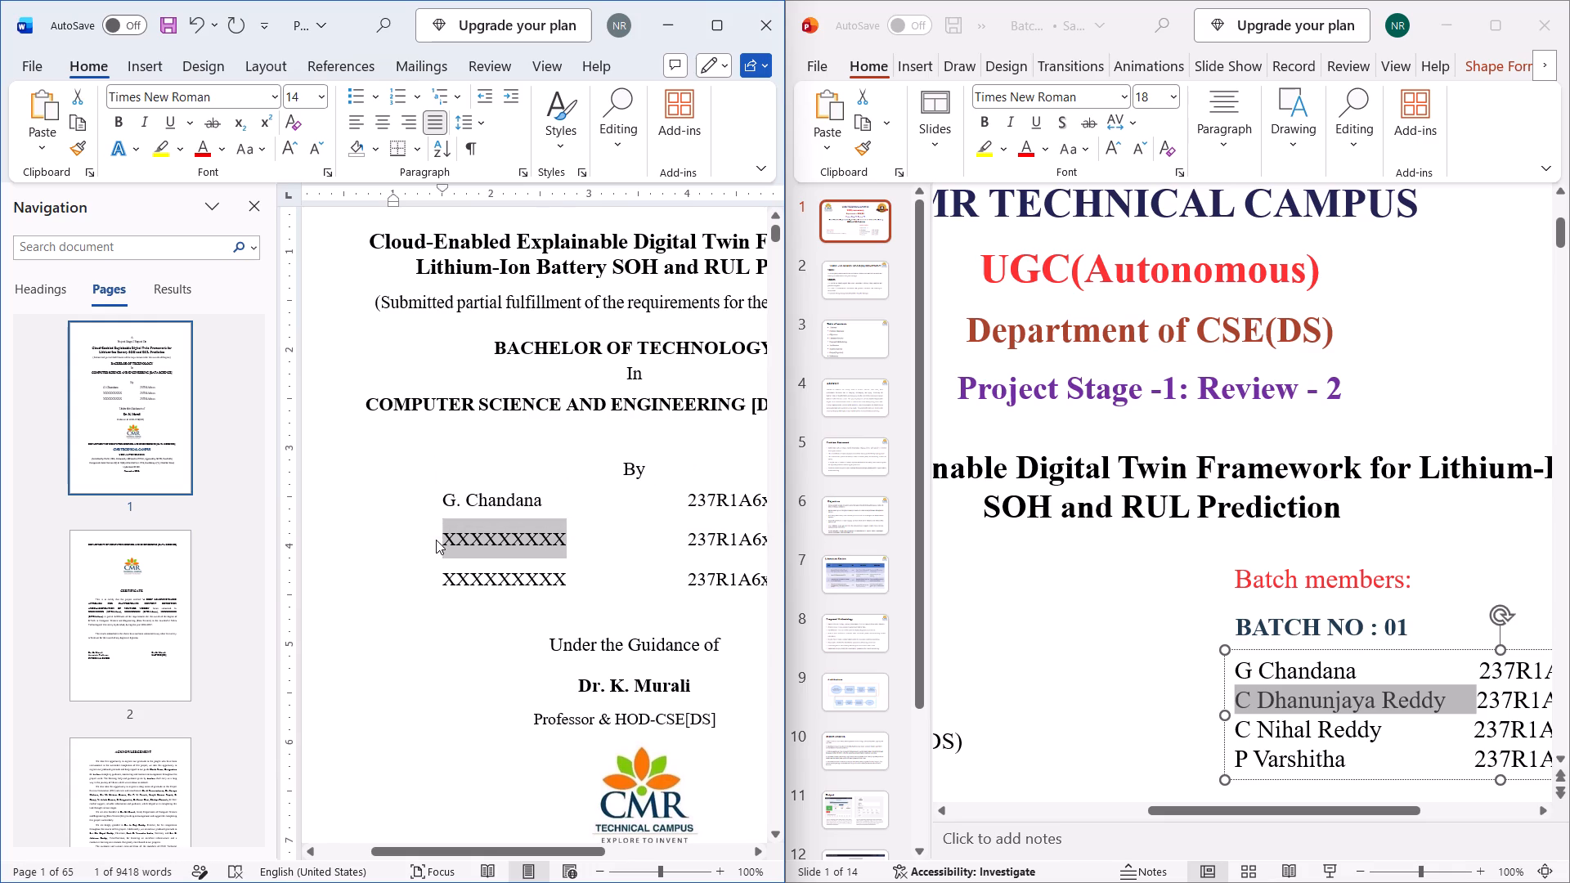
key("ctrl+v")
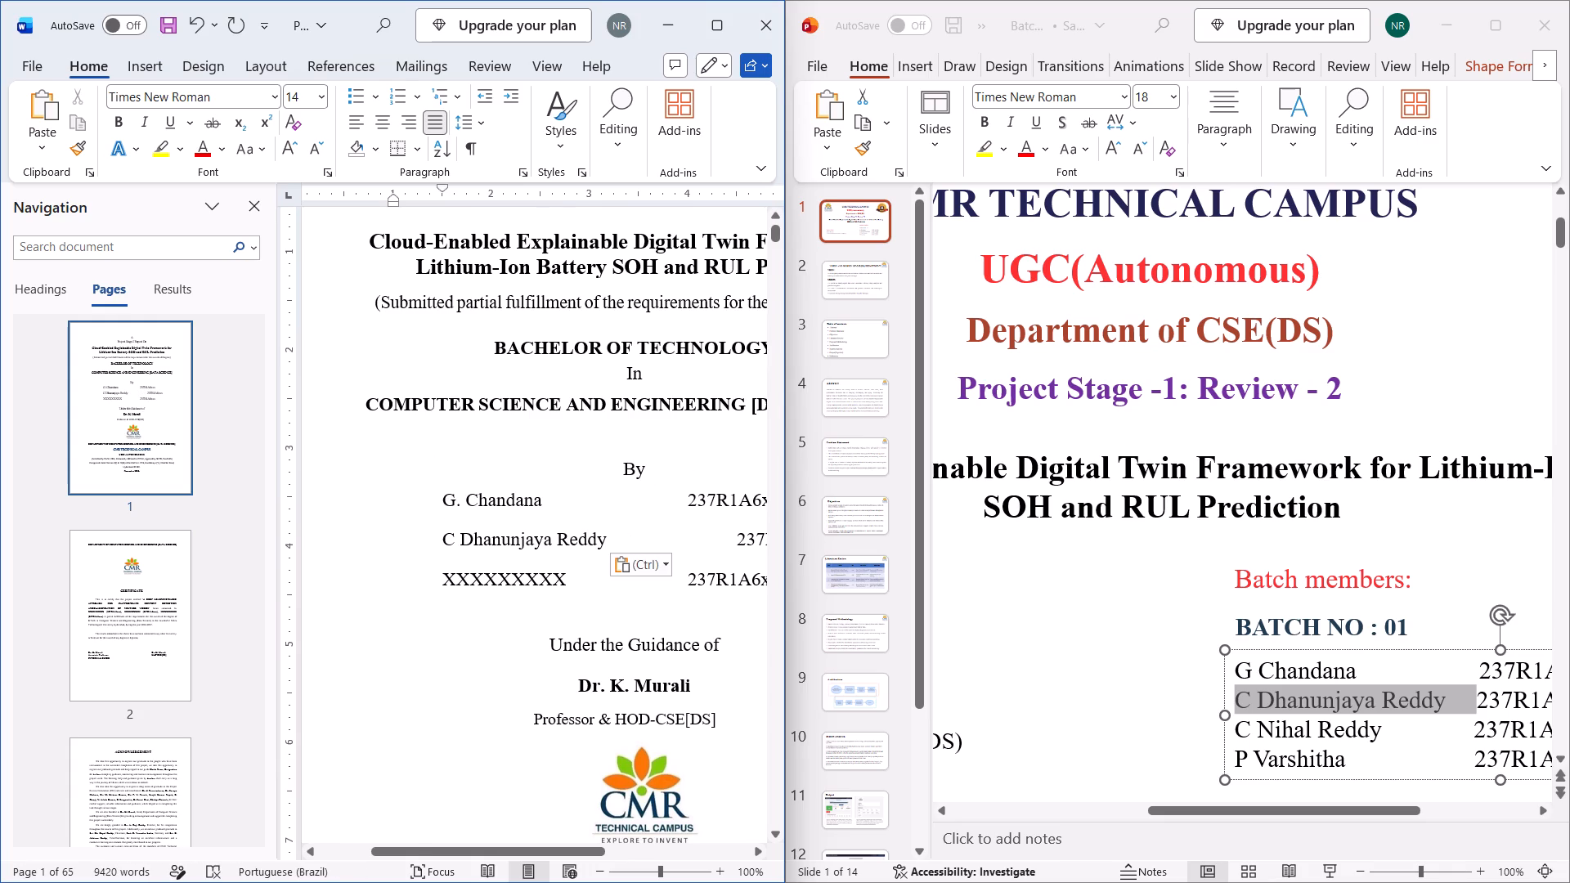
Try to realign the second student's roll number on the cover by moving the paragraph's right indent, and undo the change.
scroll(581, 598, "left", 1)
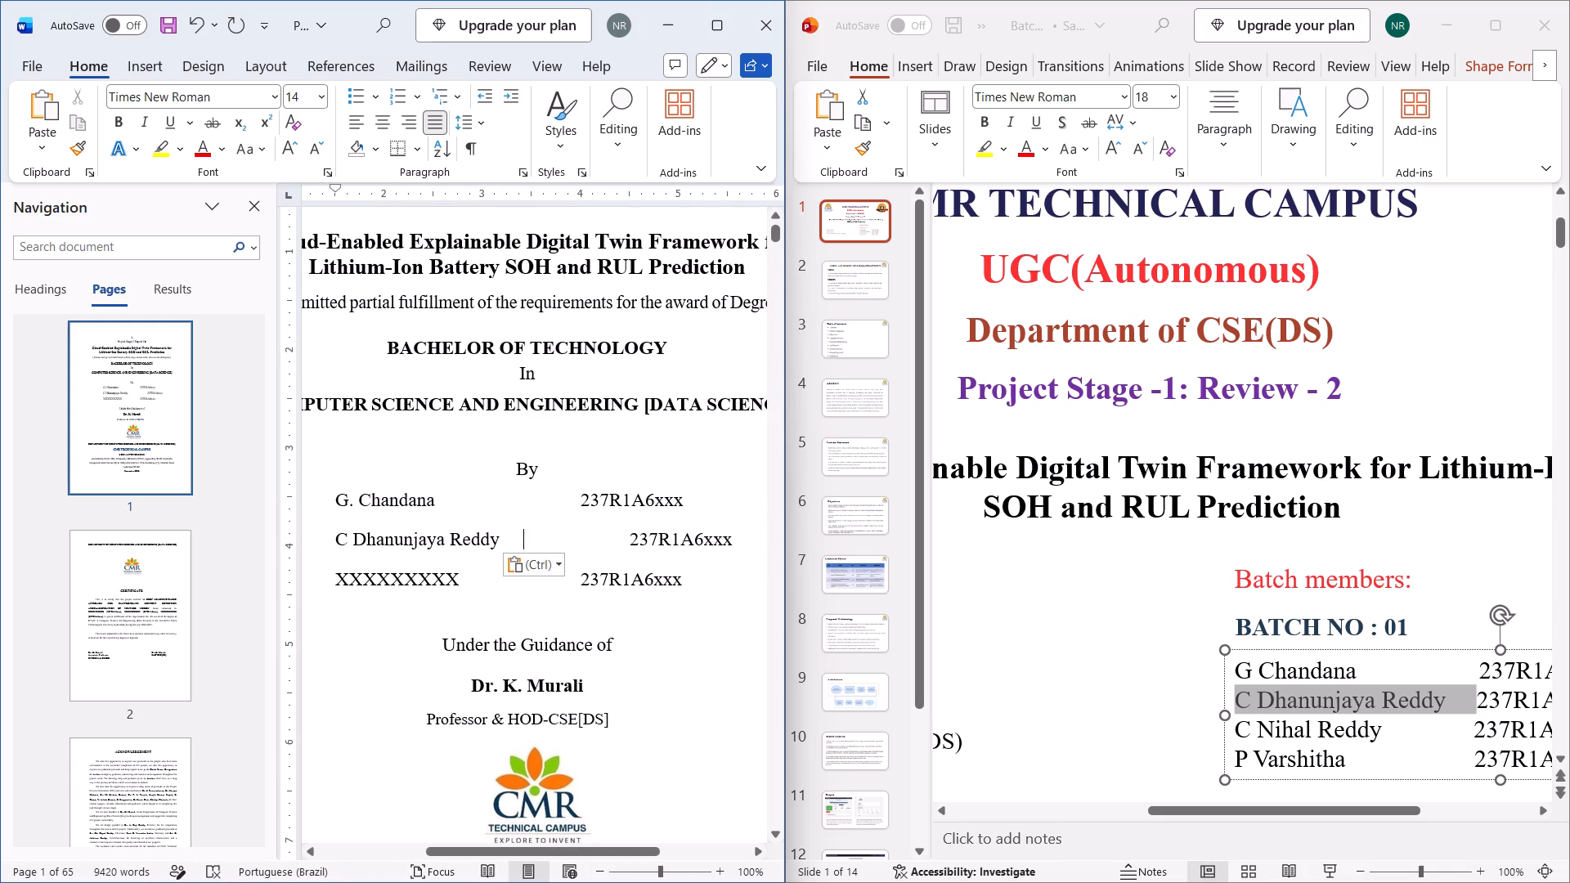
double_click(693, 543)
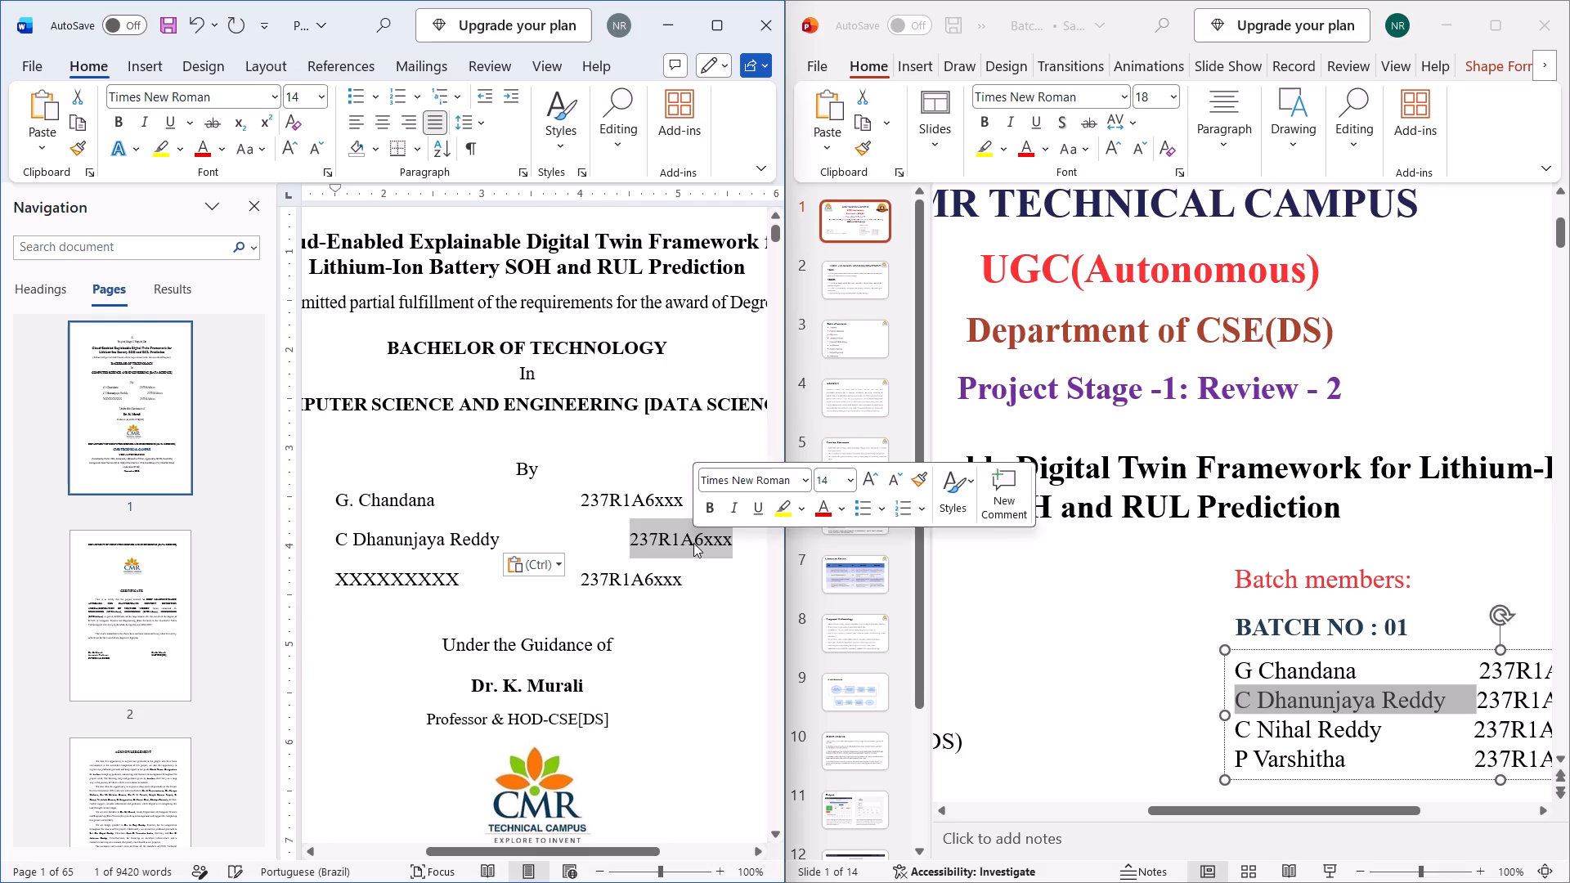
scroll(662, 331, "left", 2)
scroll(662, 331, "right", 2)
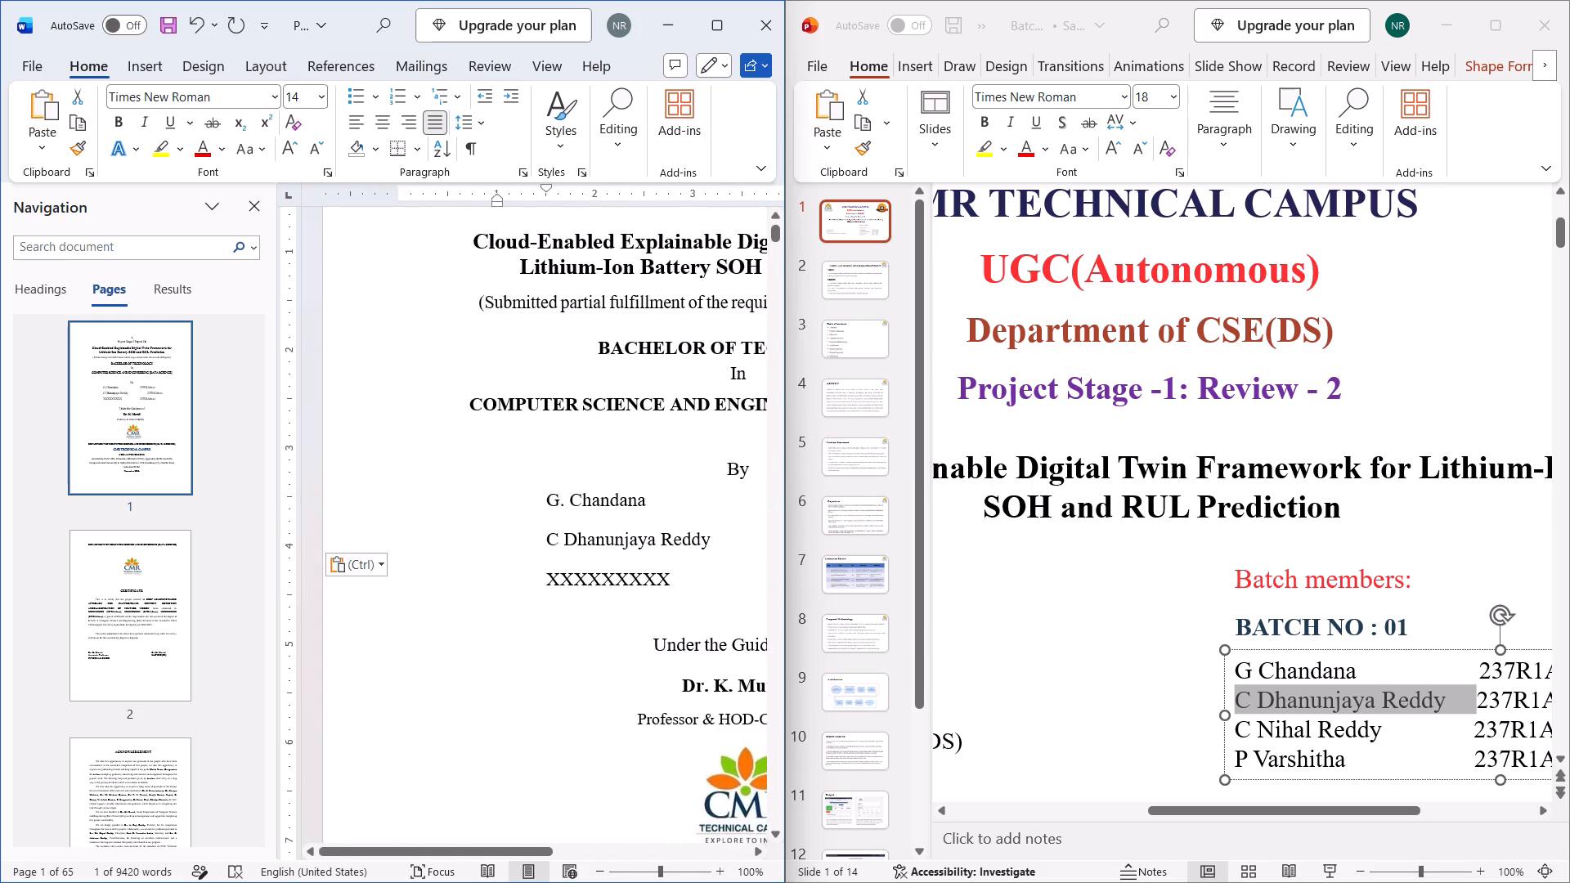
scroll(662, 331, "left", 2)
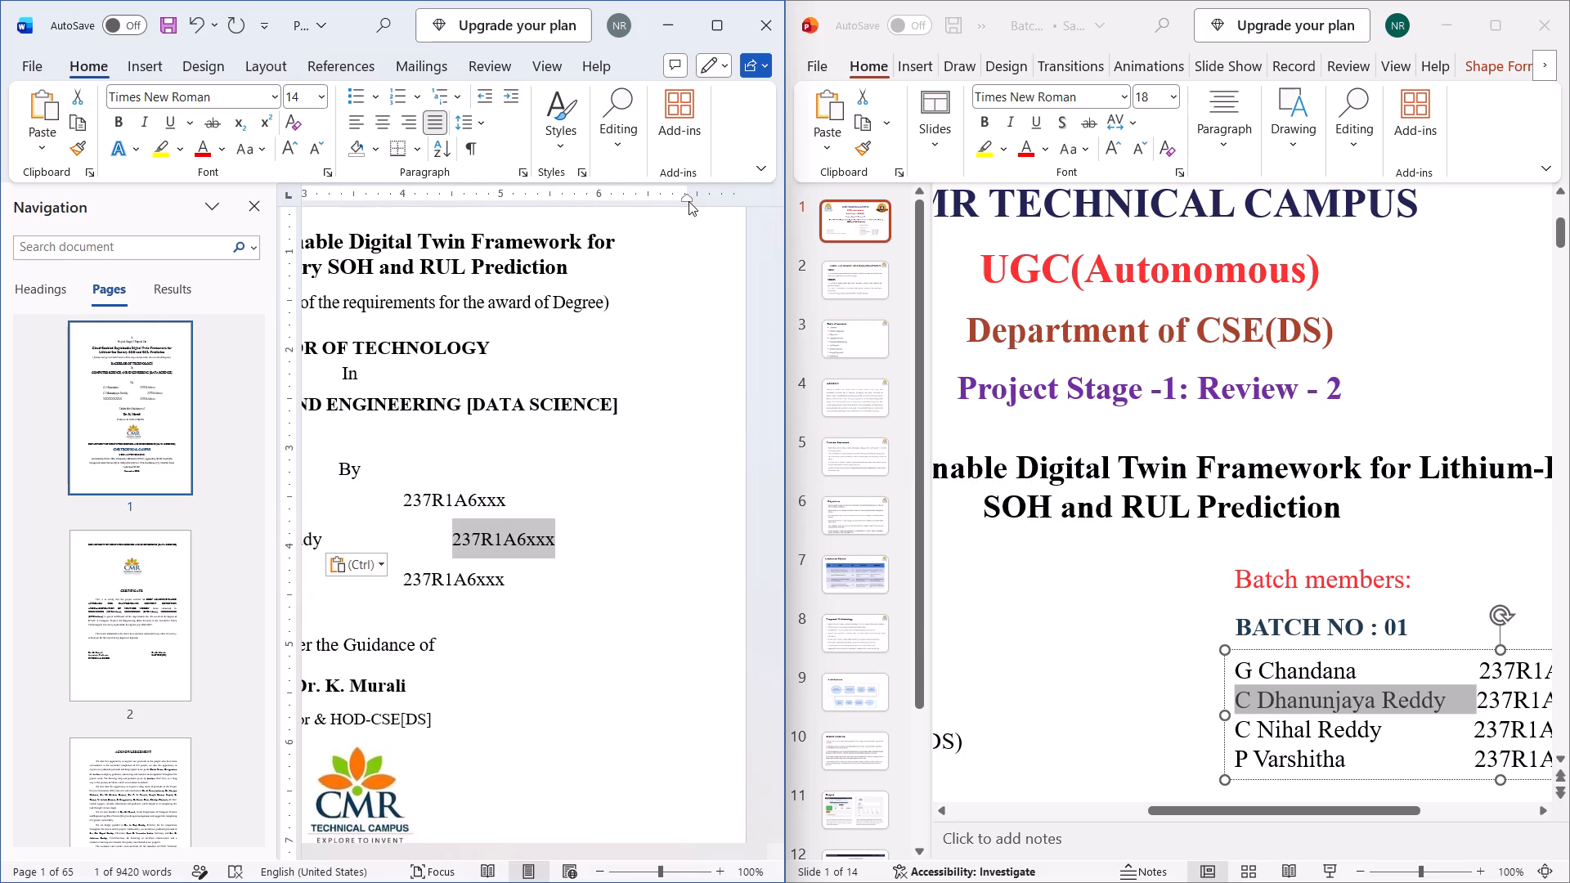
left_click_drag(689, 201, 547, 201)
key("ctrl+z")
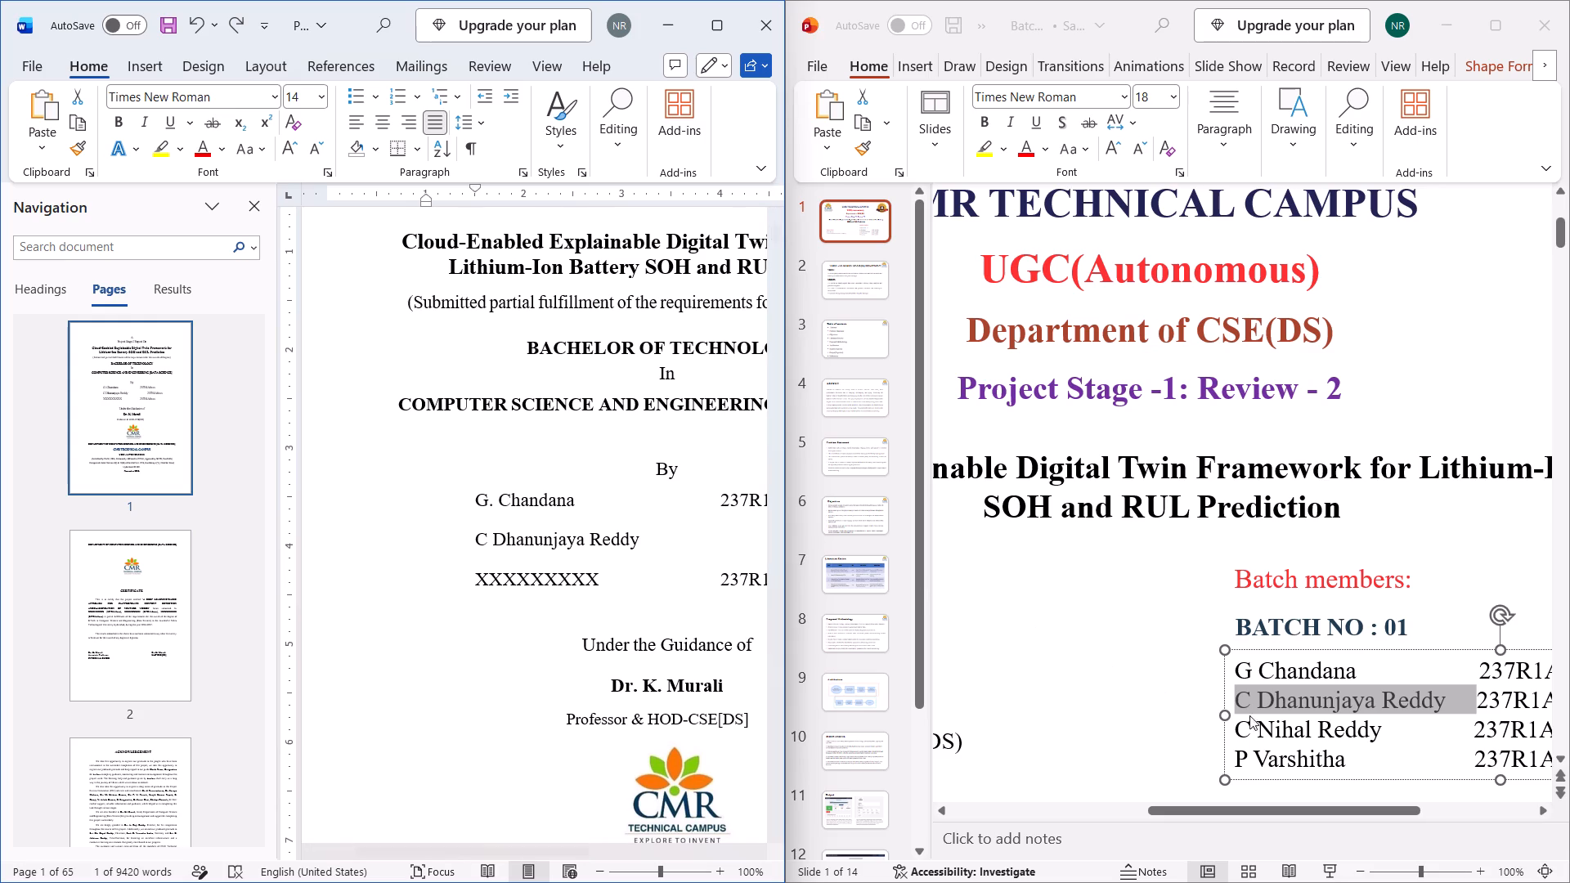
Replace the third student name placeholder on the report cover with the third batch member's name copied from the PowerPoint title slide.
left_click(1359, 737)
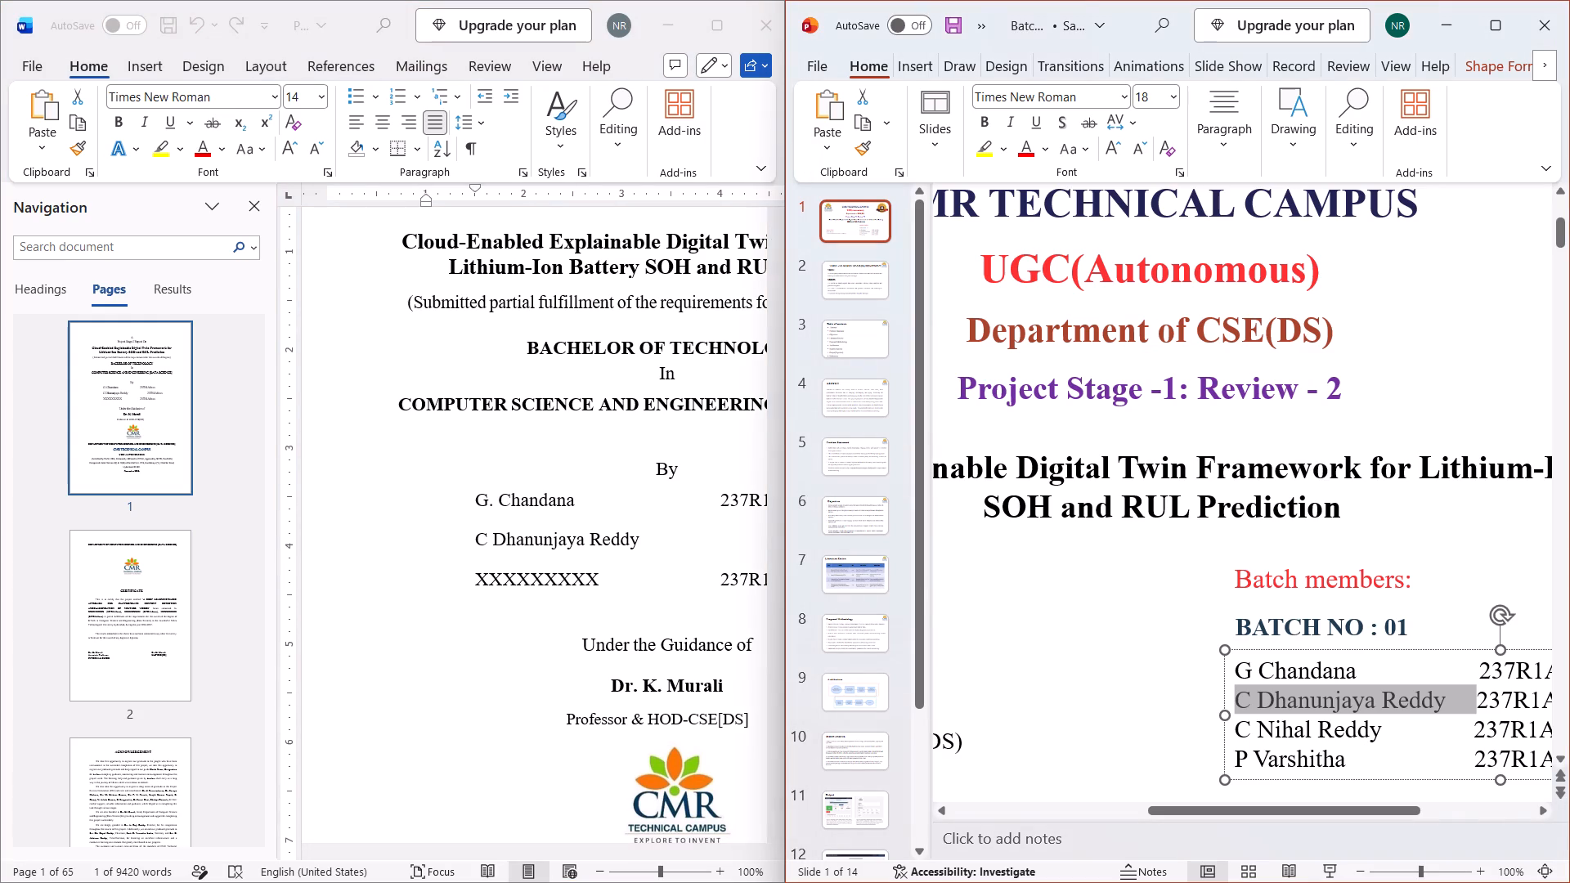
left_click(1251, 731)
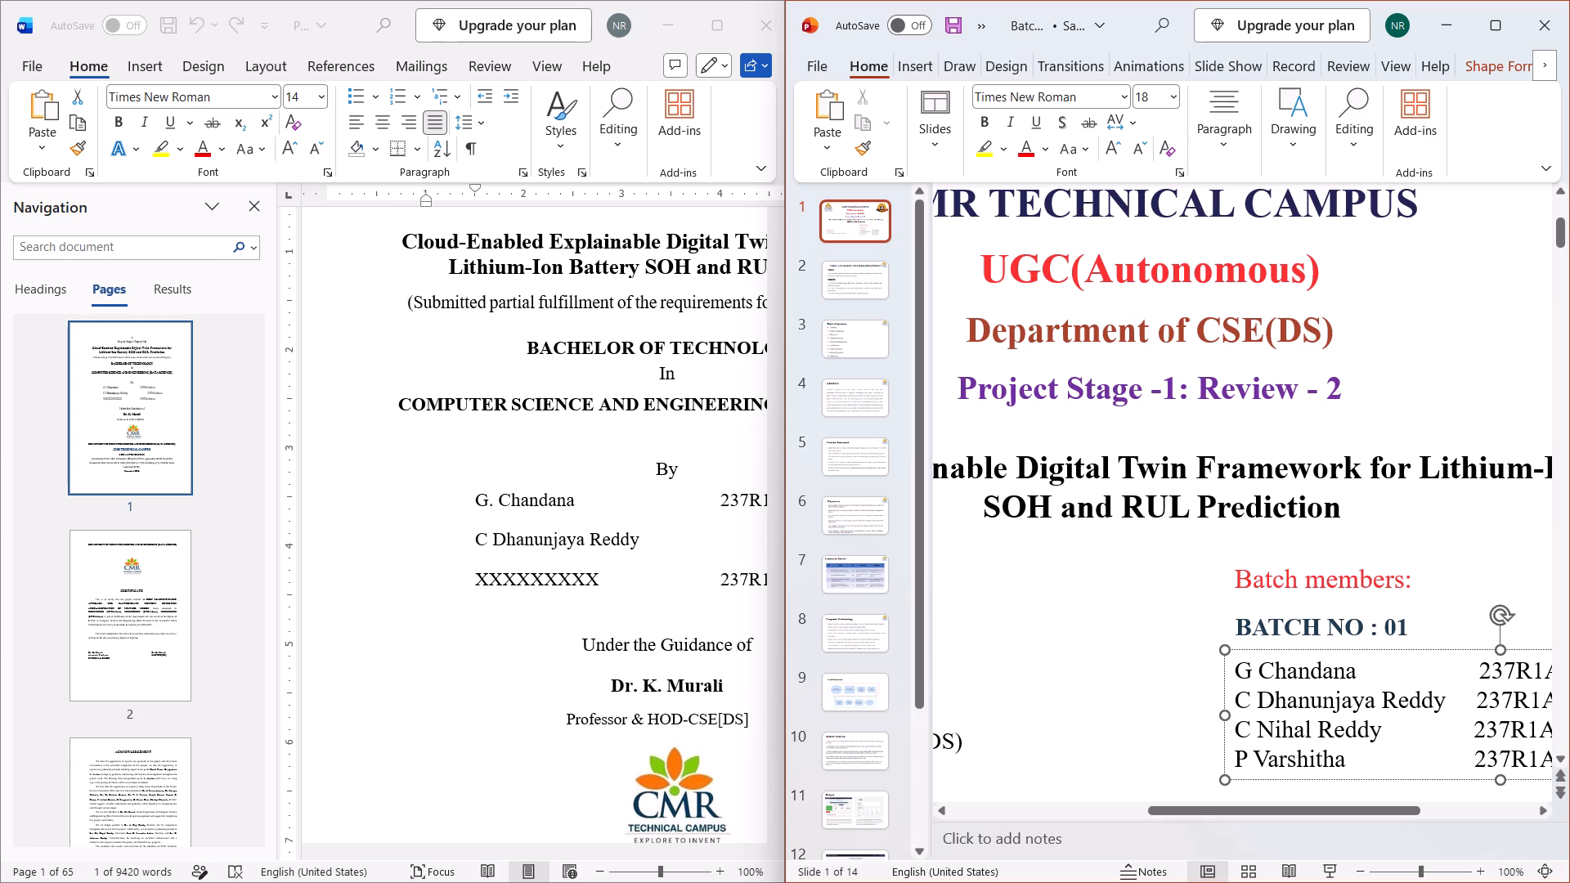
left_click_drag(1381, 732, 1221, 737)
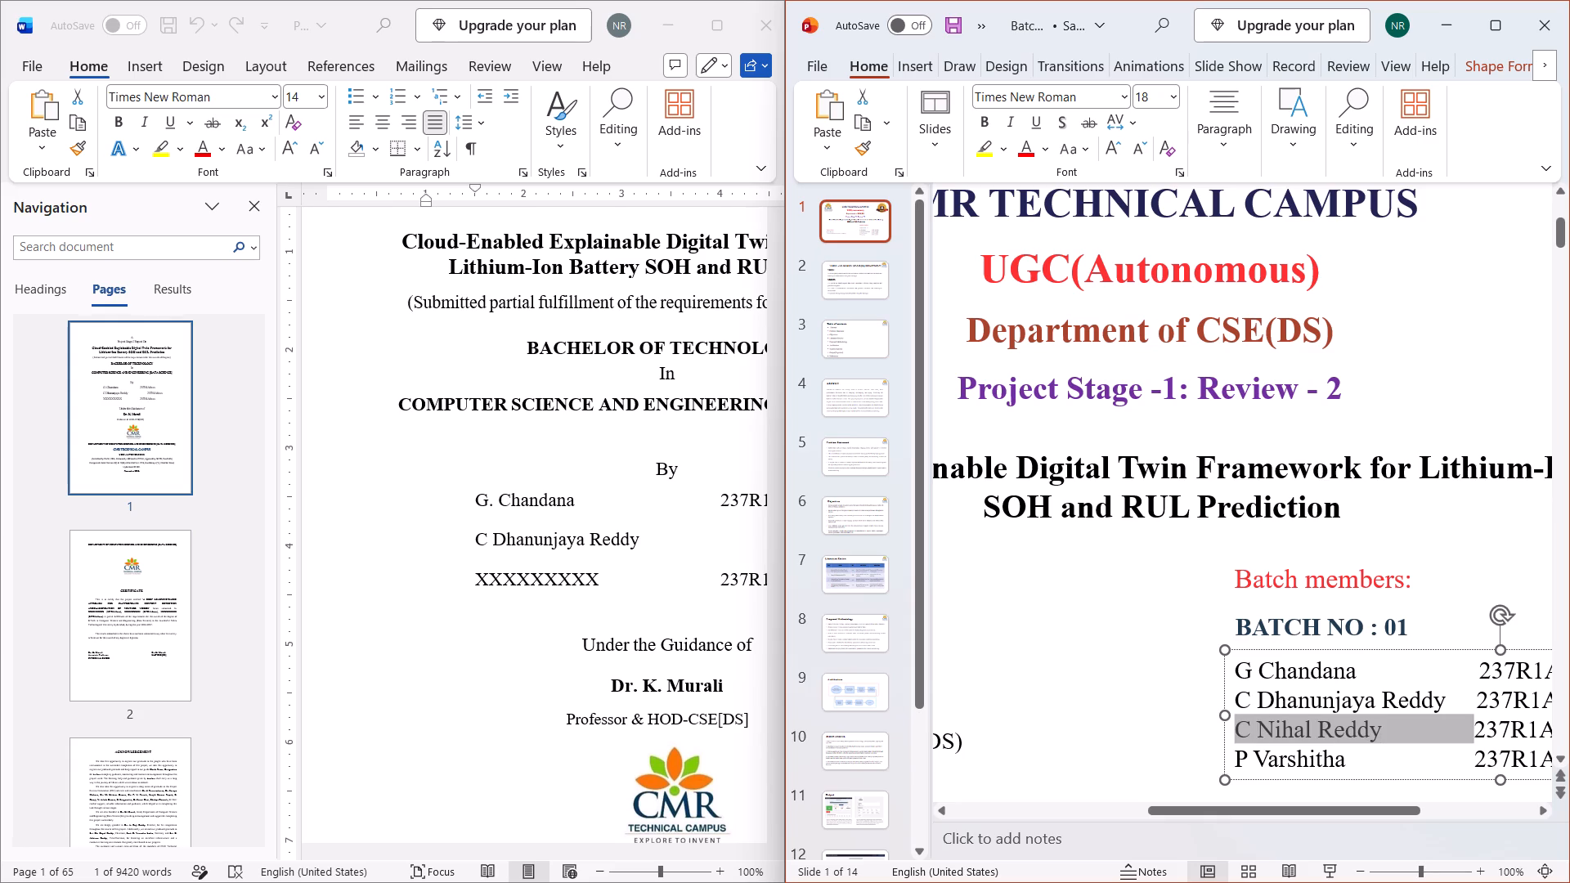
left_click_drag(1221, 737, 1348, 739)
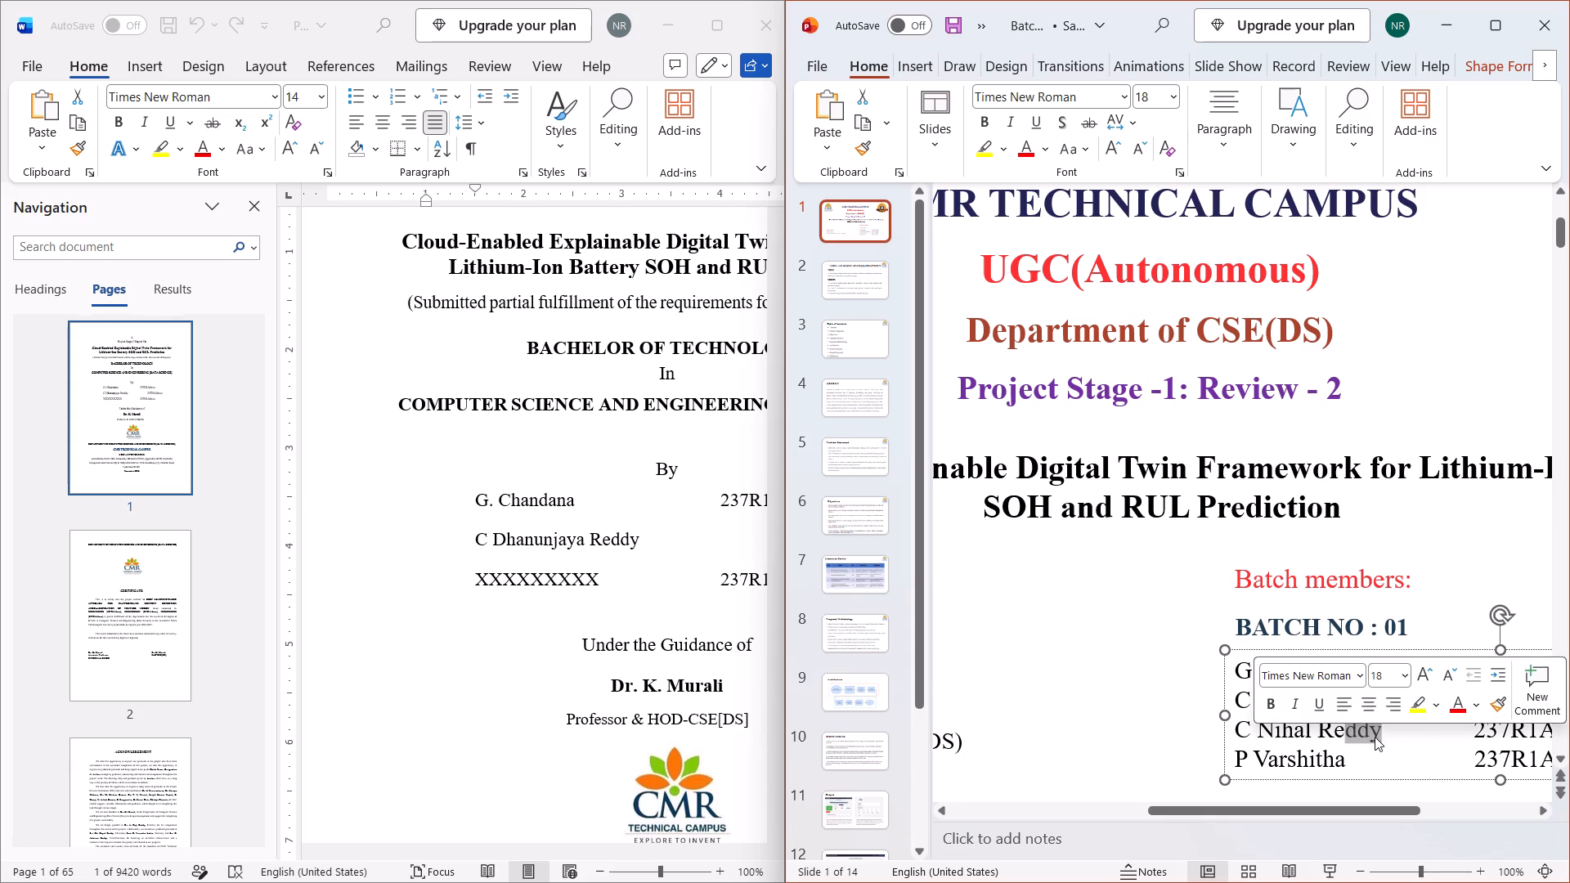
left_click(1375, 737)
left_click(1382, 734)
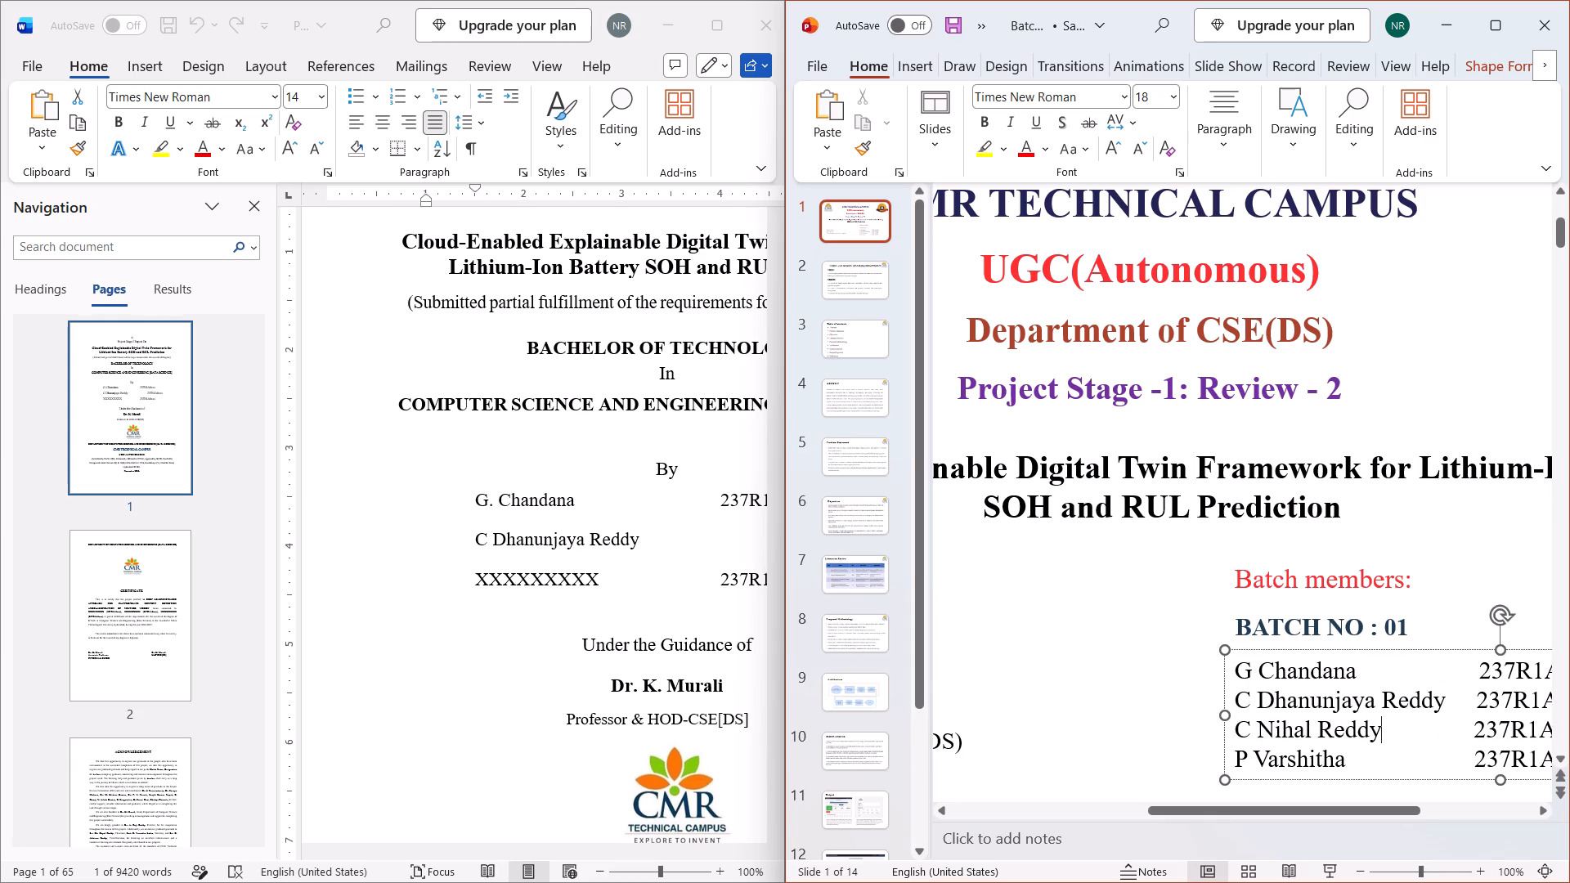
key("shift+Left")
key("shift+Left")
key("shift+Left")
key("shift+Left")
key("shift+Left")
key("shift+Left")
key("shift+Left")
key("shift+Left")
key("shift+Left")
key("shift+Left")
key("shift+Left")
key("shift+Left")
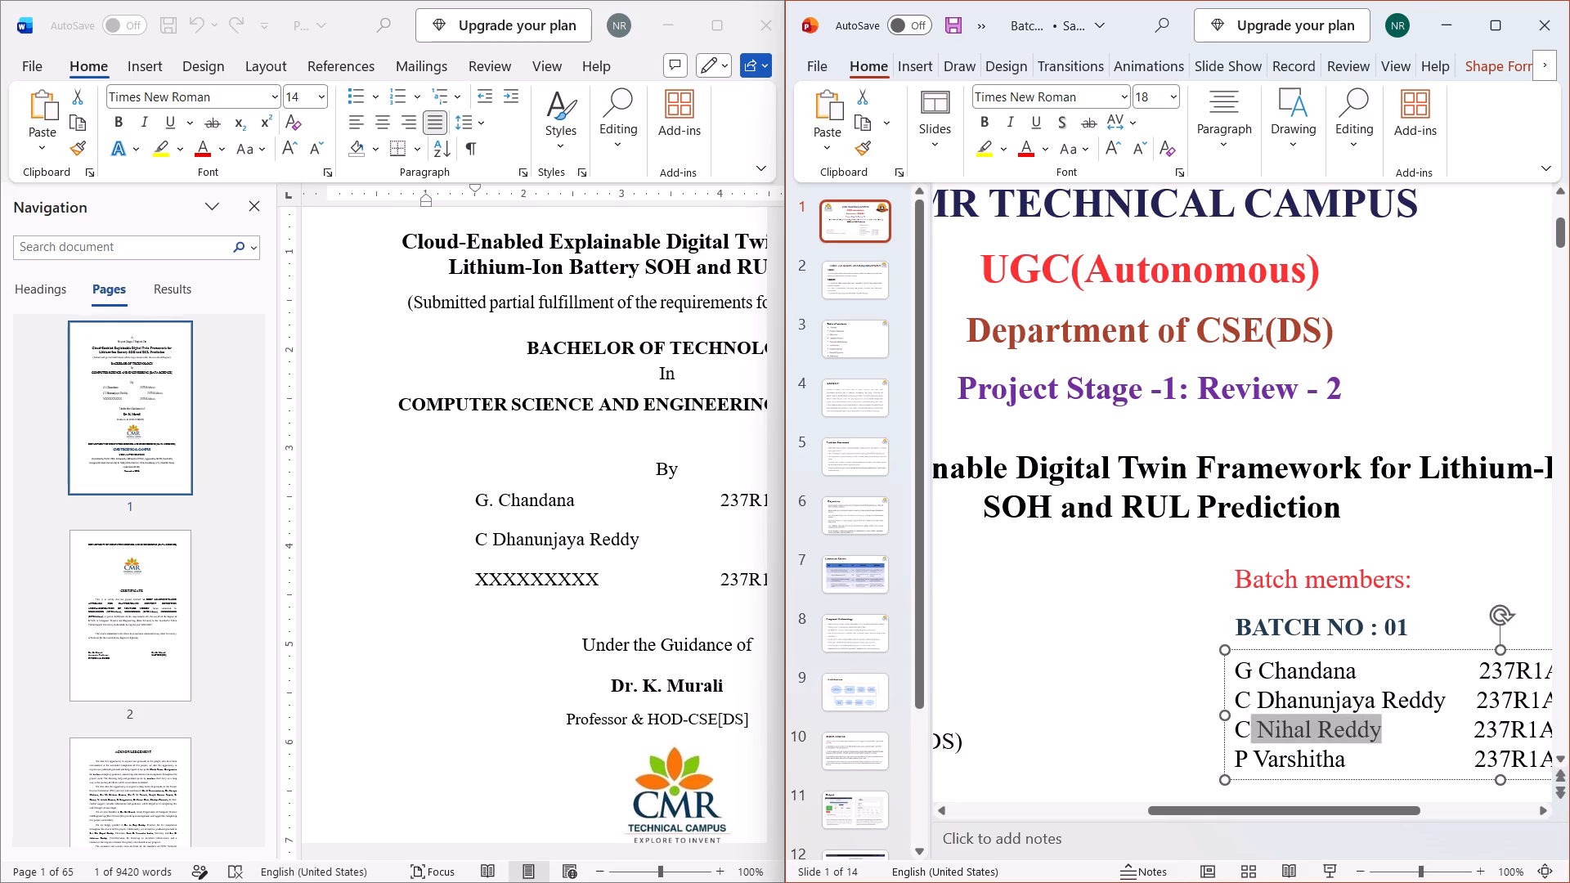
key("shift+Left")
key("ctrl+c")
left_click(593, 577)
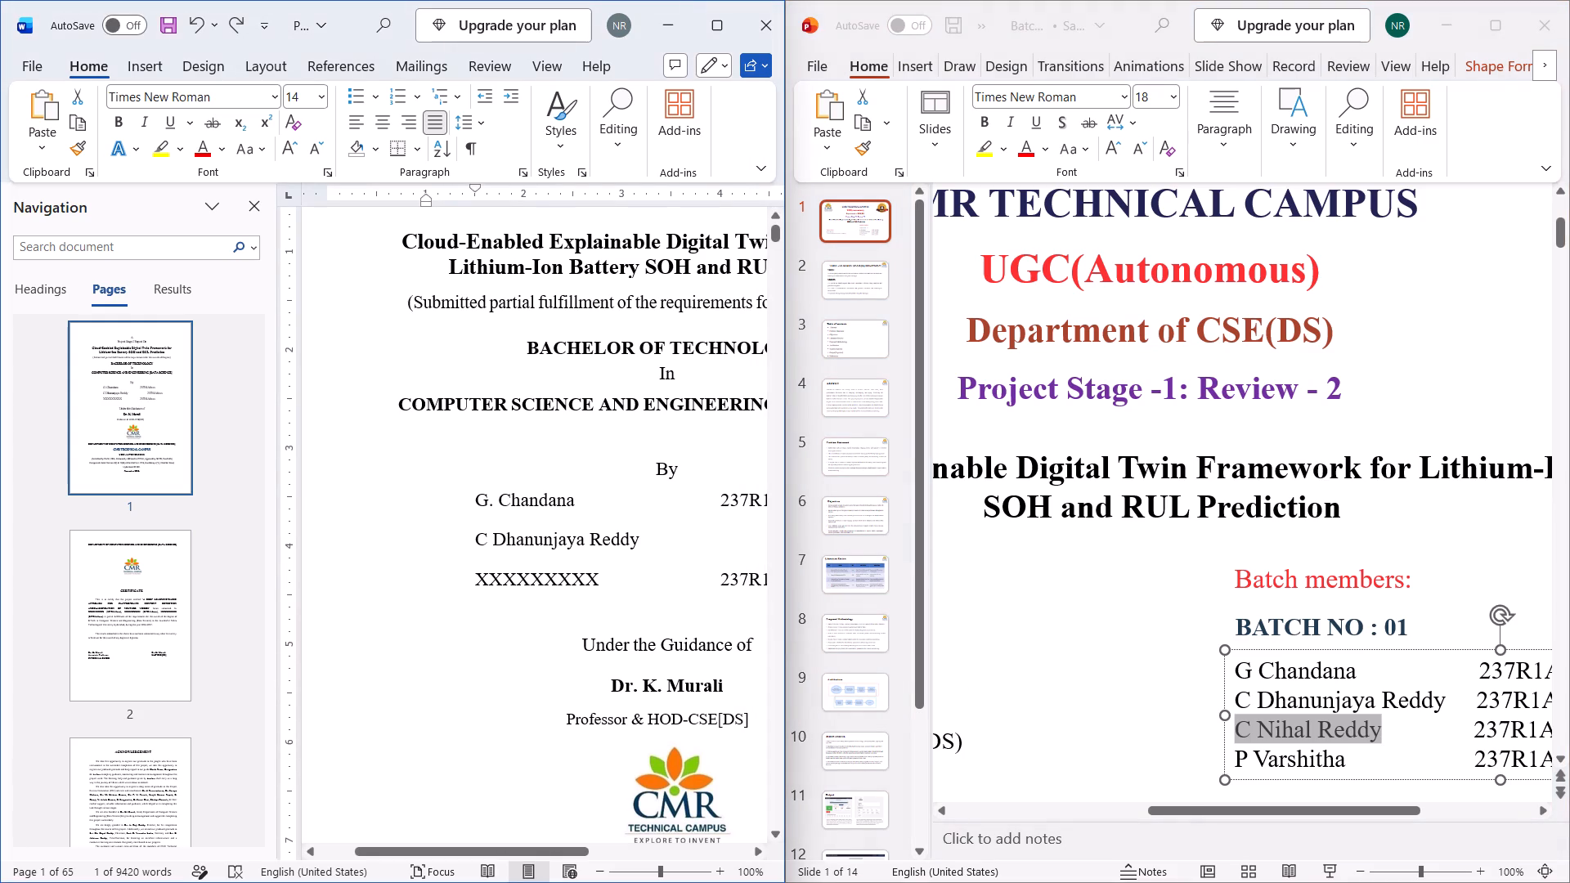
left_click(599, 581)
key("shift+Left")
key("shift+Left")
key("shift+Left")
key("shift+Left")
key("shift+Left")
key("shift+Left")
key("shift+Left")
key("shift+Left")
key("shift+Left")
key("shift+Left")
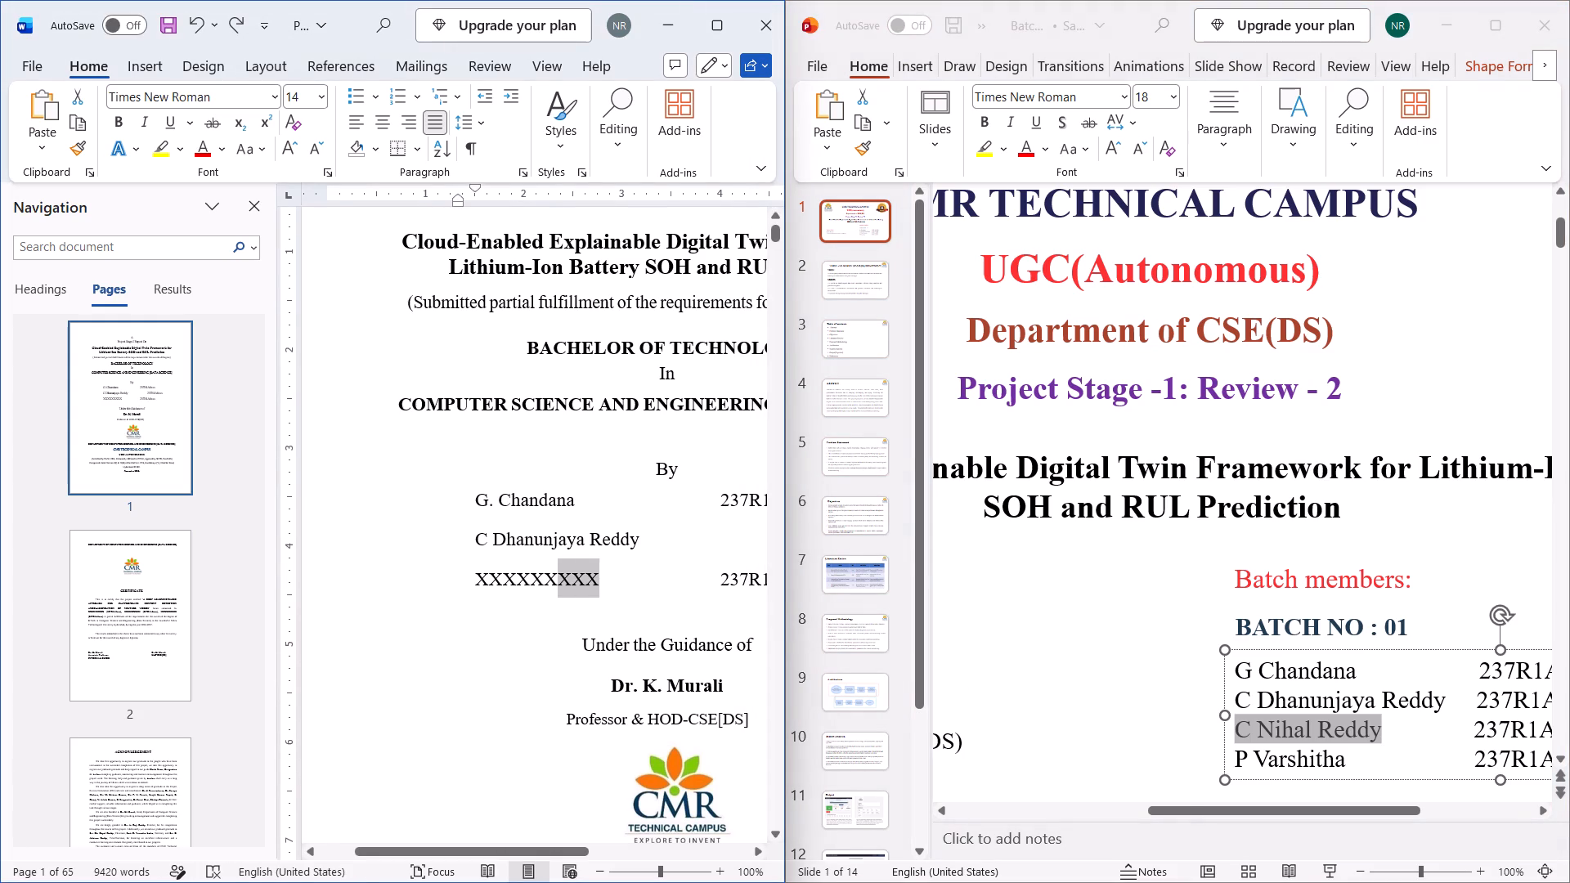
key("shift+Right")
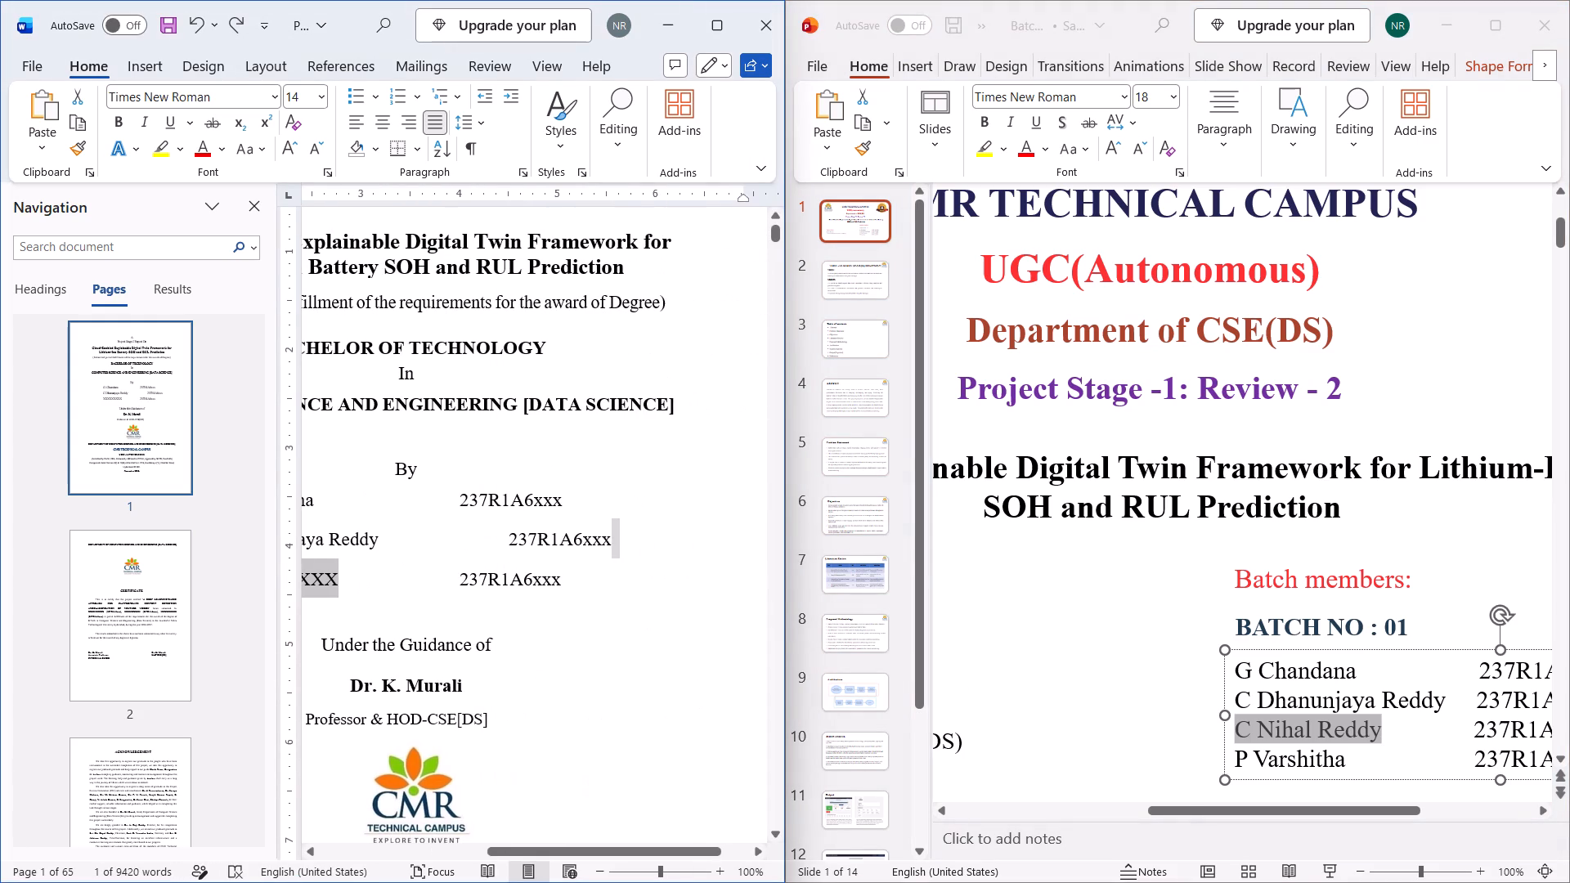
key("shift+Right")
scroll(599, 581, "right", 2)
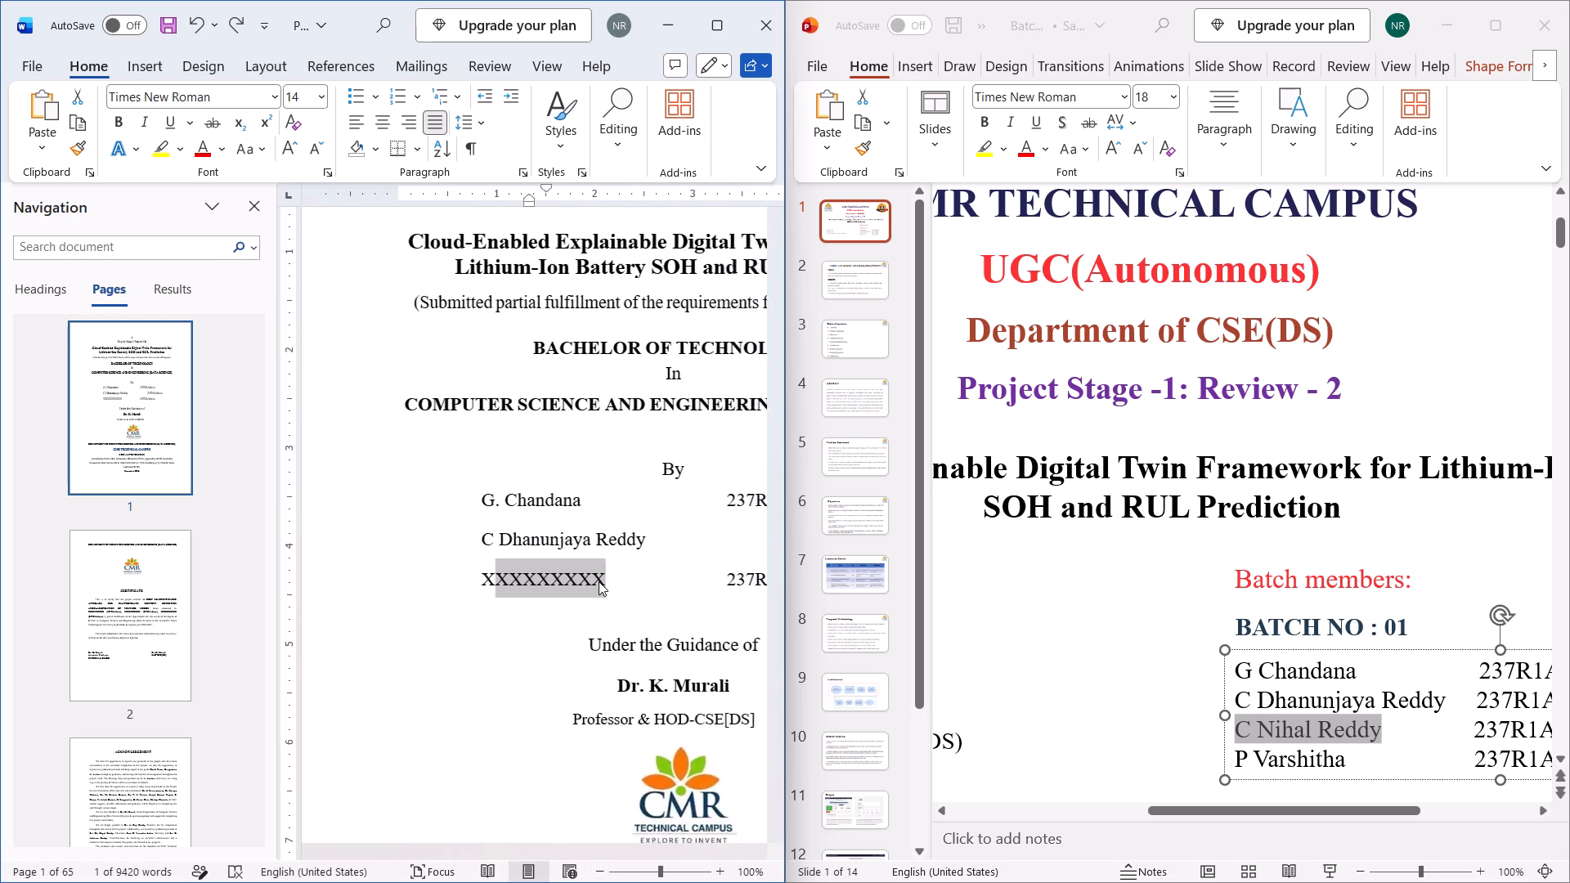
key("BackSpace")
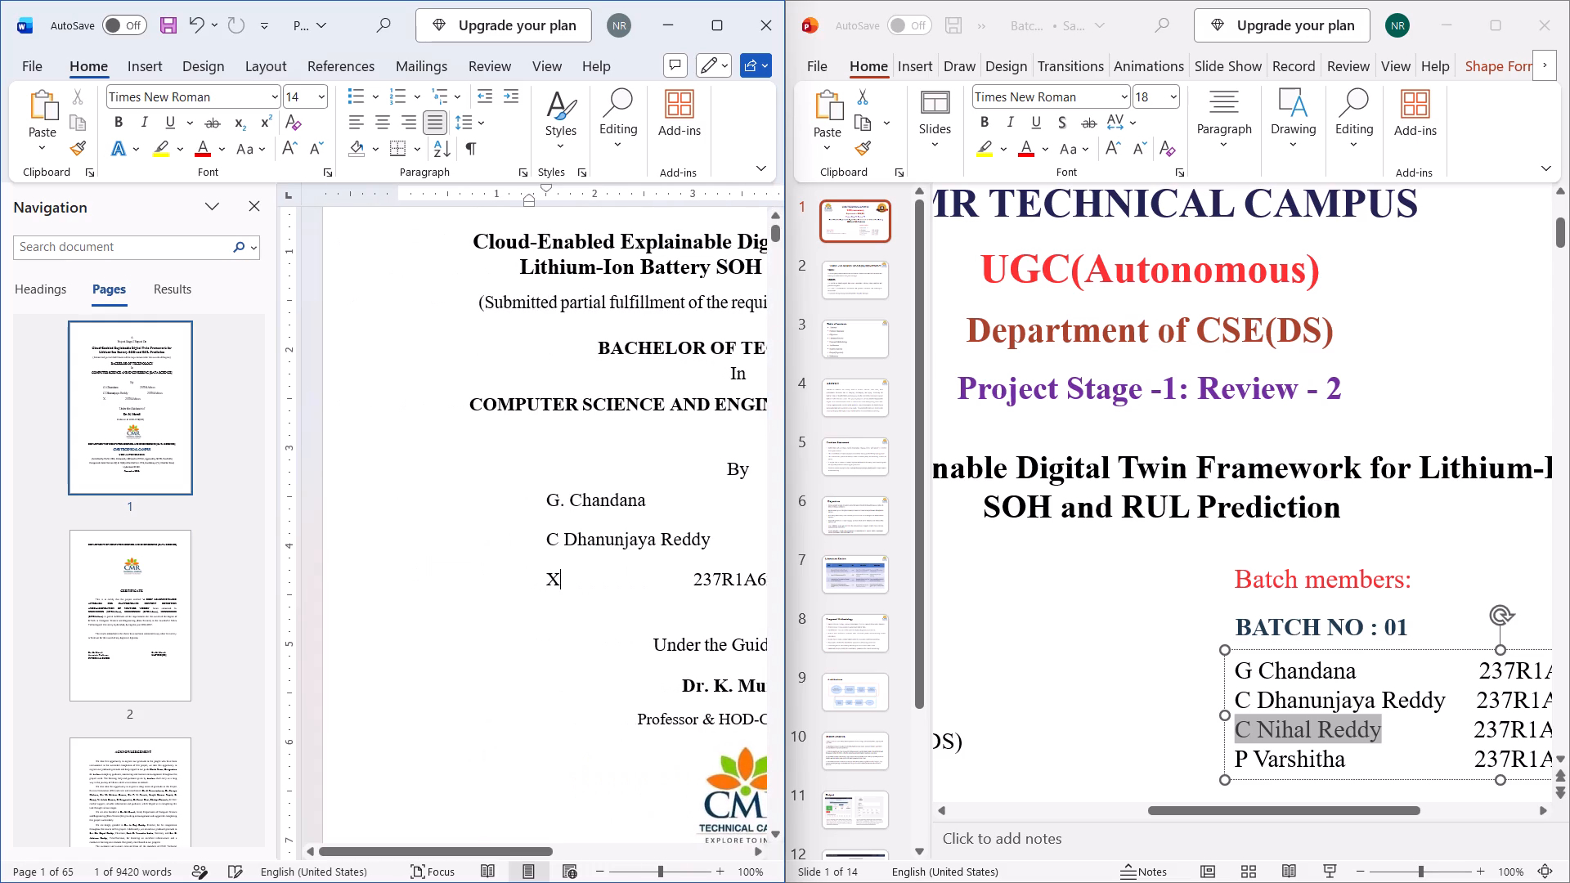
key("BackSpace")
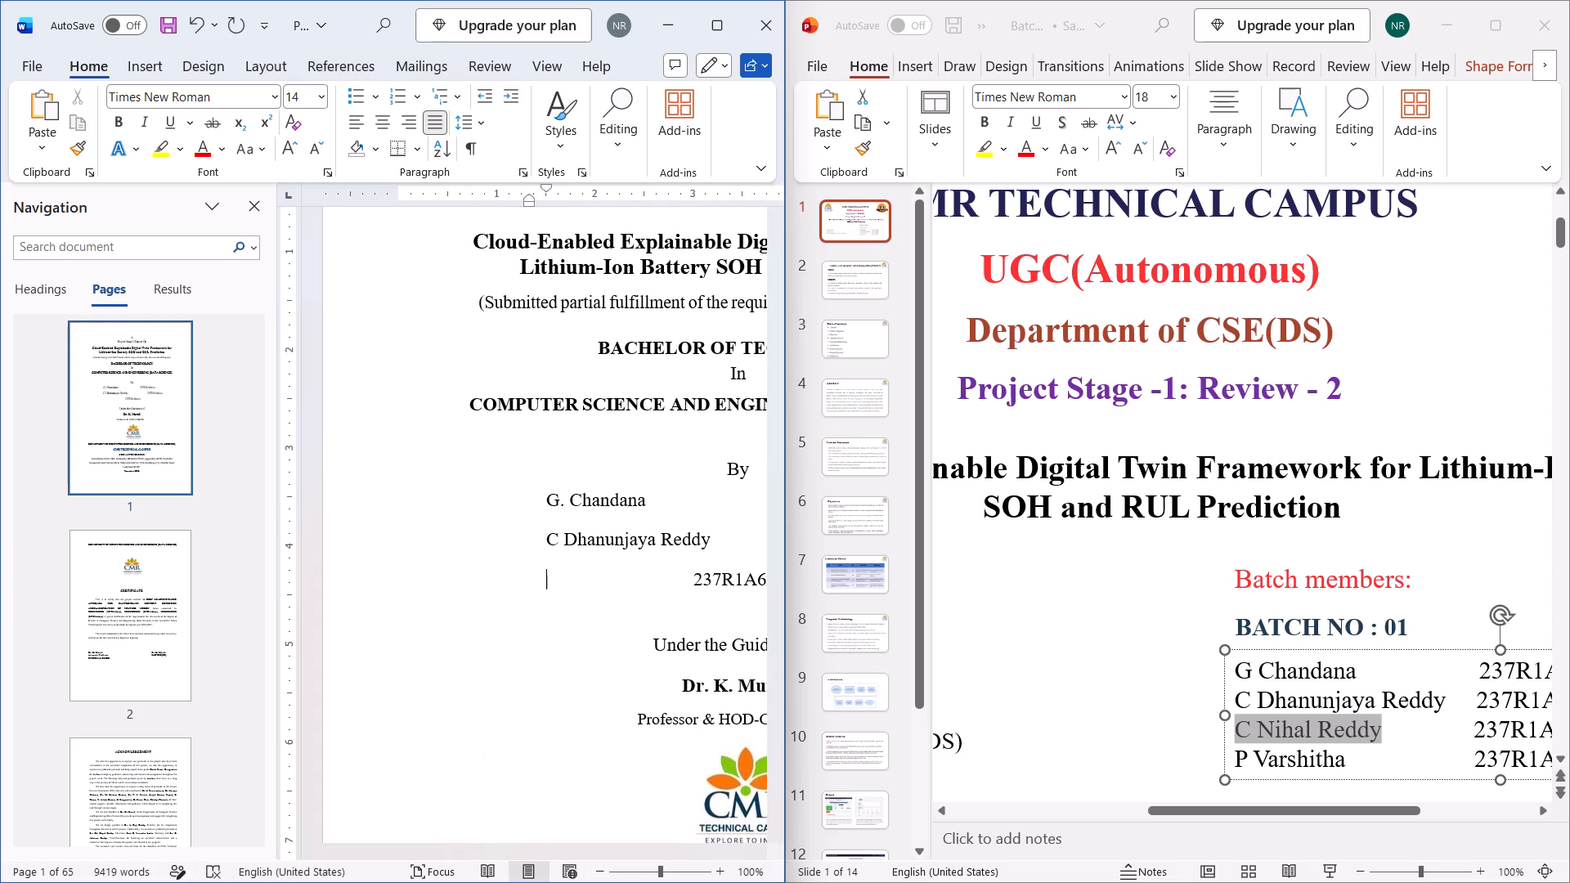
key("ctrl+v")
Maximize the Word report and remove the extra tab space before the second student's roll number to align it with the others.
scroll(644, 580, "left", 1)
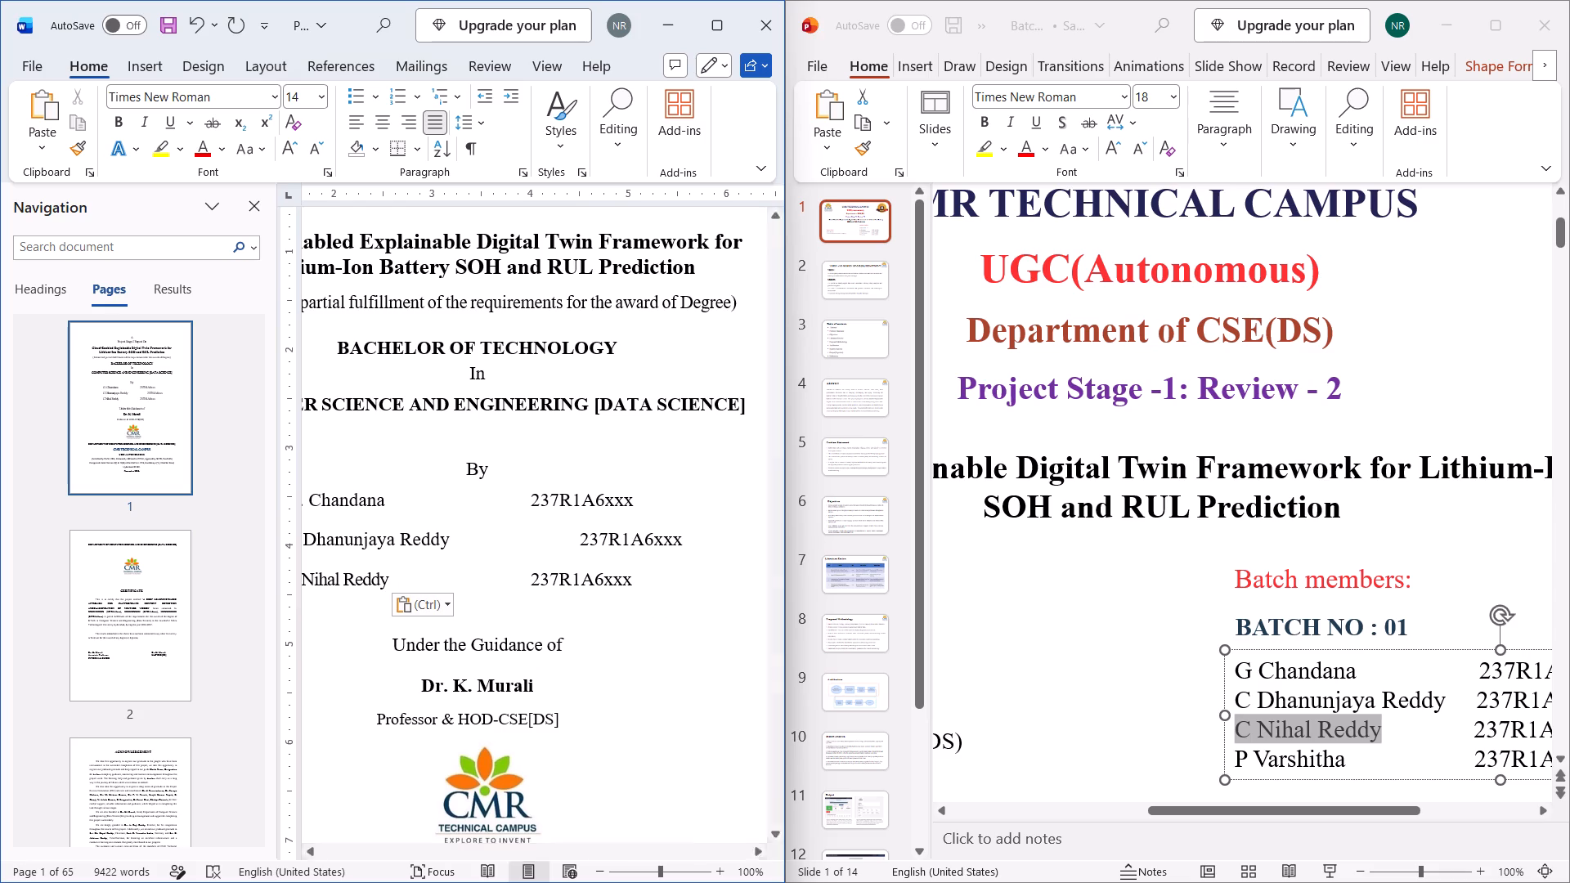
left_click(711, 24)
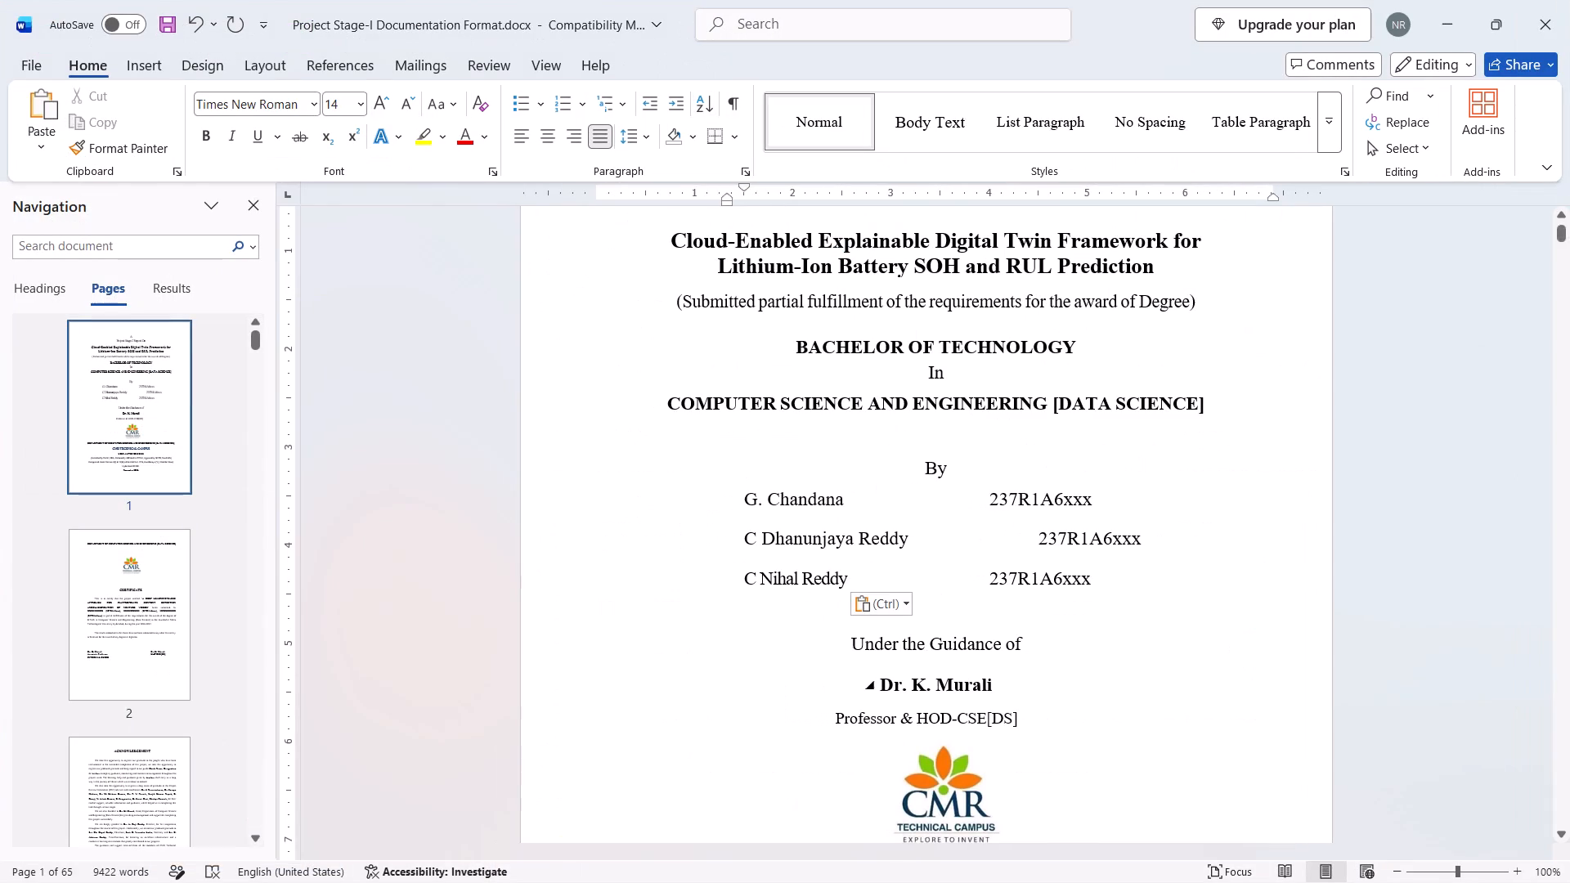
double_click(1109, 540)
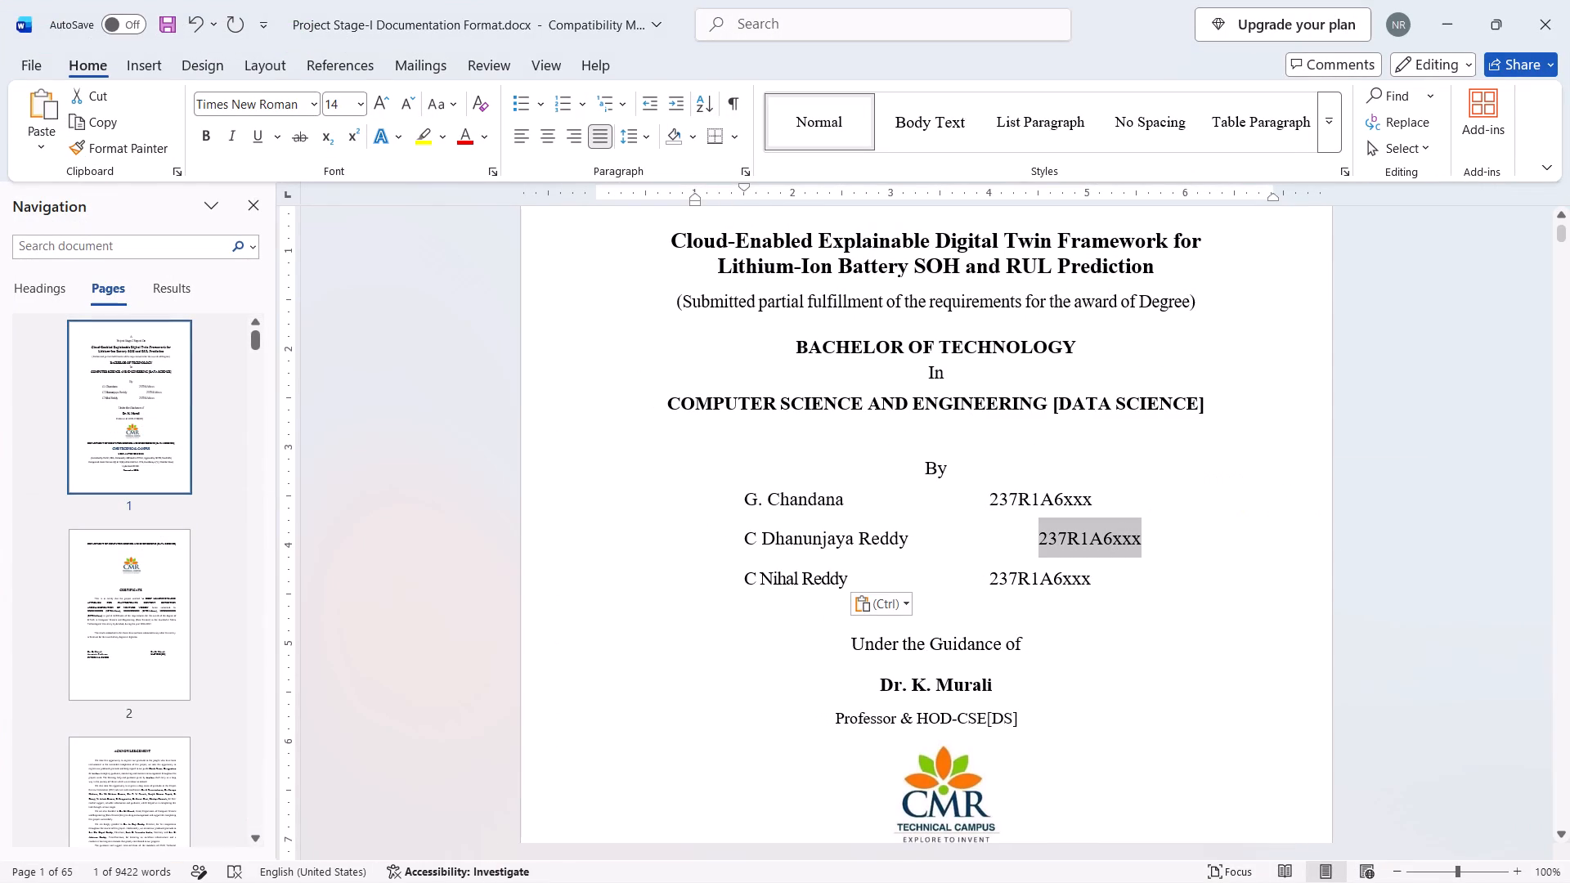
left_click(745, 185)
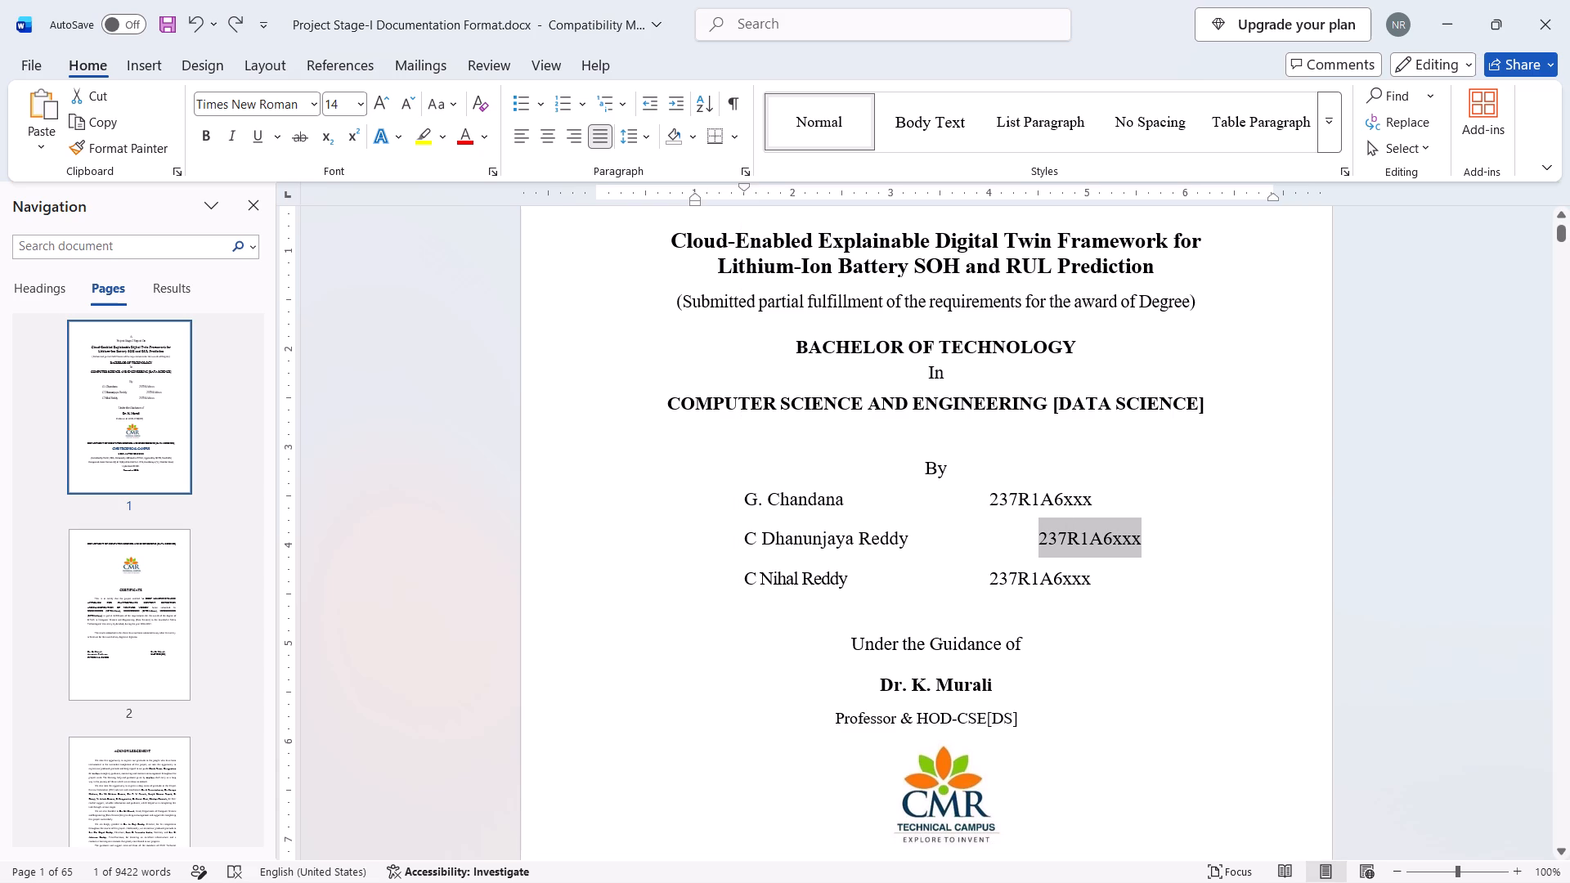
left_click(1033, 544)
key("BackSpace")
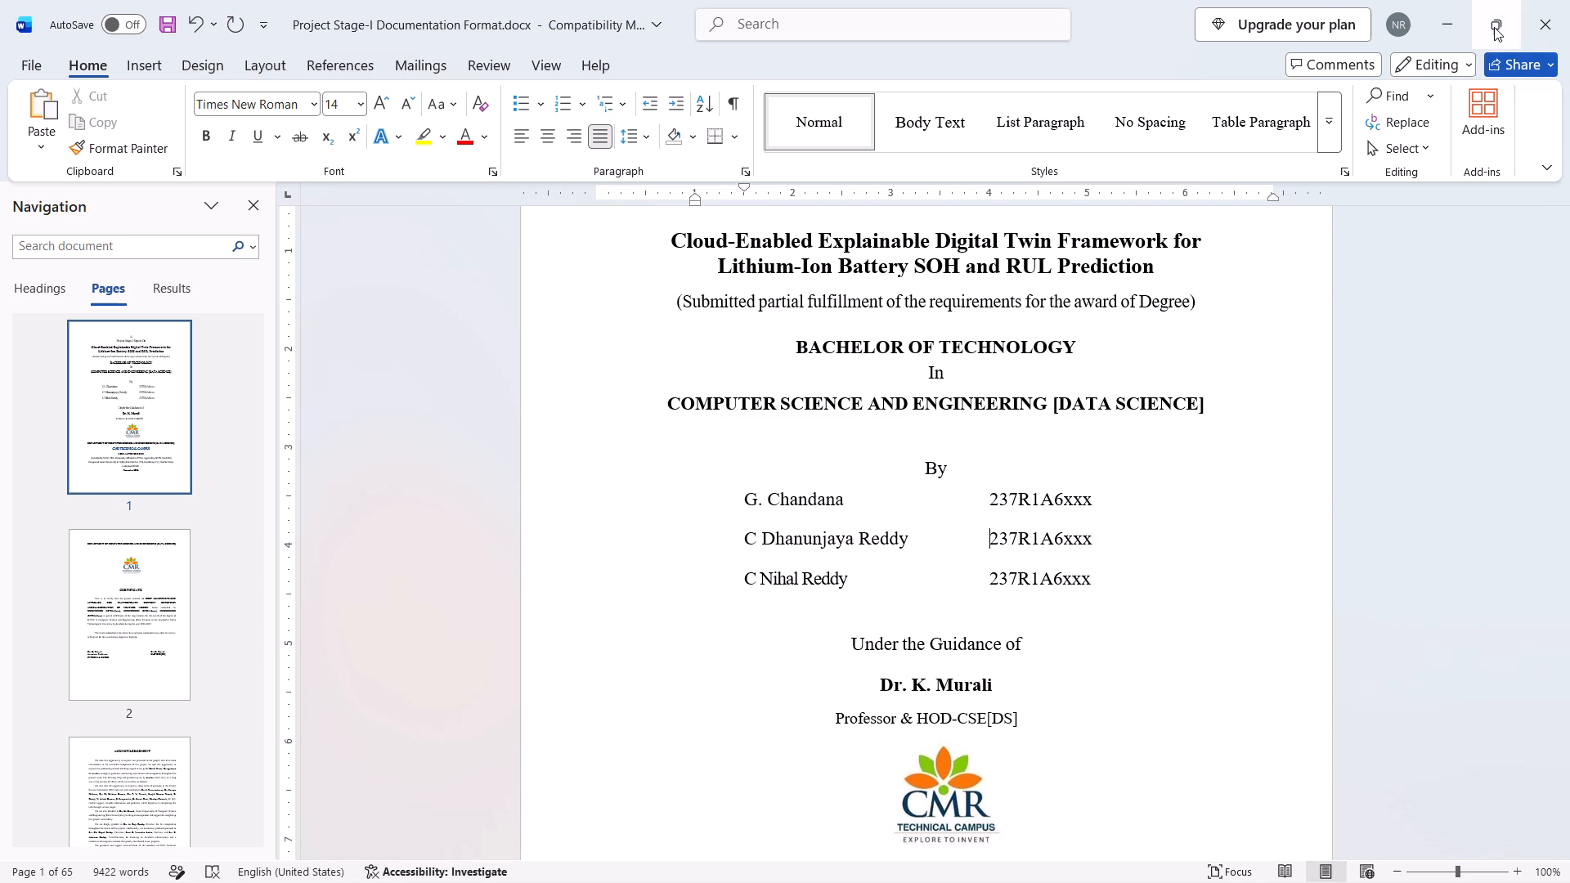
Add the fourth batch member's name, copied from the PowerPoint title slide, on a new line below the third student on the report cover.
left_click(1363, 78)
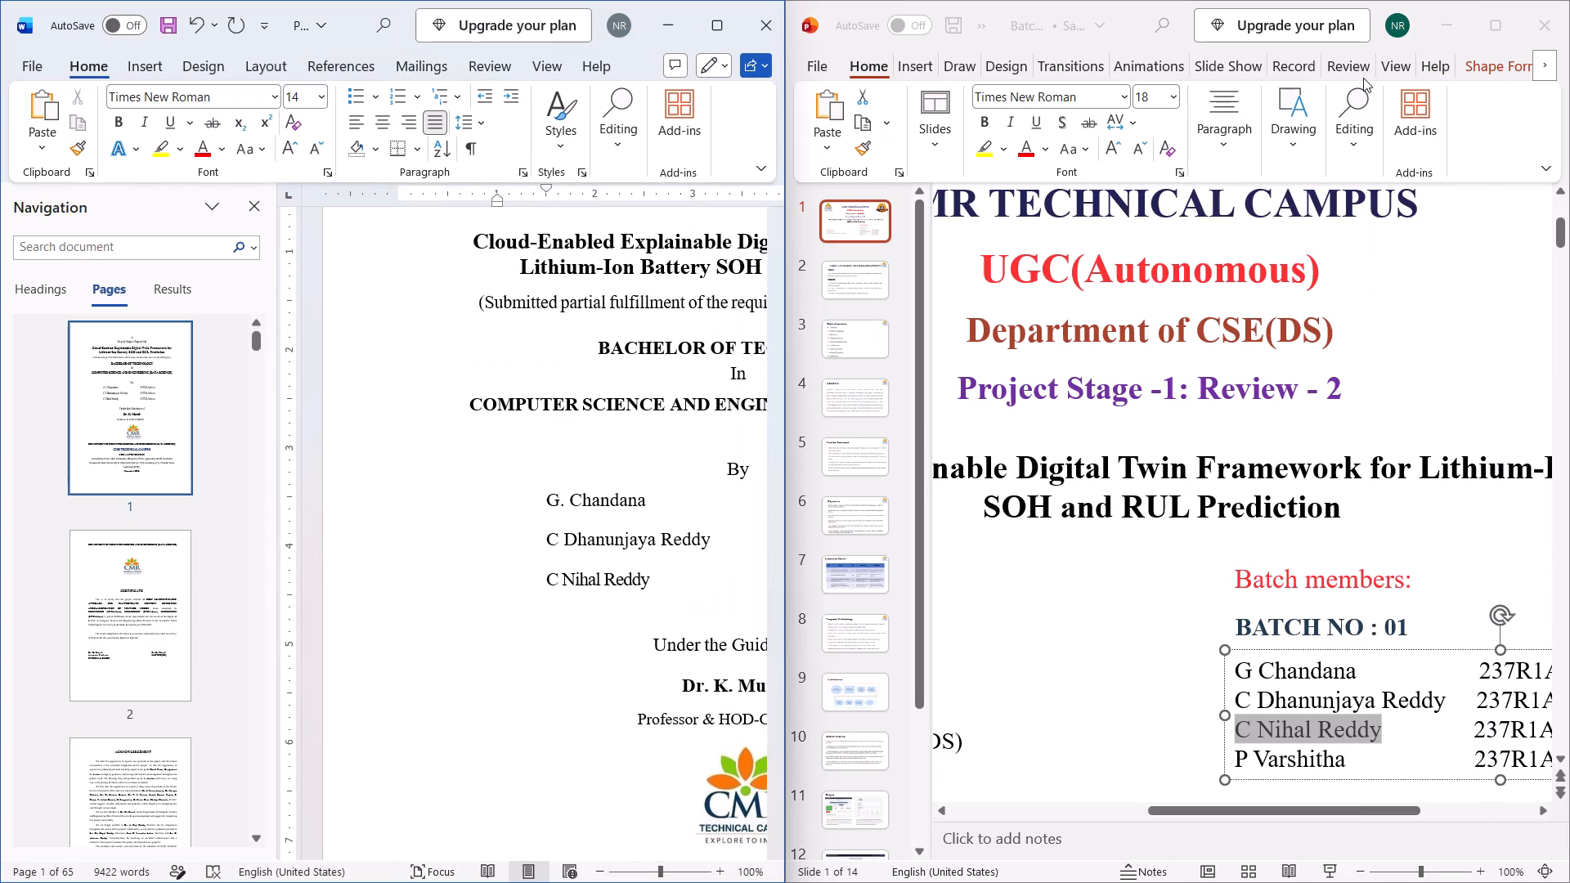
left_click(1330, 760)
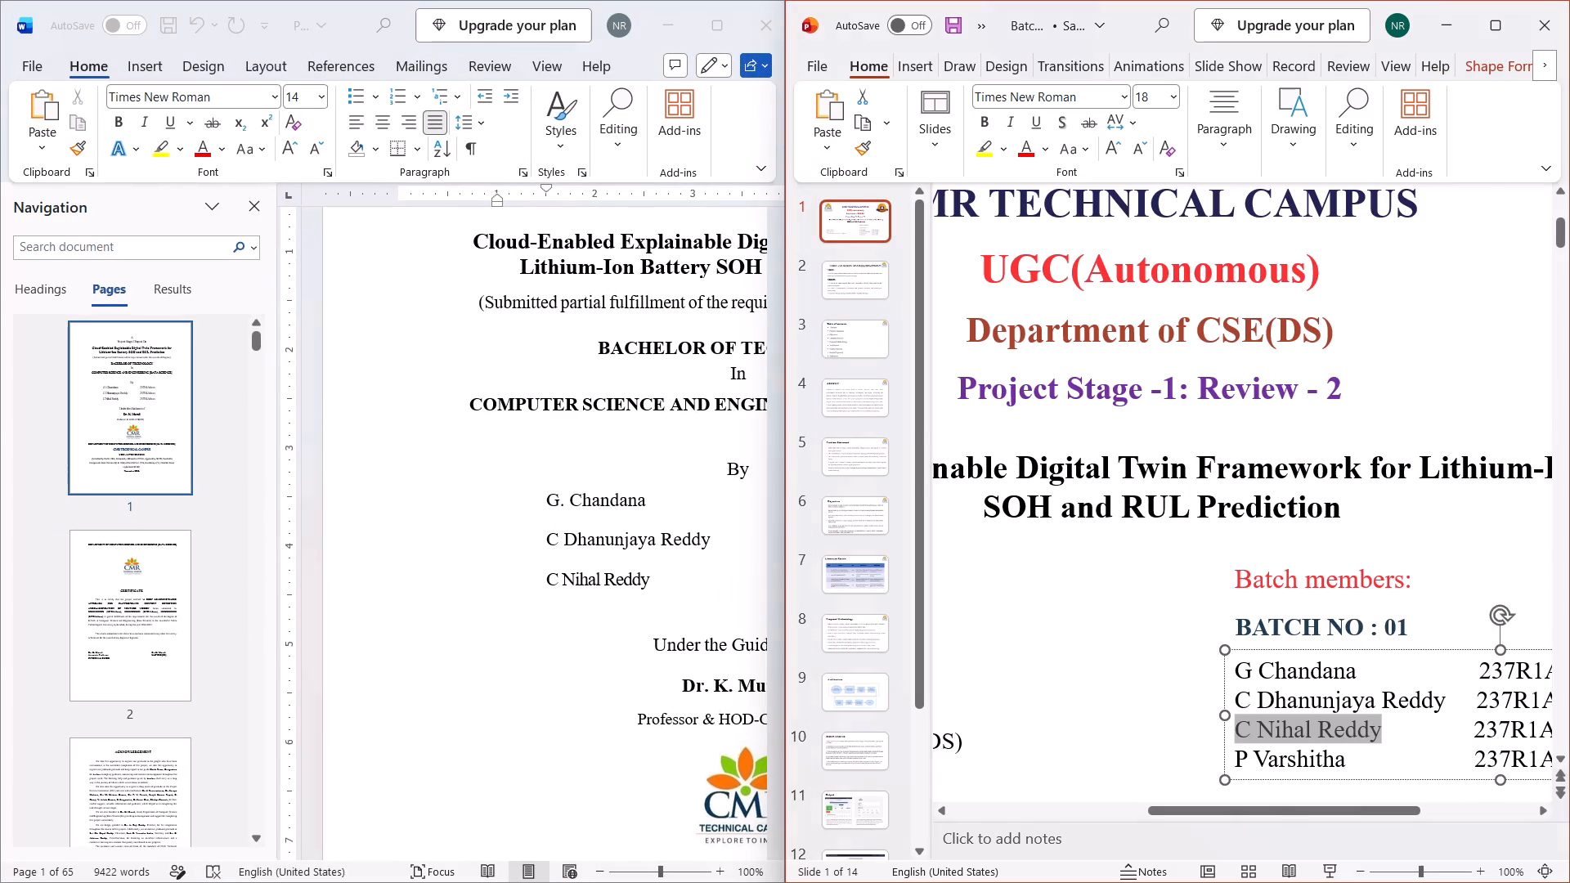
left_click_drag(1353, 761, 1227, 760)
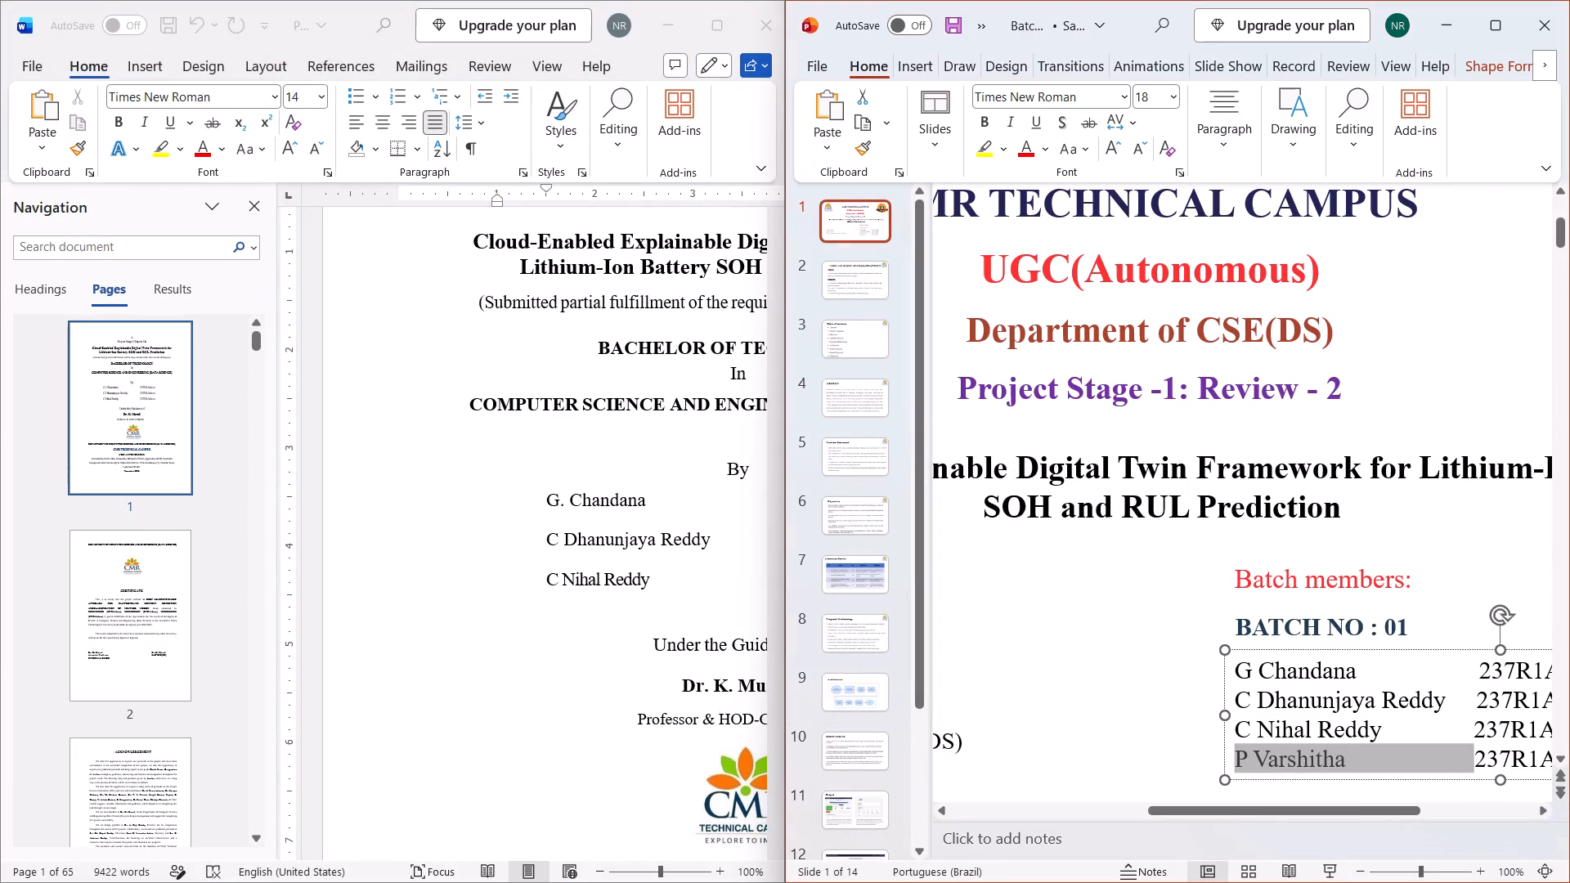
left_click_drag(1227, 760, 1226, 760)
left_click(1343, 761)
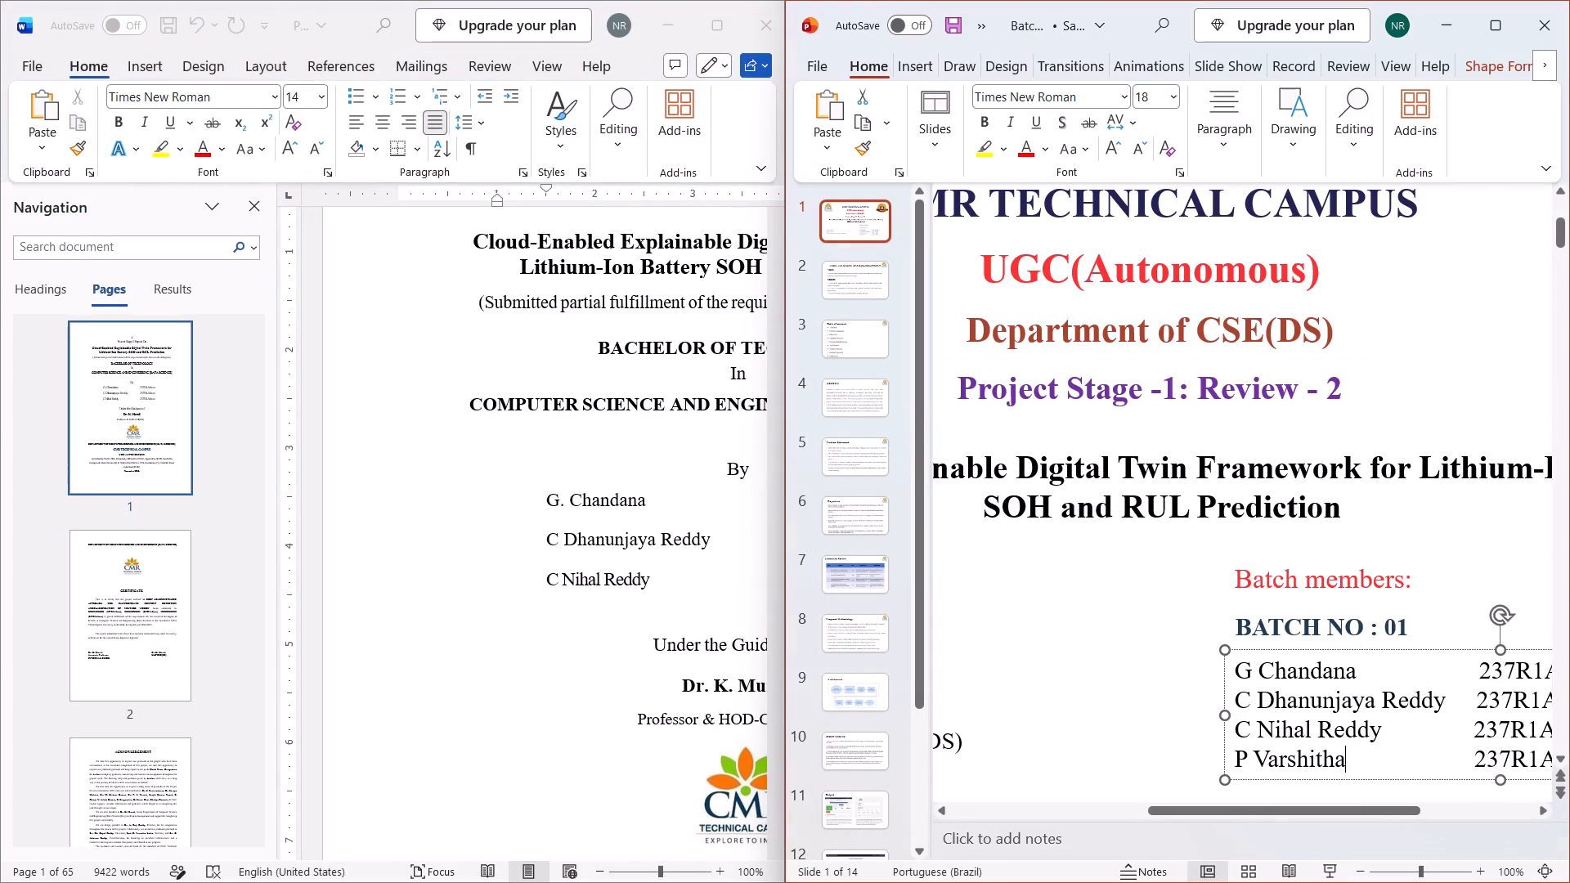
left_click(1343, 761)
left_click_drag(1343, 761, 1236, 762)
left_click(1343, 758)
key("shift+Left")
key("shift+Left")
key("shift+Left")
key("shift+Left")
key("shift+Left")
key("shift+Left")
key("shift+Left")
key("shift+Left")
key("shift+Left")
key("shift+Left")
key("shift+Left")
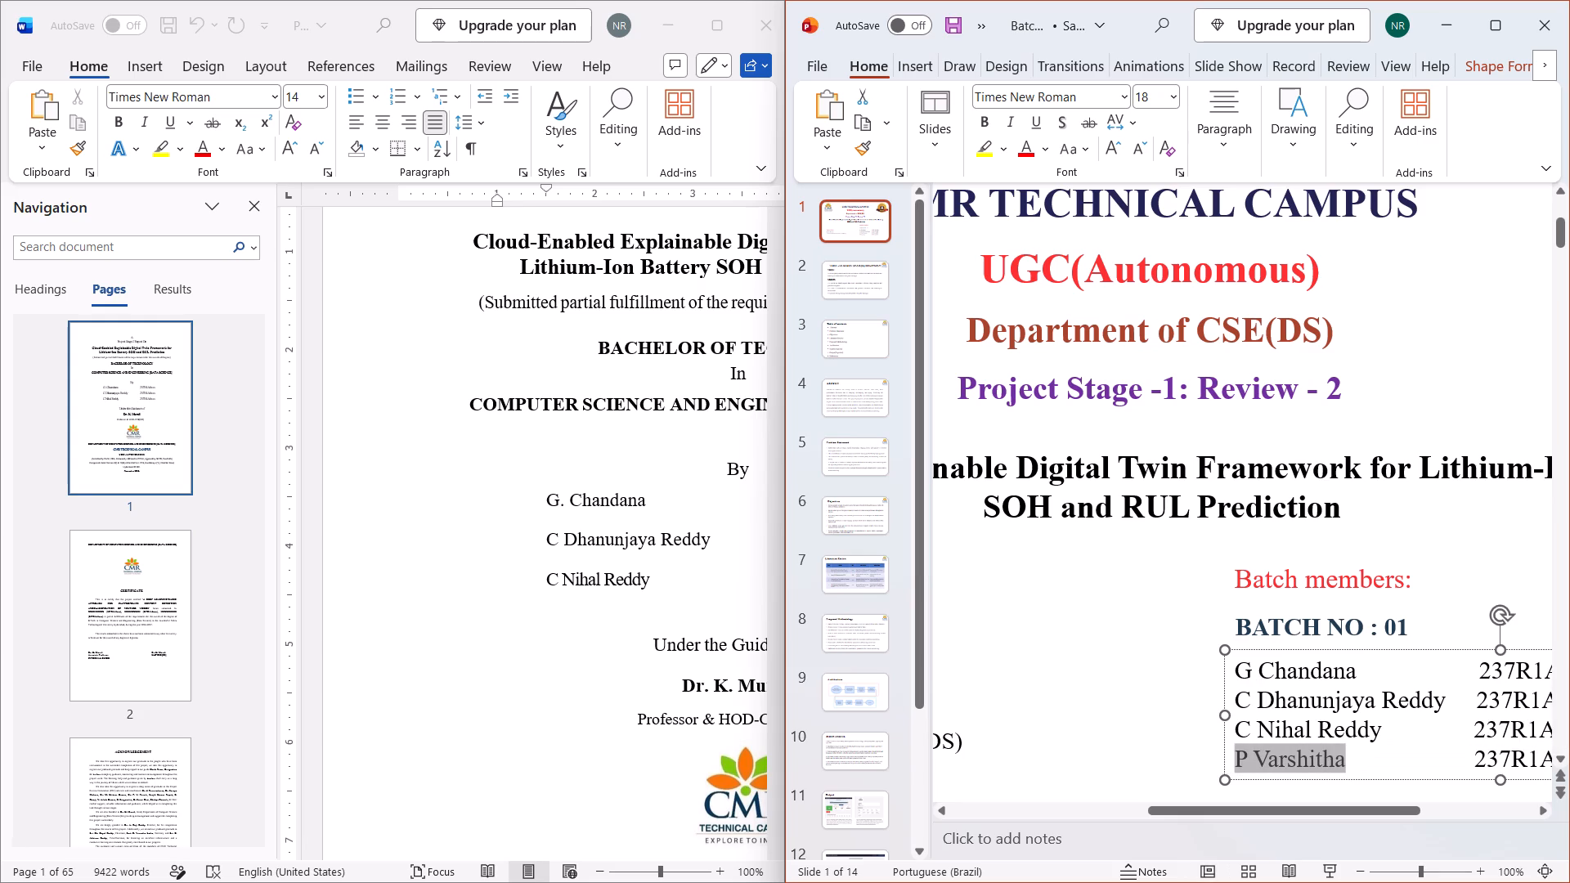
key("ctrl+c")
left_click(661, 601)
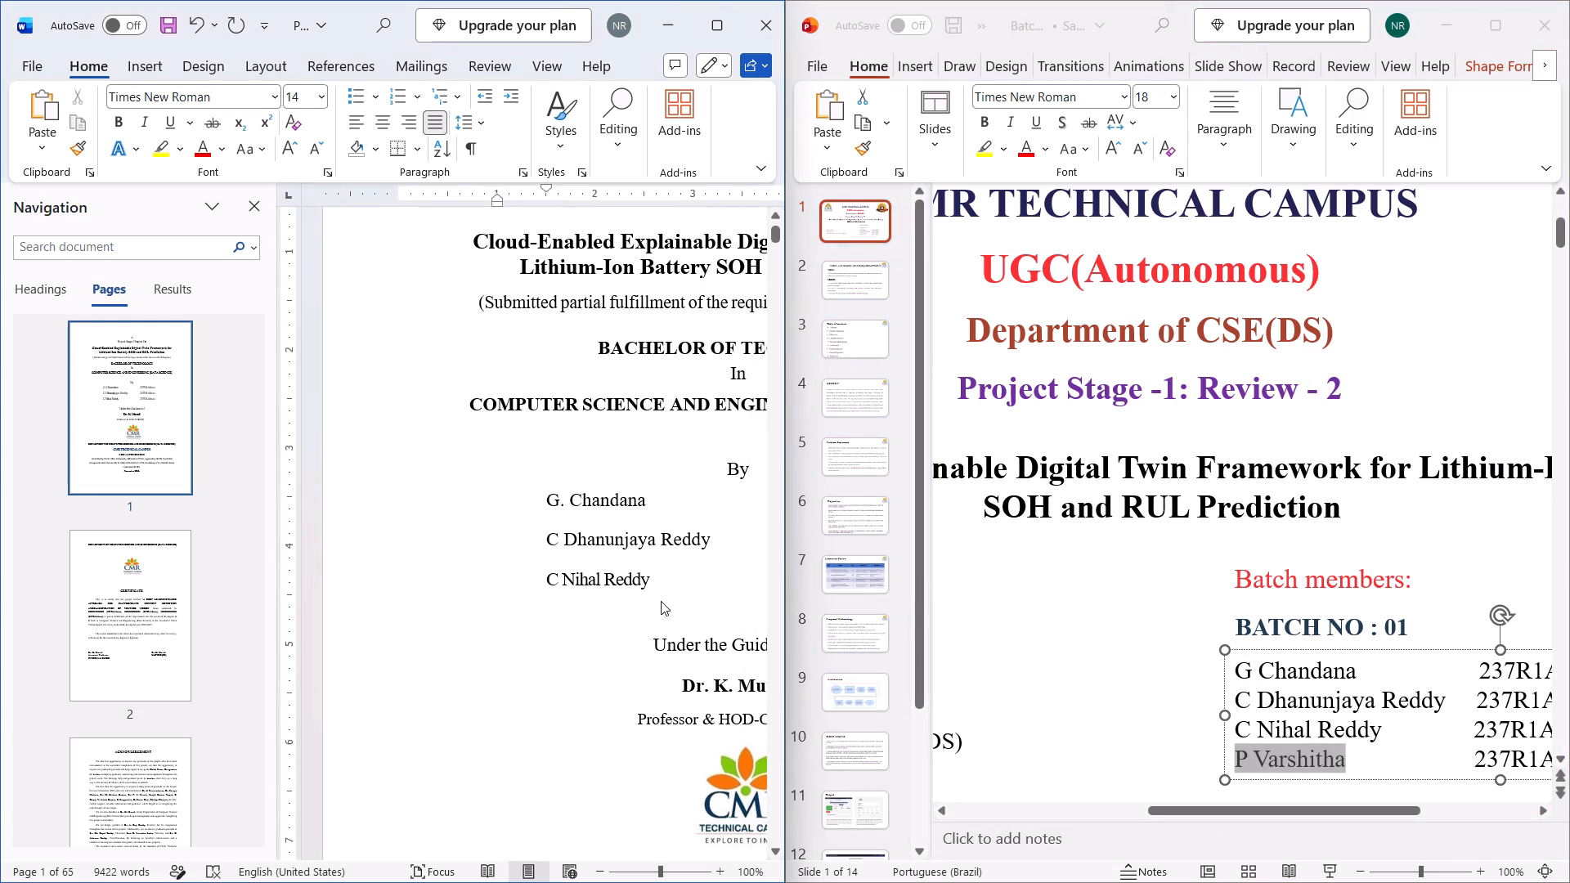
scroll(661, 601, "left", 1)
left_click(617, 586)
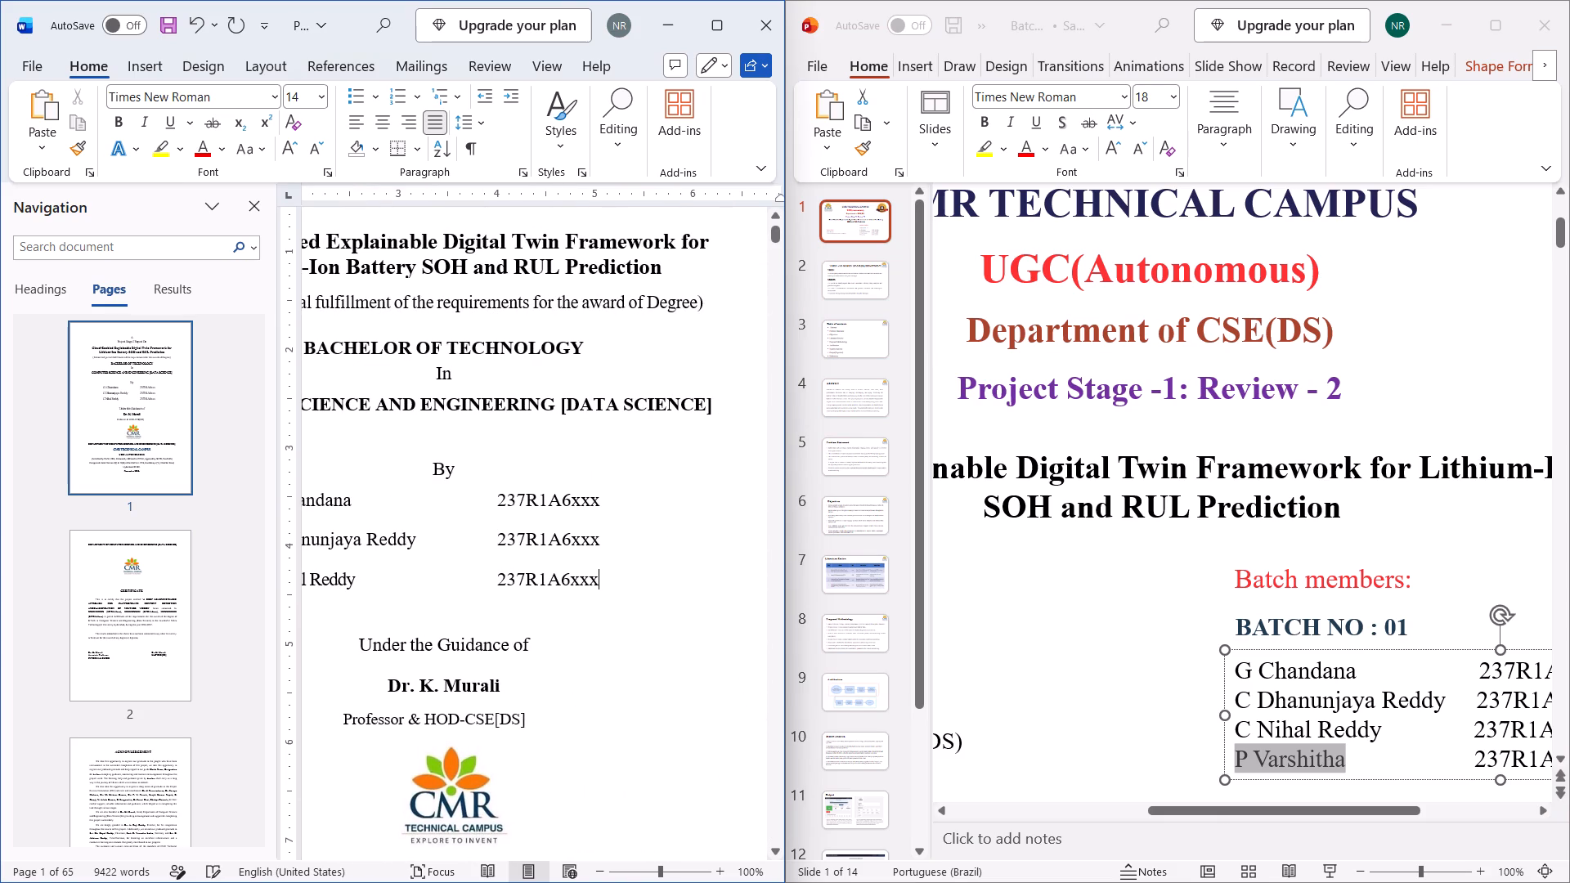
key("Return")
scroll(617, 586, "right", 2)
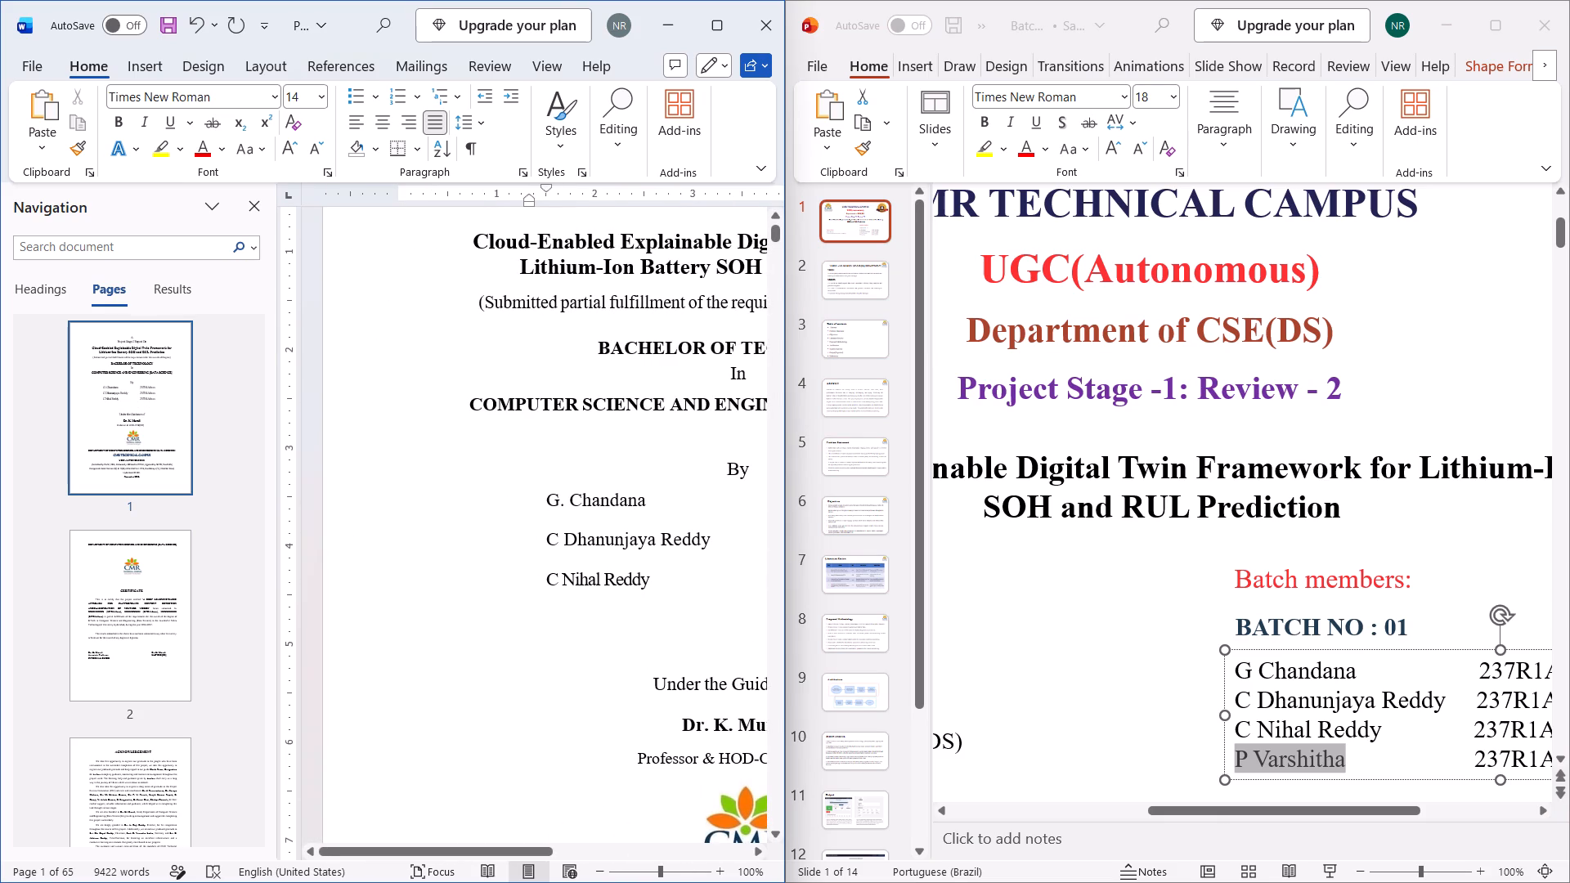
key("ctrl+v")
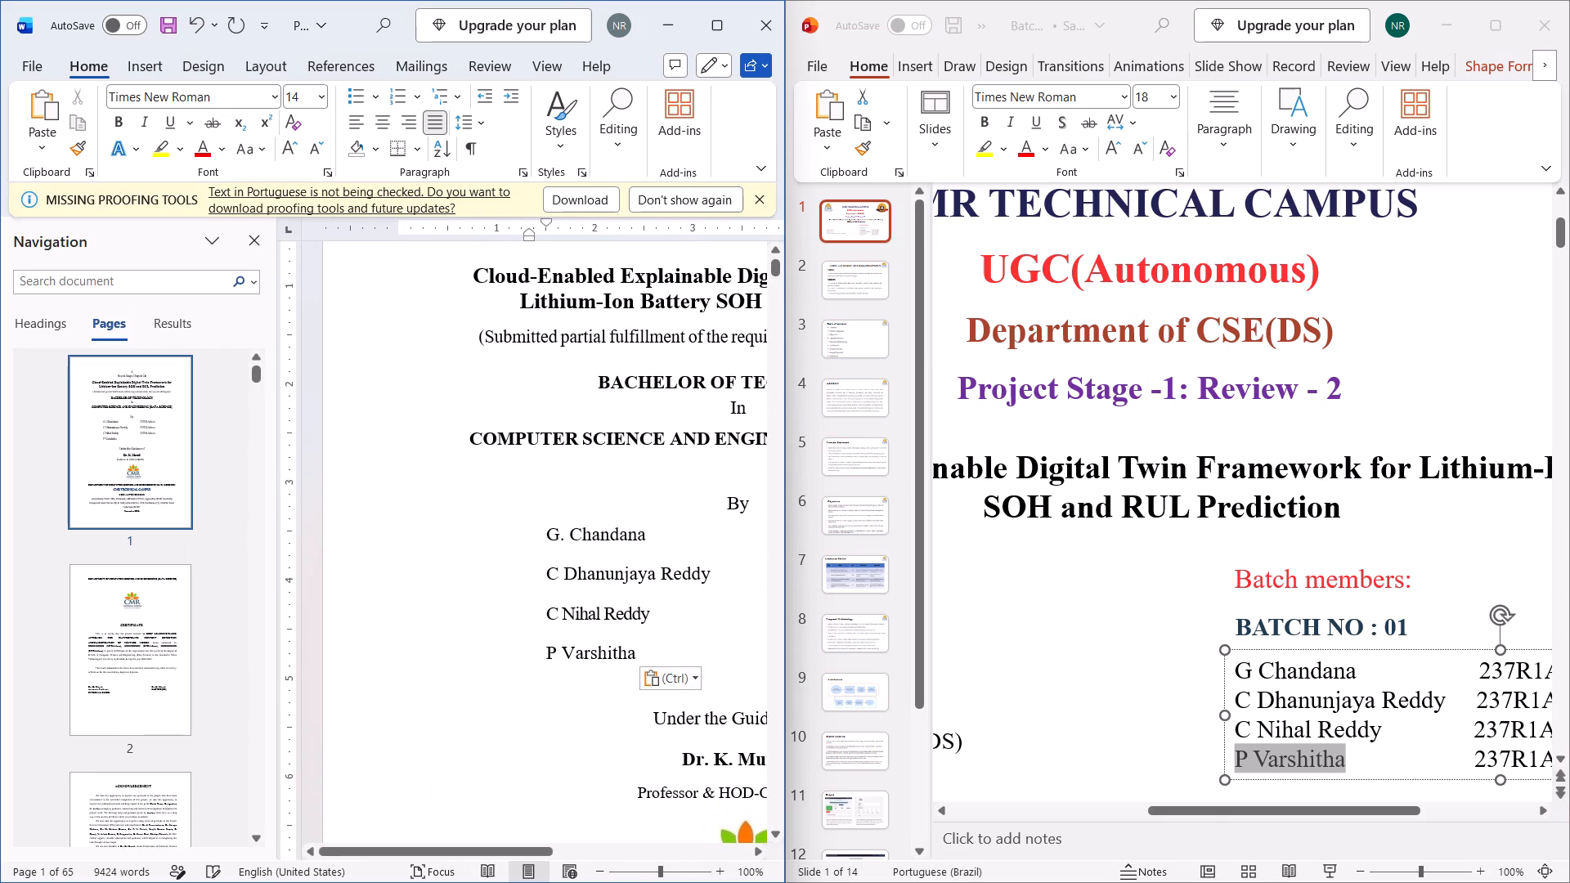
Minimize PowerPoint, maximize the Word report, and copy the third student's placeholder roll number into the fourth student's row.
scroll(642, 638, "down", 1)
scroll(642, 638, "left", 1)
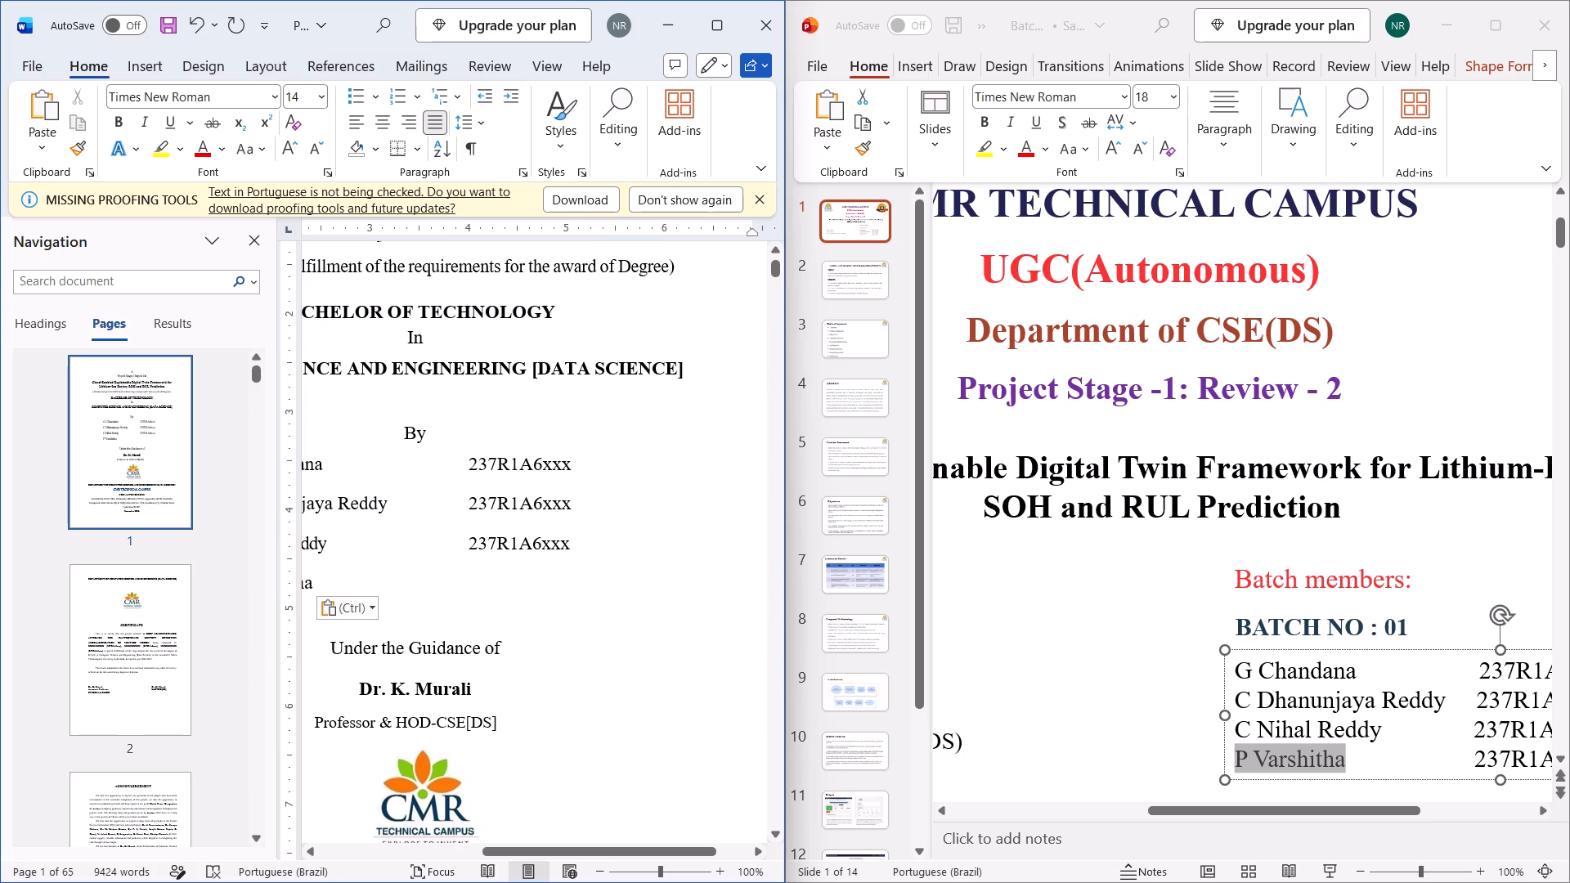
left_click(1451, 20)
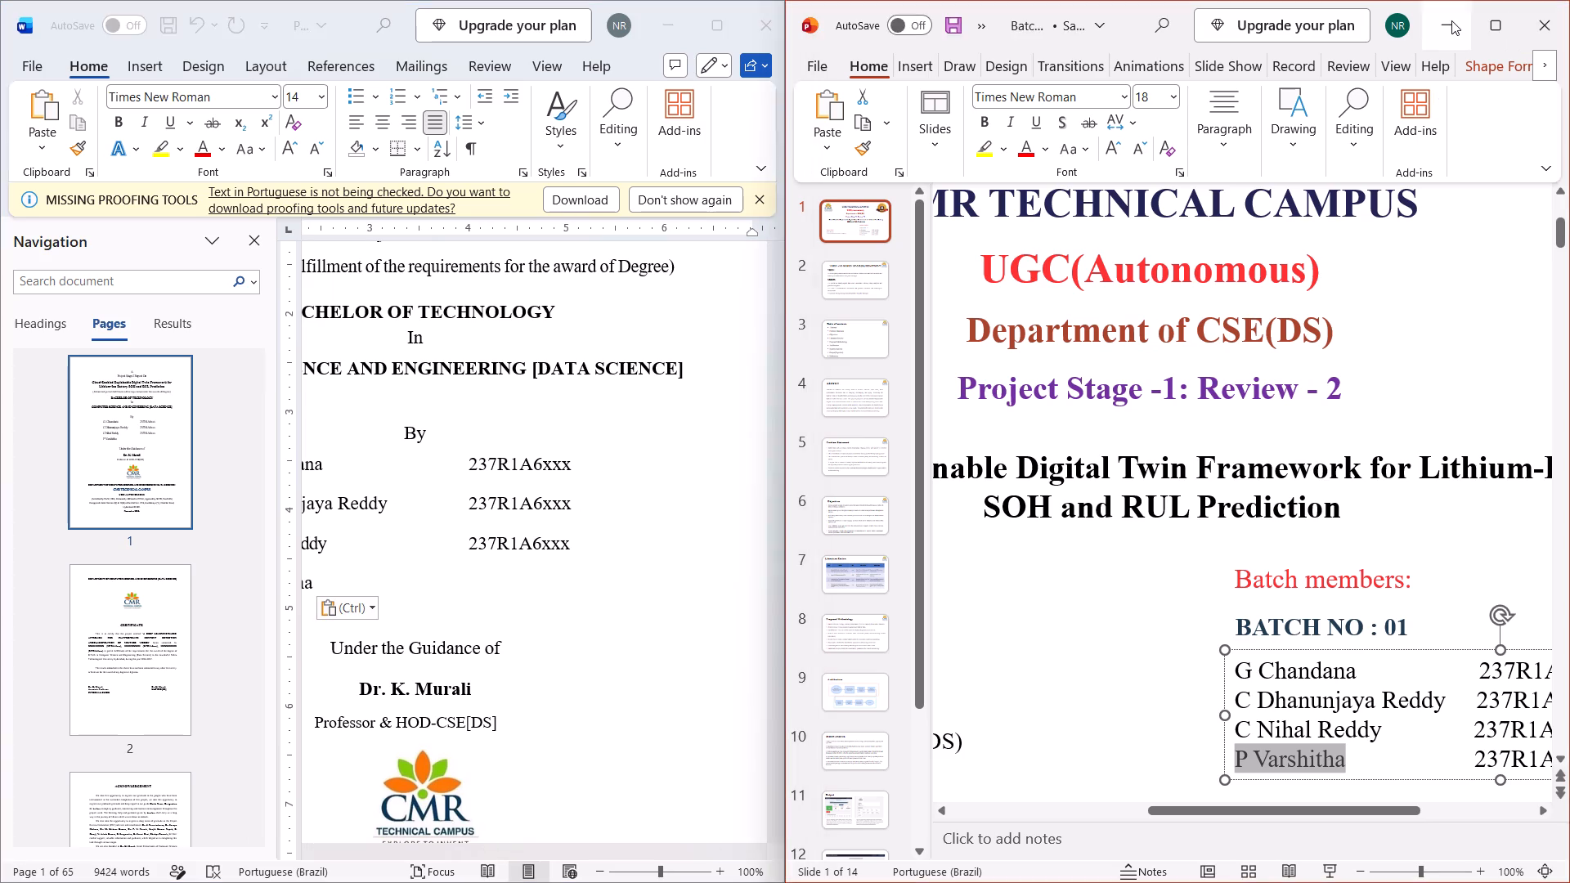
left_click(727, 21)
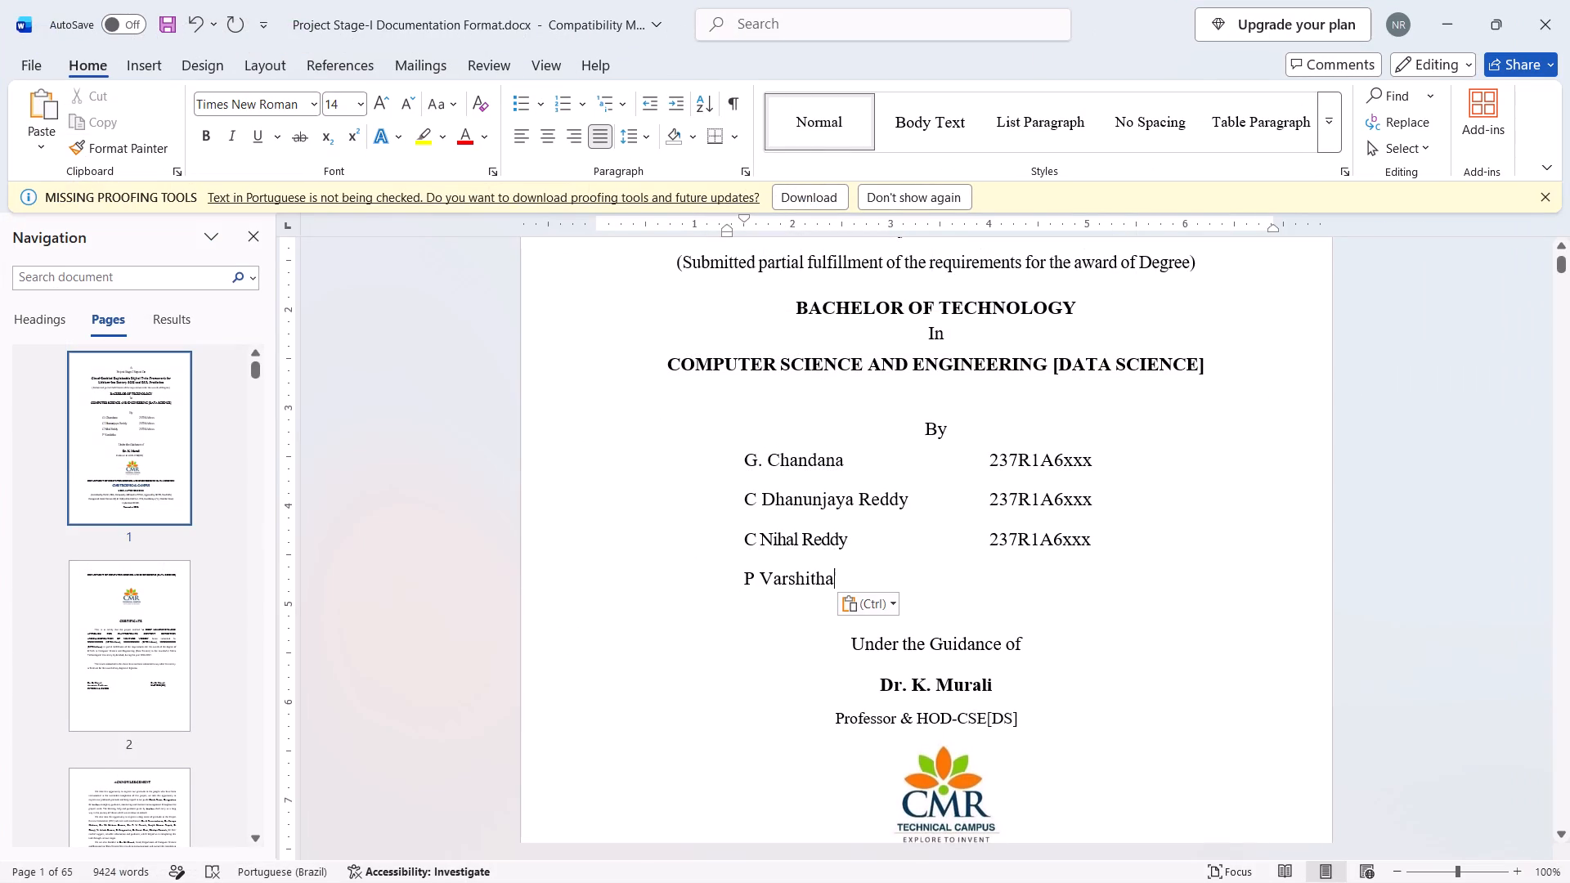
double_click(1040, 546)
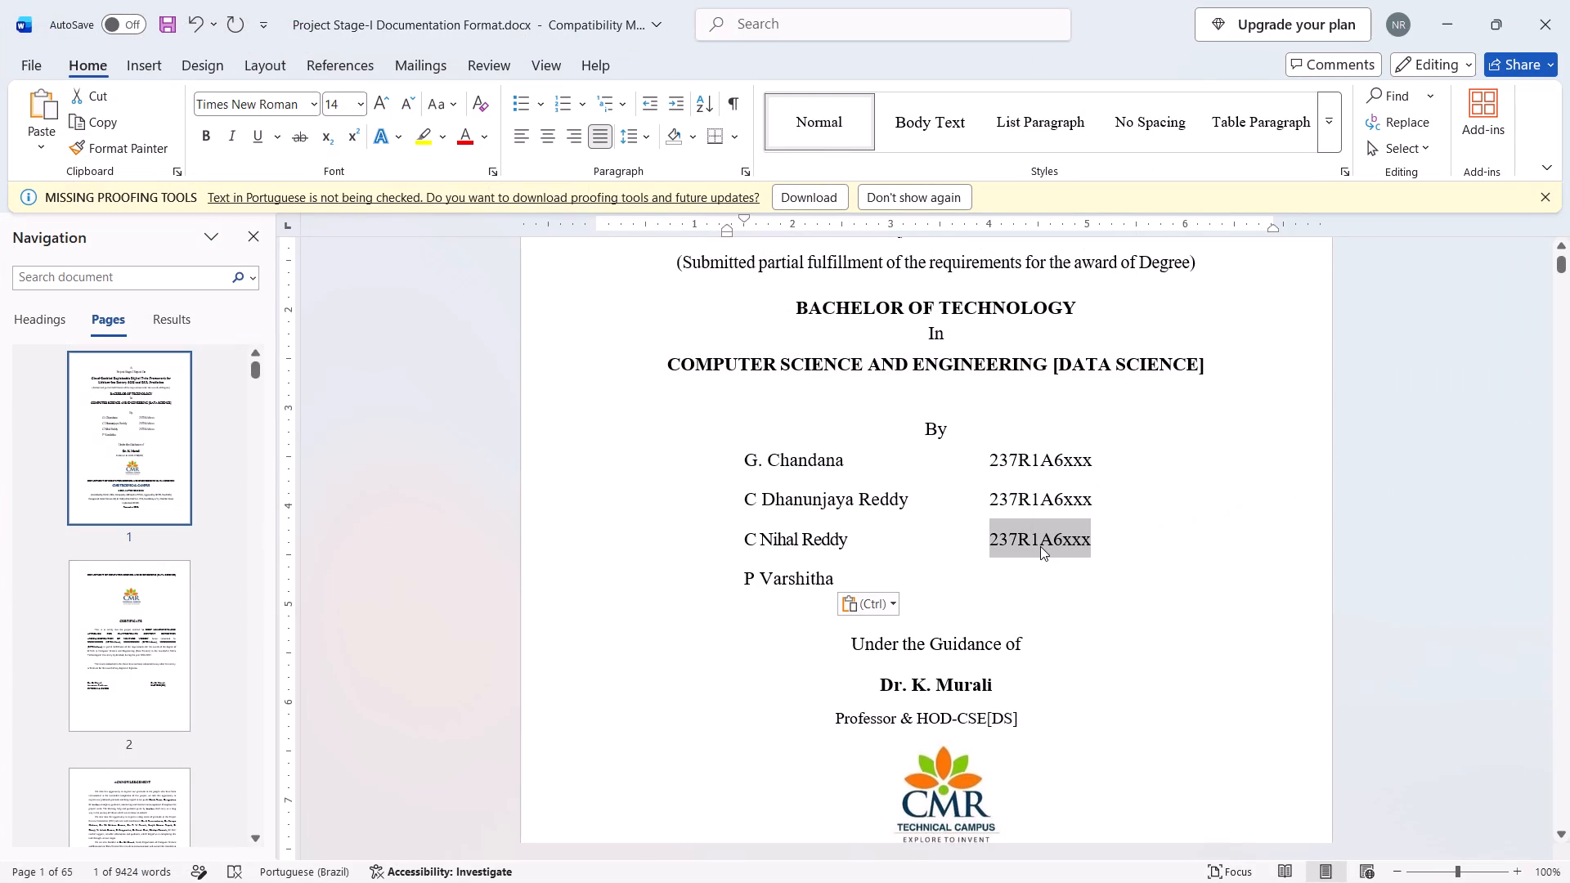
key("ctrl+c")
left_click(1017, 584)
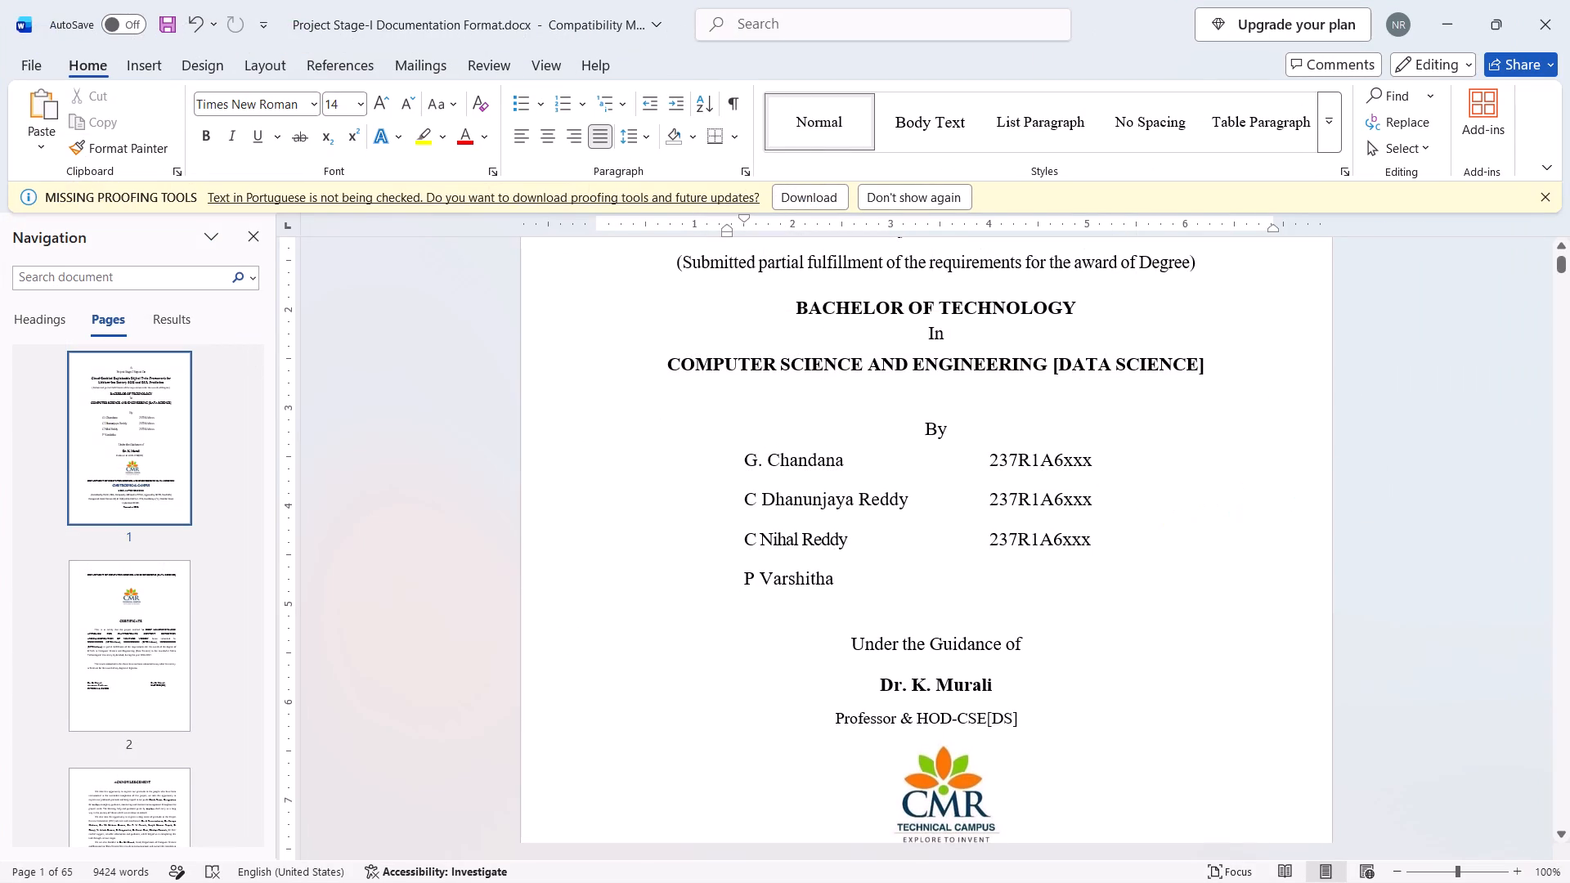
double_click(1017, 590)
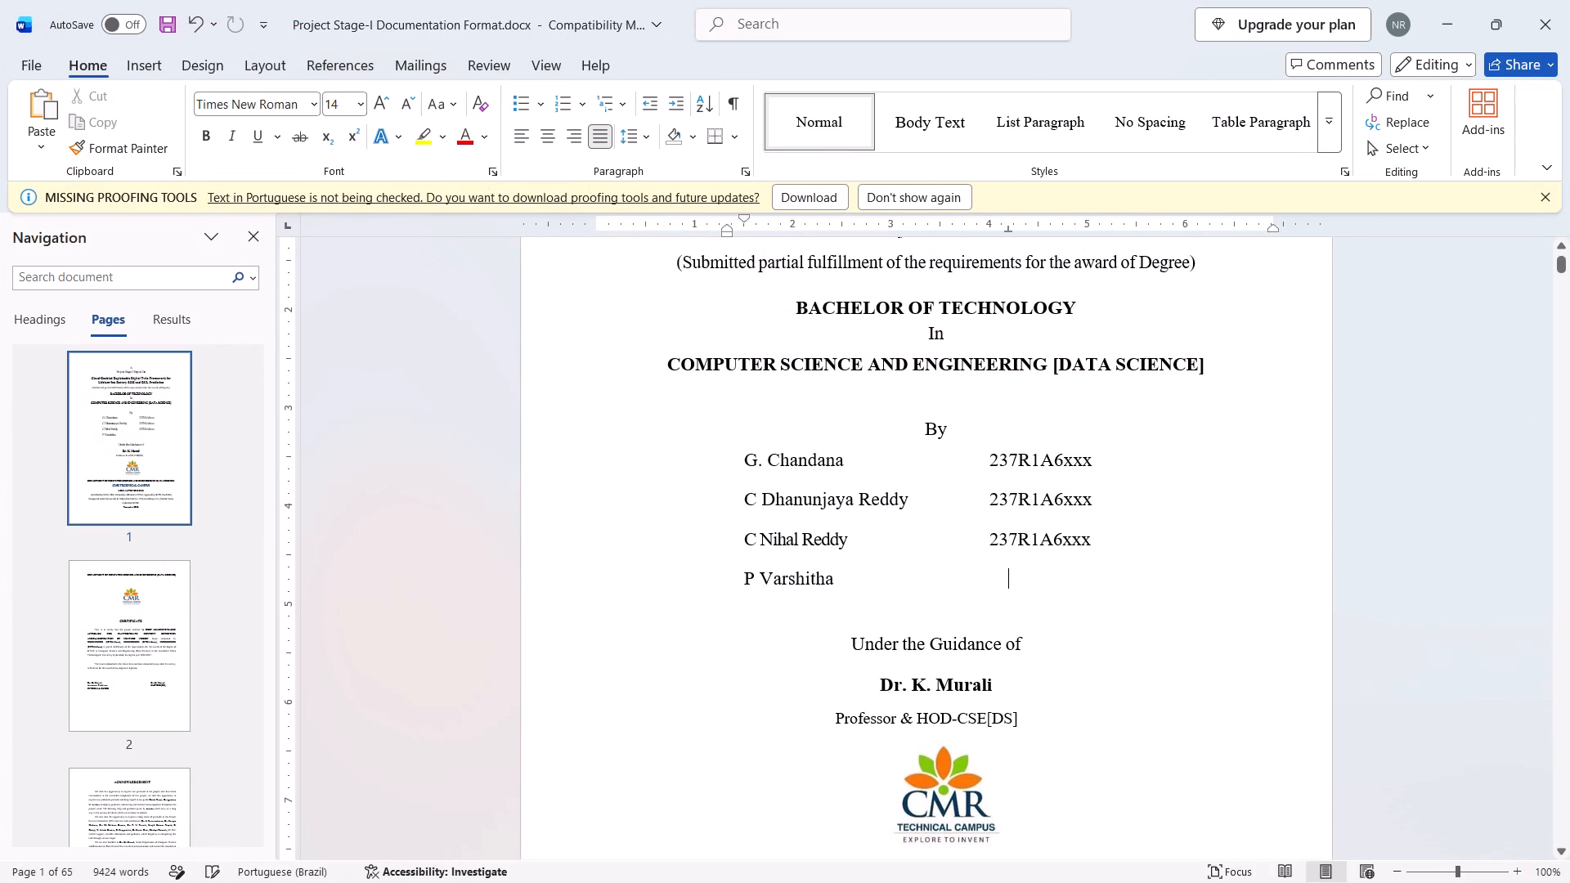
key("ctrl+v")
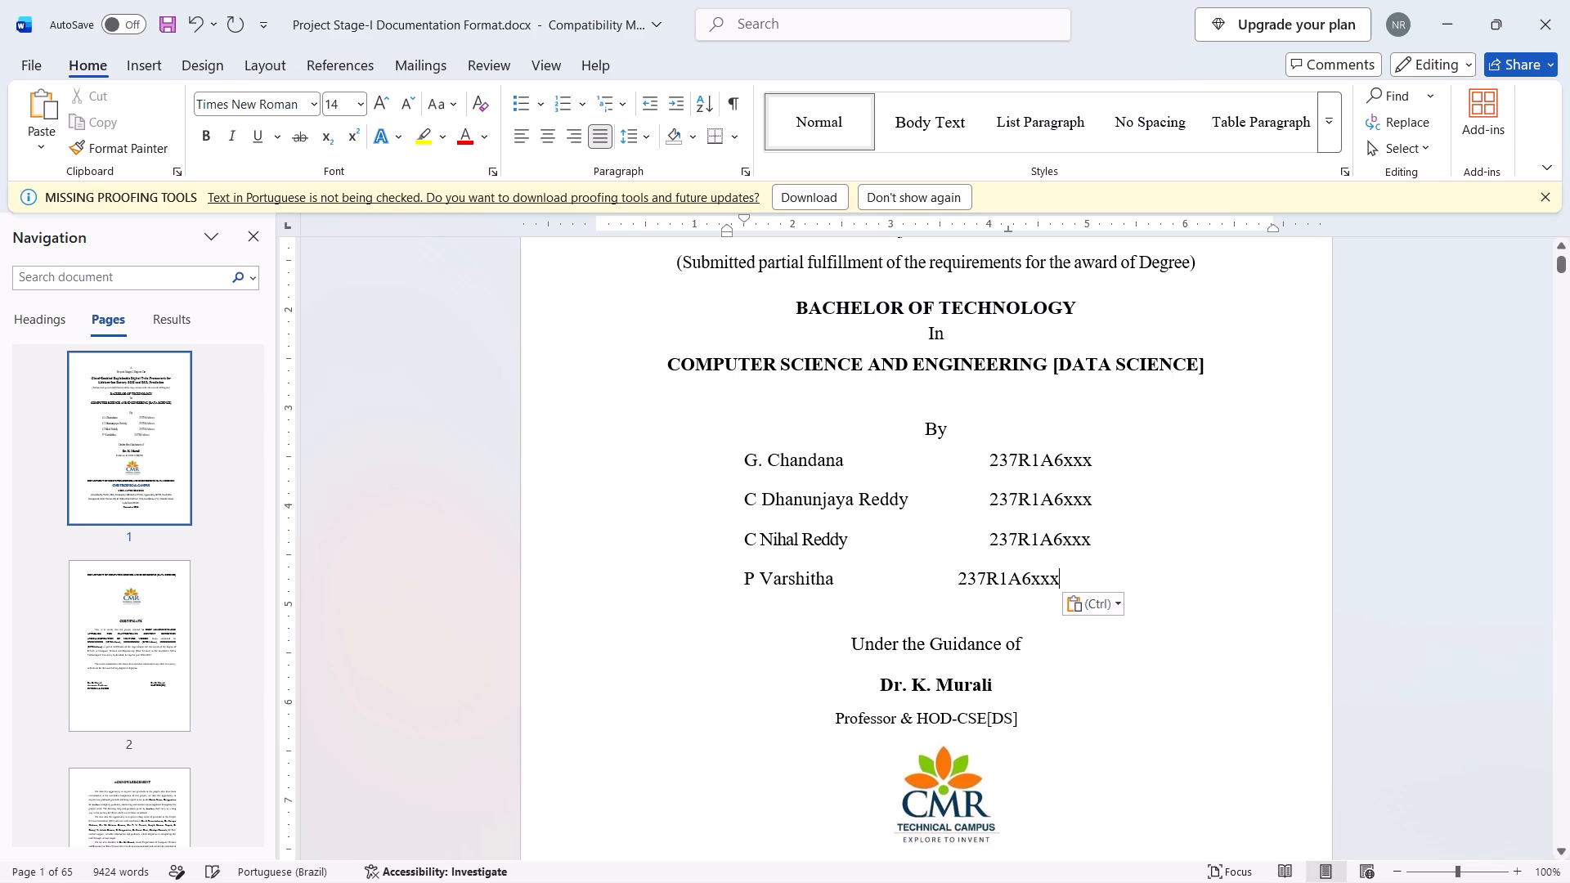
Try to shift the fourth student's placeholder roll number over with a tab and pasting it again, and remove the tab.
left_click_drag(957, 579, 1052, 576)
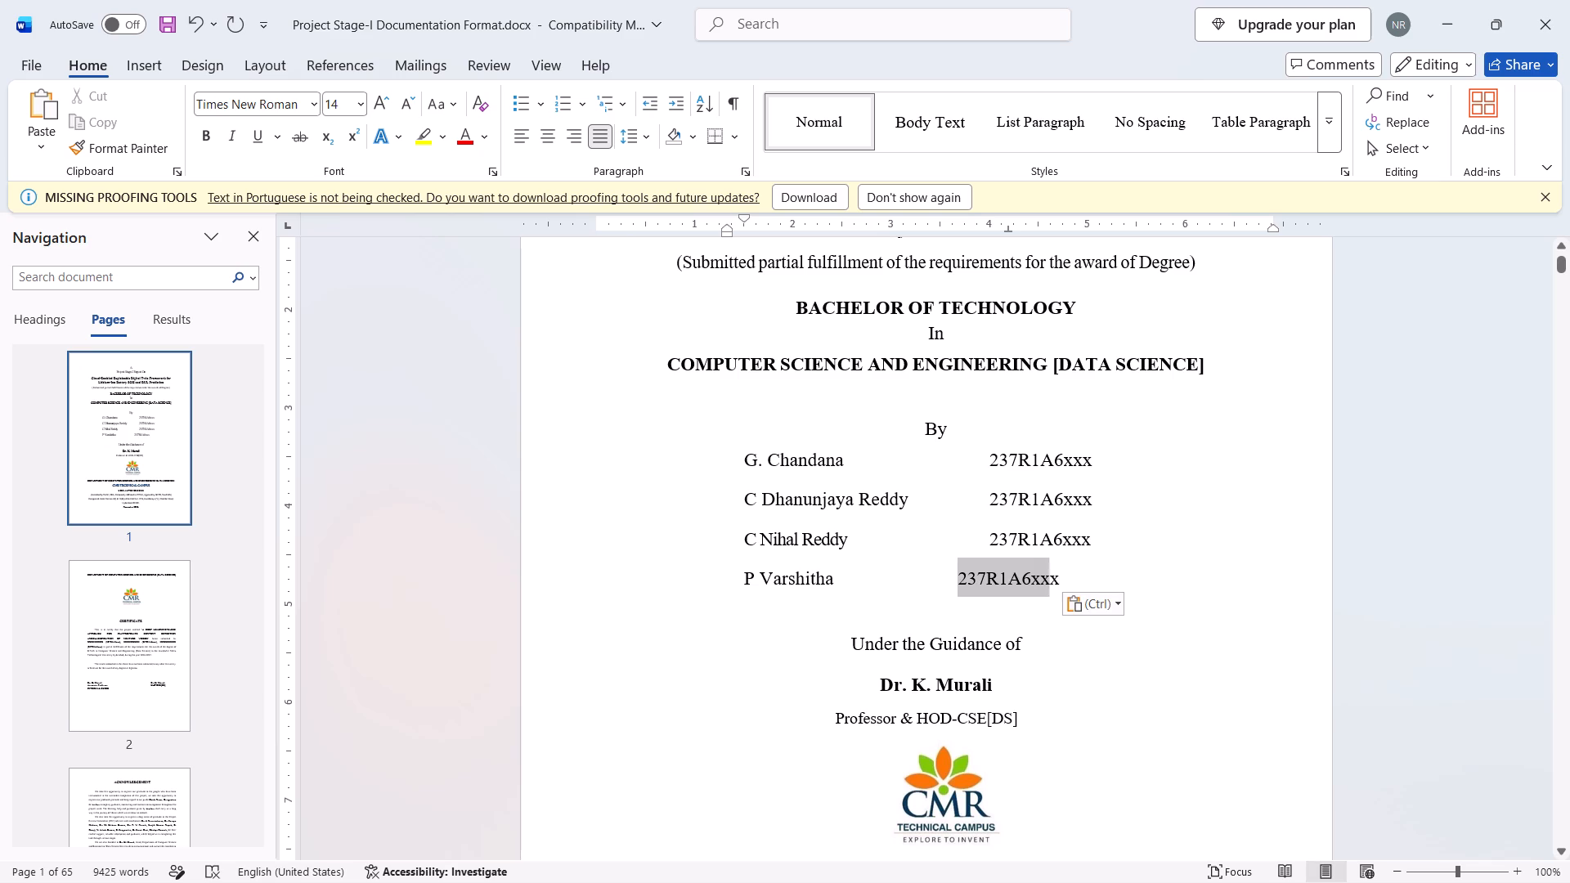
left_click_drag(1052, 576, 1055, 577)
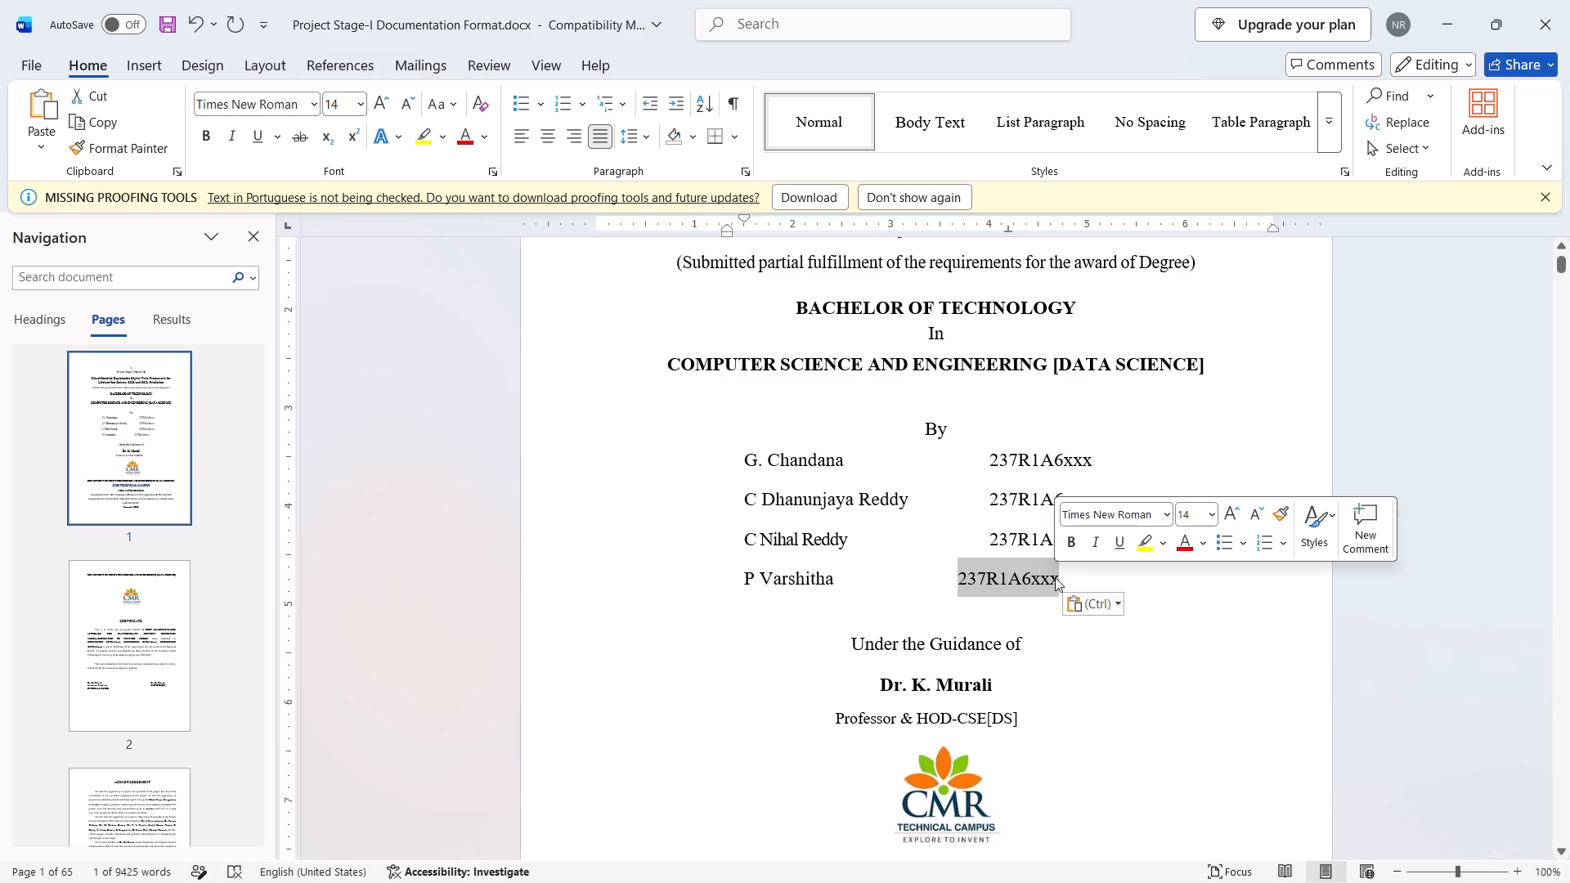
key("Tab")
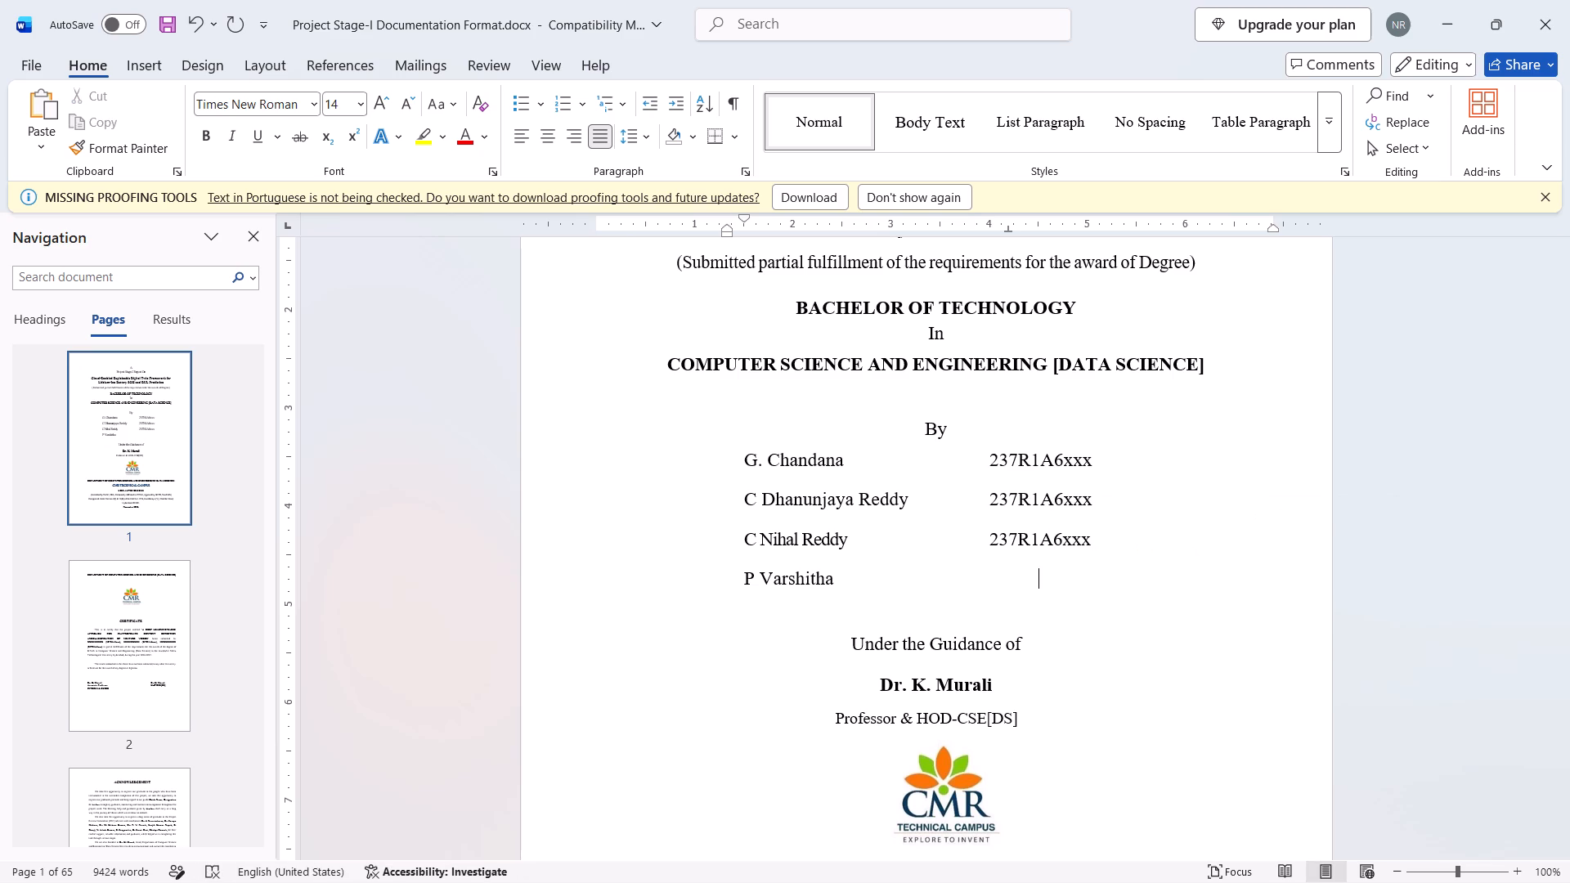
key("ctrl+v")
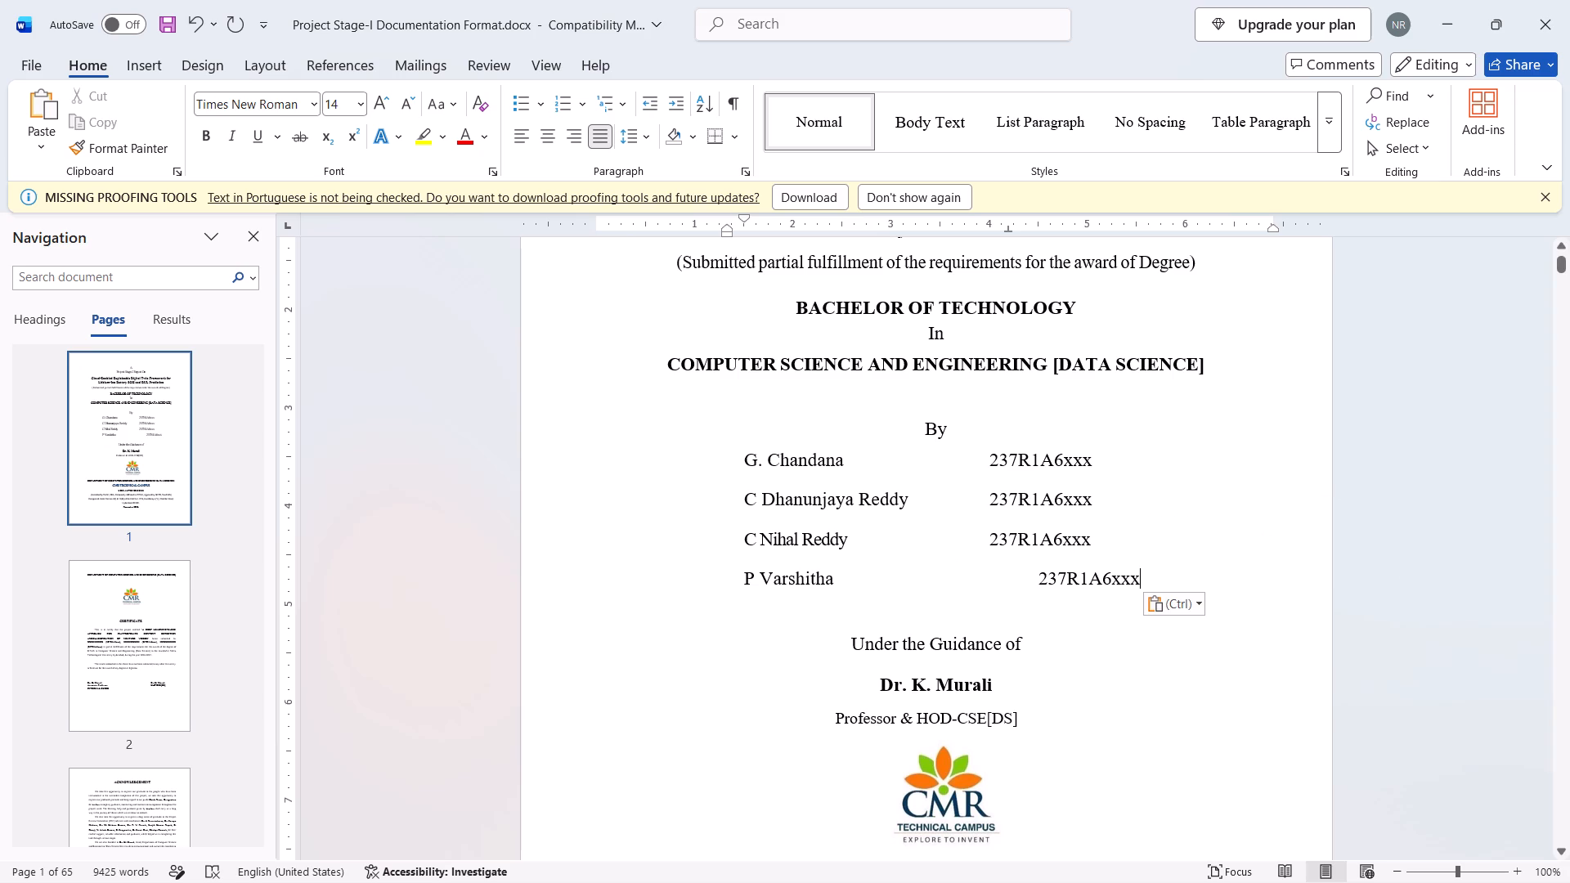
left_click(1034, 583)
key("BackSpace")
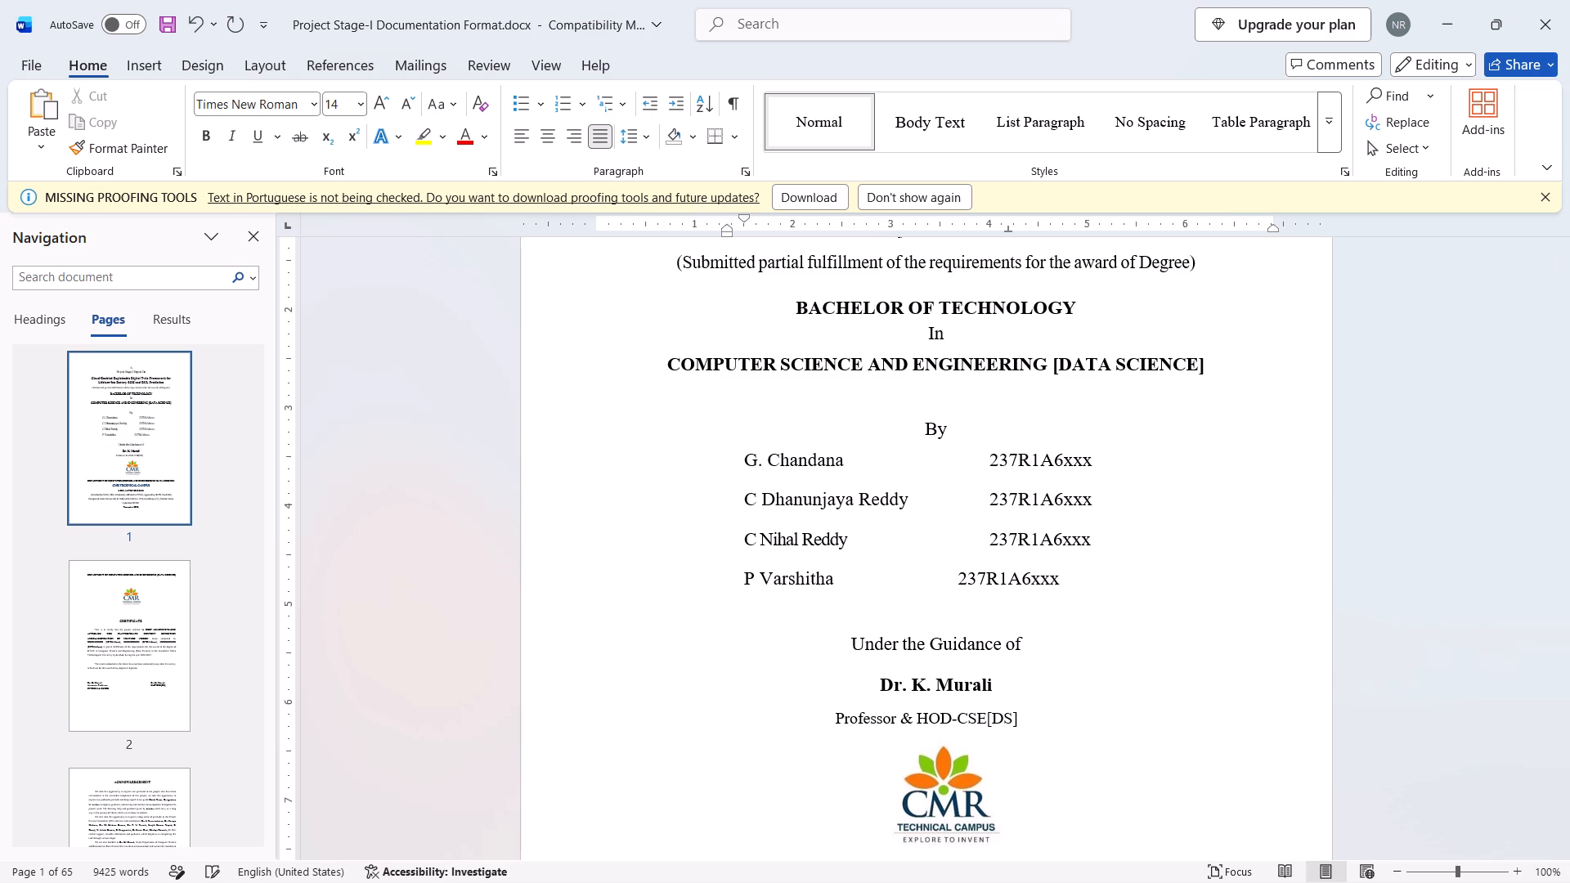
Align the fourth student's placeholder roll number with the ones above by adding spaces before it.
key("space")
key("space")
key("space")
key("space")
key("space")
key("space")
key("space")
key("space")
key("space")
key("space")
key("space")
key("space")
key("space")
key("space")
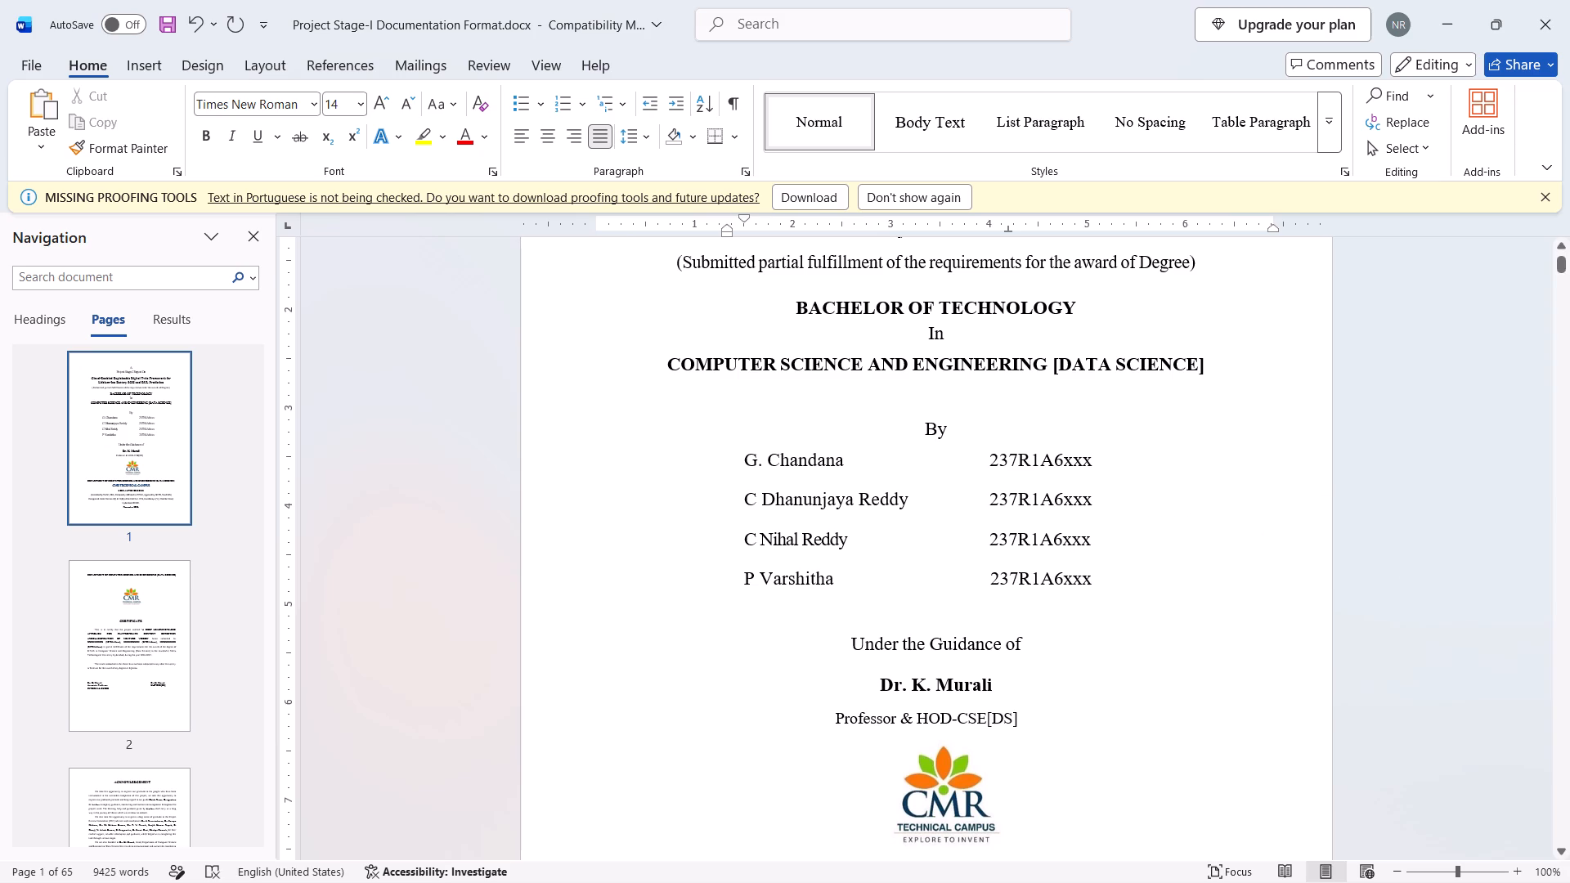
Replace the xxx placeholder in the first student's roll number on the cover with that student's actual ending characters.
left_click(1093, 460)
key("BackSpace")
key("BackSpace")
key("BackSpace")
key("7")
type("E9")
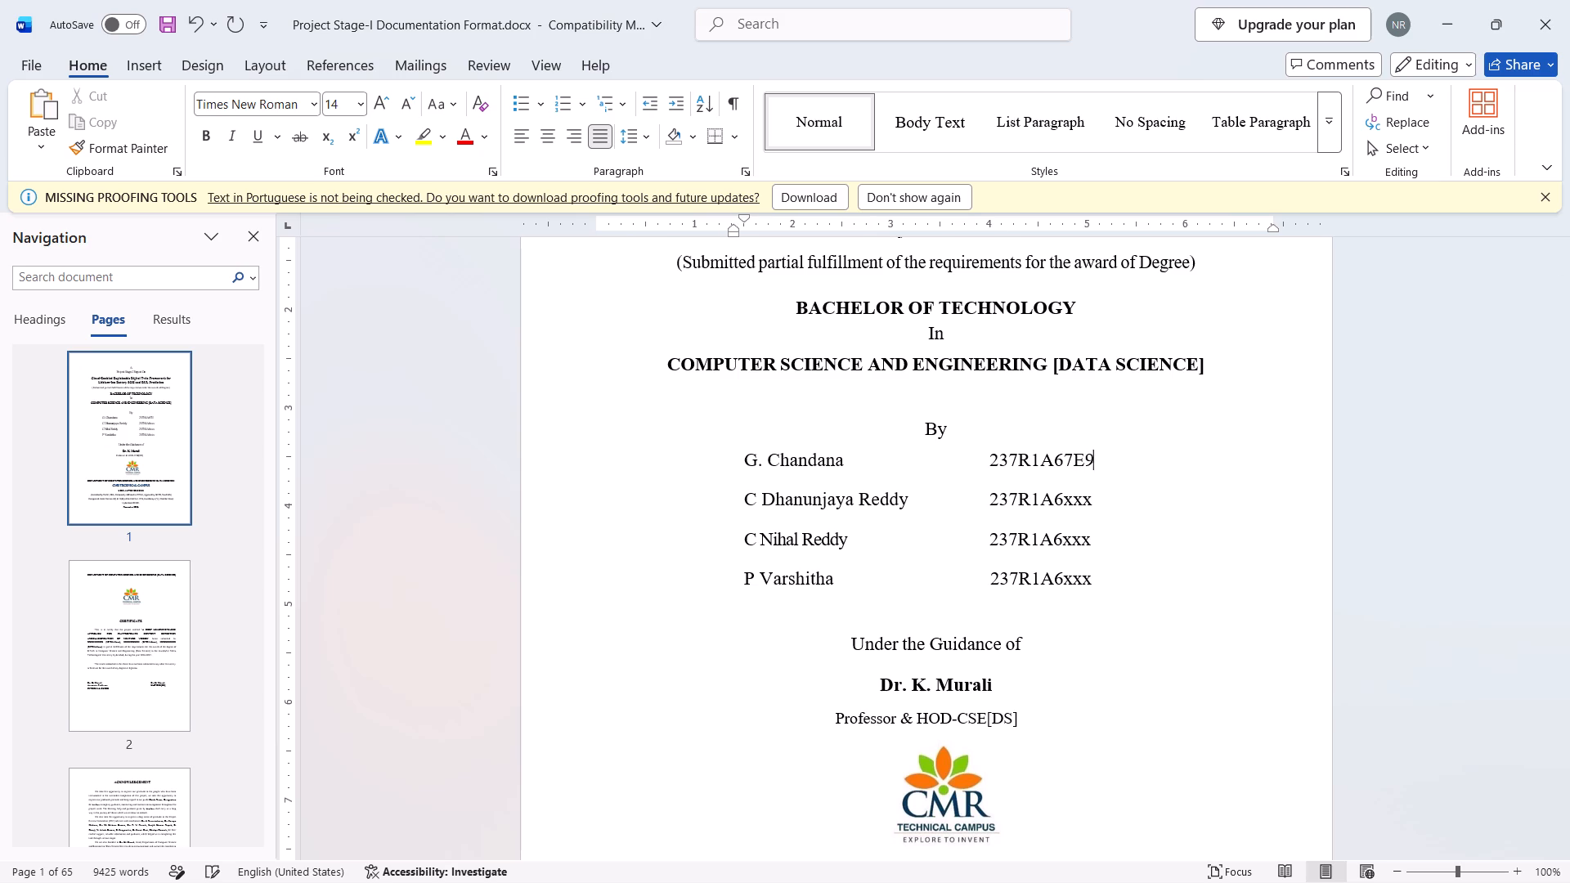
Replace the xxx placeholder in the second student's roll number on the cover with that student's actual ending characters.
left_click(1092, 504)
key("BackSpace")
key("BackSpace")
key("BackSpace")
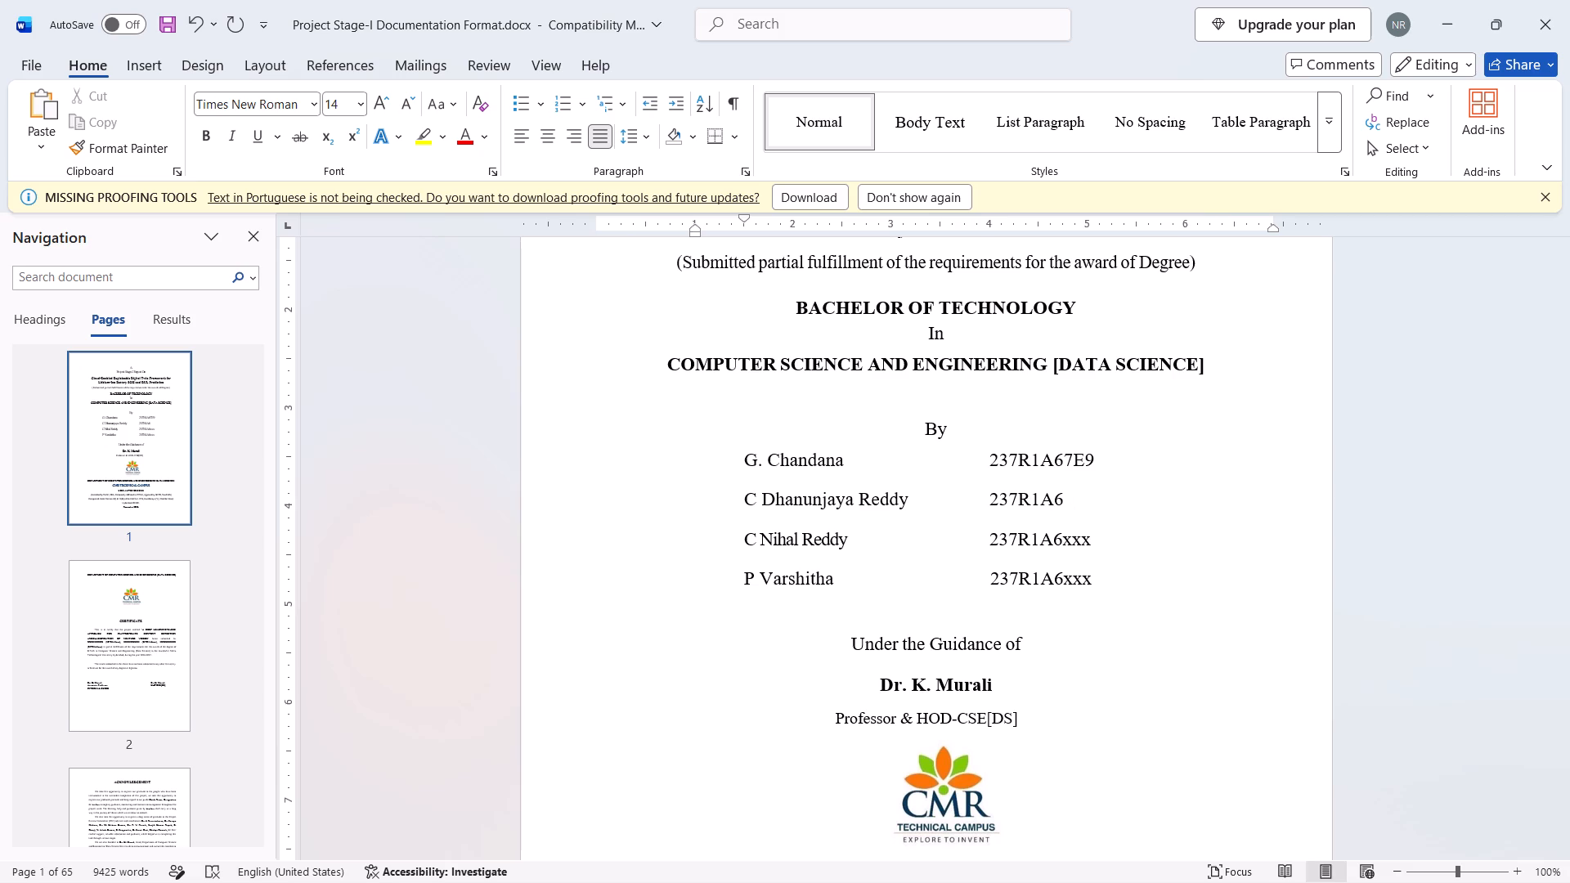
key("7")
type("E4")
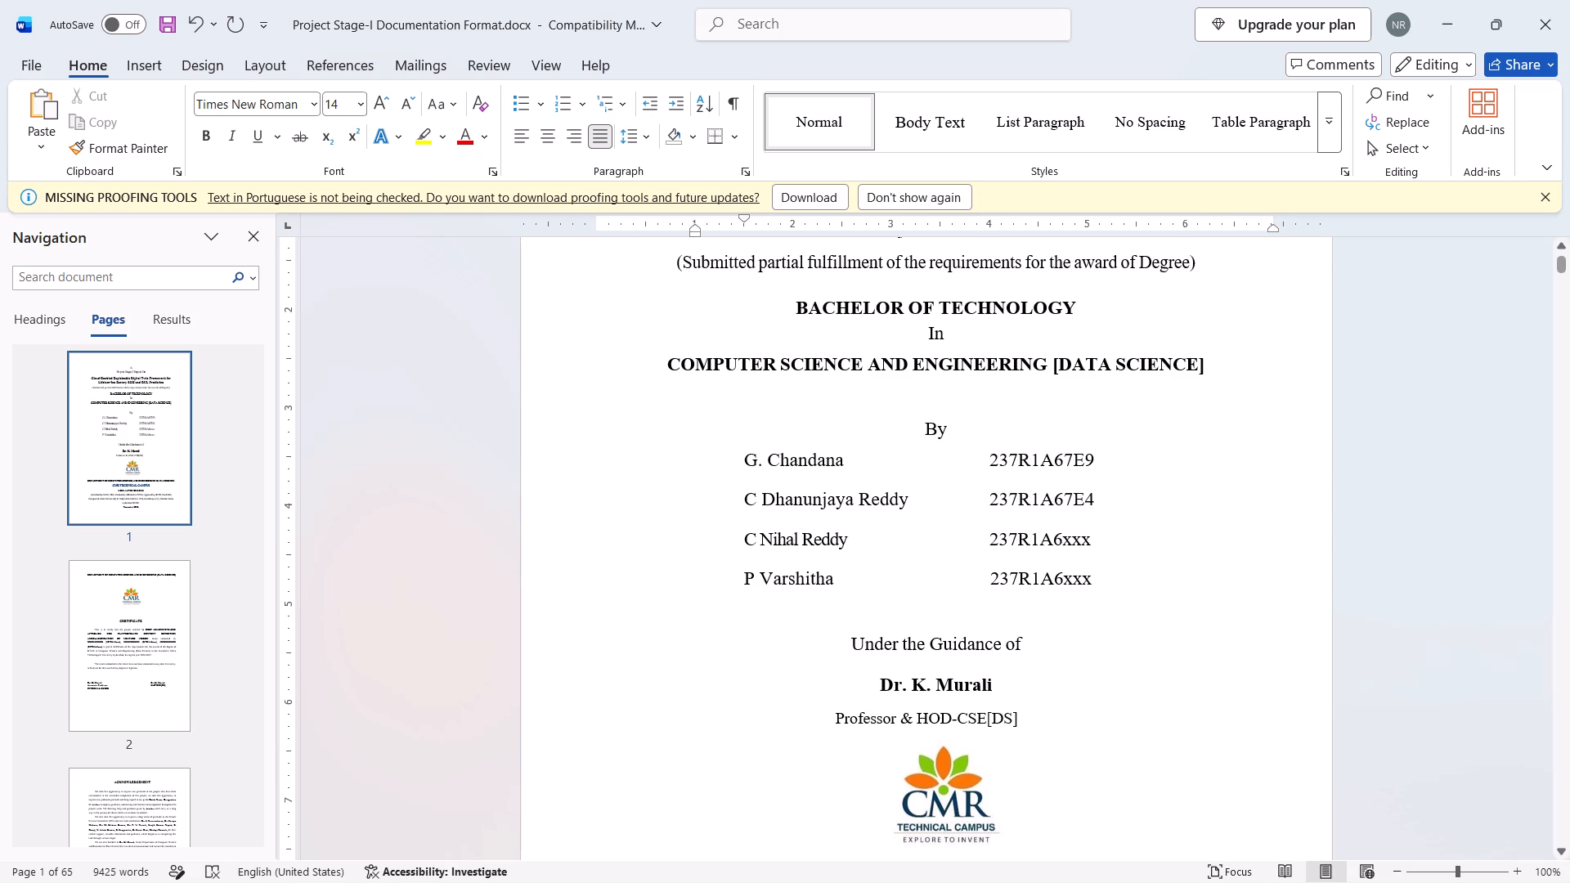
Replace the xxx placeholder in the third student's roll number on the cover with that student's actual ending characters.
left_click(1092, 549)
key("BackSpace")
key("BackSpace")
key("BackSpace")
type("7E5")
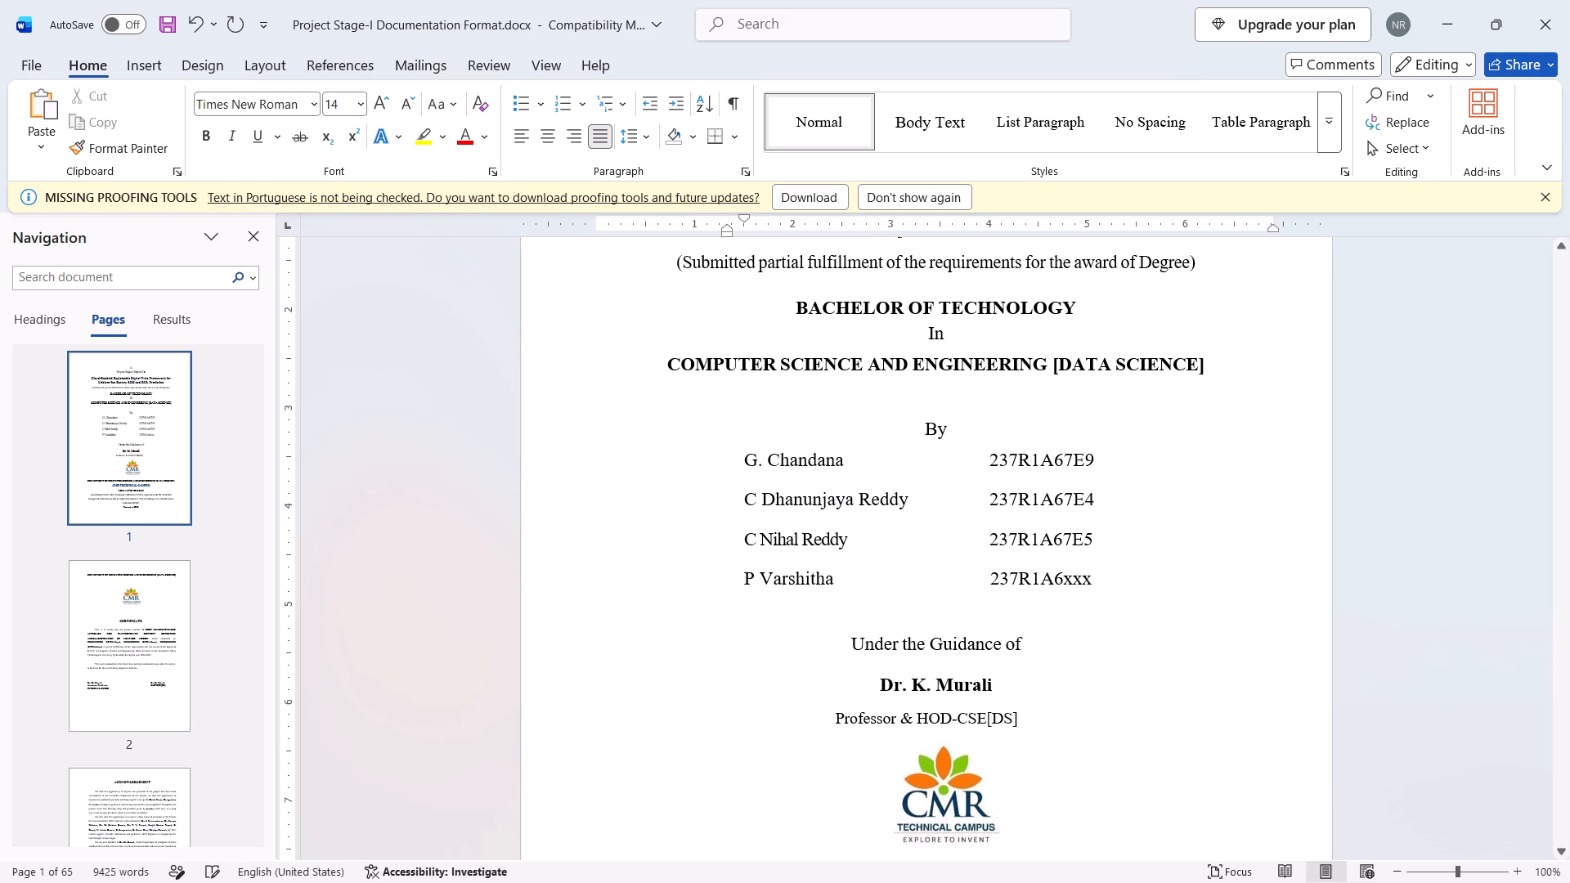
Replace the xxx placeholder in the fourth student's roll number on the cover with that student's actual ending characters.
left_click(1091, 590)
key("BackSpace")
key("BackSpace")
key("BackSpace")
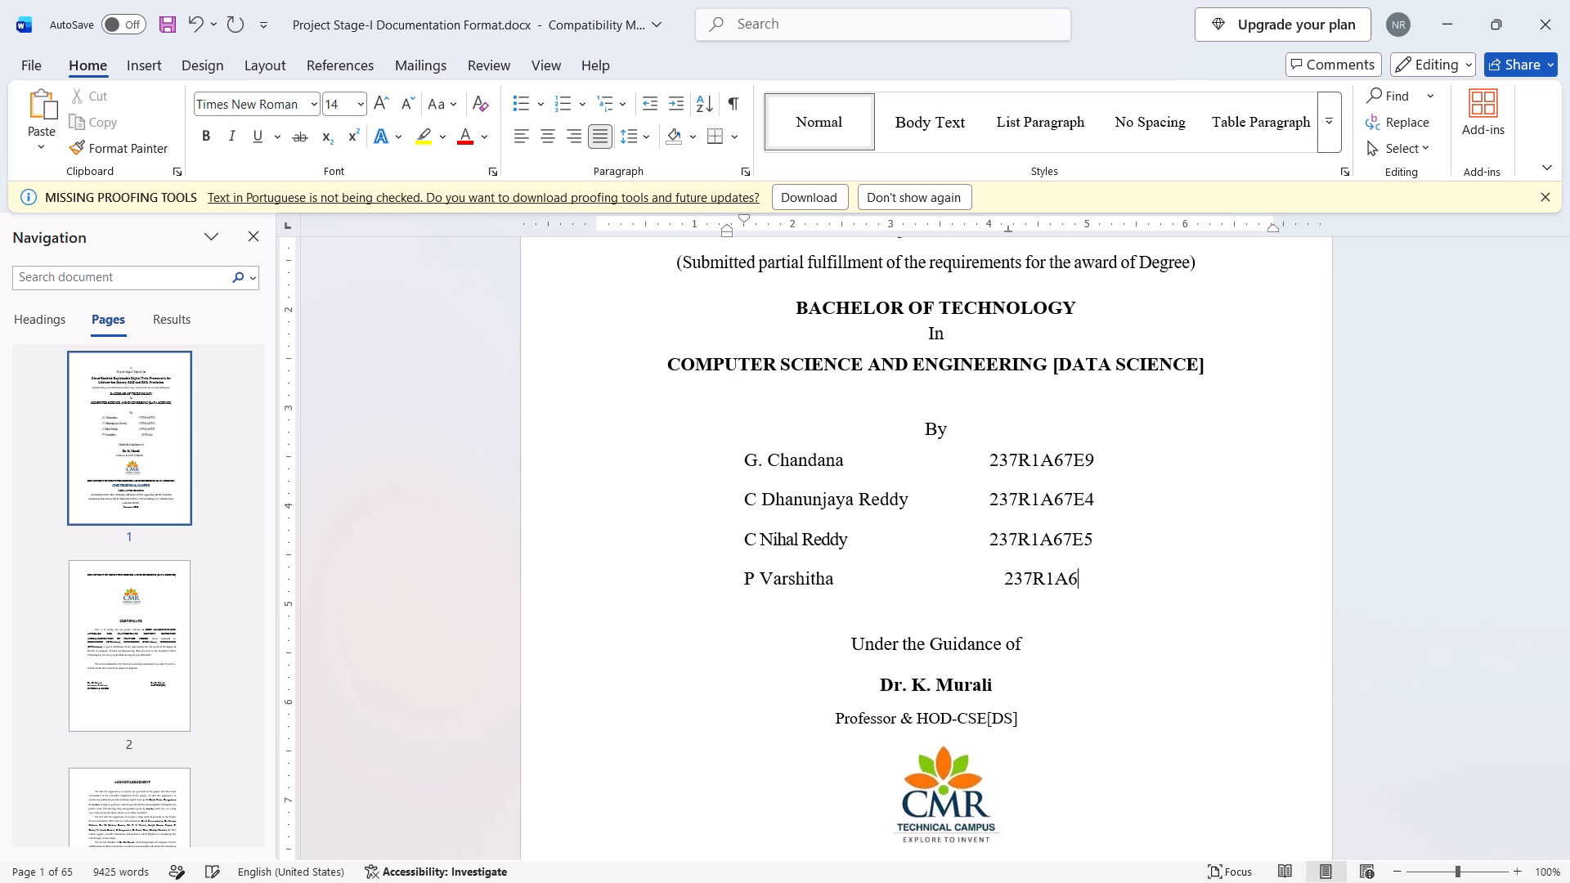
key("7")
type("J0")
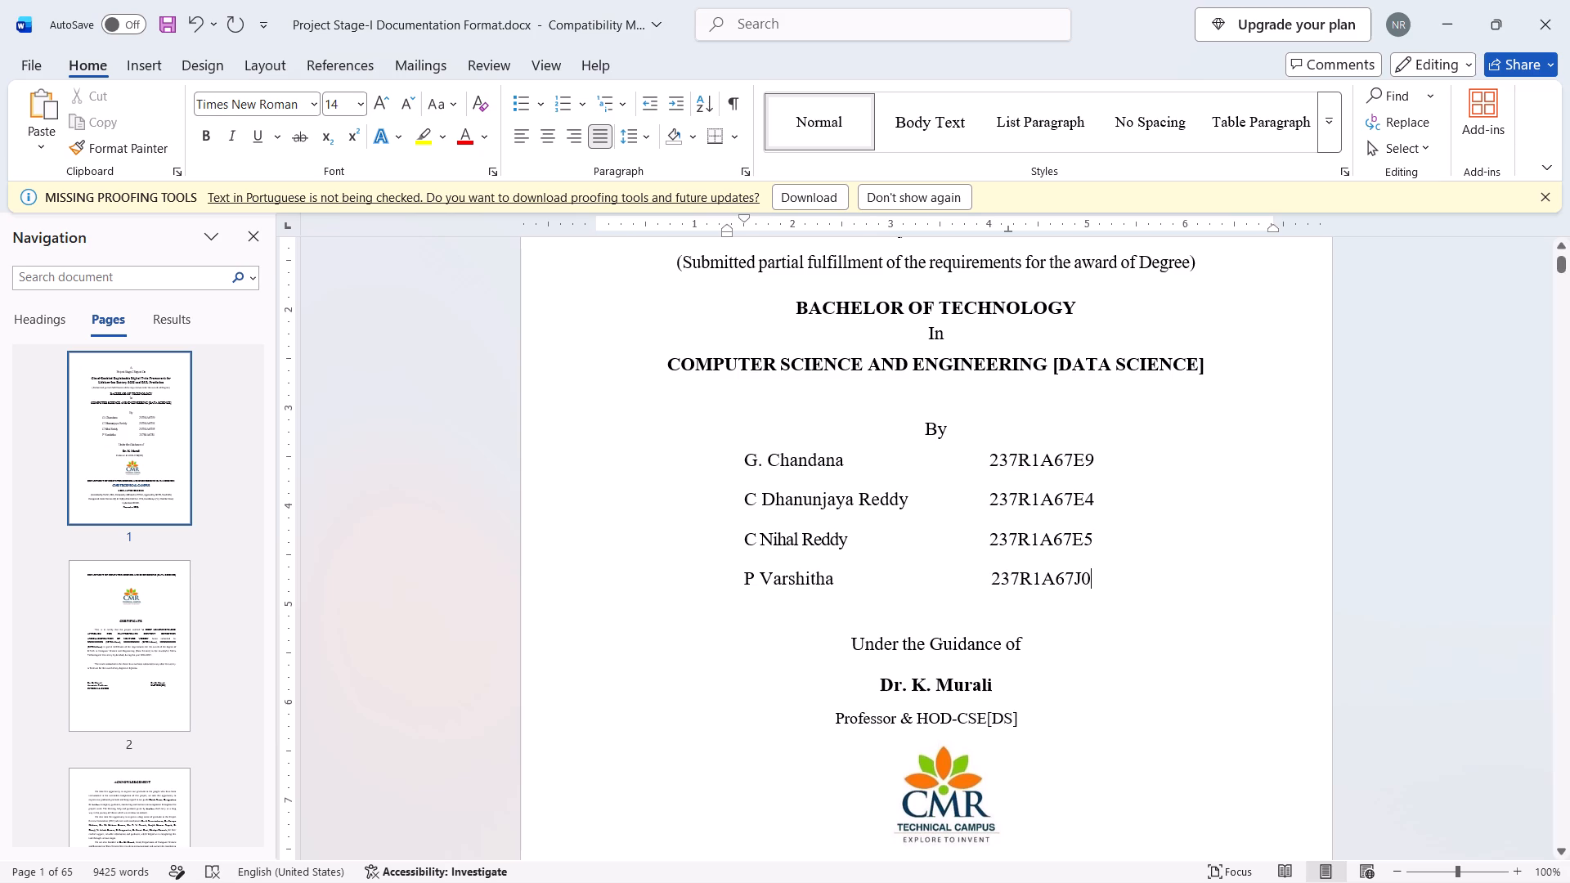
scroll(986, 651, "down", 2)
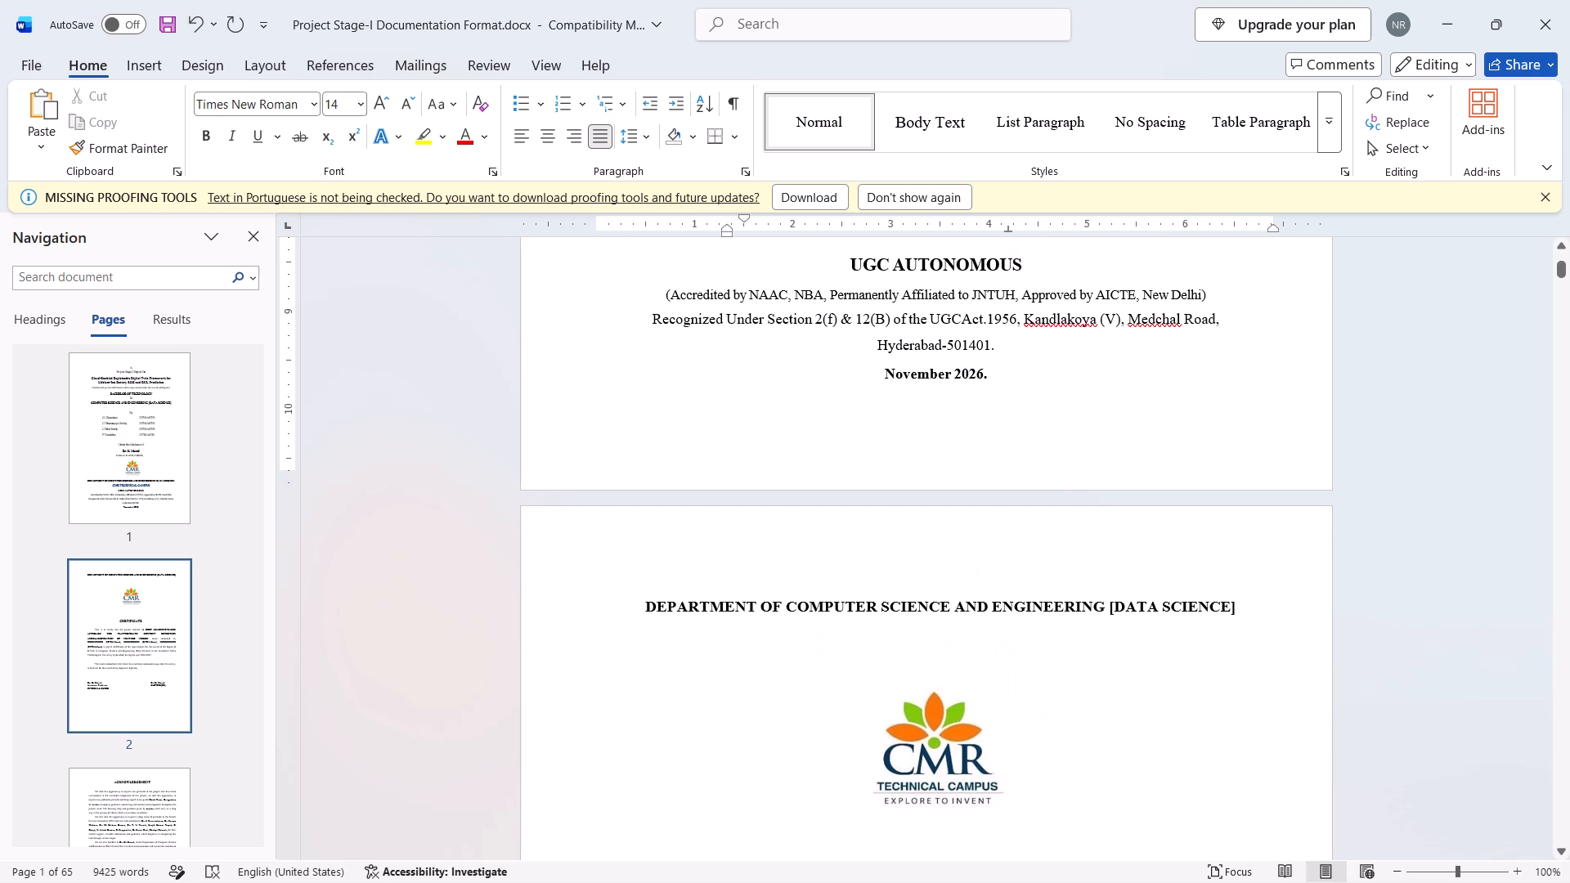
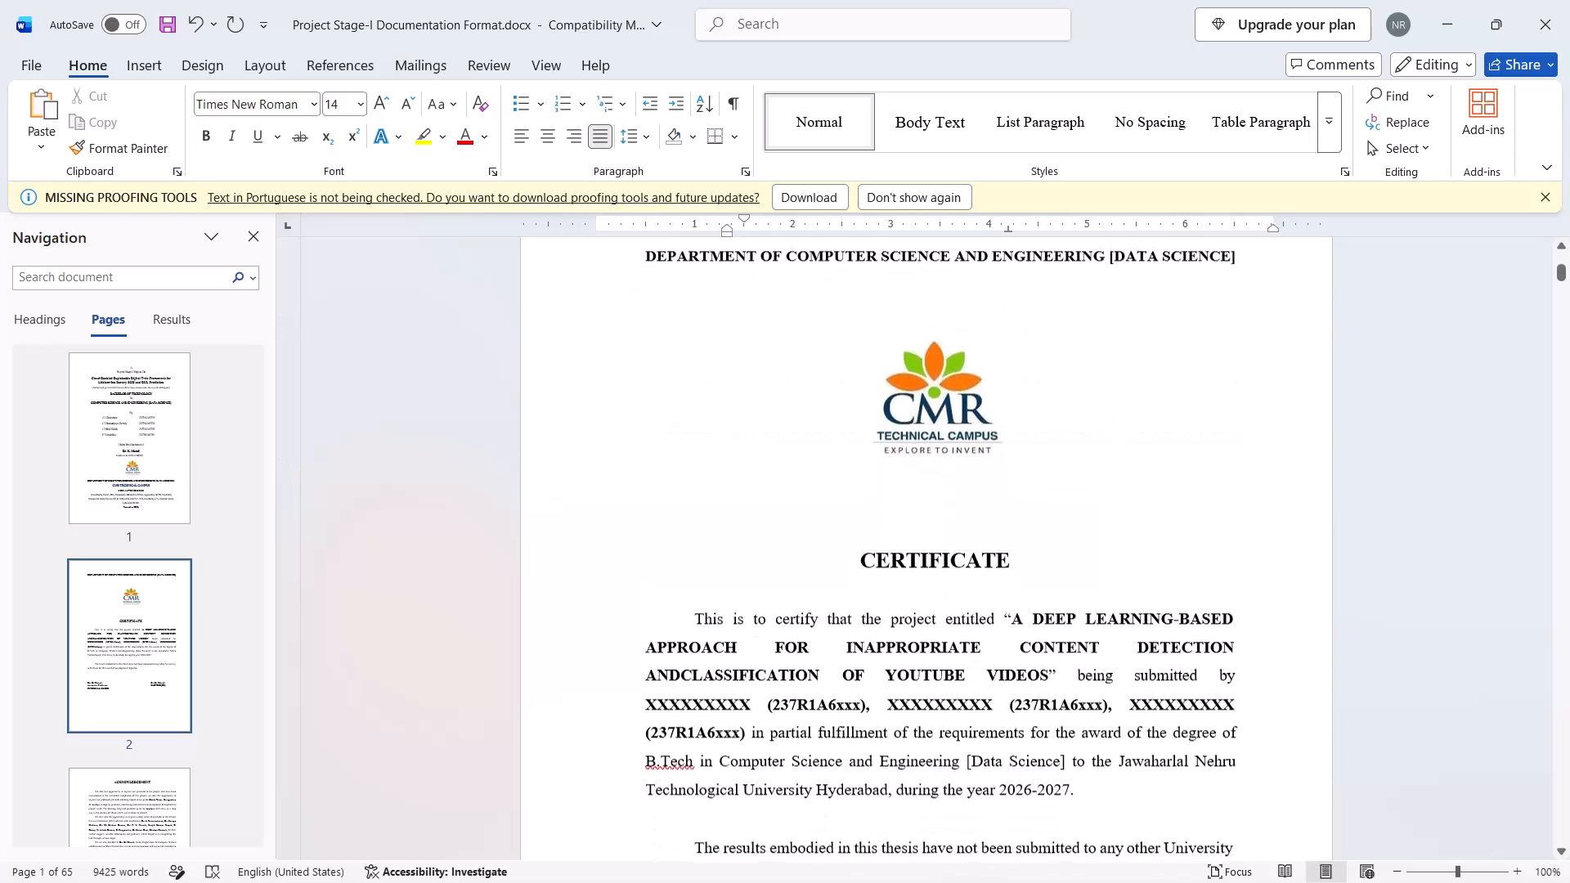
Review the cover page and the certificate page for details that still need filling in.
scroll(1012, 423, "up", 3)
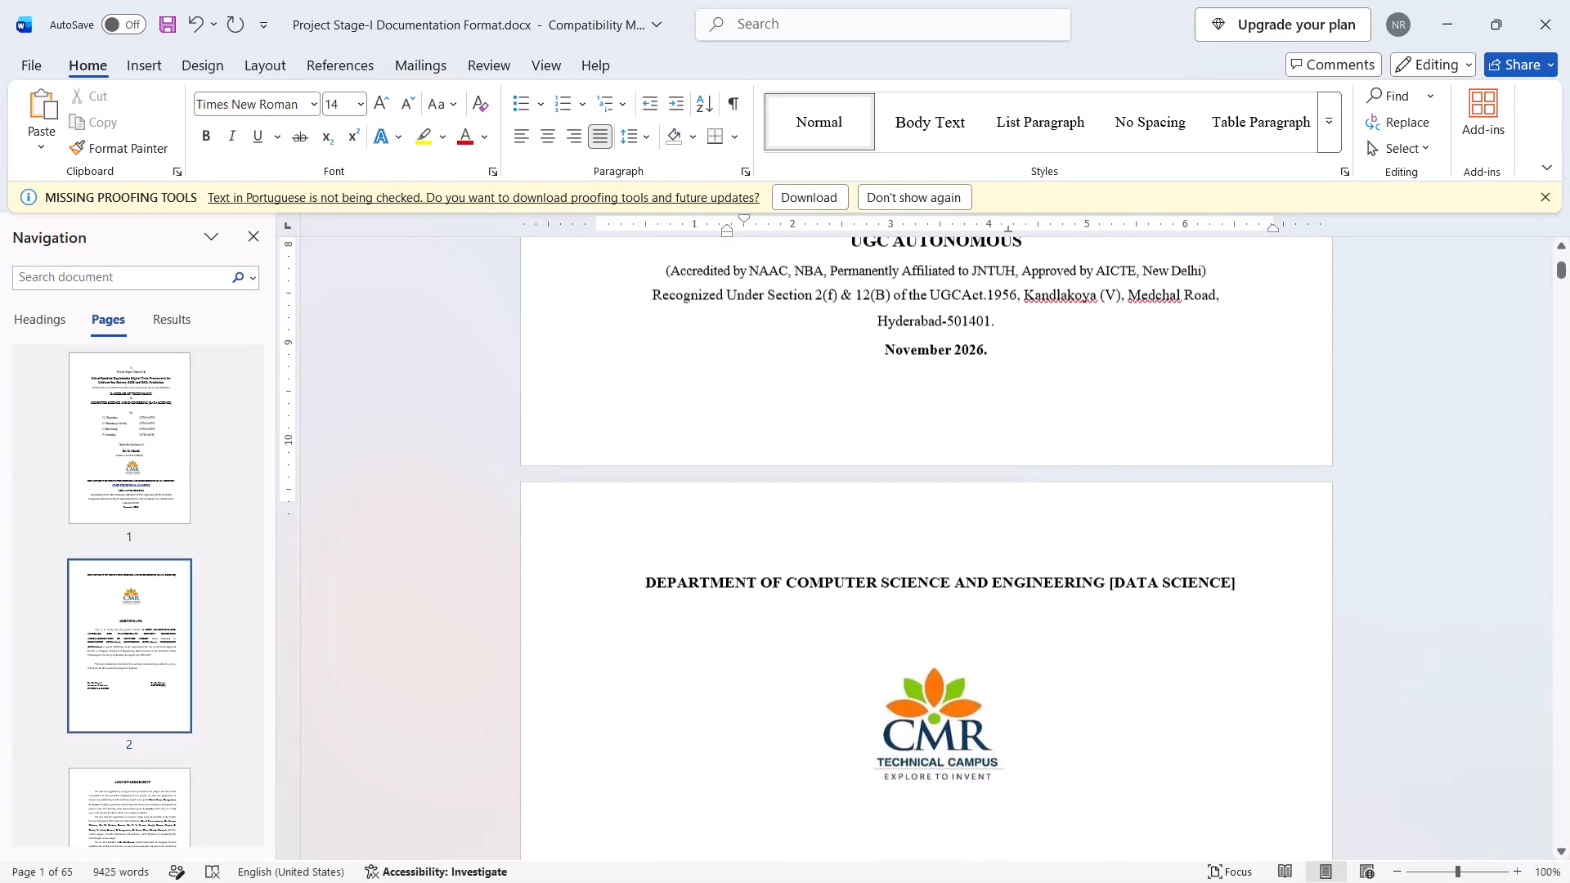
scroll(1012, 423, "up", 4)
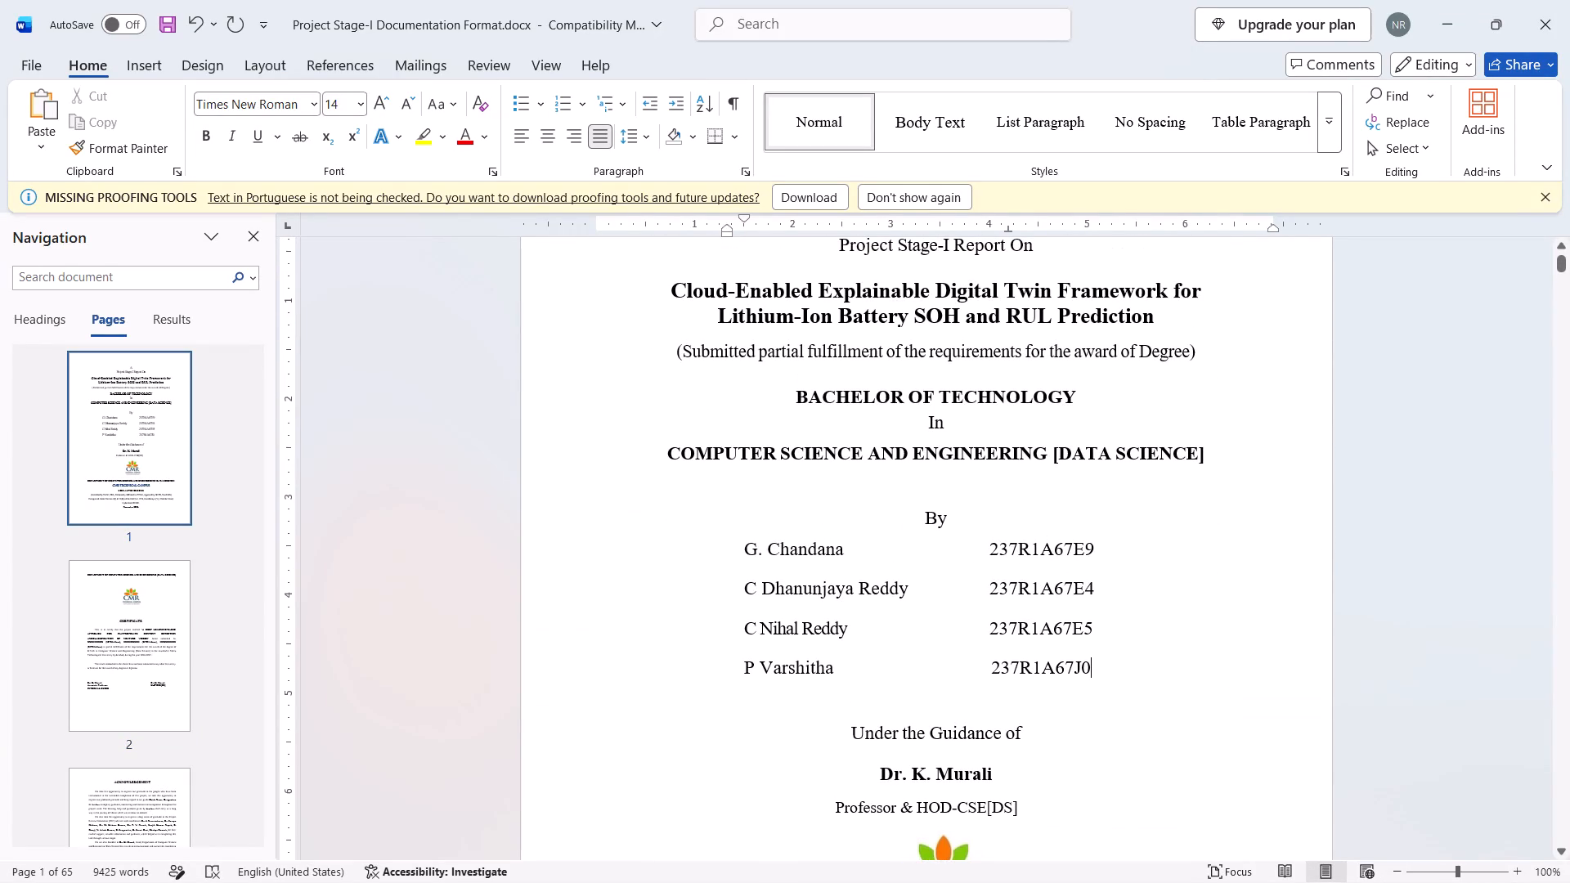
scroll(1012, 423, "up", 2)
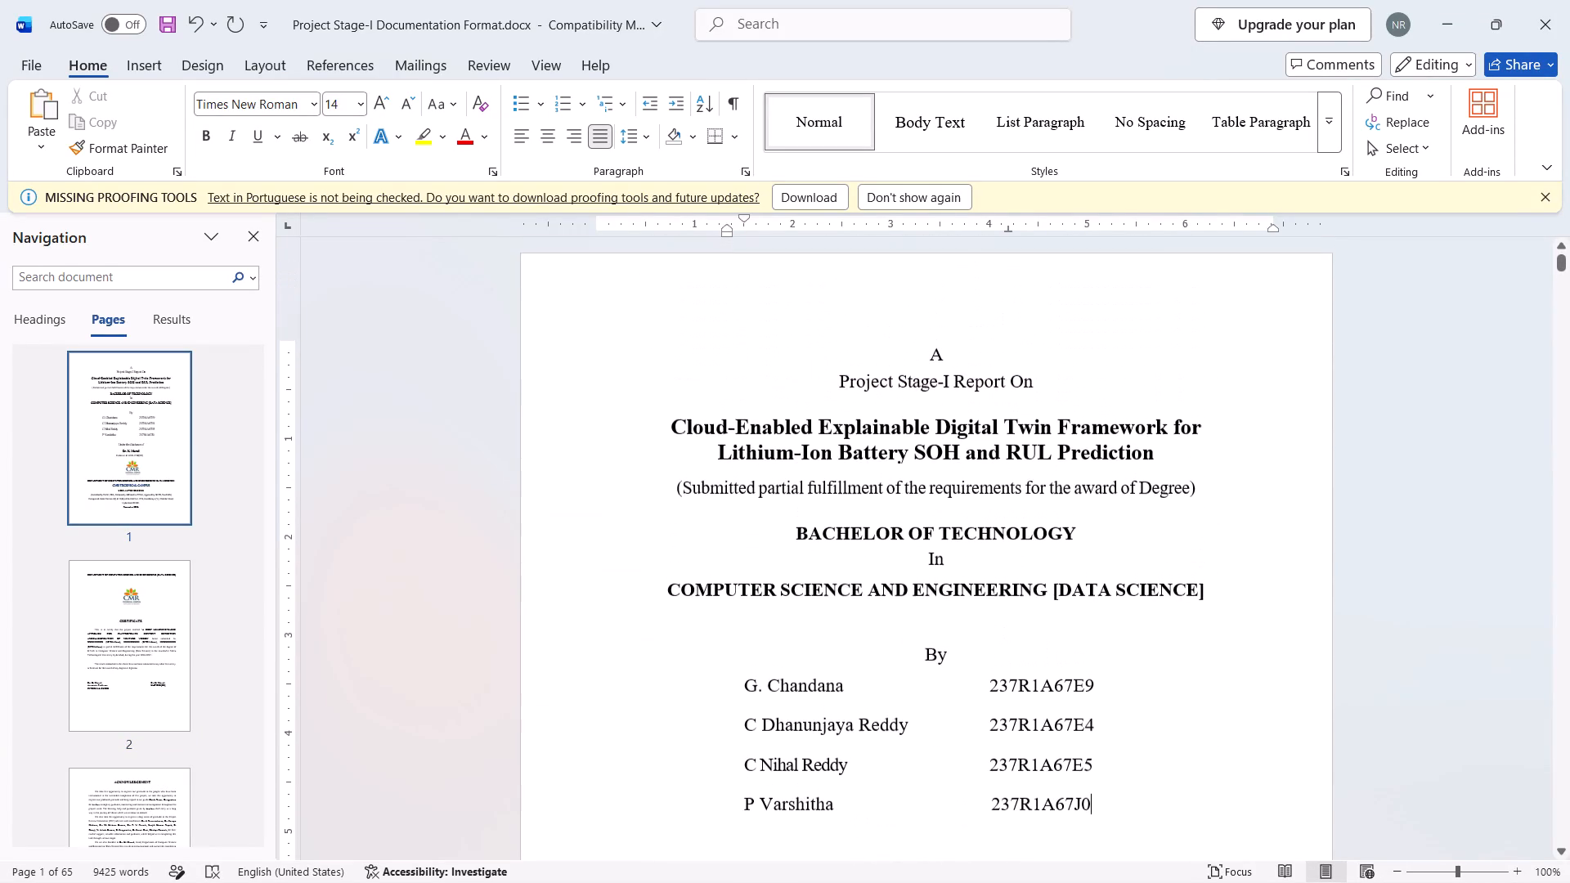
scroll(1012, 423, "down", 3)
right_click(1012, 423)
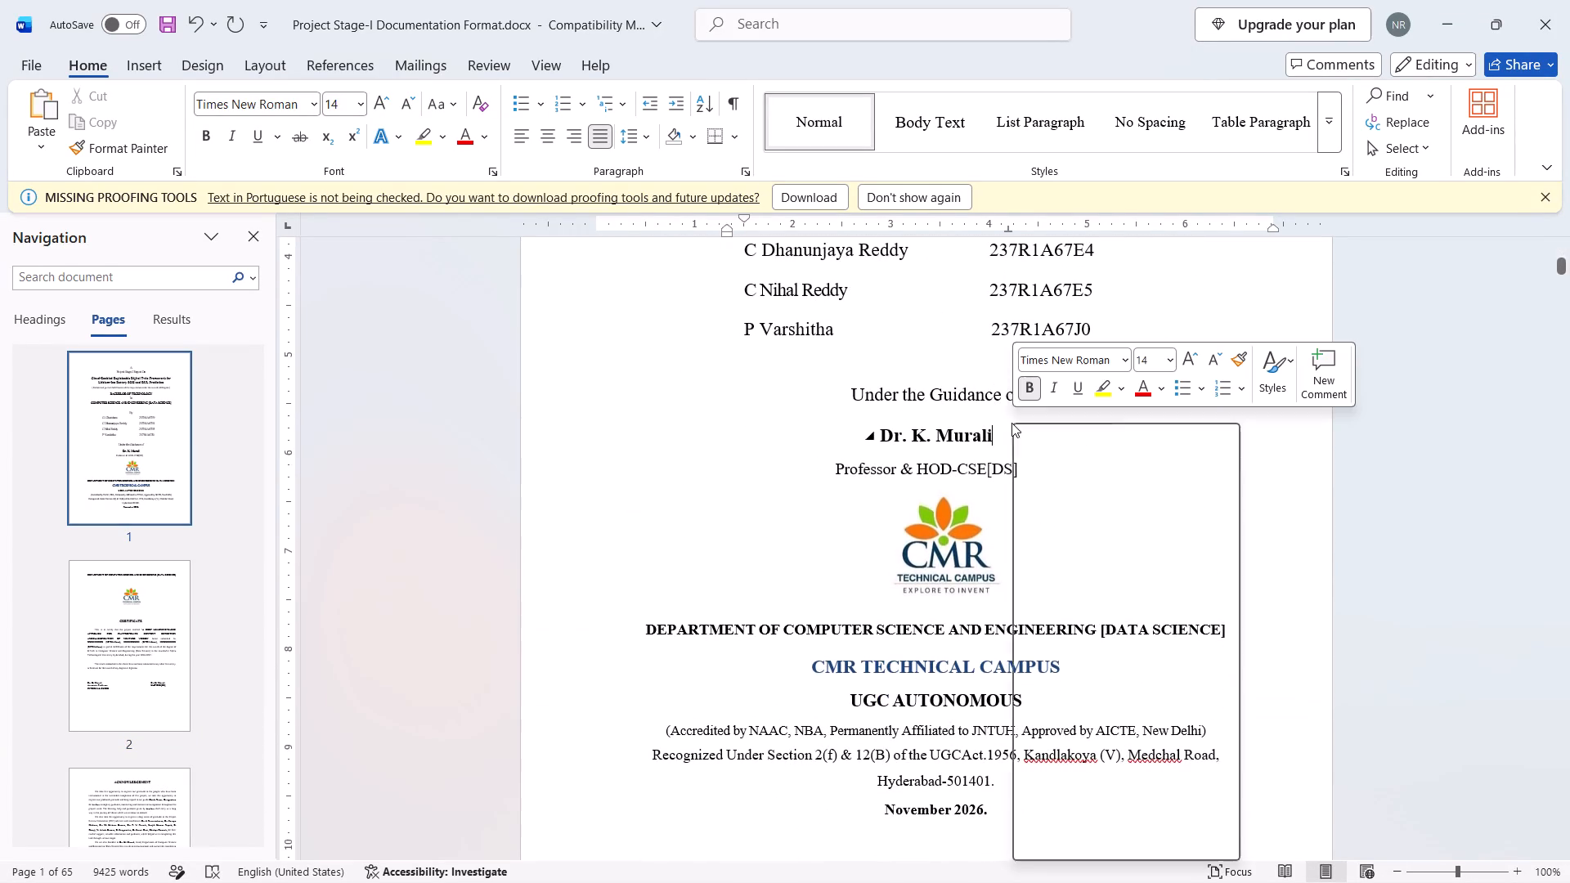
scroll(1012, 423, "down", 1)
left_click(801, 434)
scroll(801, 434, "down", 2)
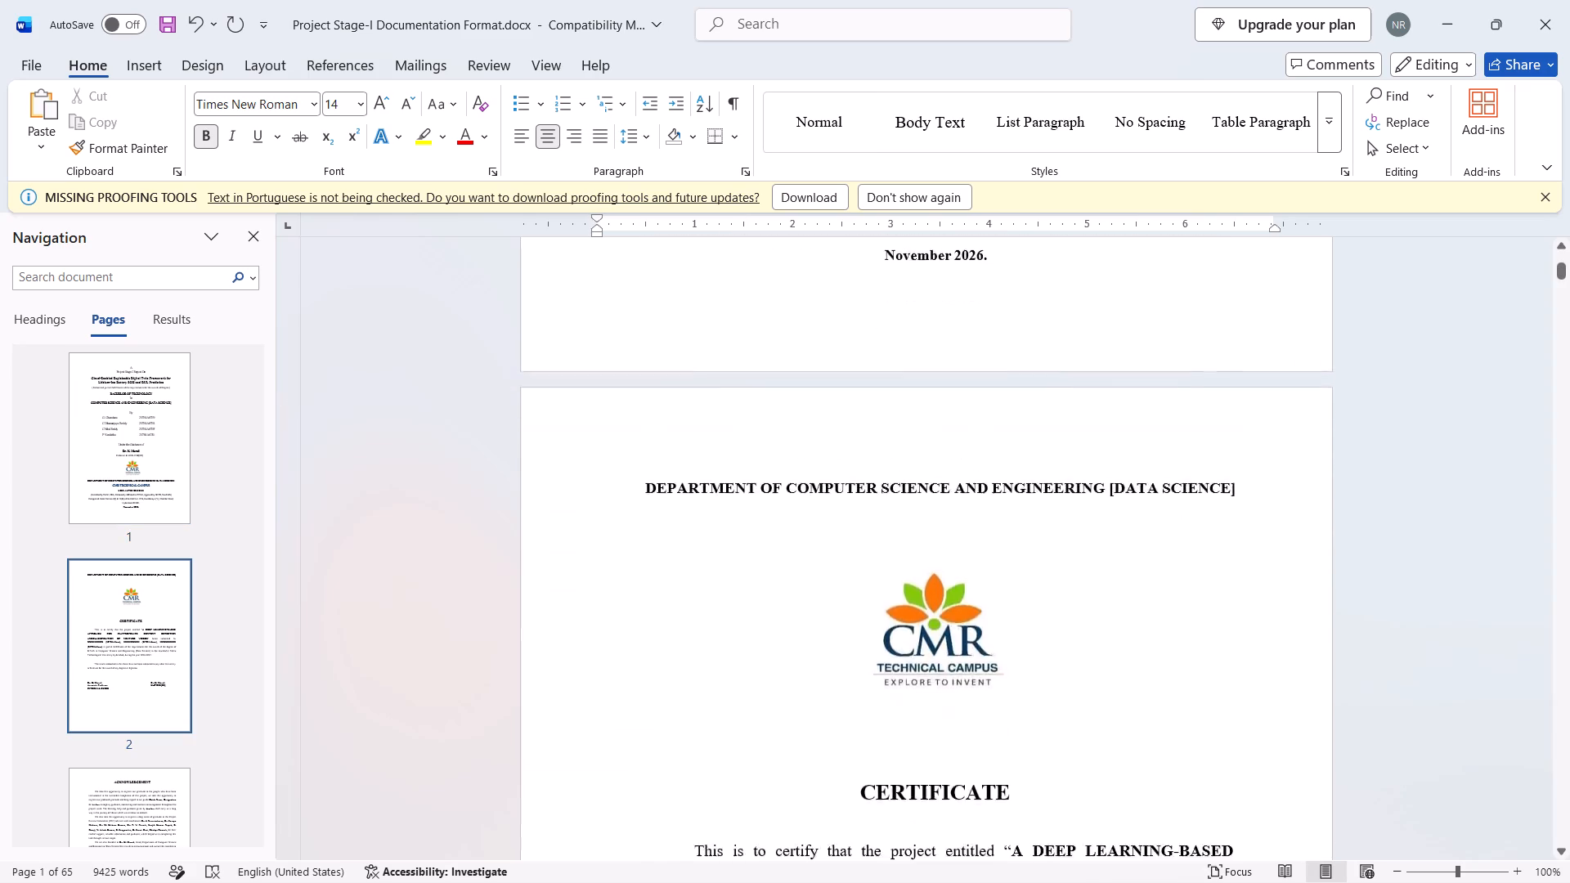
scroll(801, 434, "down", 3)
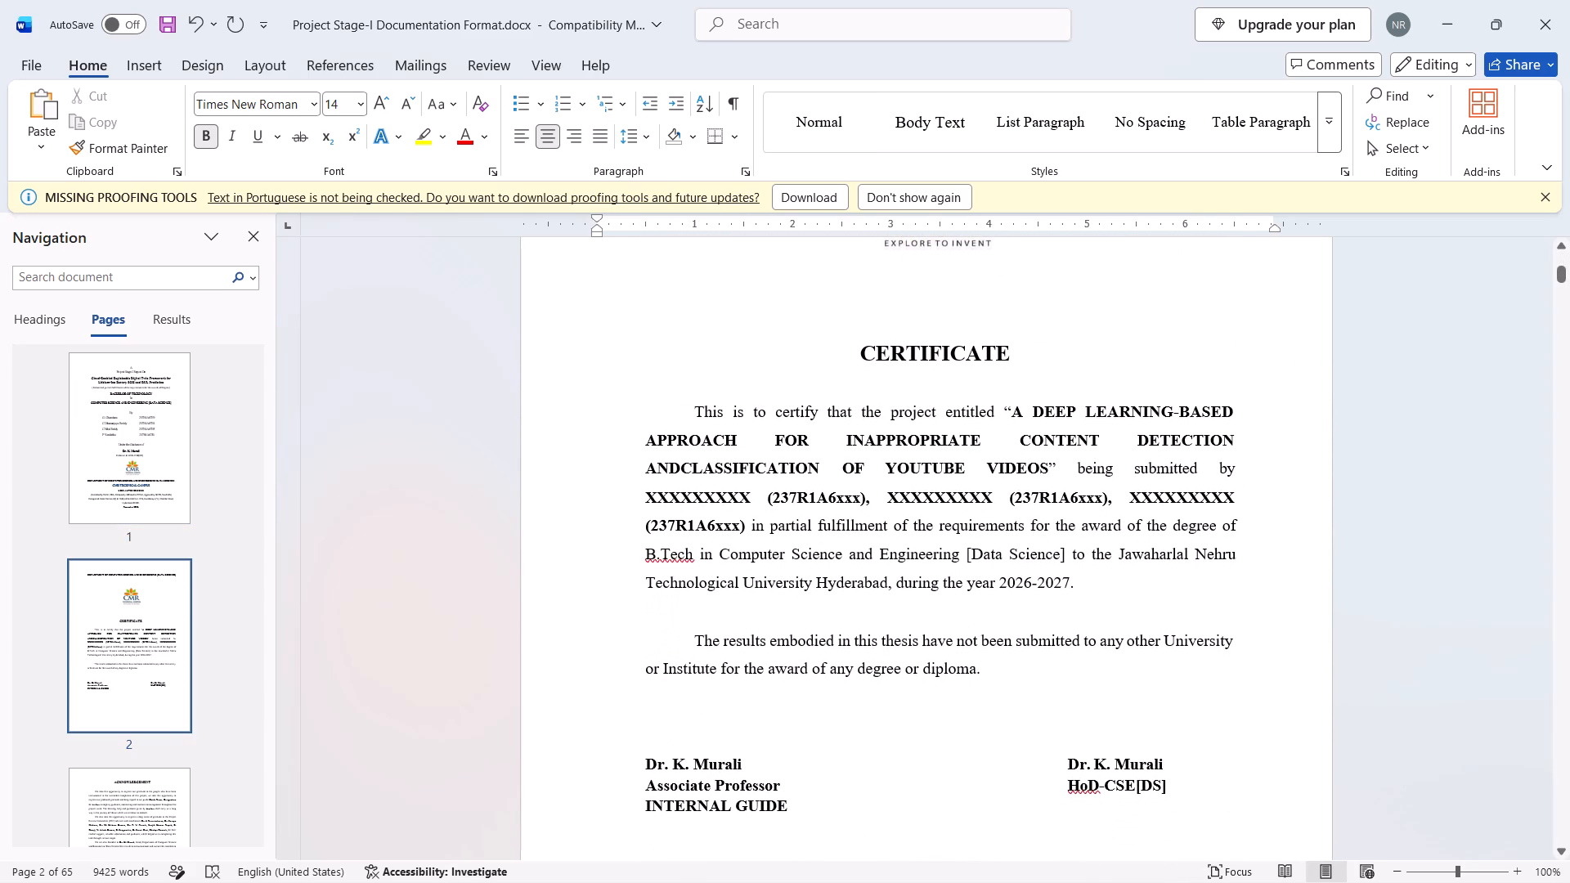
Replace the project title in the certificate paragraph with the title copied from the cover, pasted with merged formatting.
scroll(801, 434, "up", 9)
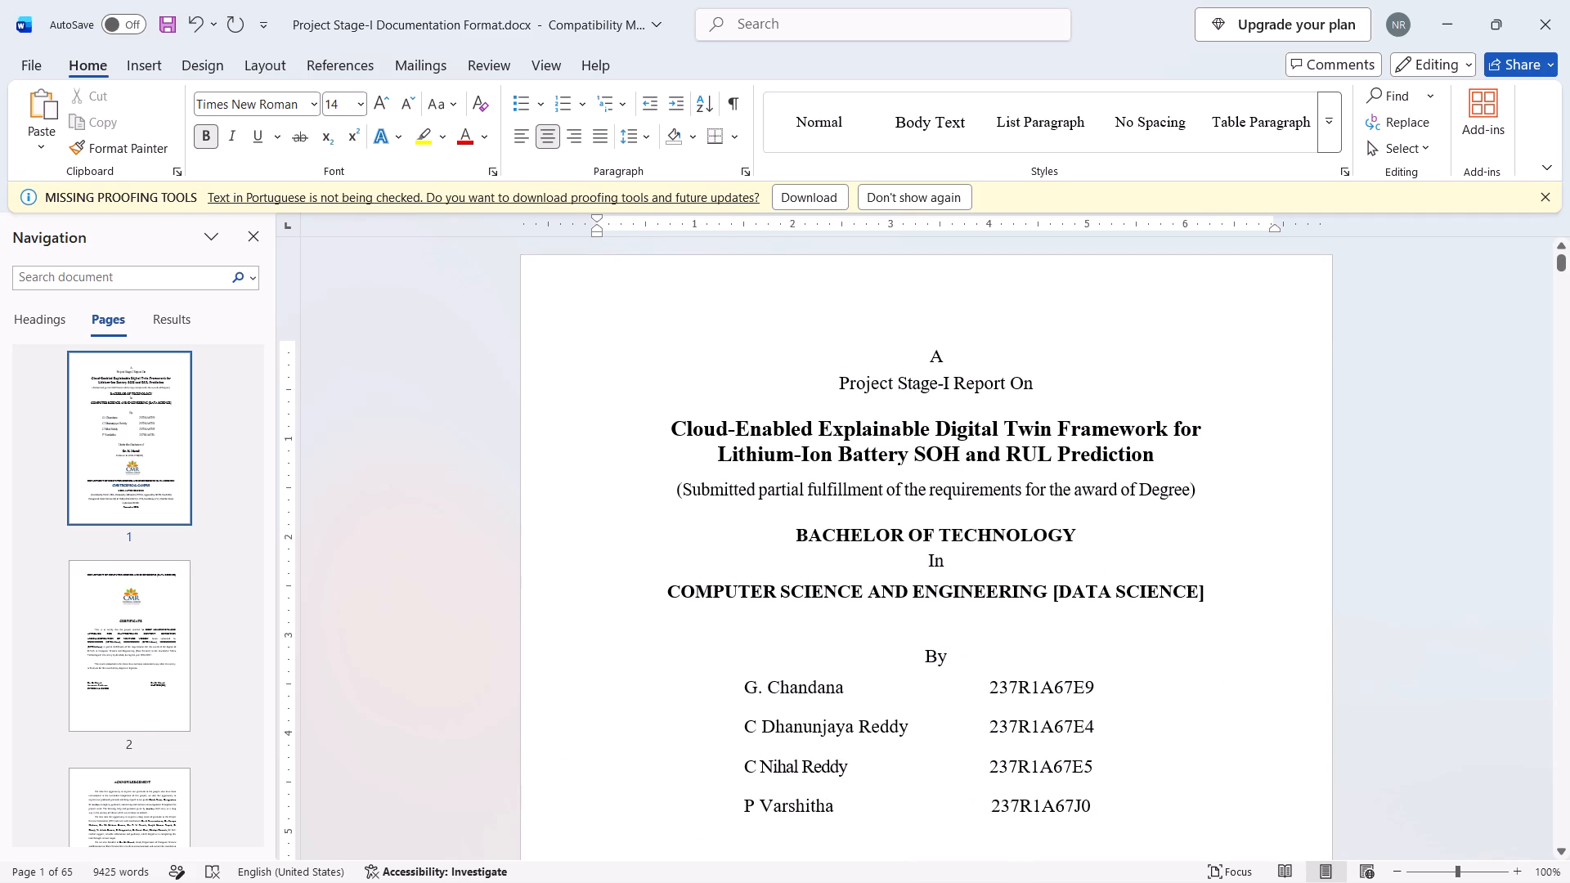
left_click_drag(668, 424, 1157, 457)
key("ctrl+c")
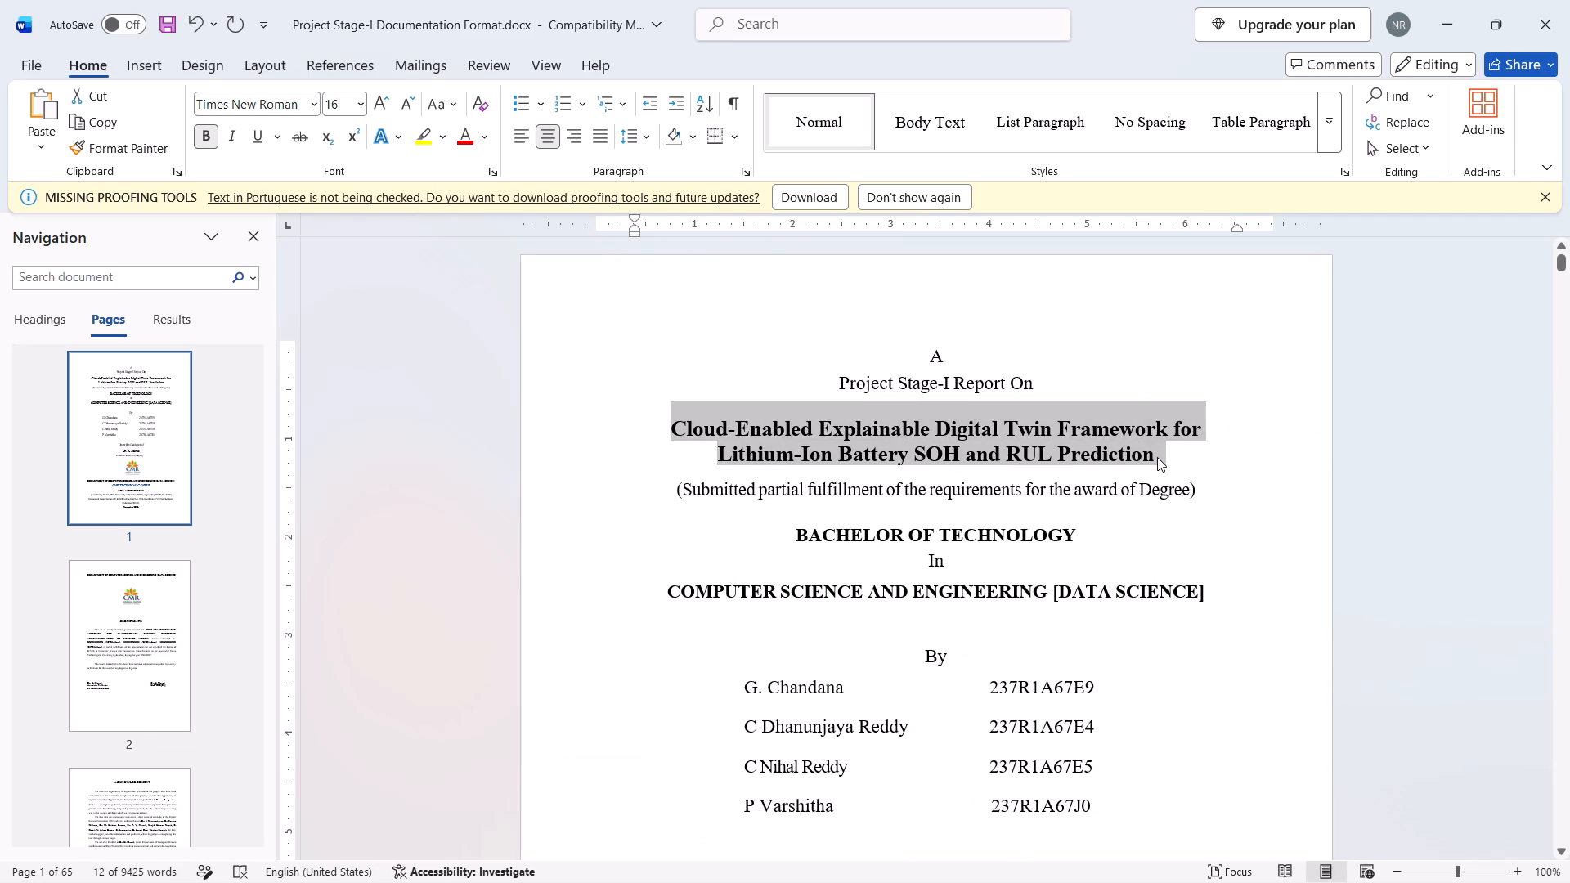
scroll(1157, 457, "down", 7)
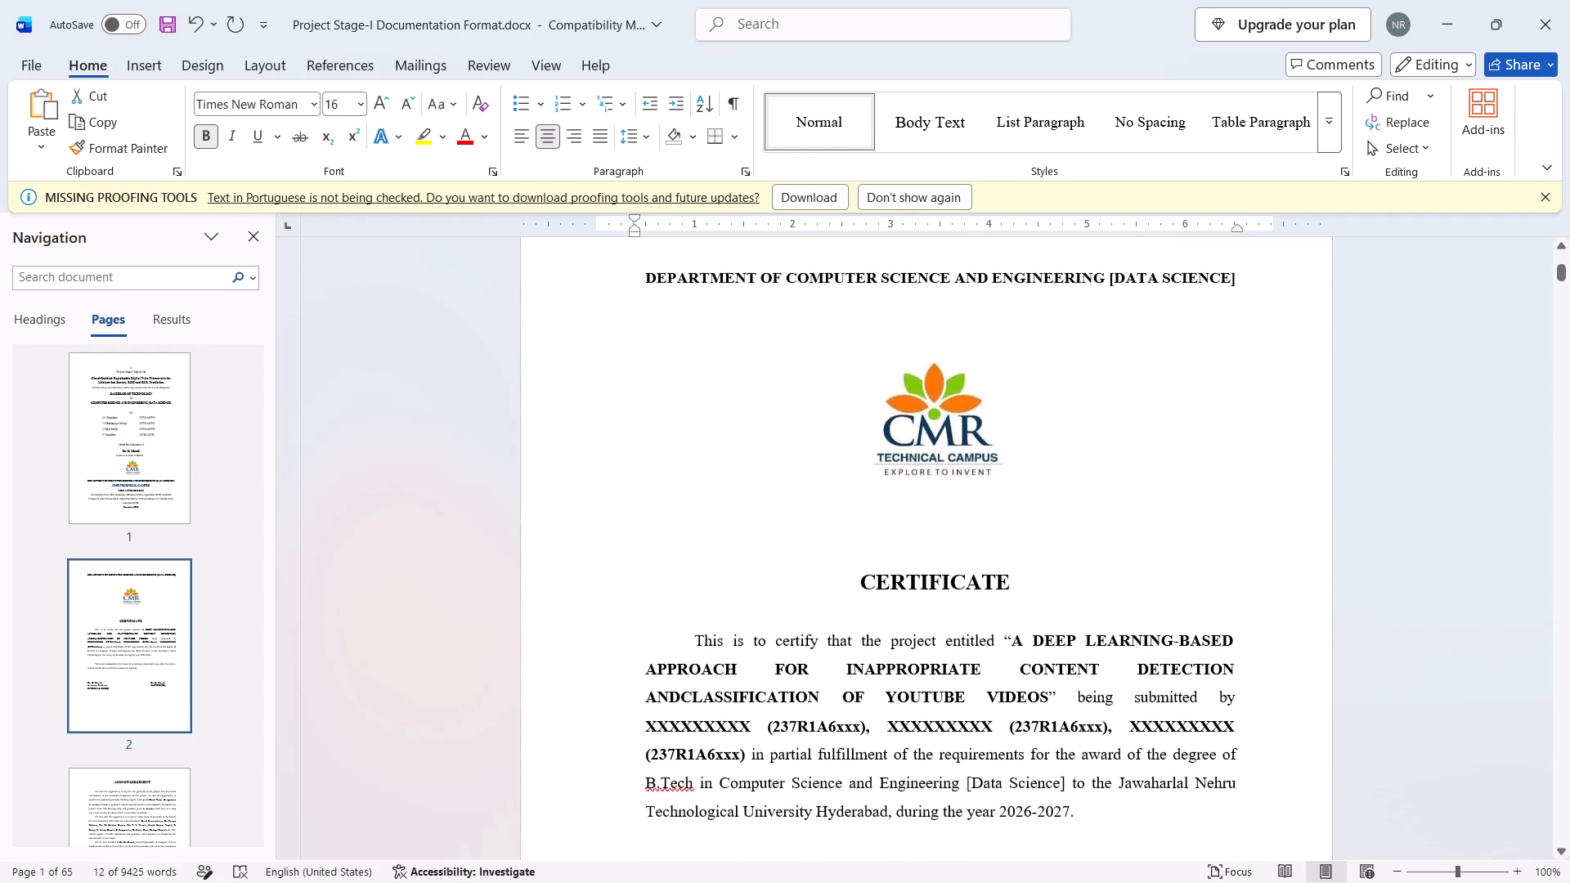
scroll(1157, 457, "down", 1)
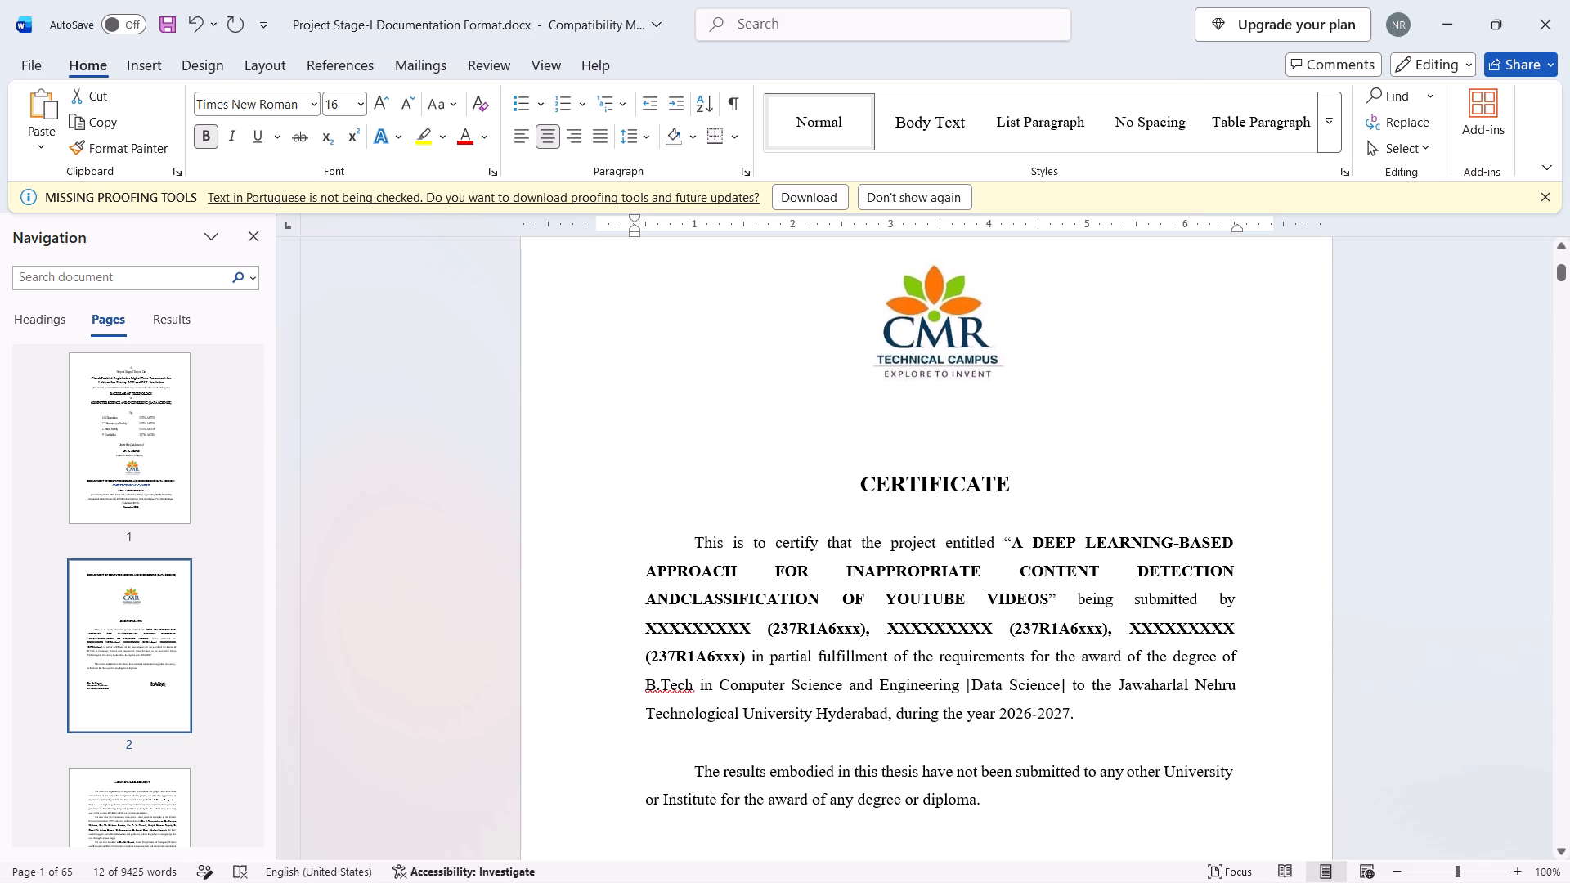
left_click_drag(1014, 537, 1039, 587)
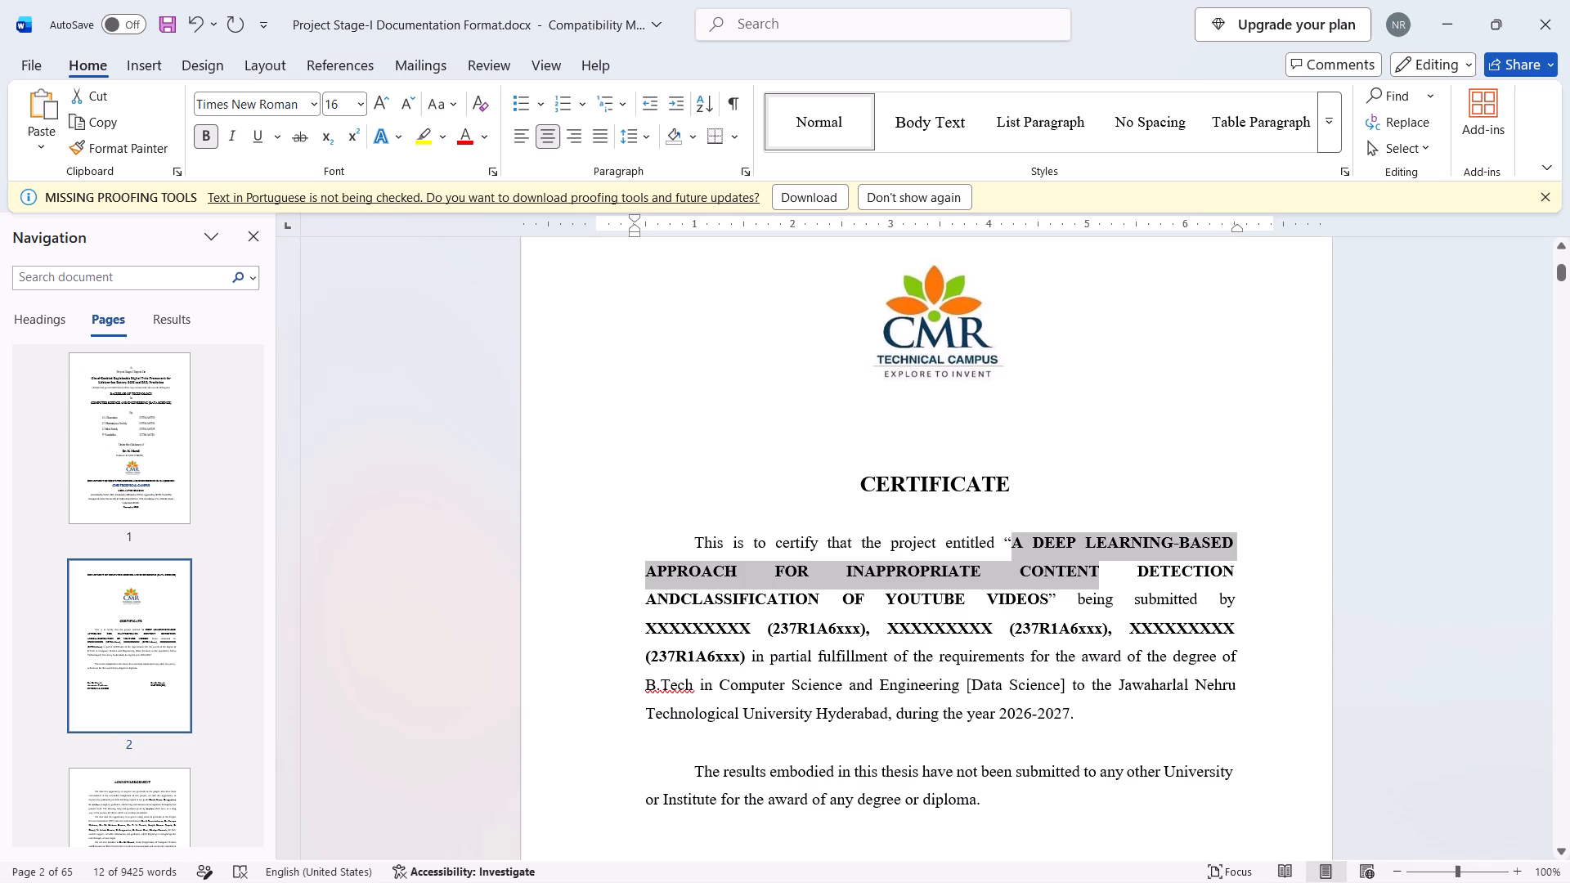
left_click_drag(1039, 587, 1047, 594)
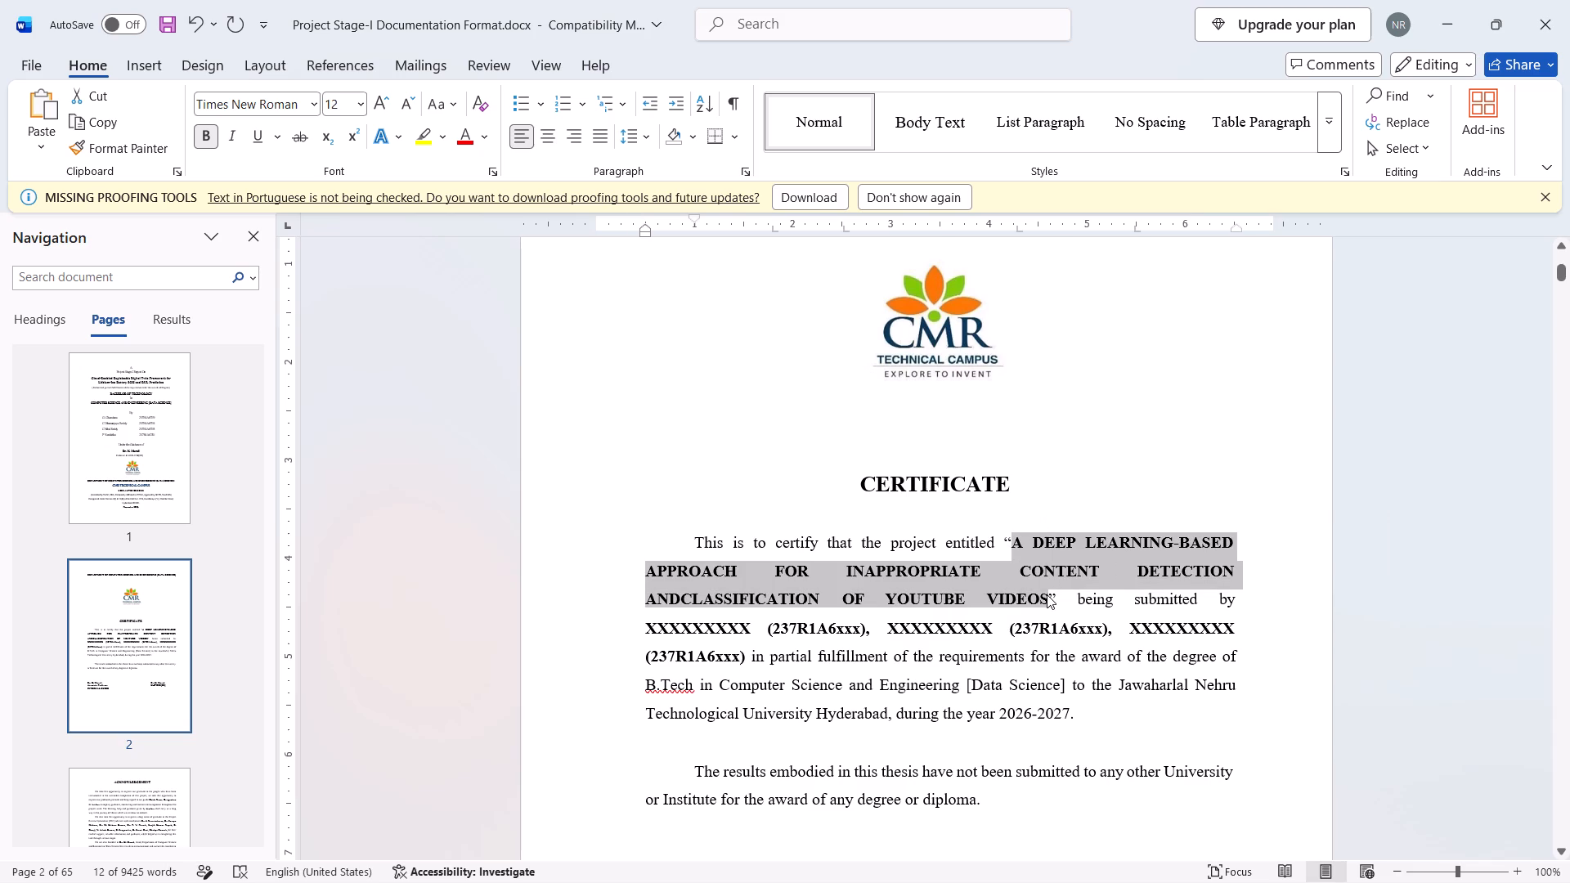
key("ctrl+v")
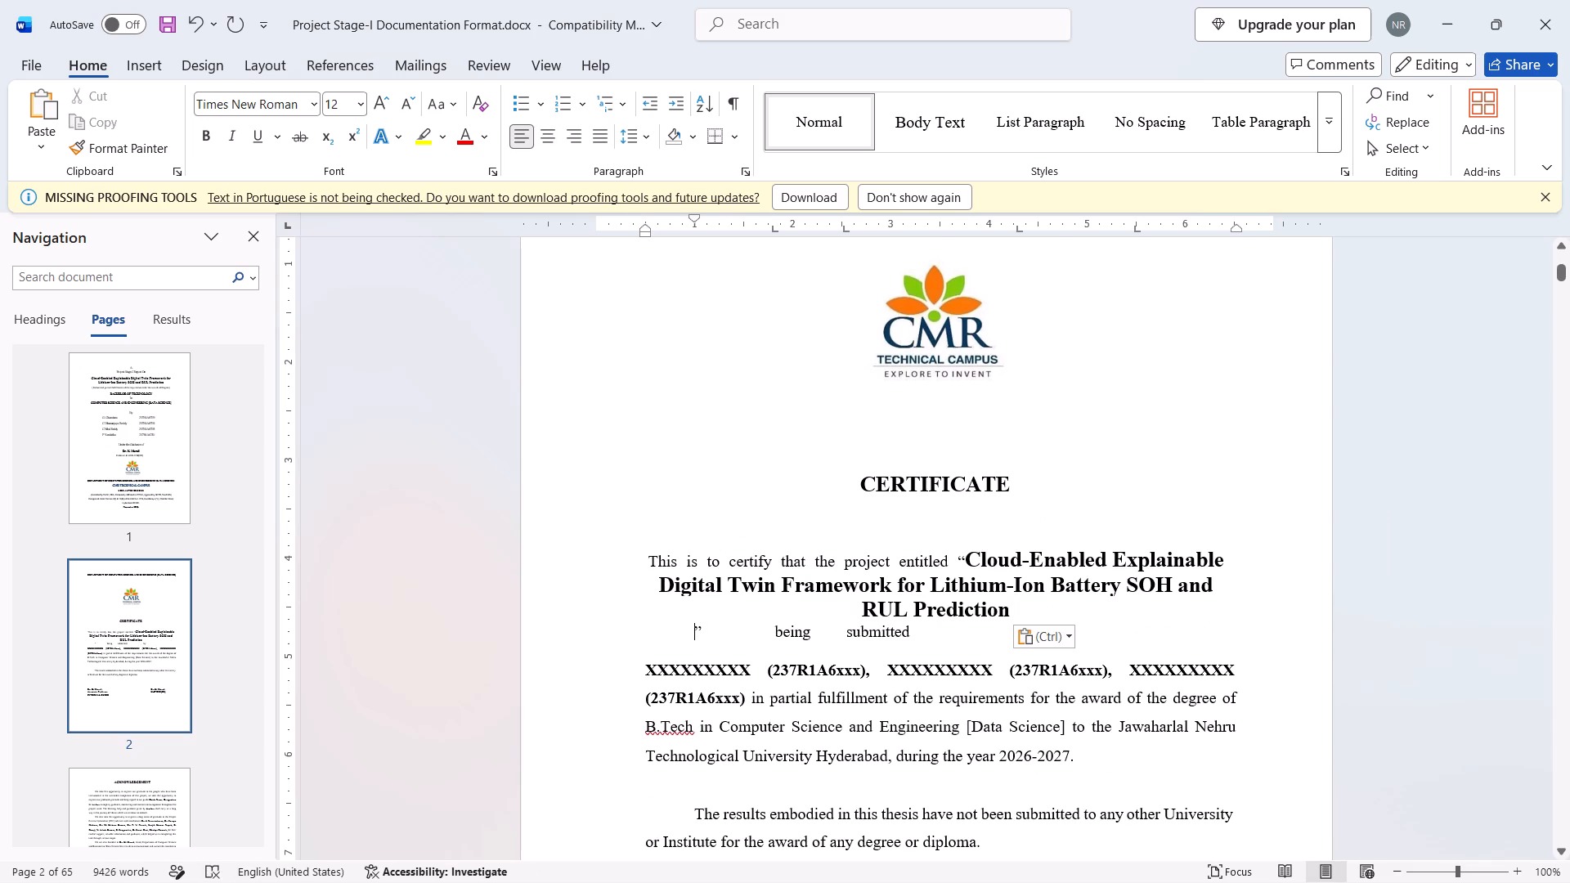
key("ctrl+z")
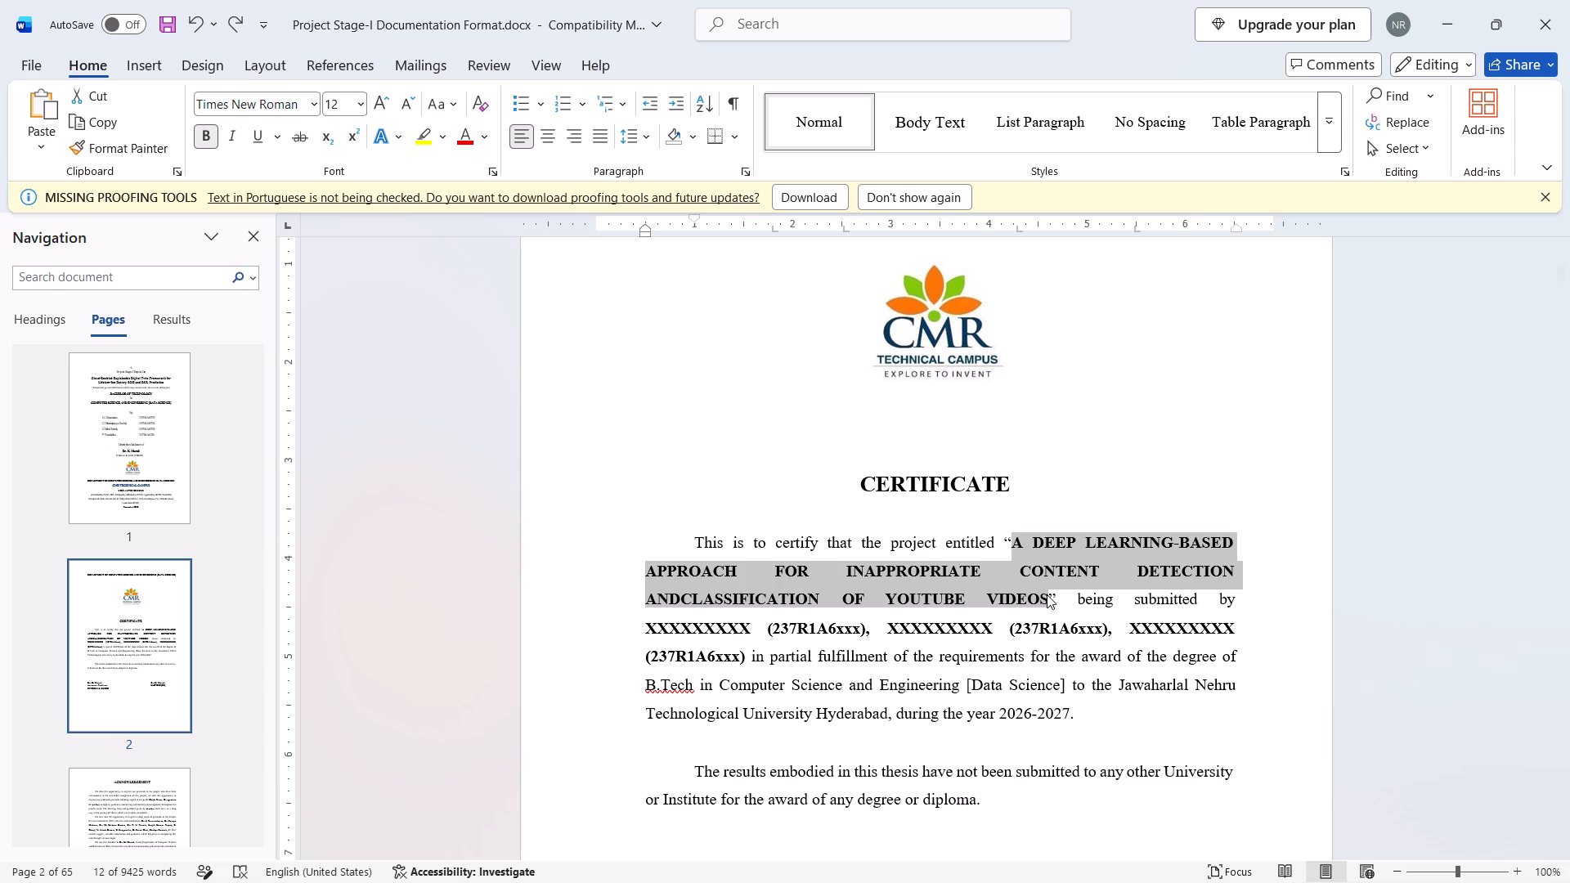
key("BackSpace")
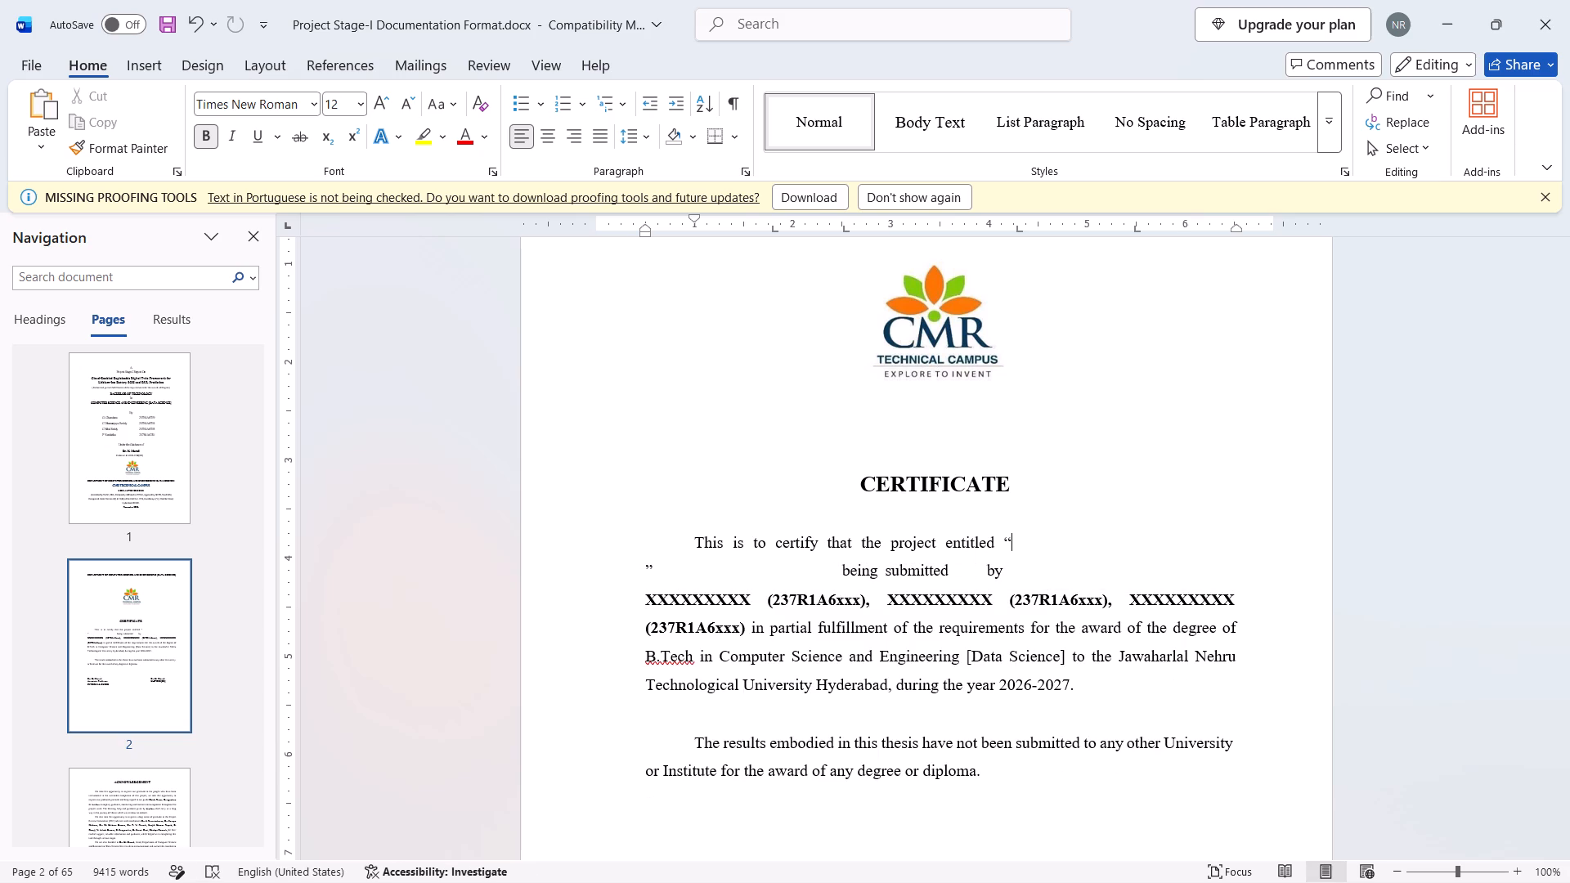
key("ctrl+v")
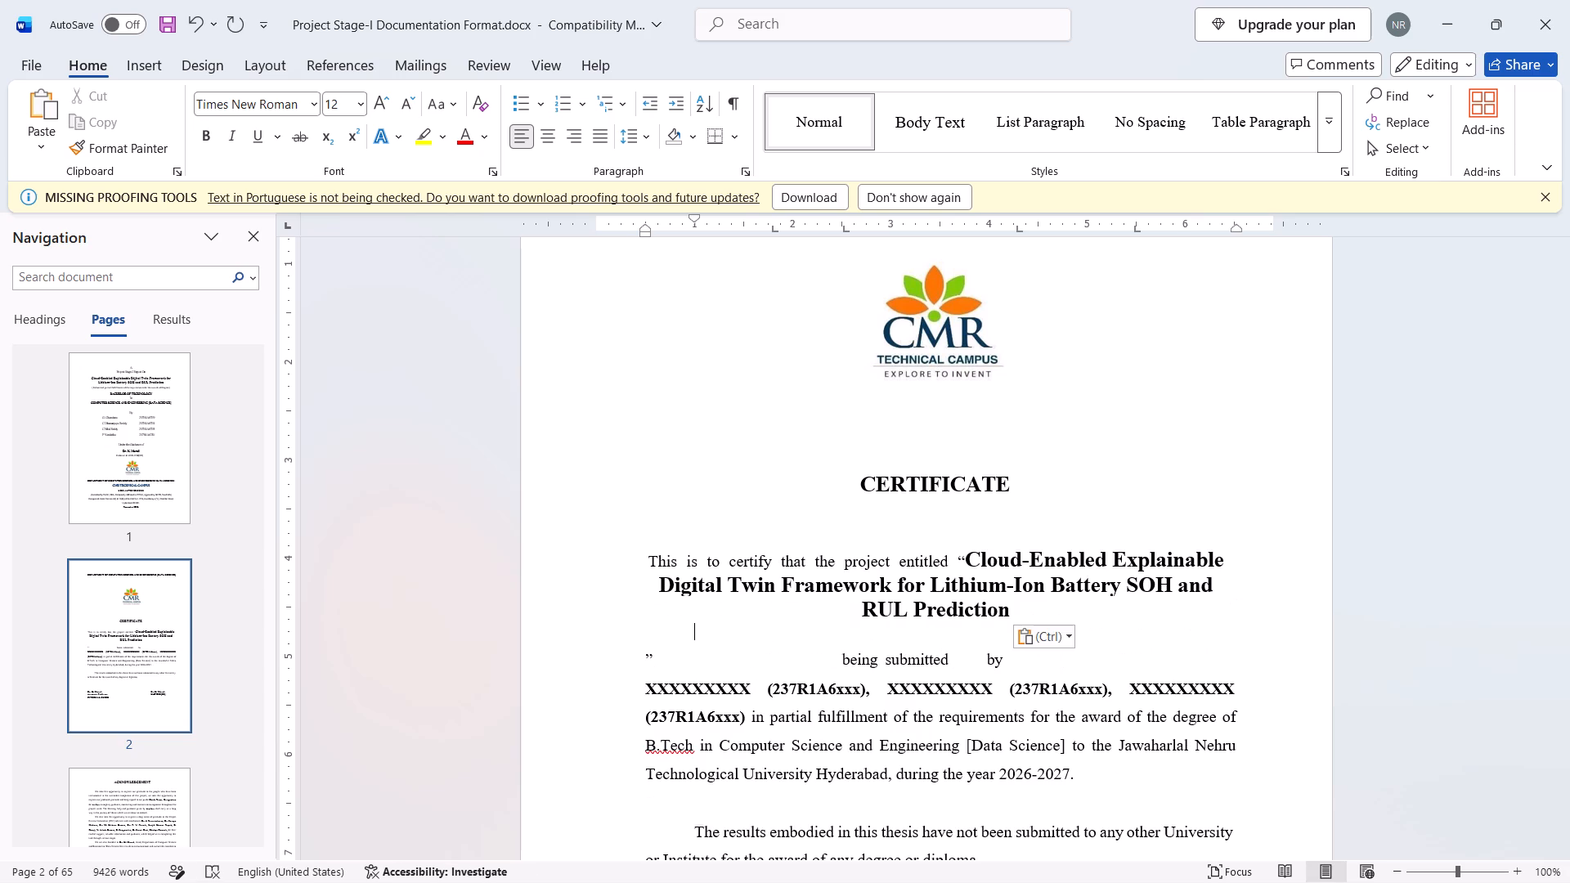
left_click(1045, 641)
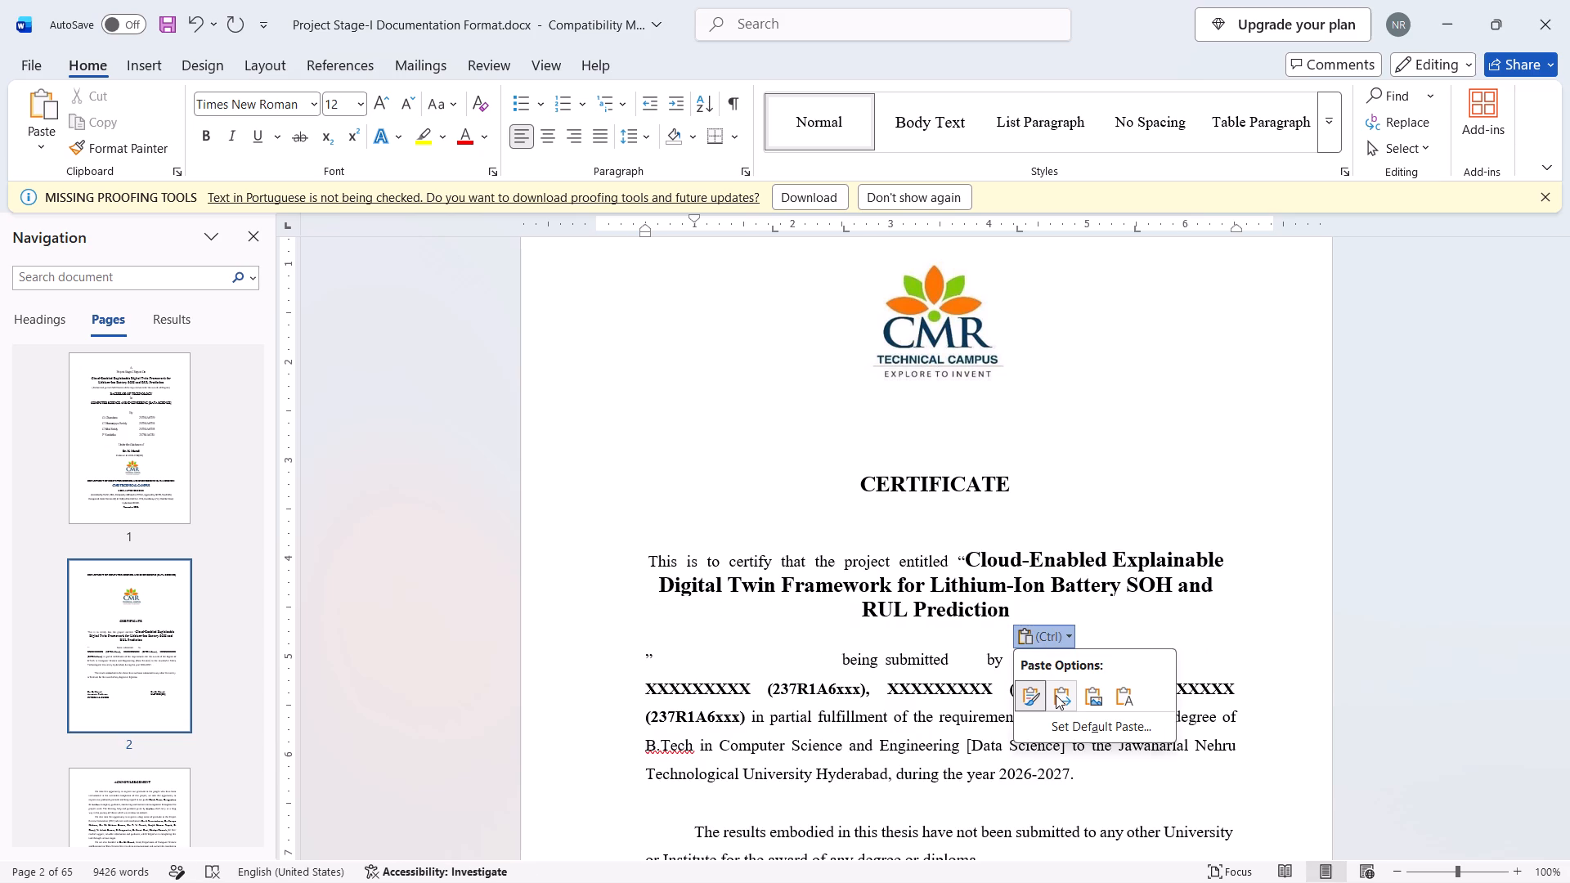
left_click(1056, 695)
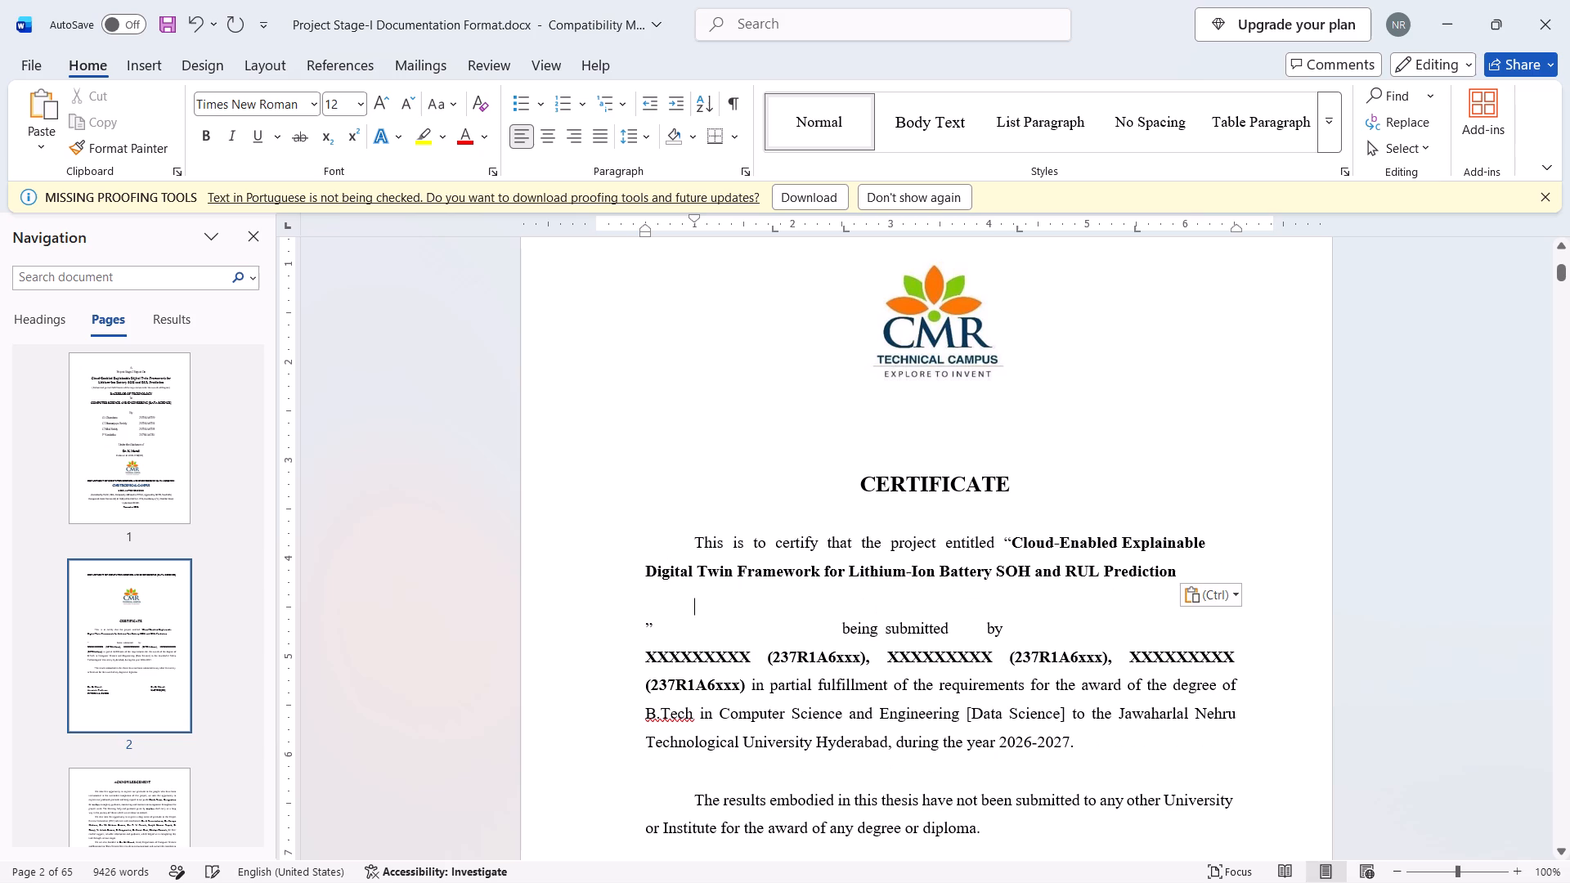
Remove the extra line breaks and gaps after the certificate's title so the closing quote and "being submitted by" follow it.
key("BackSpace")
key("BackSpace")
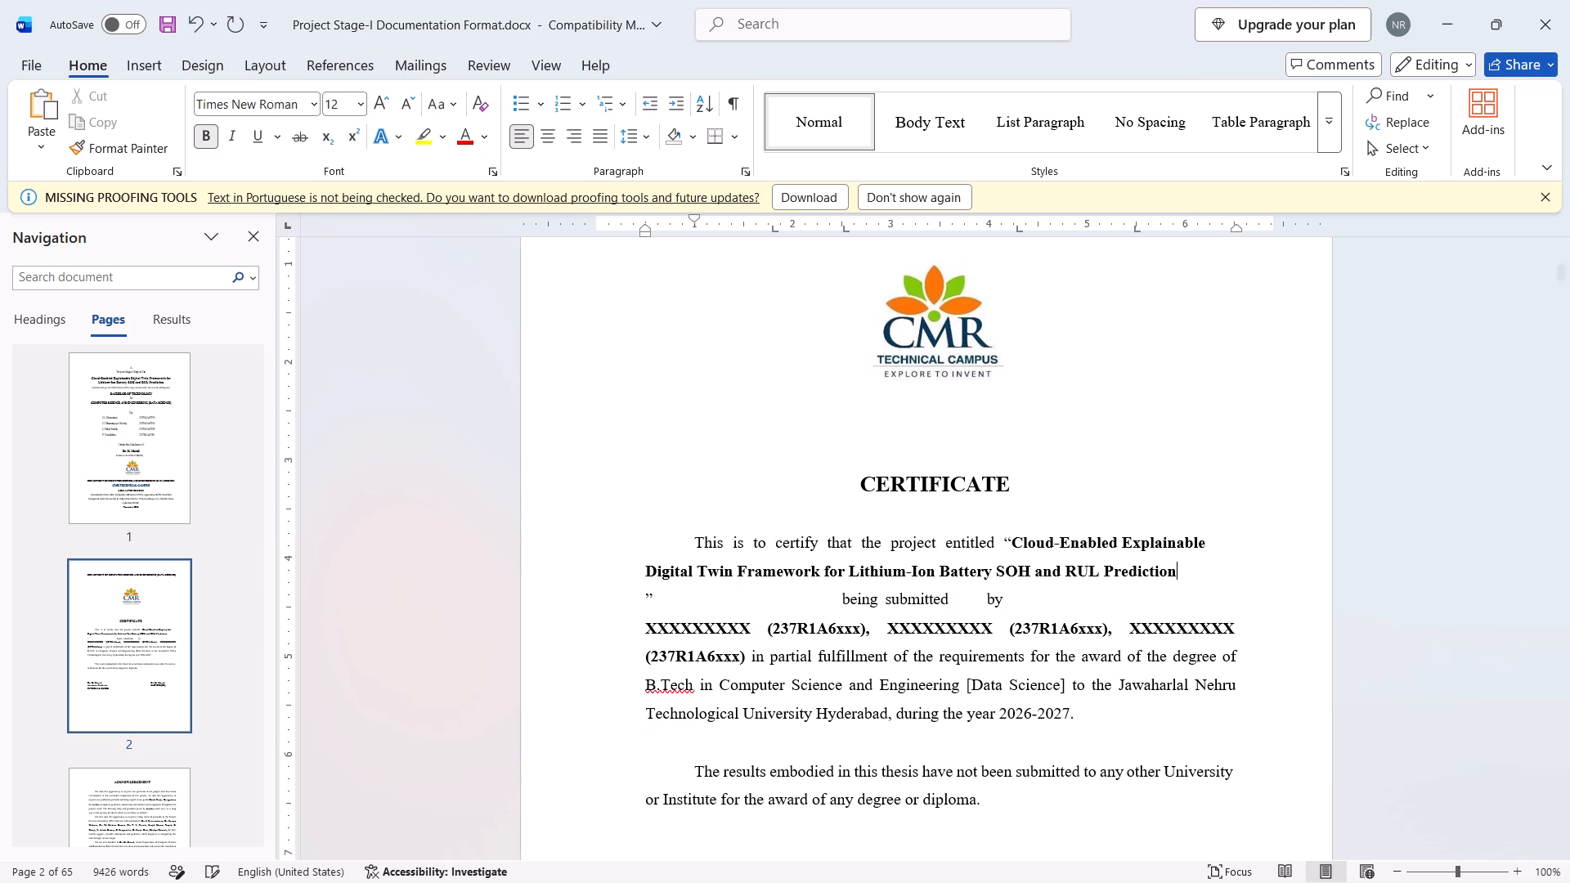
left_click(841, 609)
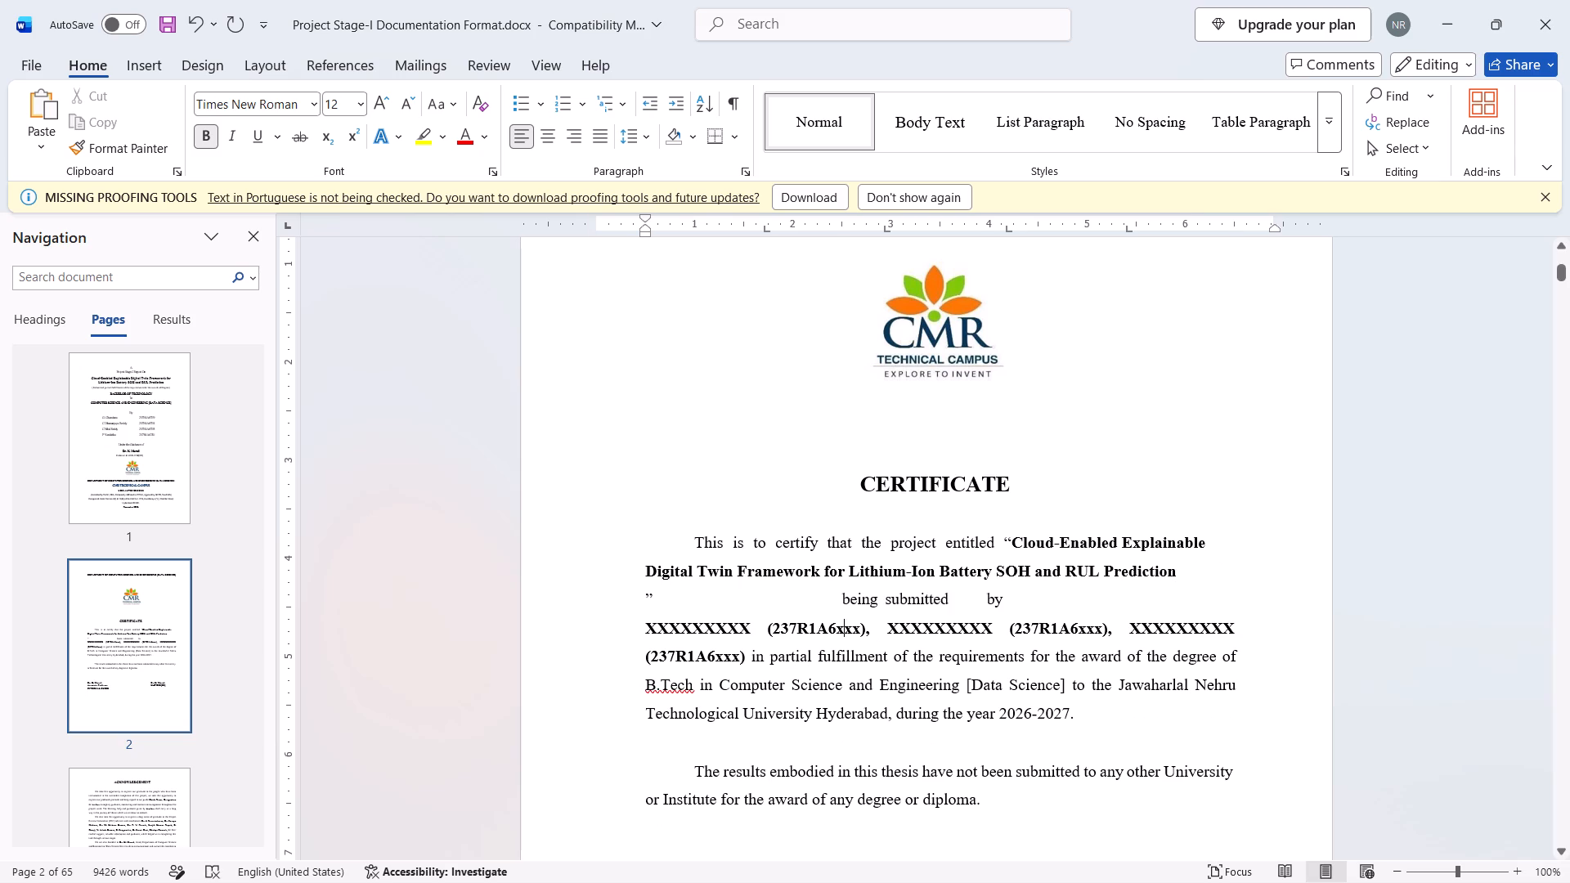
left_click(841, 598)
key("BackSpace")
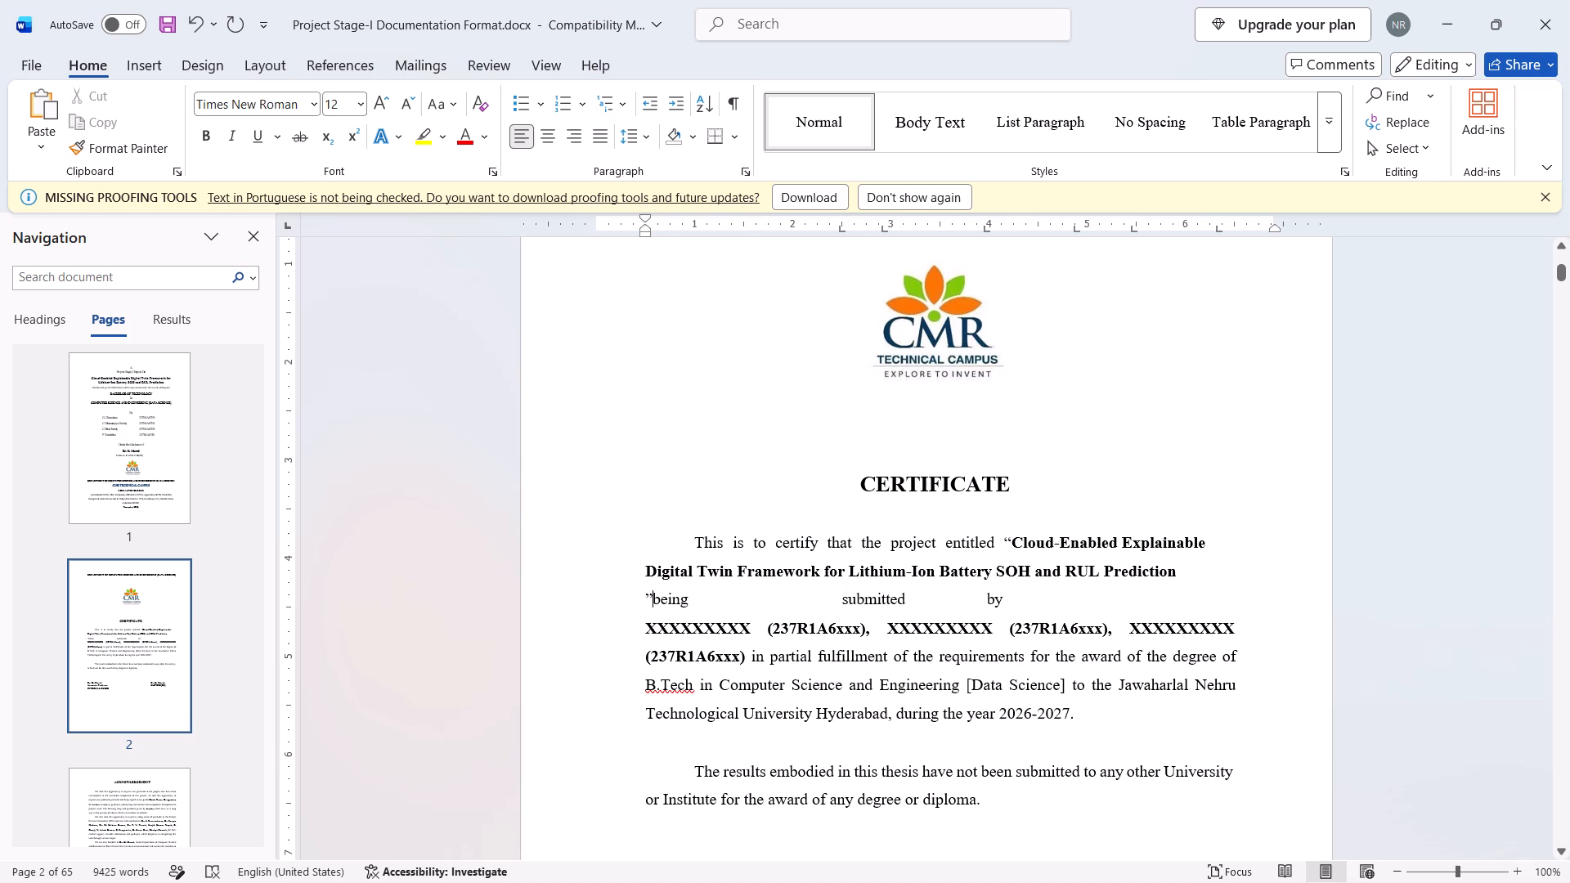
left_click(642, 598)
key("BackSpace")
key("BackSpace")
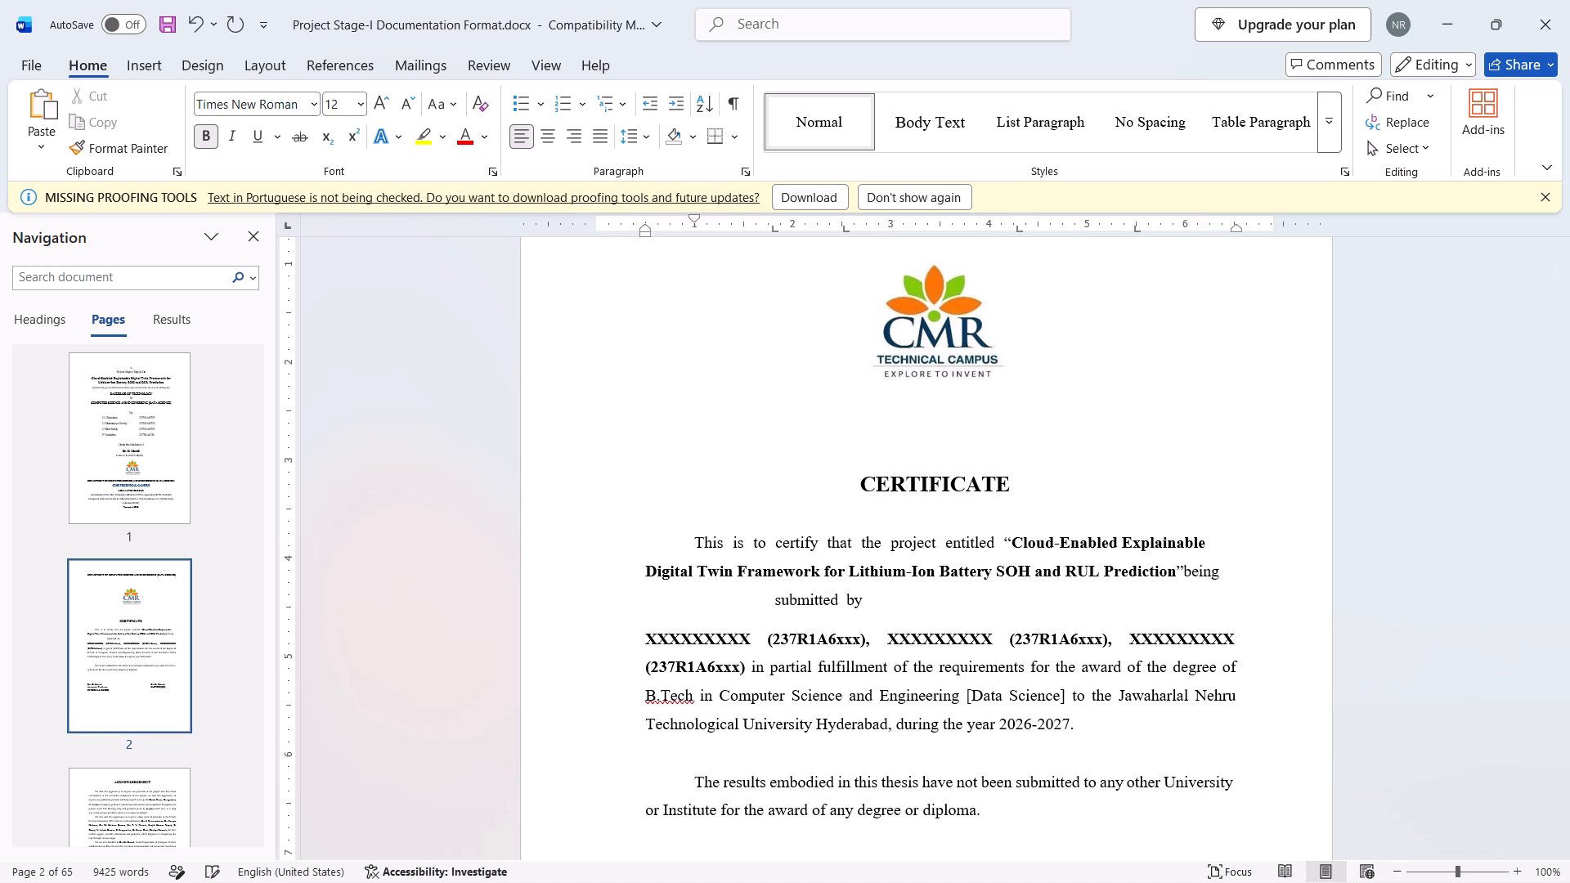
left_click(769, 601)
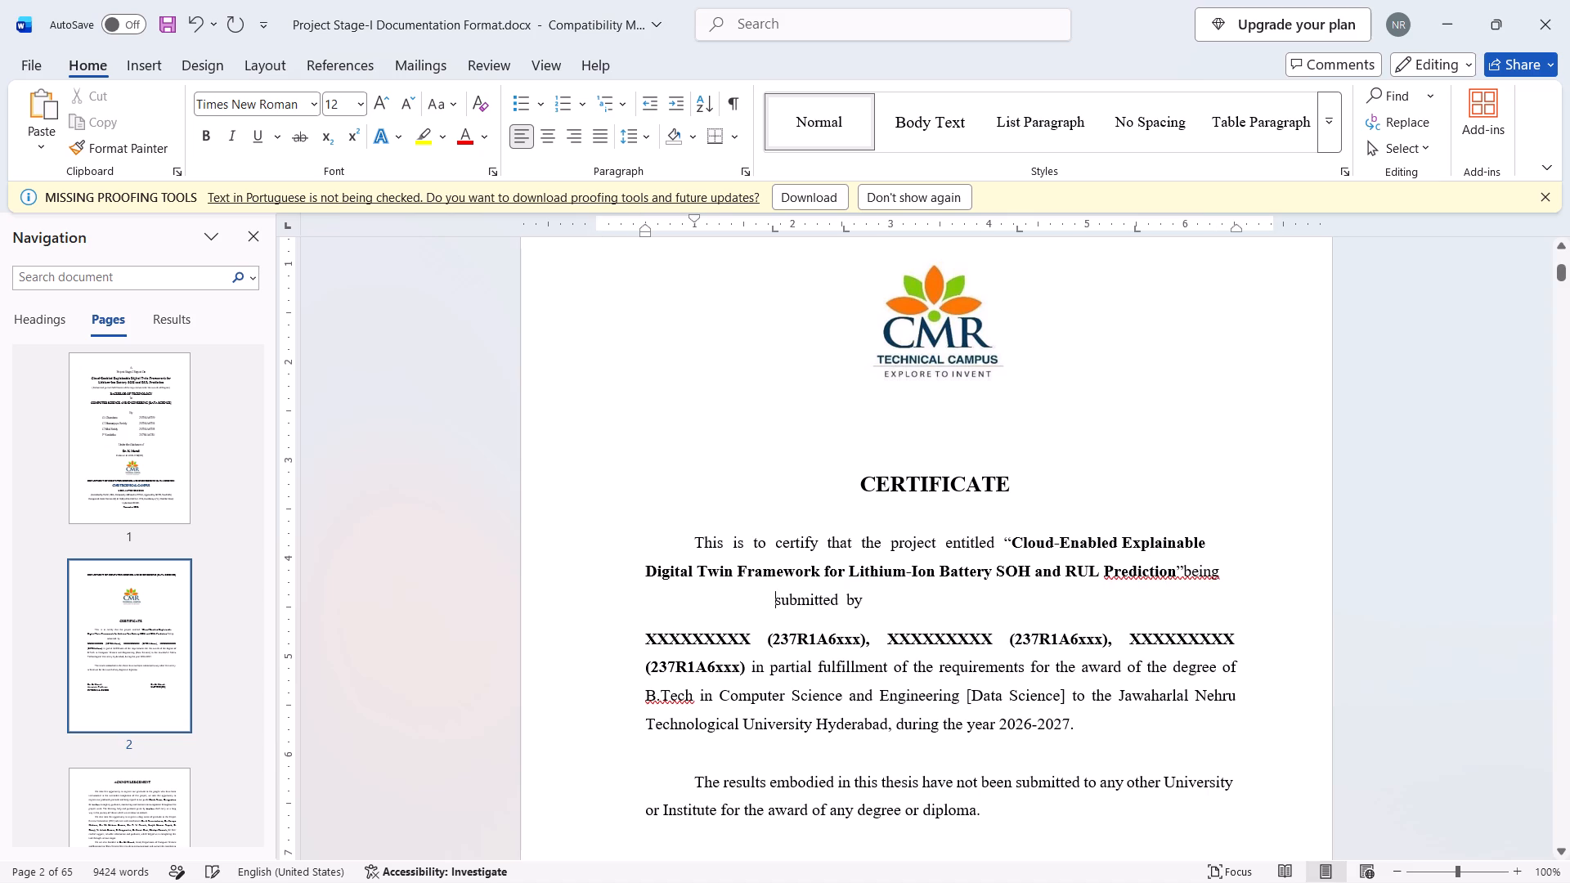
key("BackSpace")
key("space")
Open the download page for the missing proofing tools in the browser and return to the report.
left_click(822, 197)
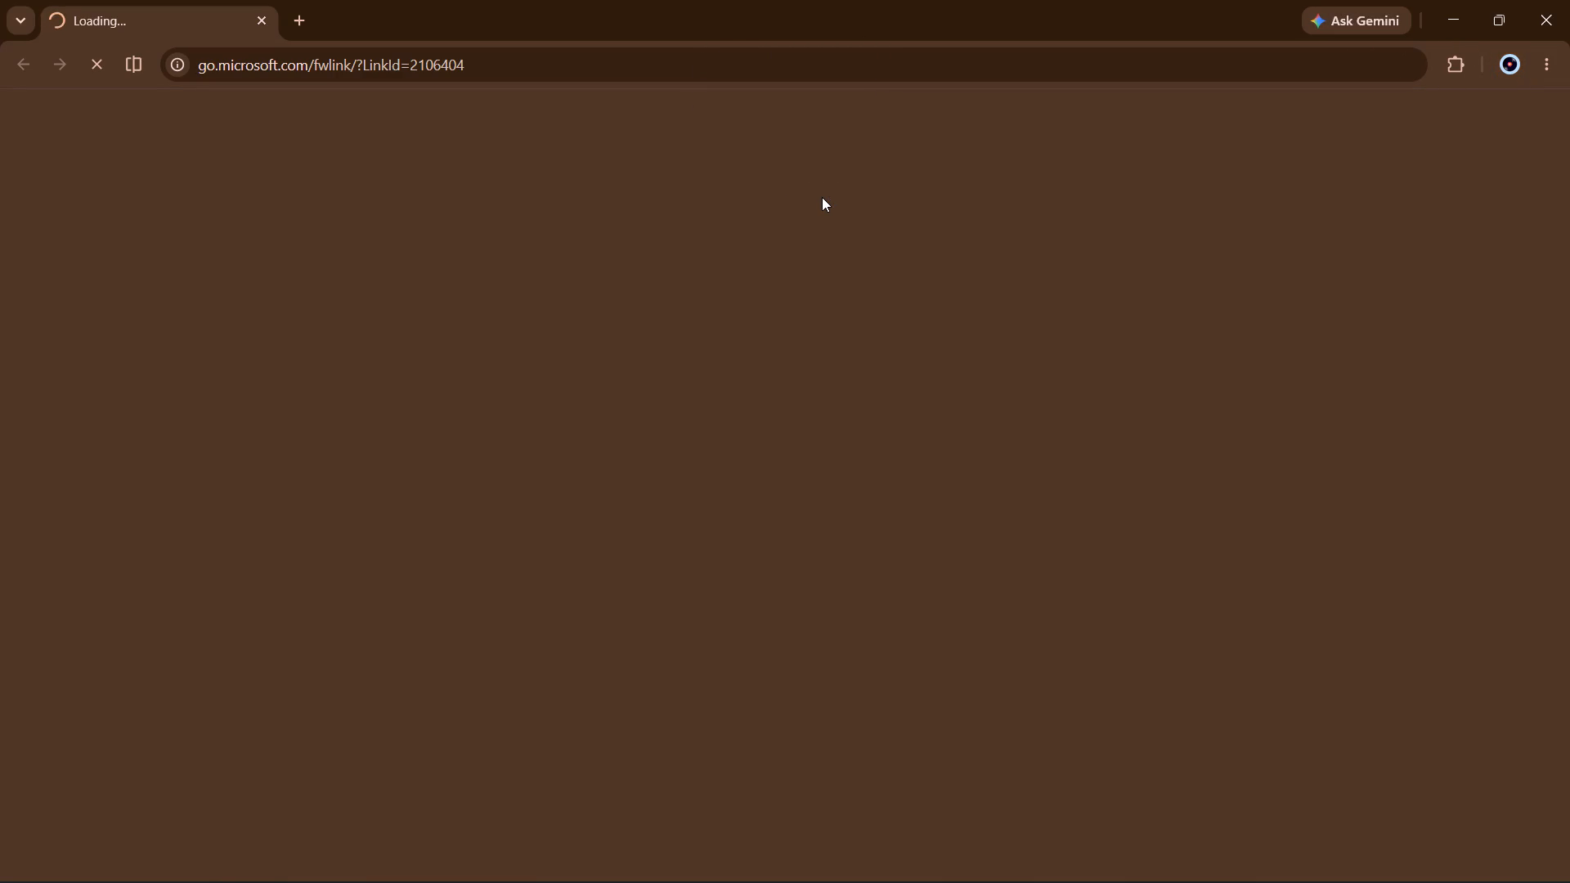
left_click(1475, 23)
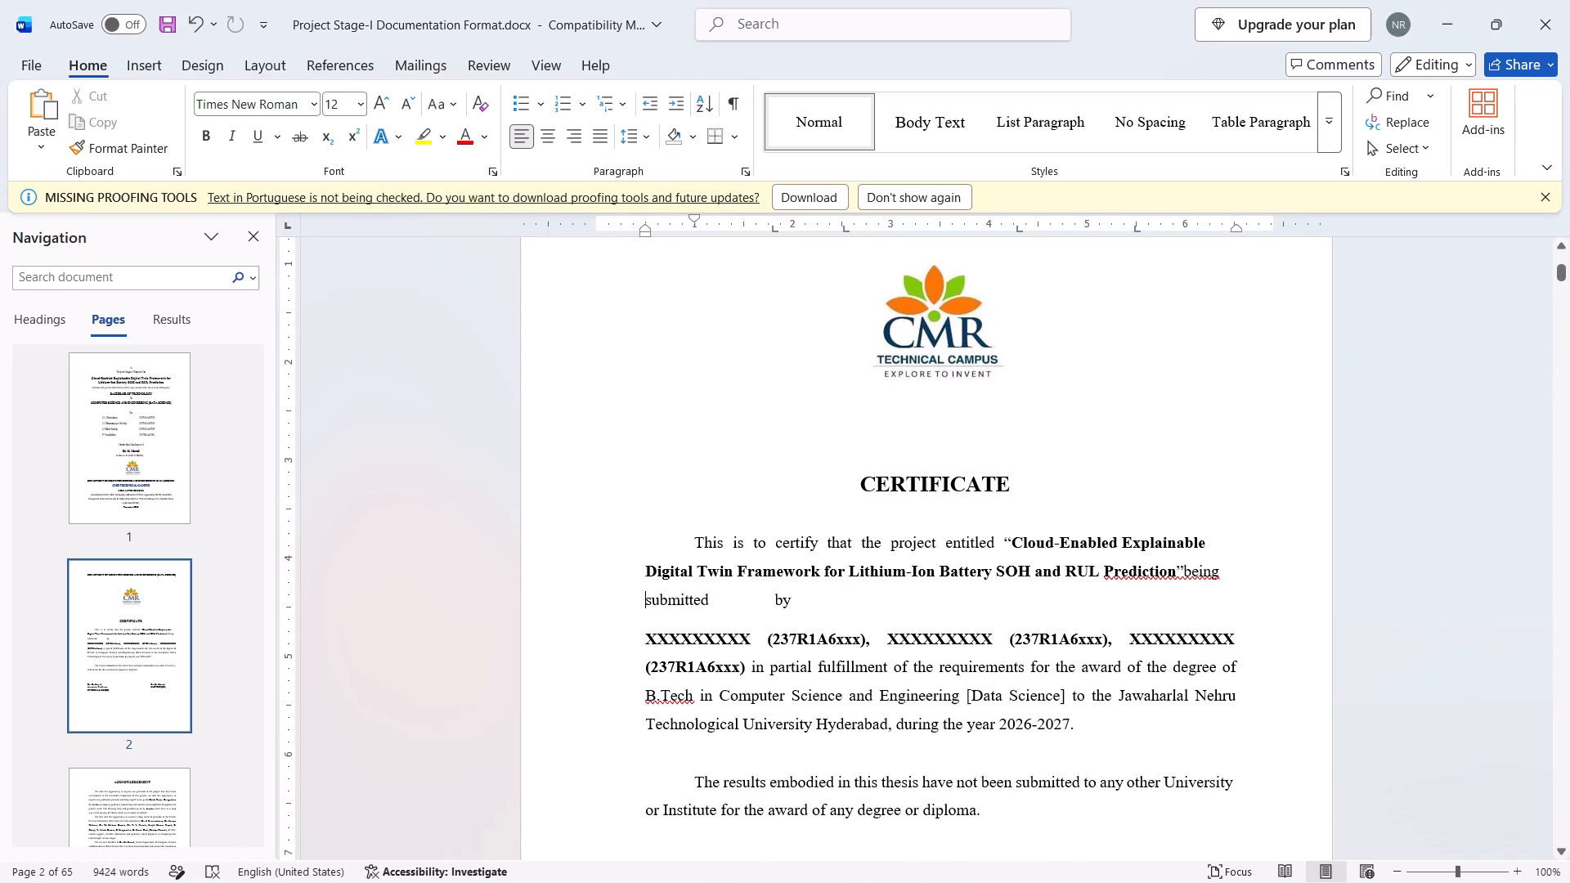
Duplicate the second student's name and roll number placeholder after the third one in the certificate to add a fourth student entry.
scroll(1047, 636, "down", 1)
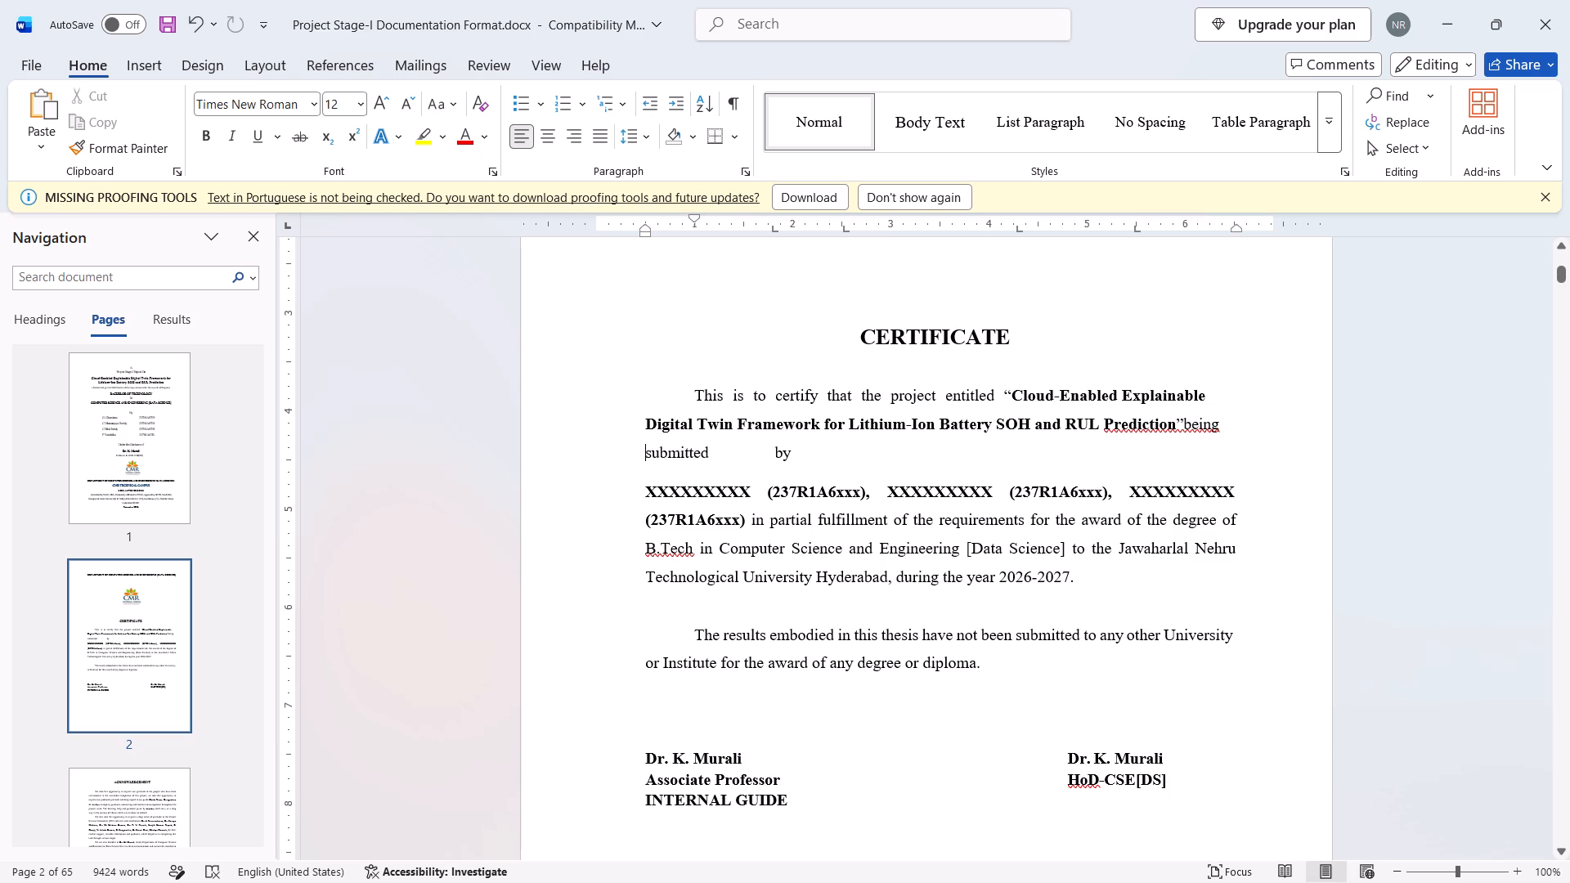
left_click_drag(865, 494, 958, 500)
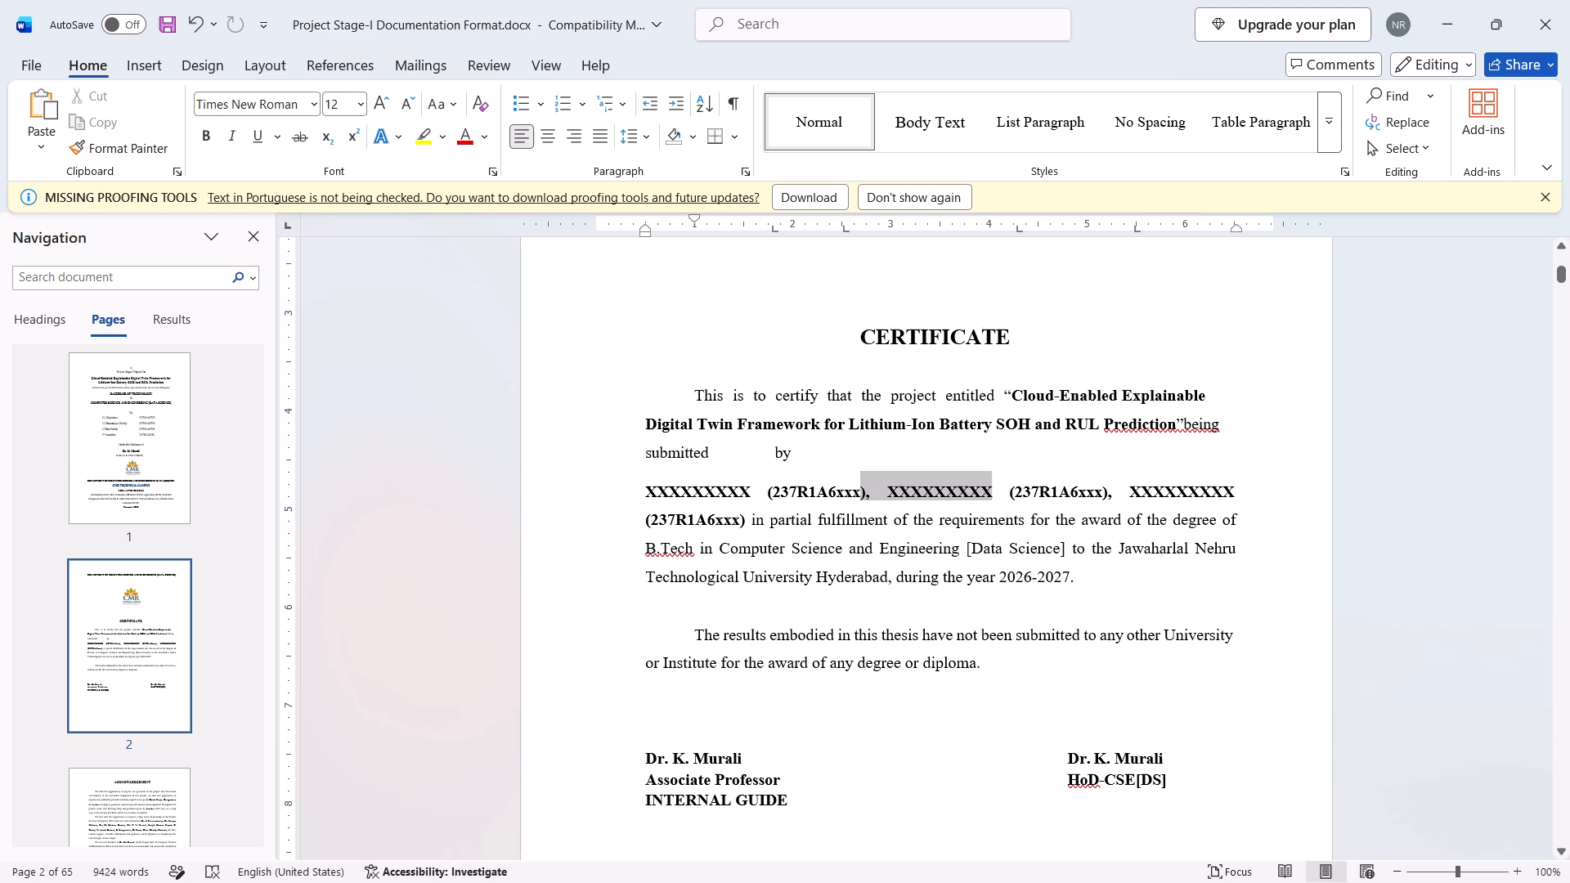
left_click_drag(958, 500, 1098, 495)
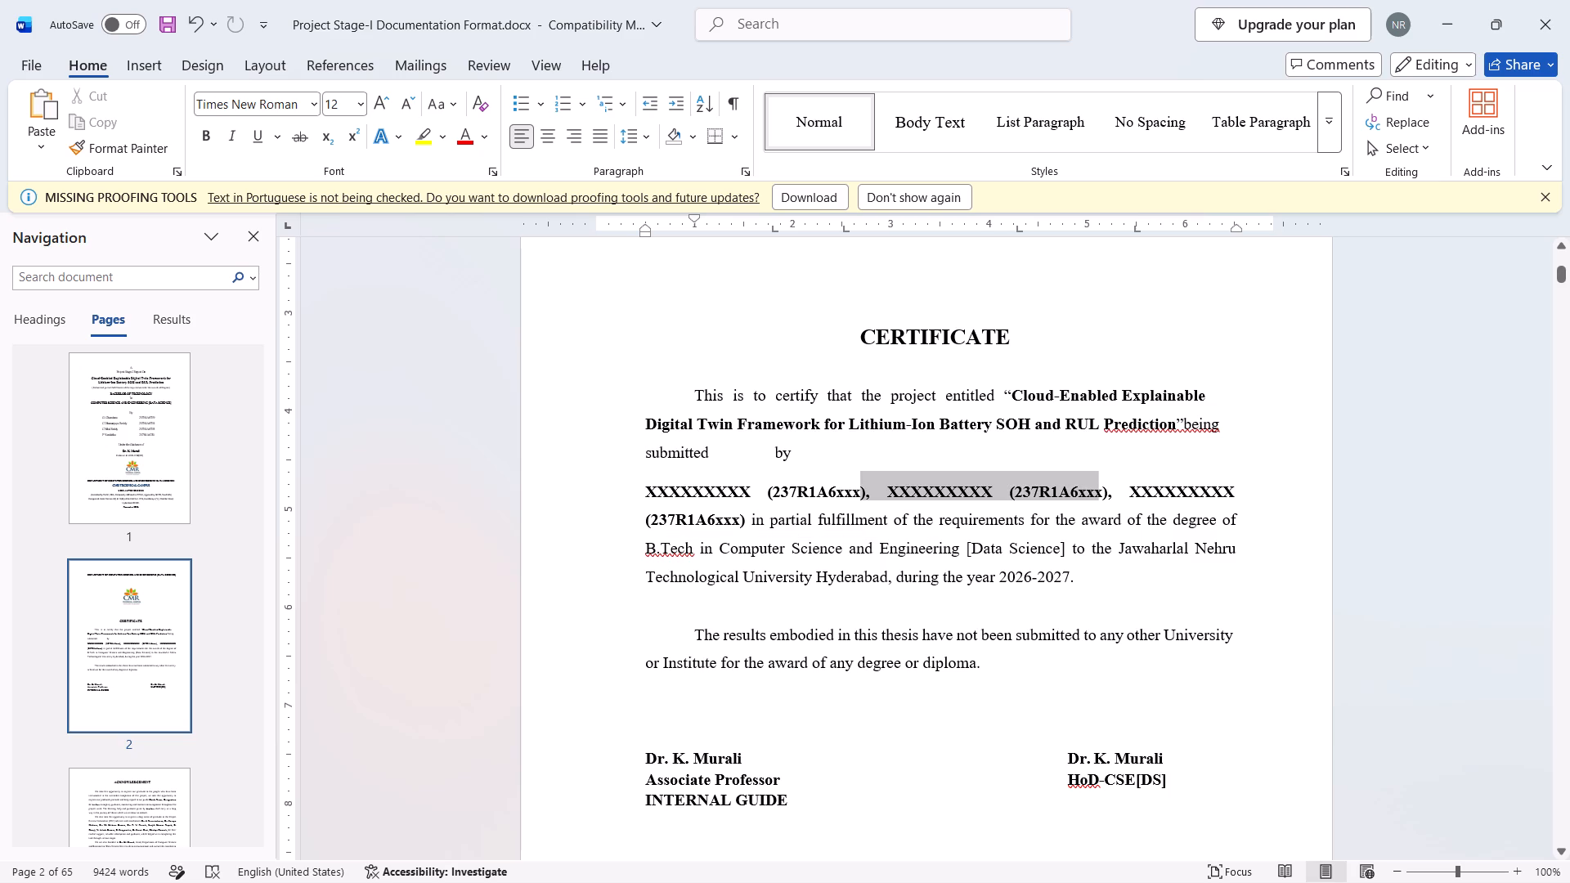
left_click_drag(1098, 495, 1109, 495)
left_click_drag(1109, 495, 1107, 497)
key("ctrl+c")
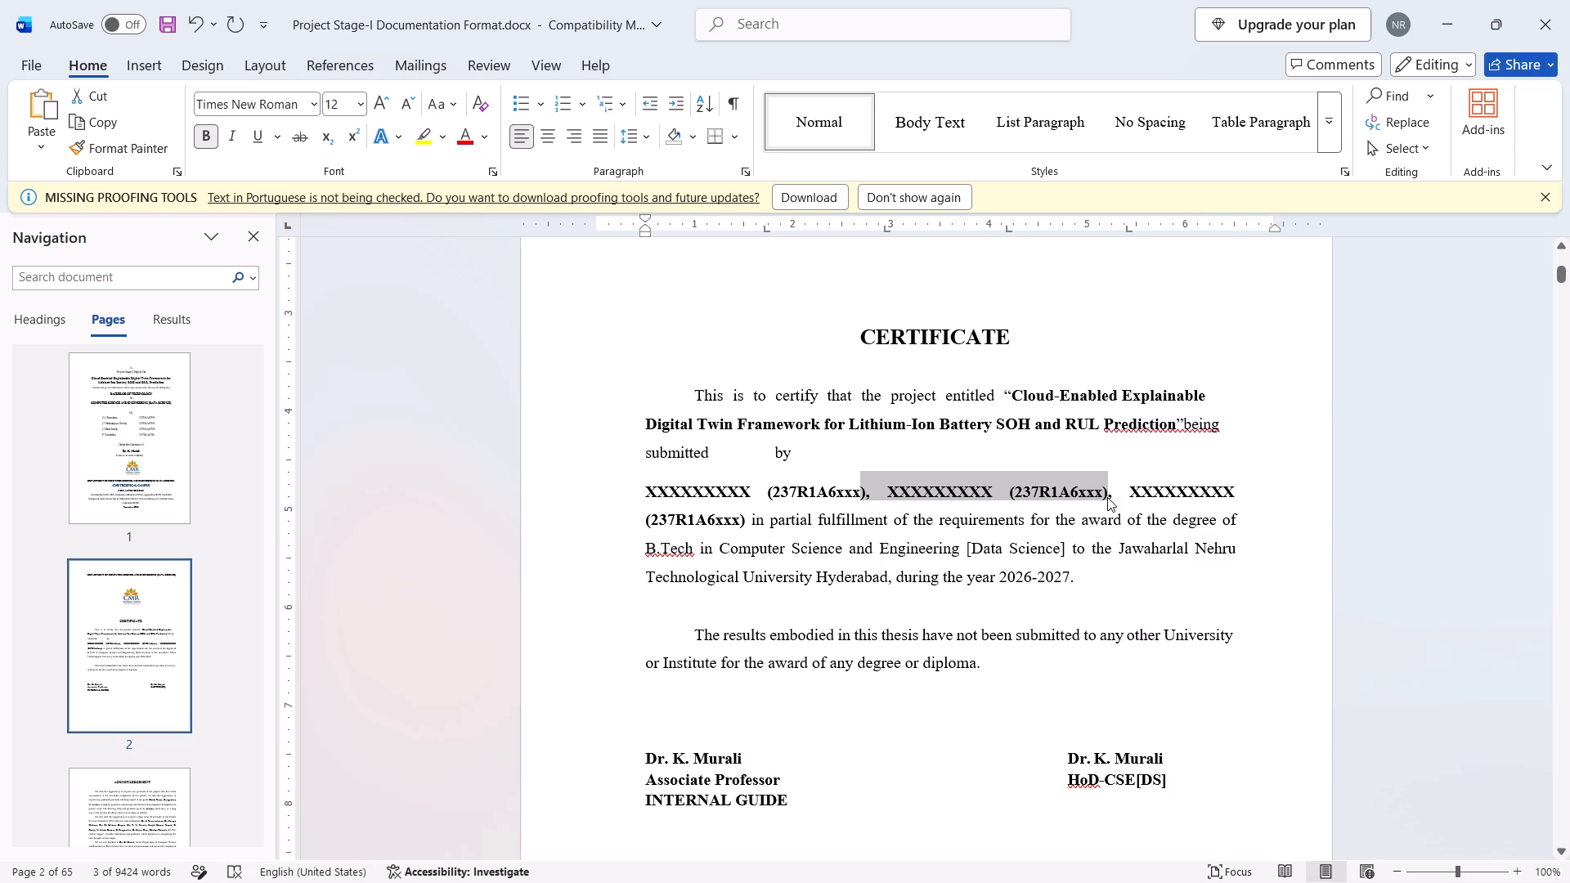
left_click(746, 526)
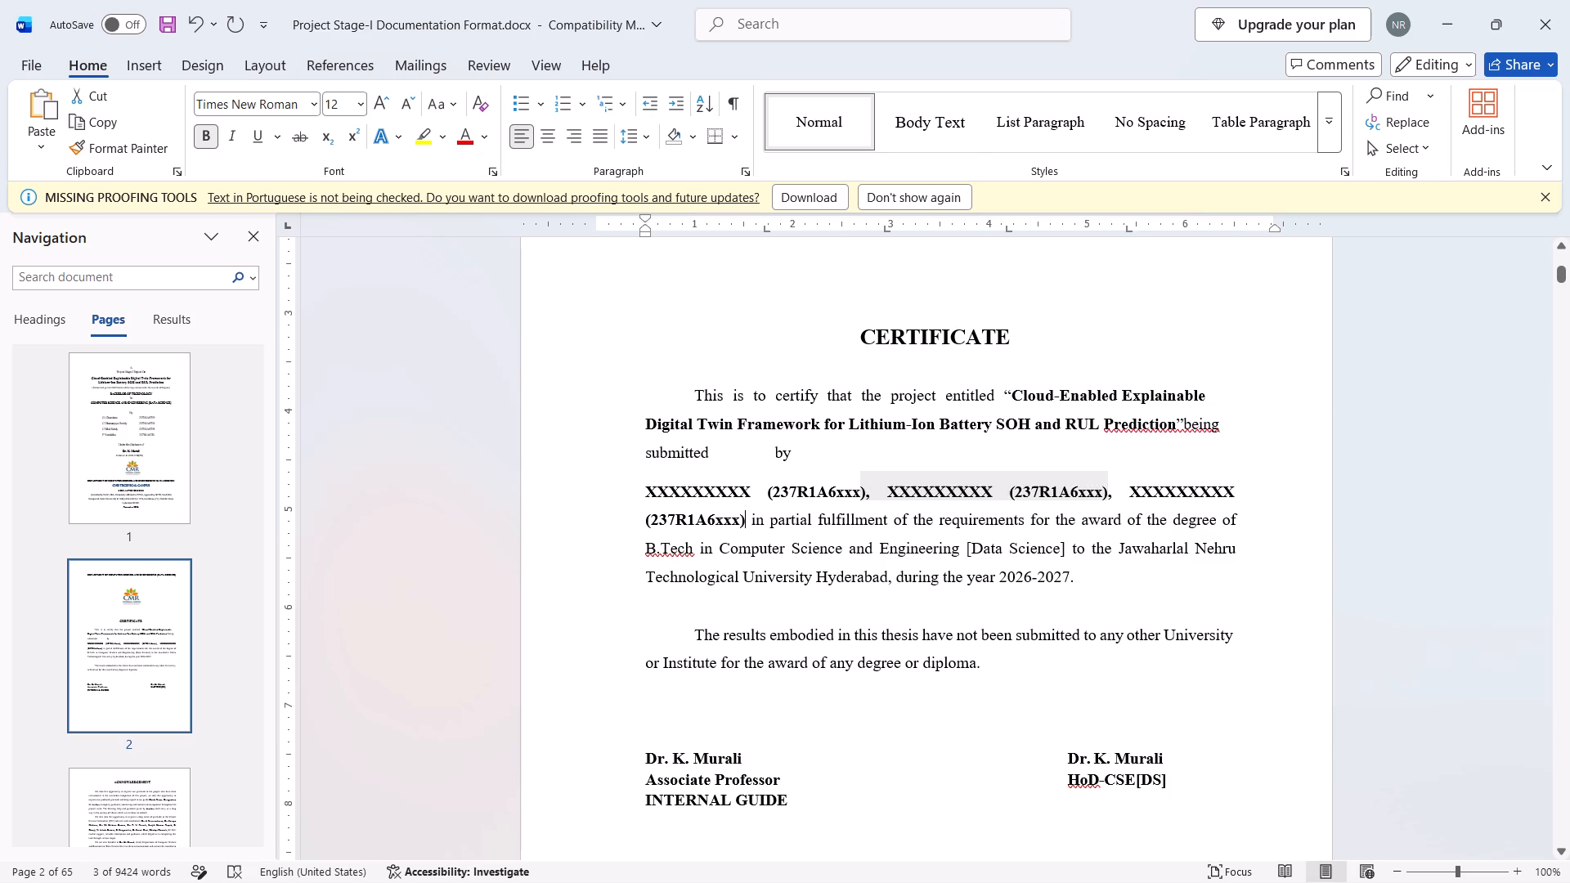
key("ctrl+v")
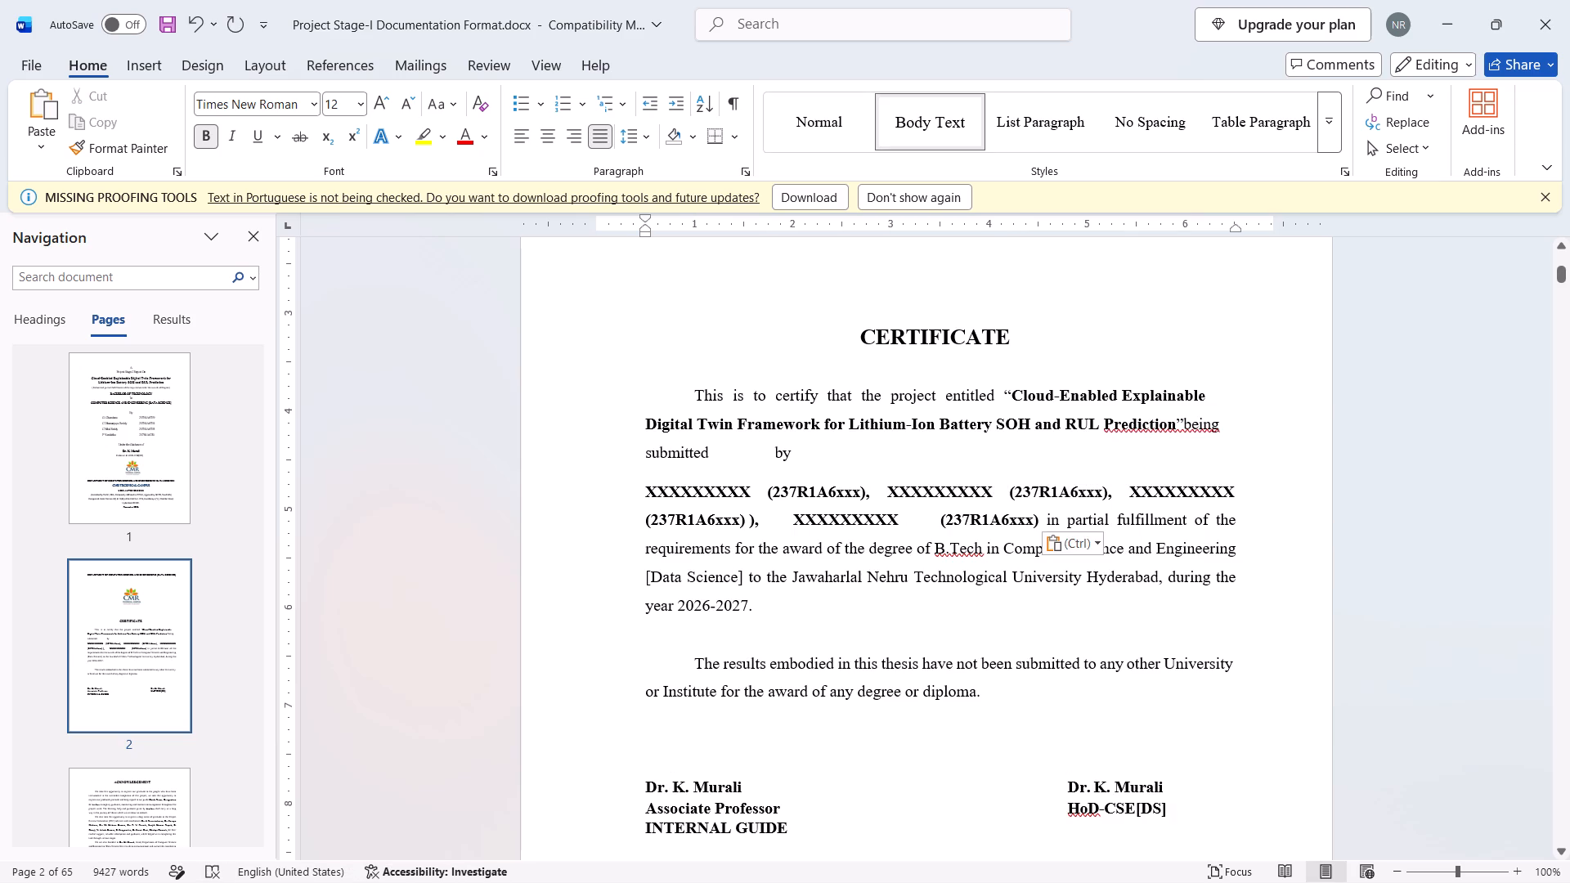
Remove the stray space and extra closing parenthesis after the third student's roll number placeholder in the certificate.
left_click(966, 614)
scroll(966, 614, "down", 1)
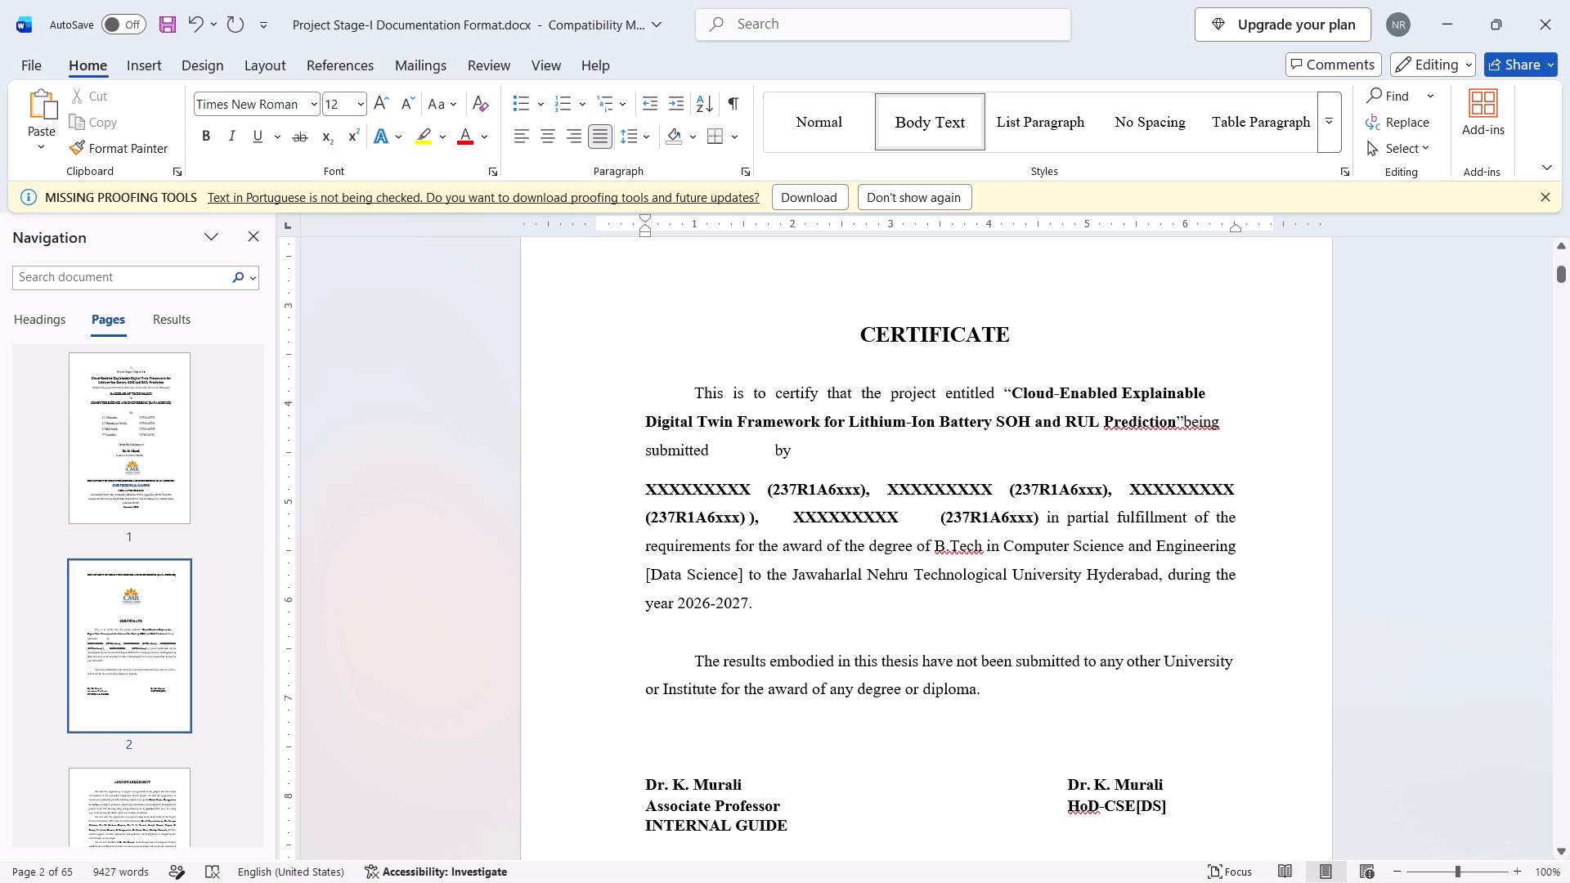
scroll(966, 614, "down", 1)
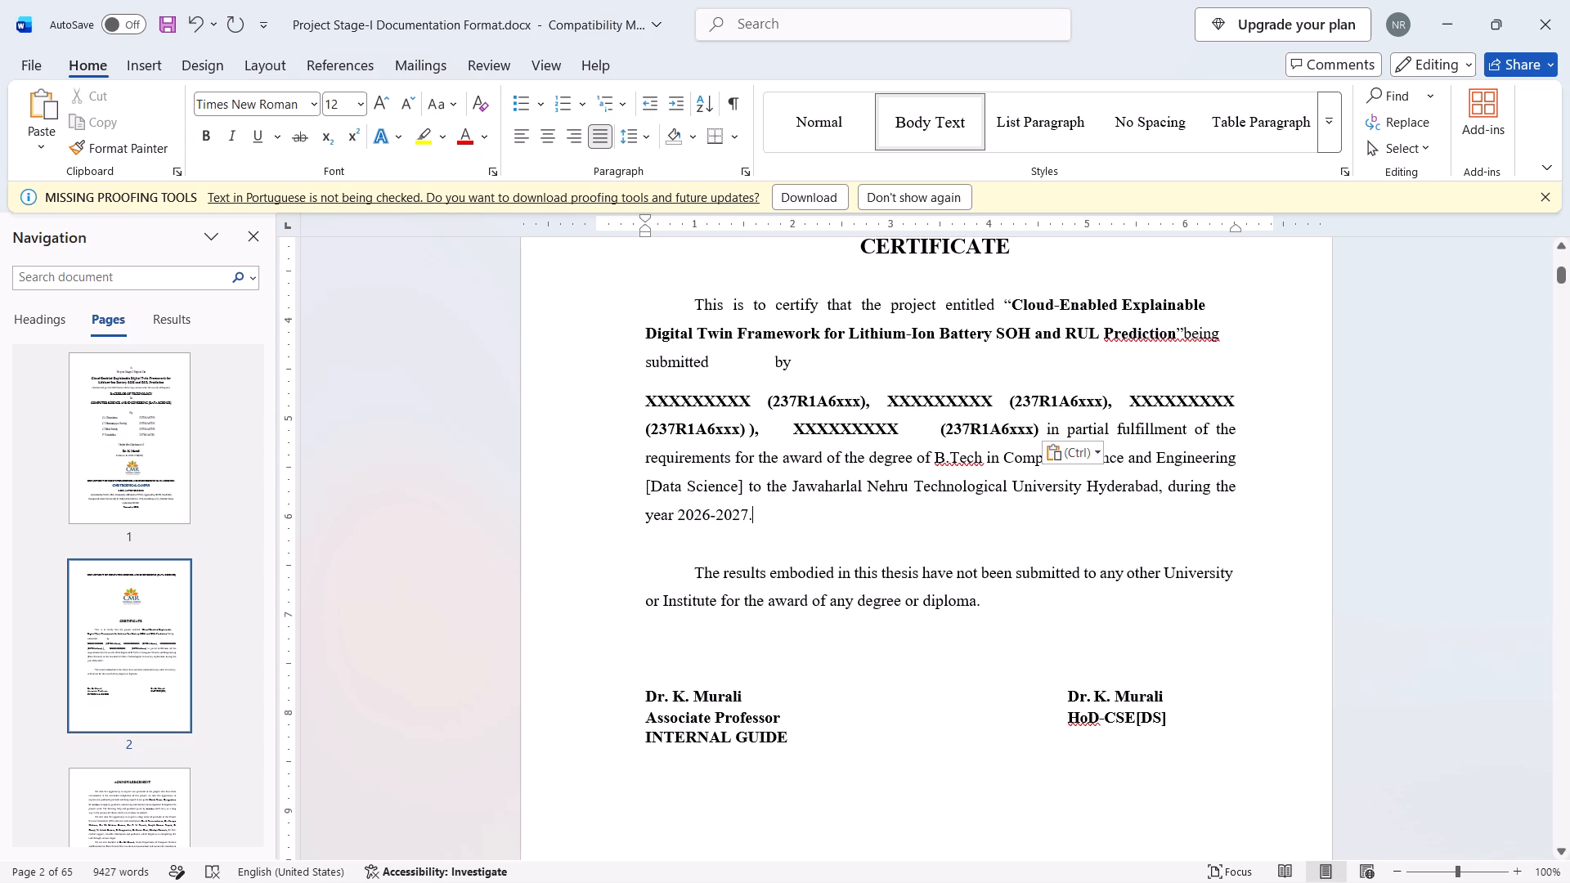
left_click(714, 364)
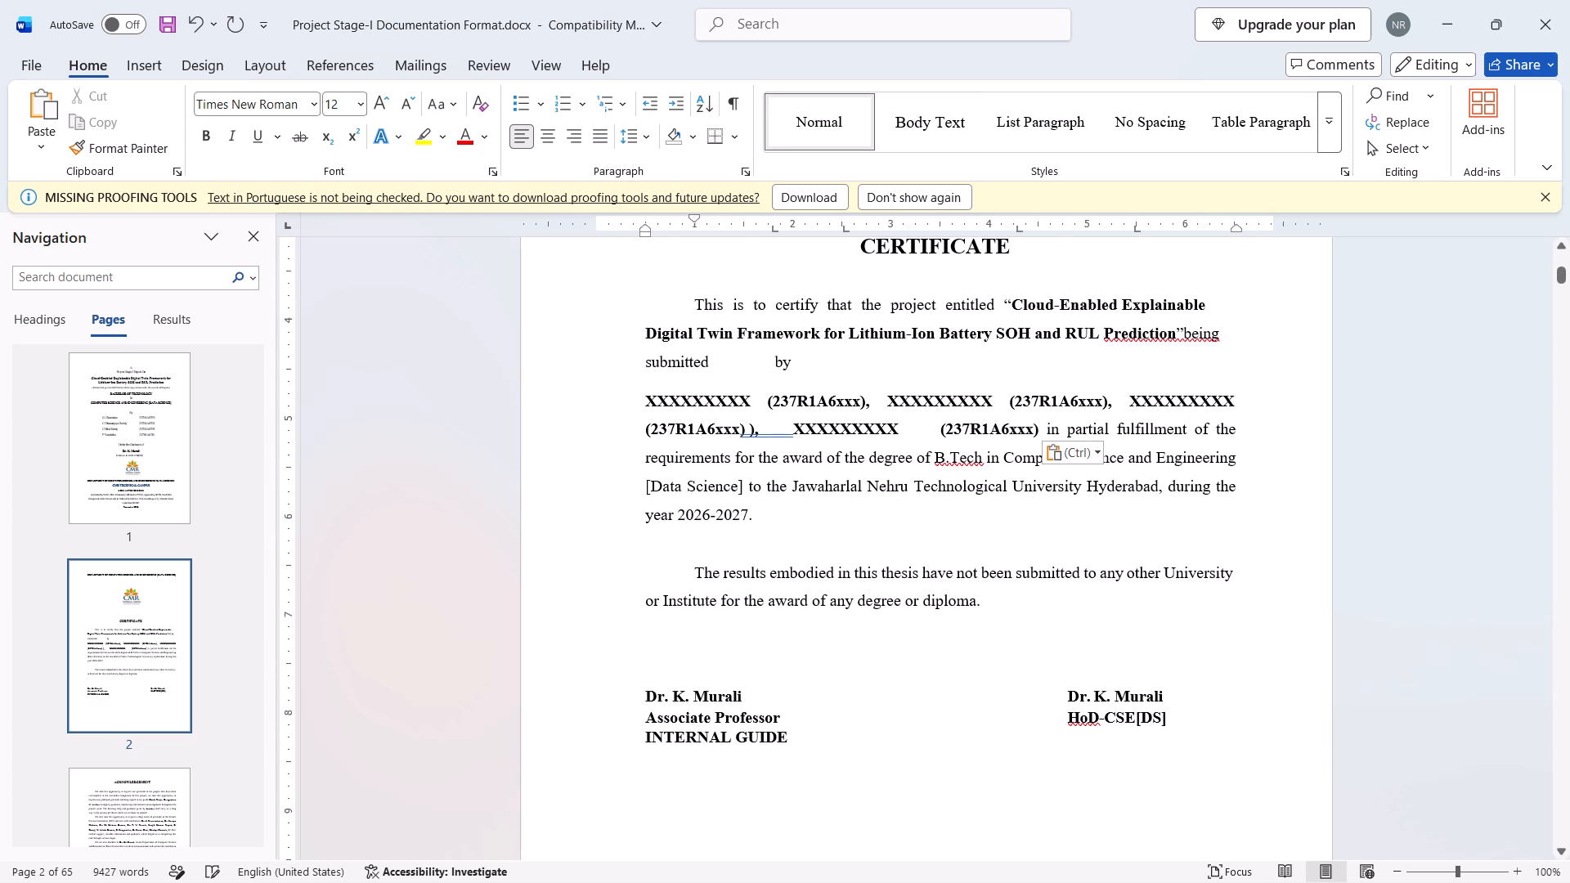
left_click(766, 440)
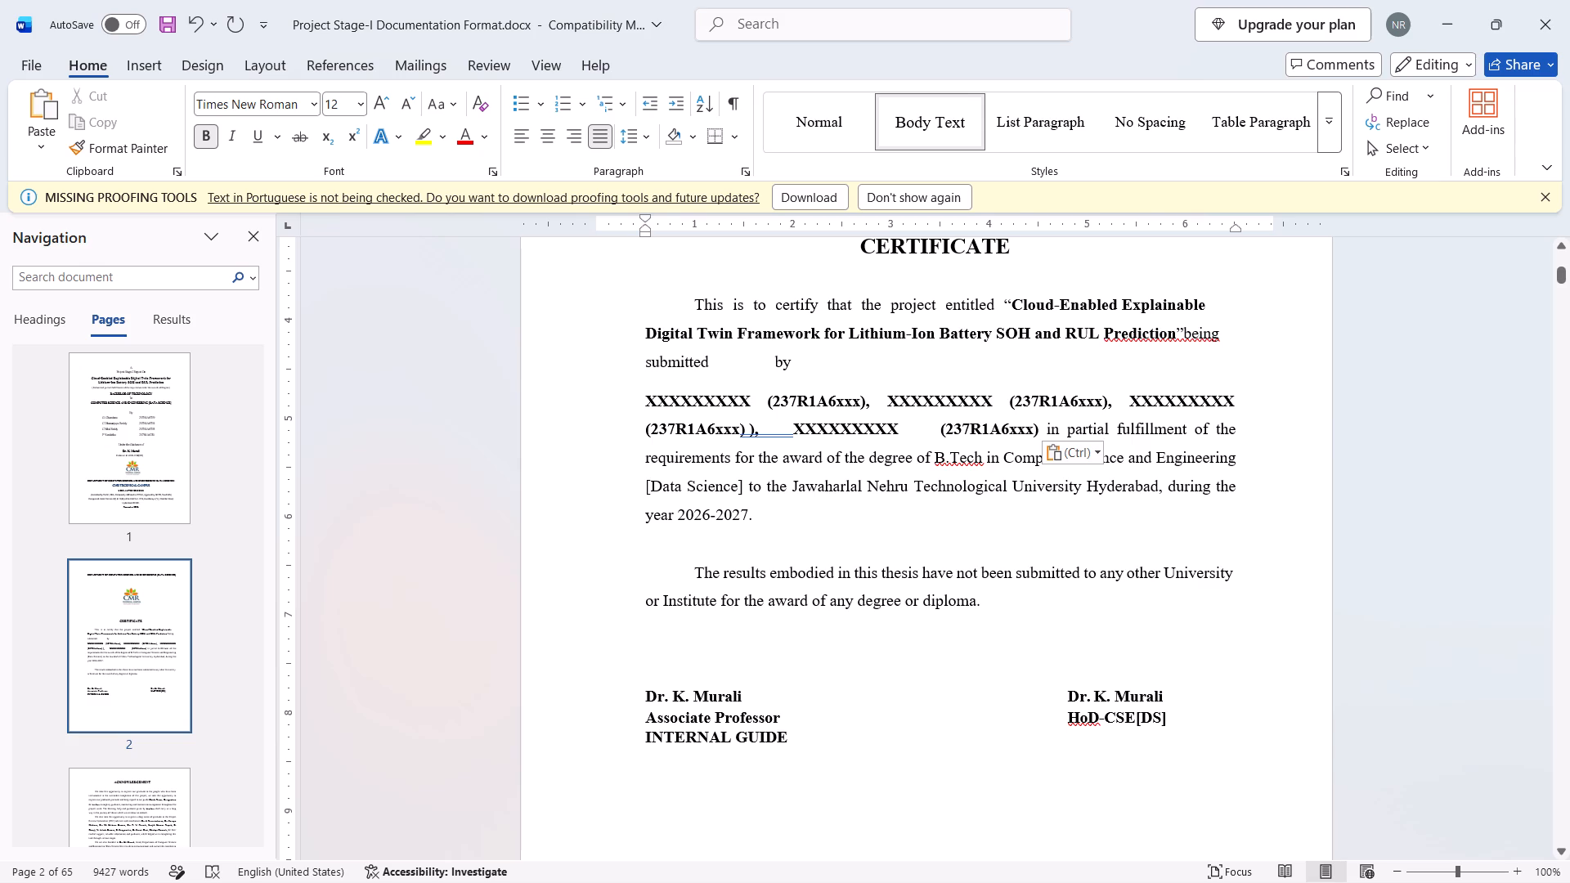
right_click(766, 440)
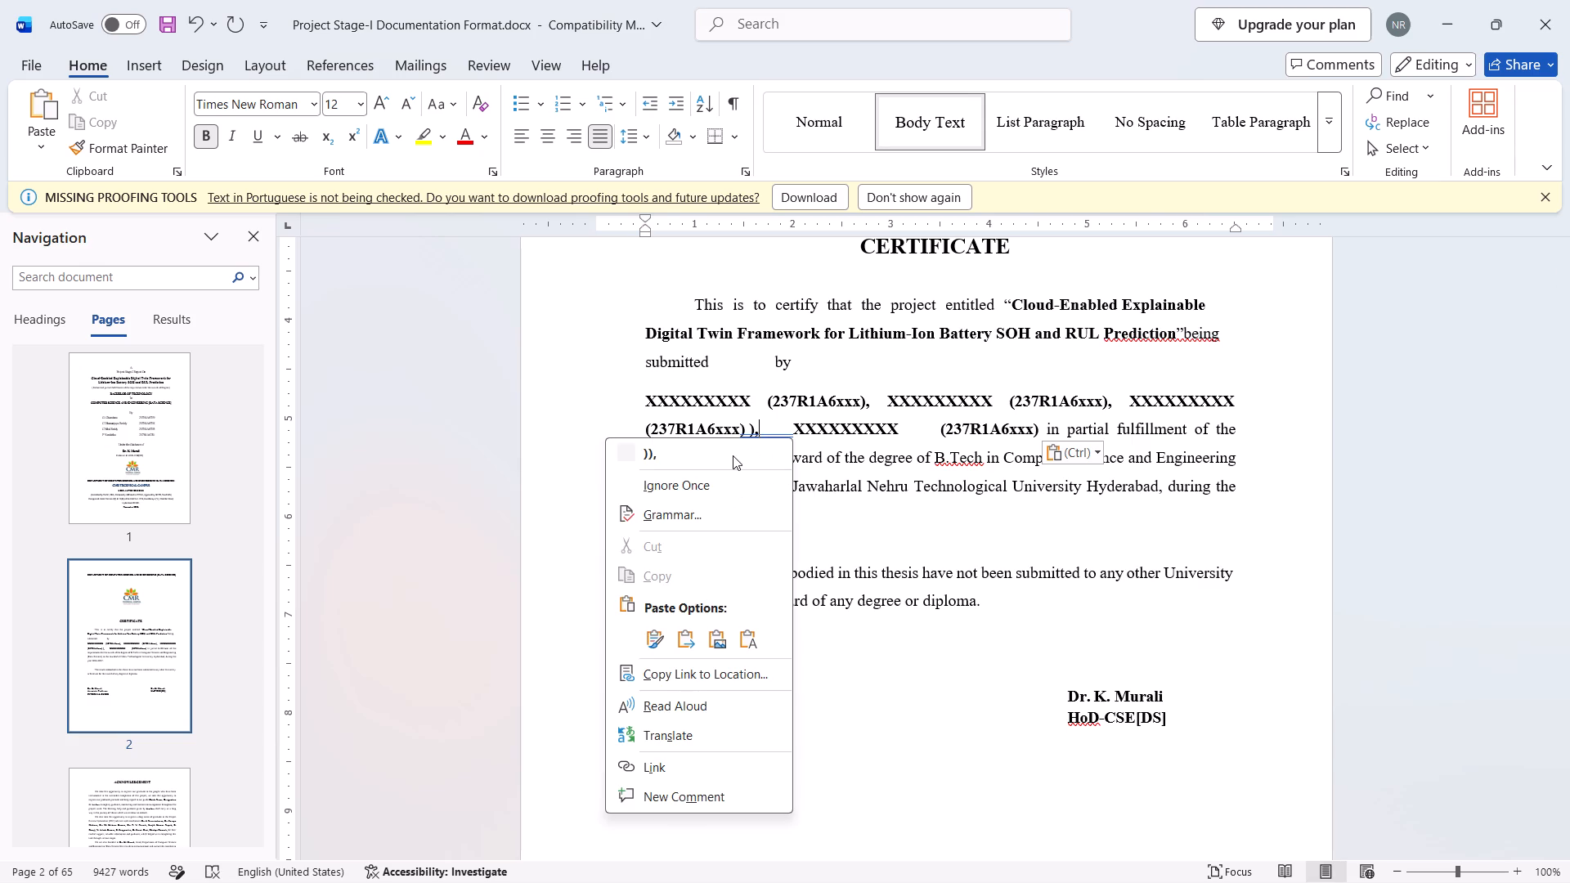
left_click(733, 455)
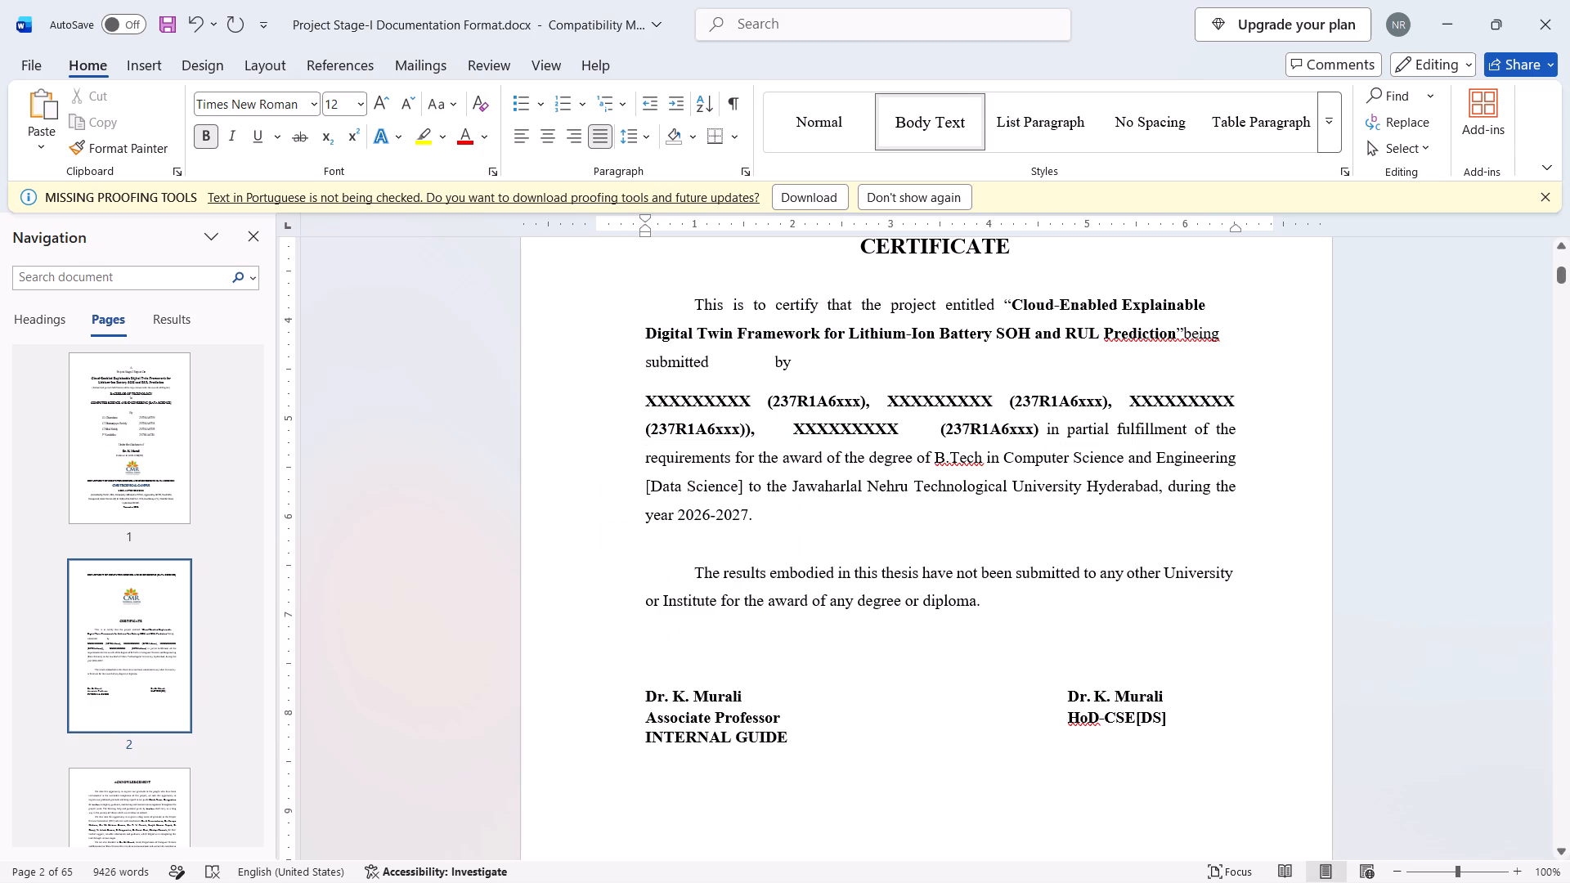
left_click(747, 428)
key("BackSpace")
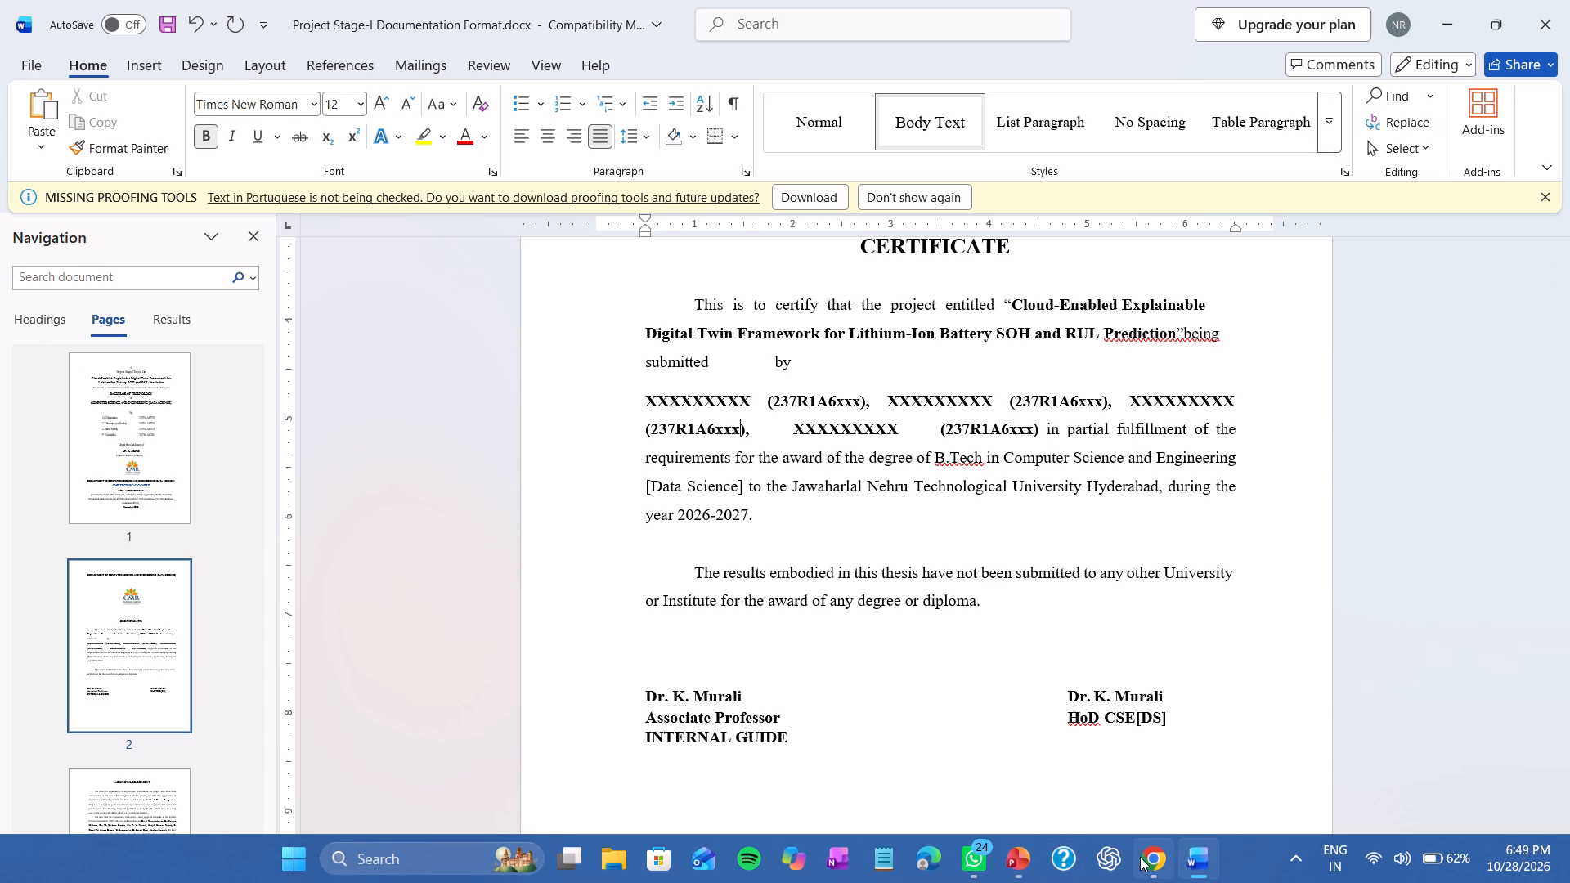
Check the proofing tools download page in the browser, shrink its window, and return to the report in Word.
left_click(1144, 858)
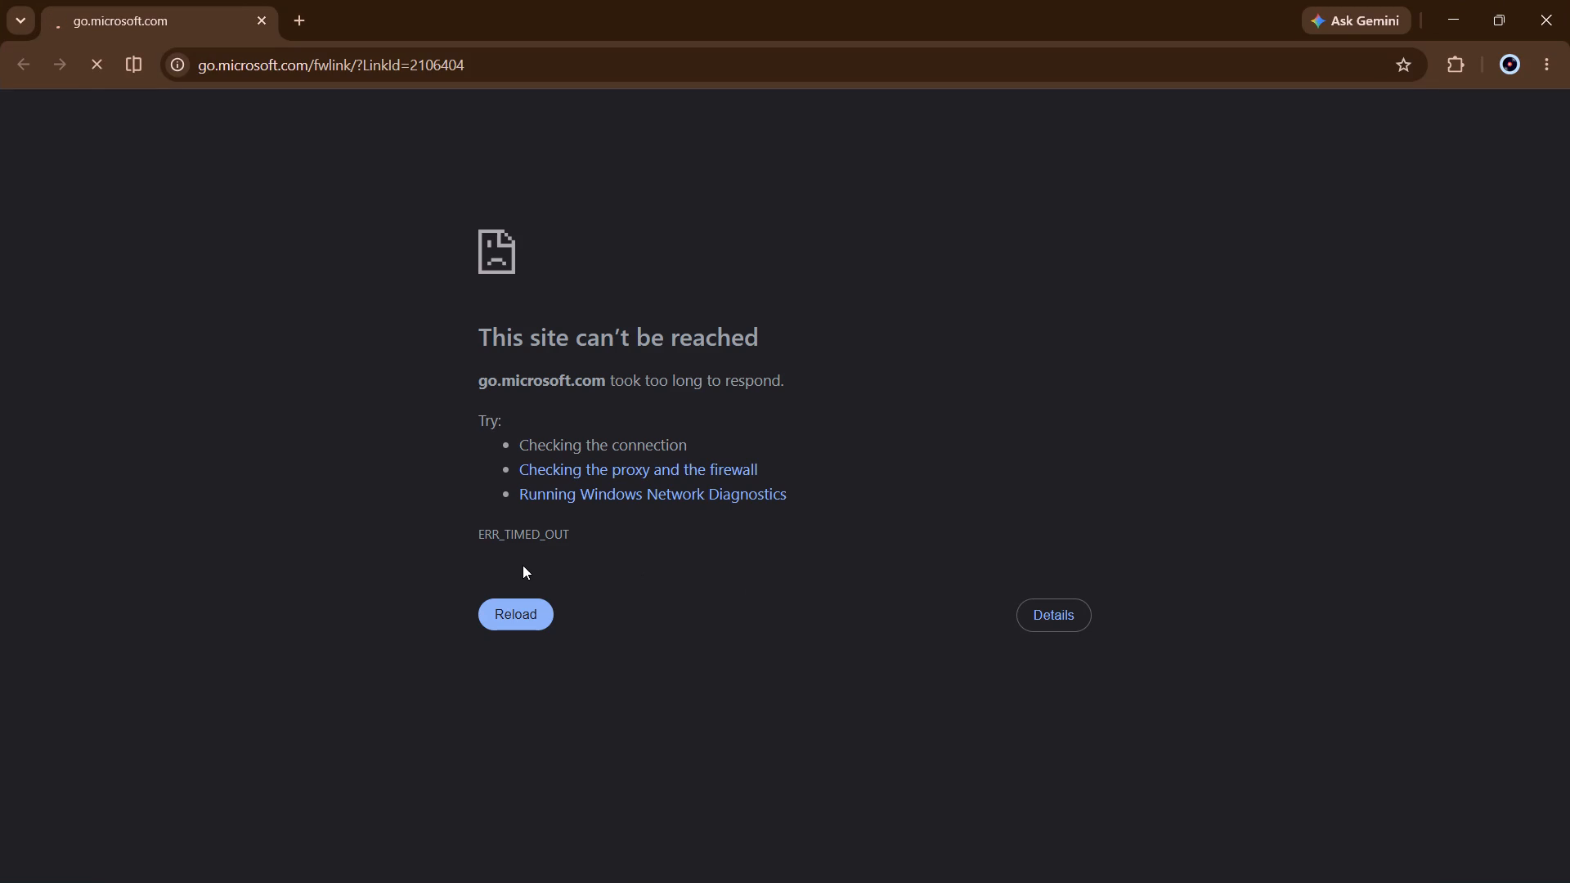
left_click(1494, 14)
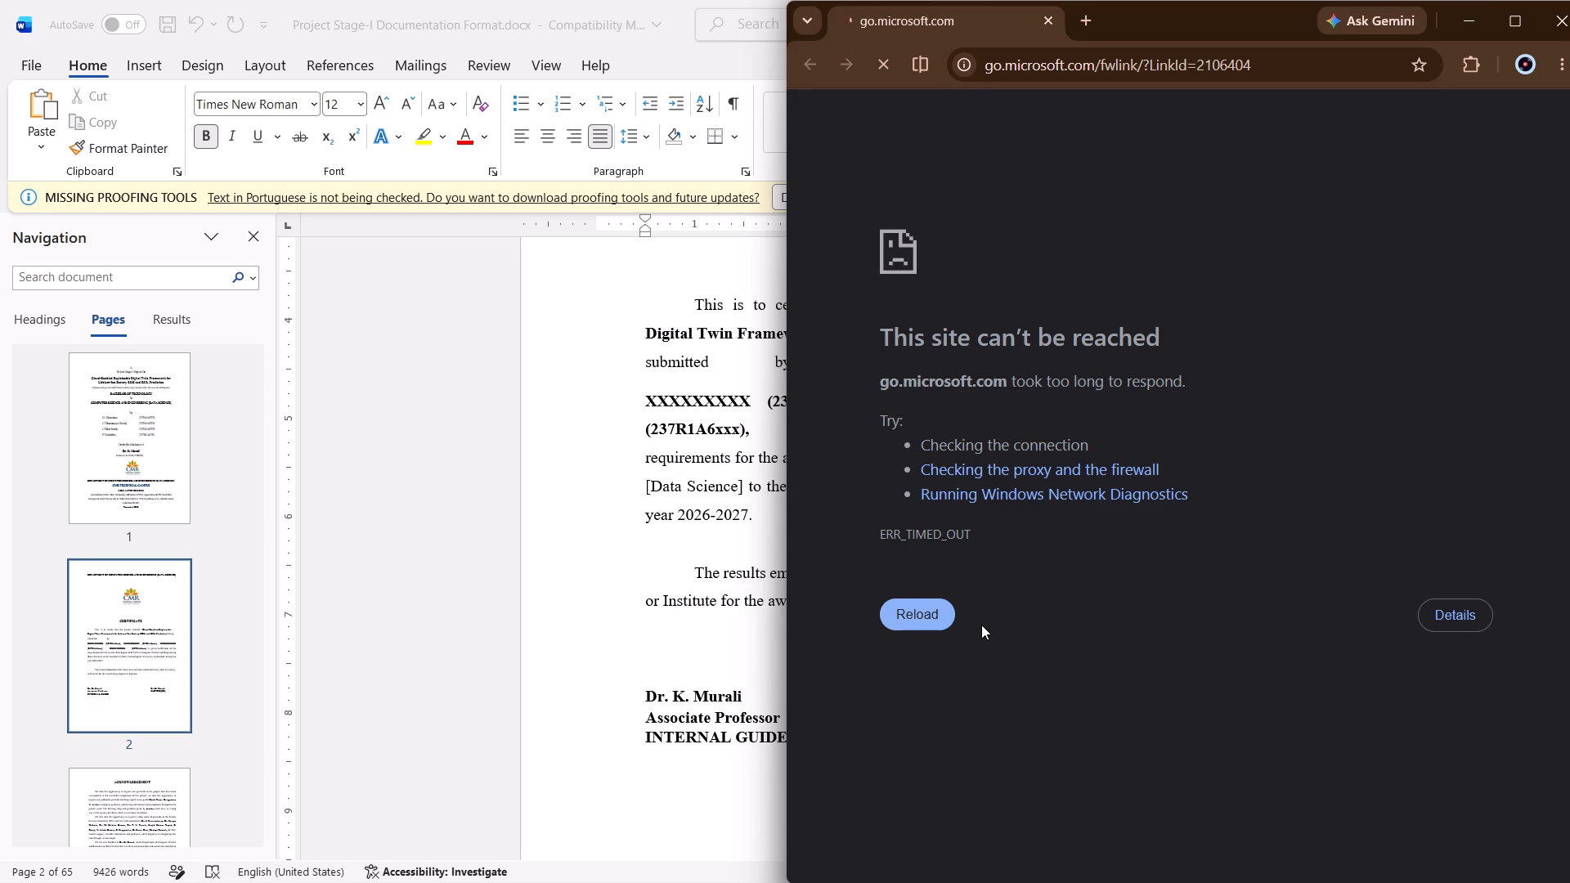
left_click(514, 536)
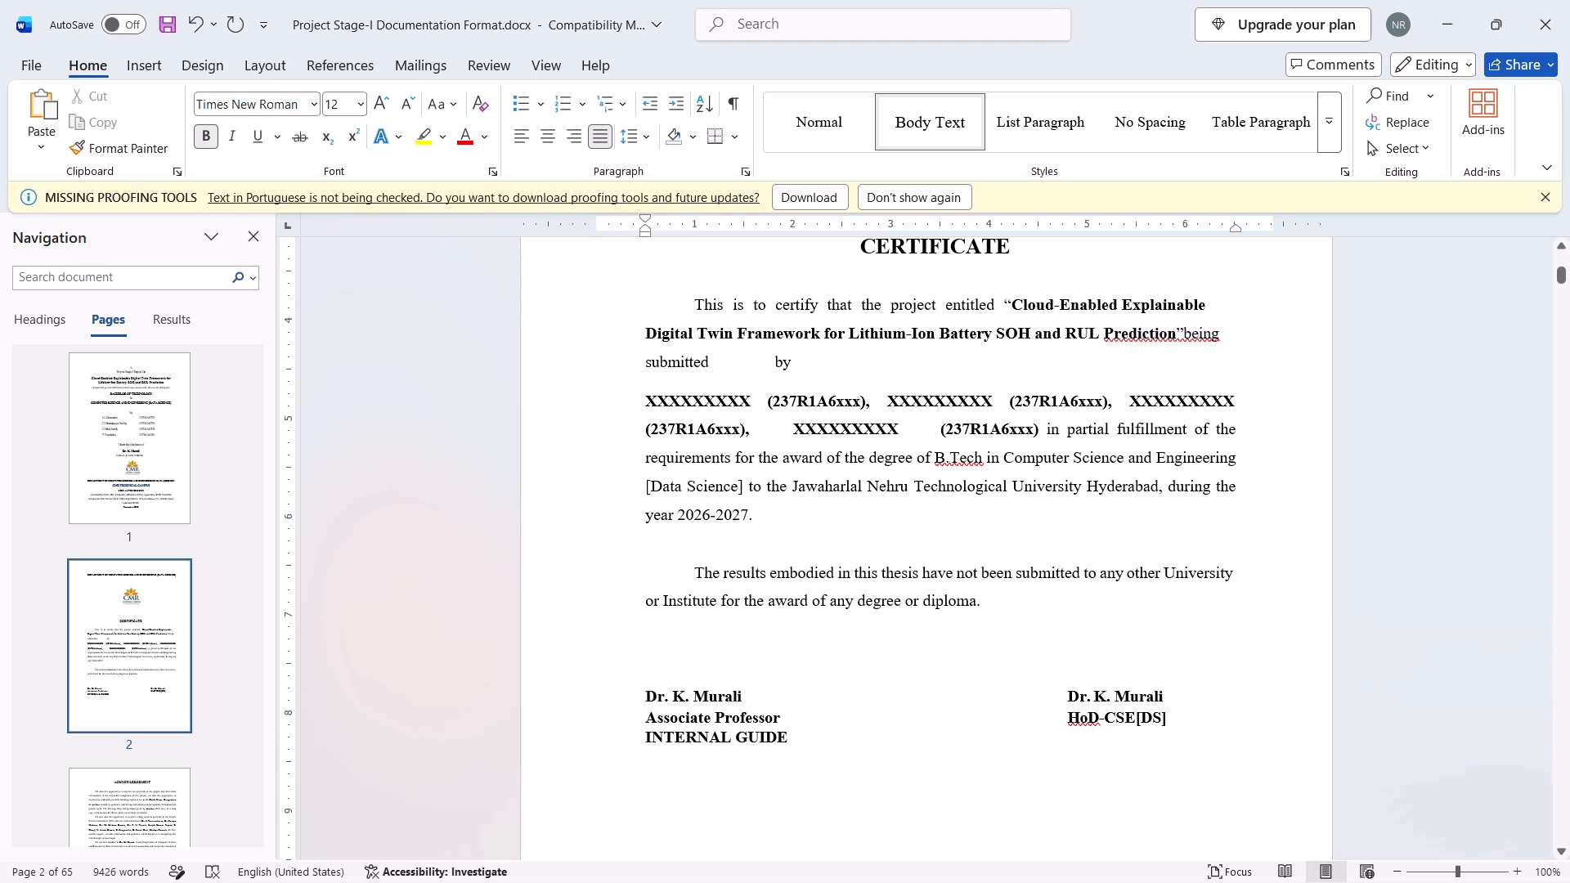
Delete "by" and the gap after "submitted", and join the line of student placeholders directly onto it.
left_click(791, 365)
key("BackSpace")
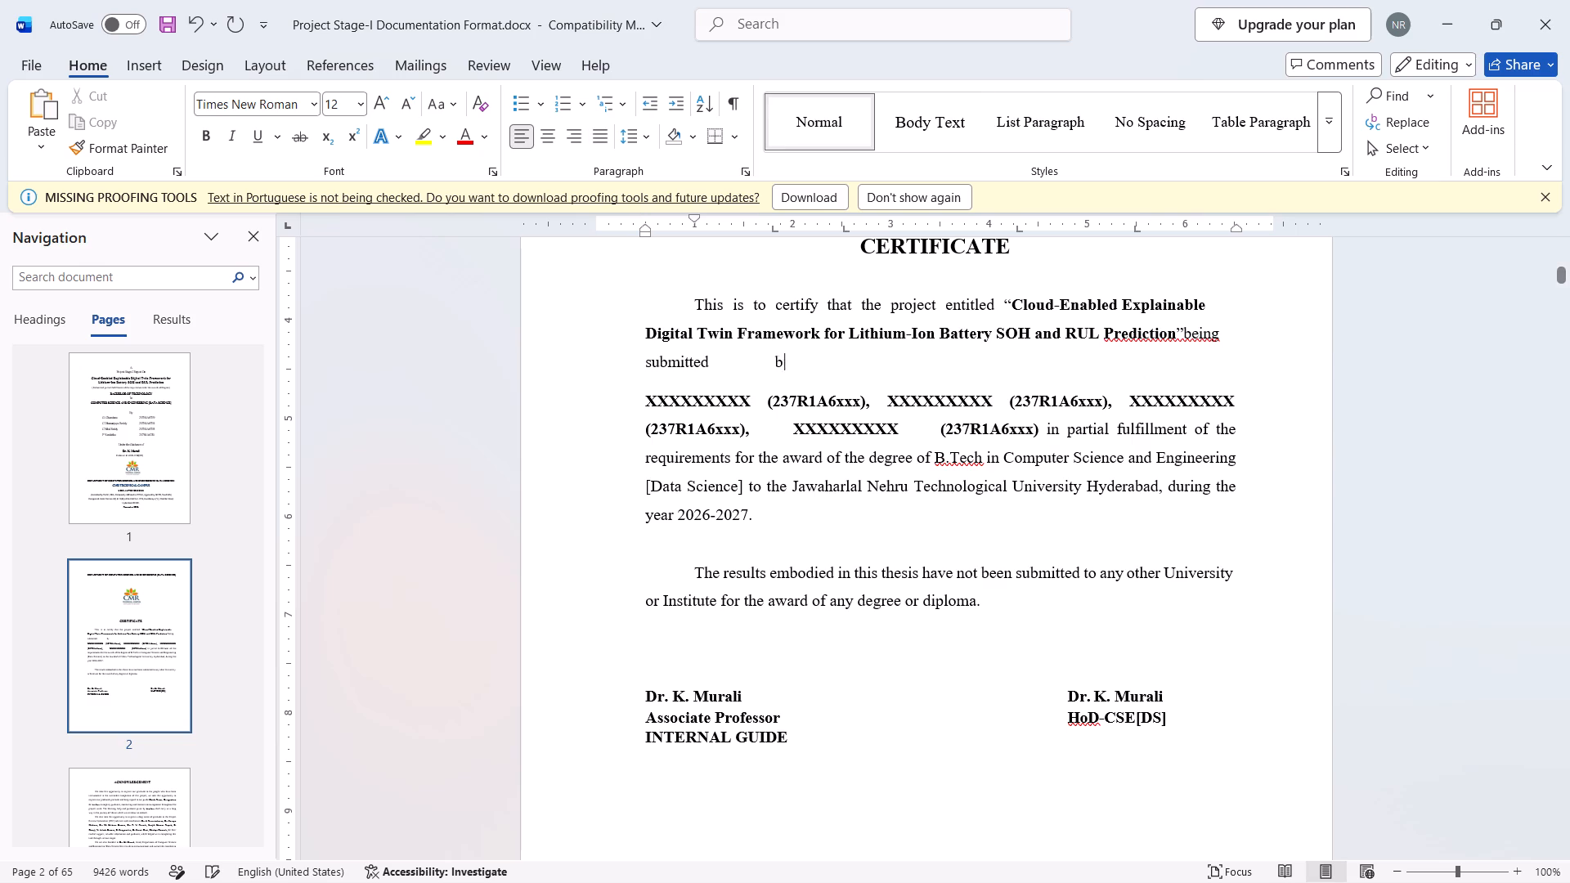
key("BackSpace")
key("BackSpace")
key("Down")
key("Left")
key("Left")
key("Left")
key("Left")
key("Left")
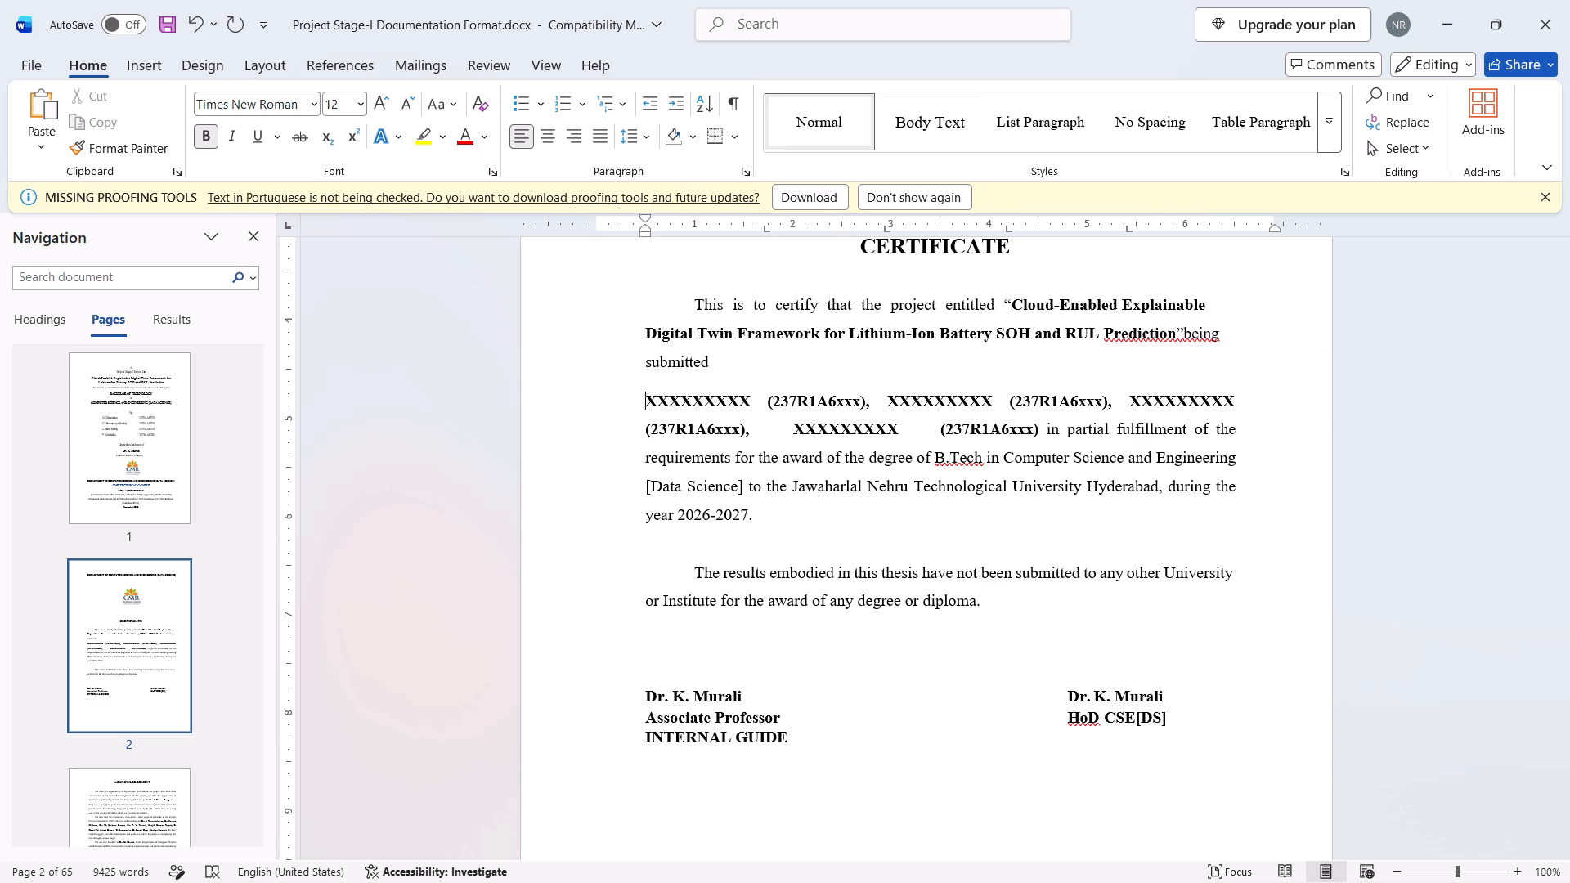
key("BackSpace")
key("BackSpace")
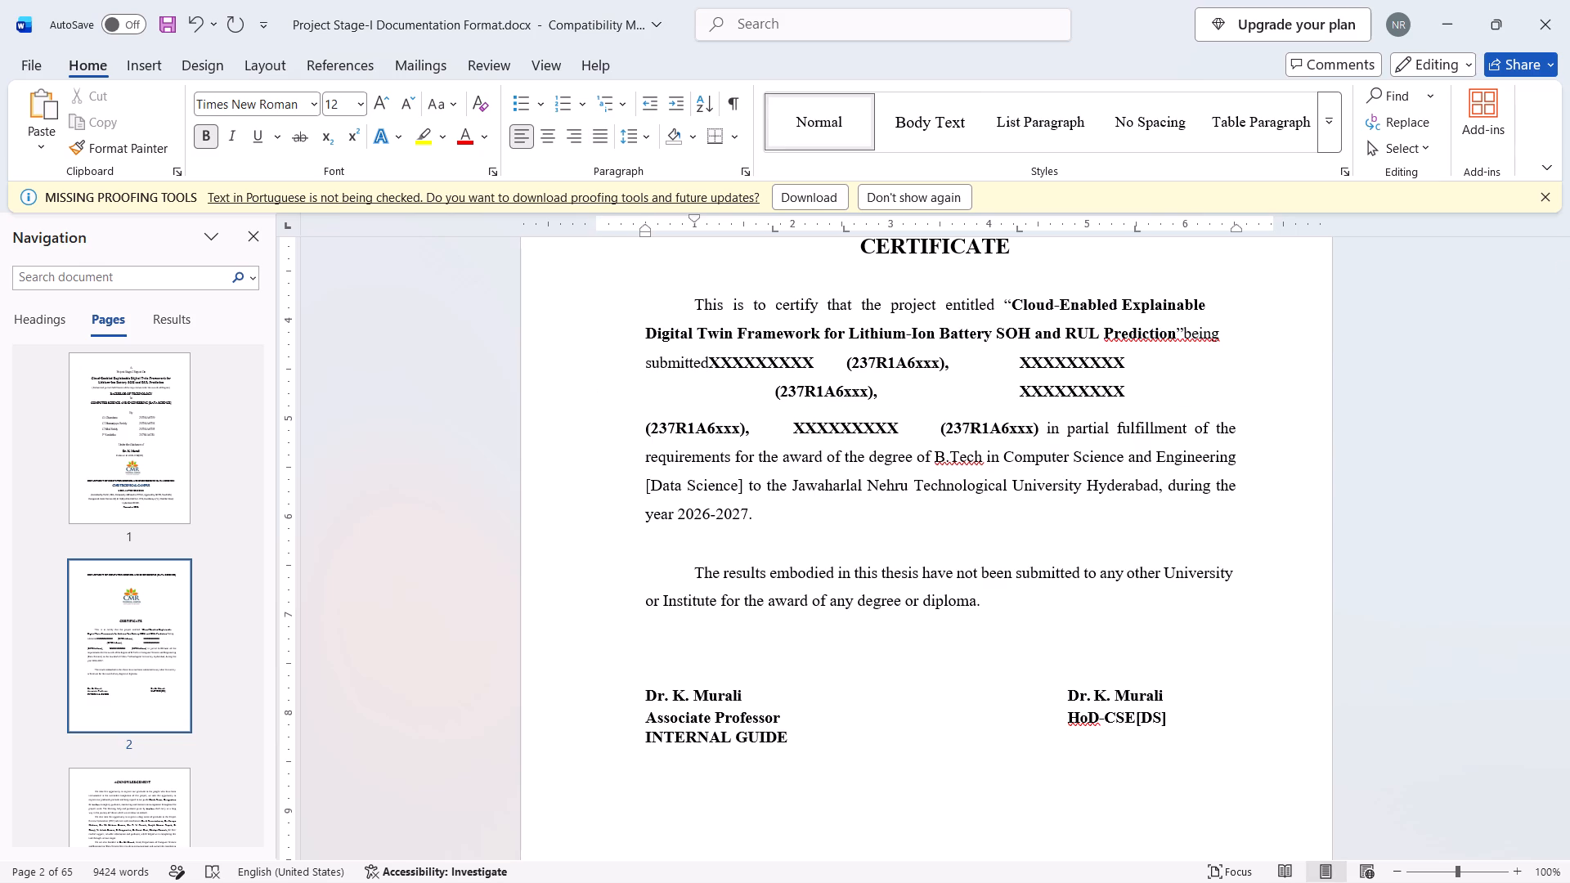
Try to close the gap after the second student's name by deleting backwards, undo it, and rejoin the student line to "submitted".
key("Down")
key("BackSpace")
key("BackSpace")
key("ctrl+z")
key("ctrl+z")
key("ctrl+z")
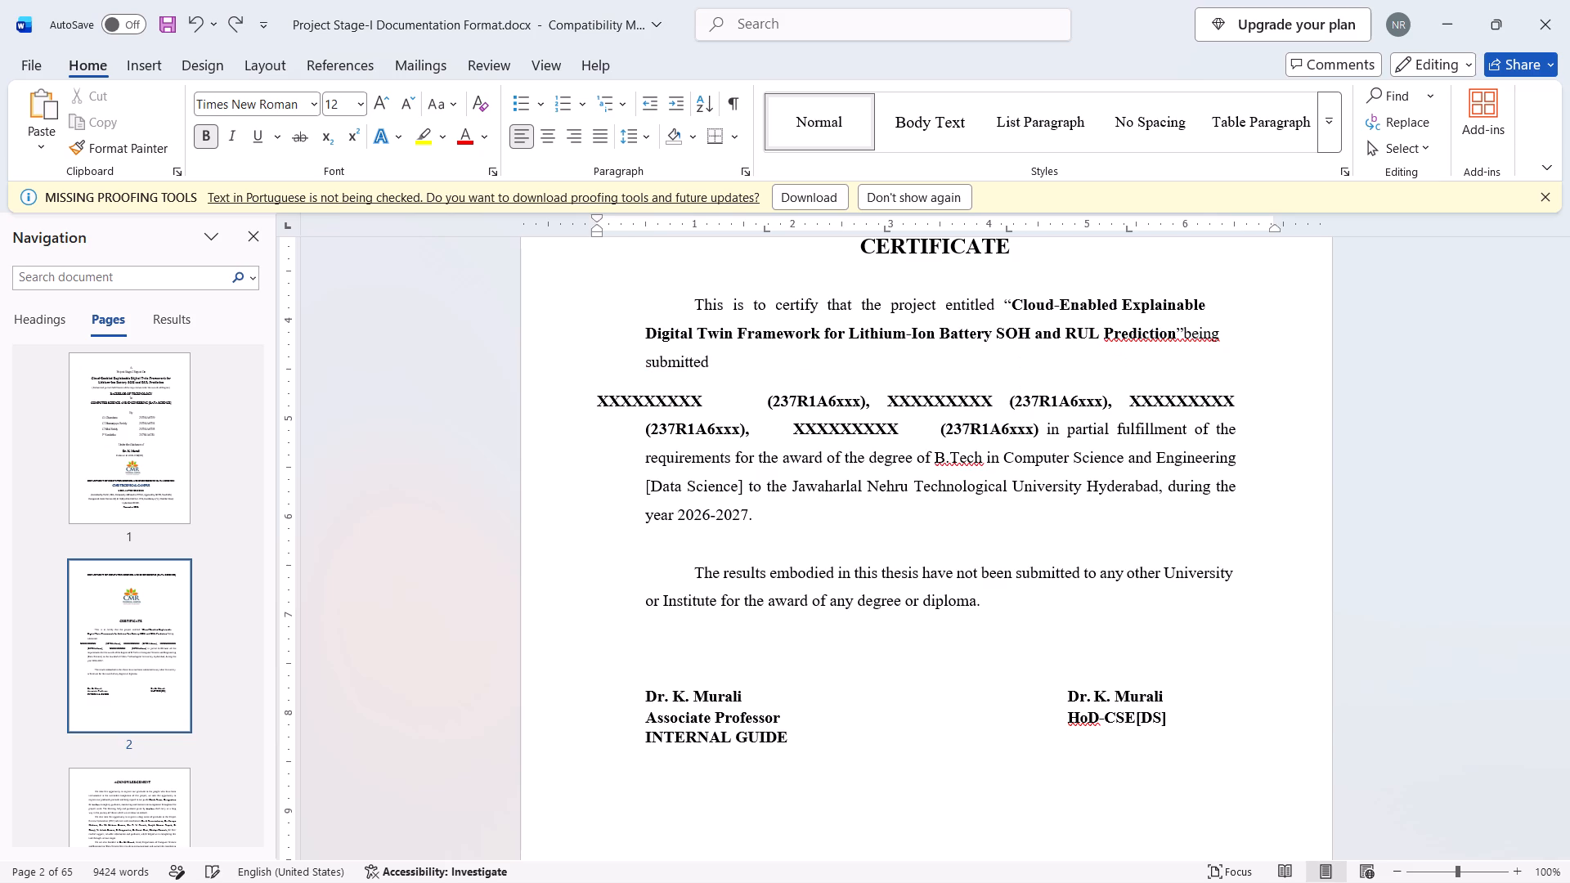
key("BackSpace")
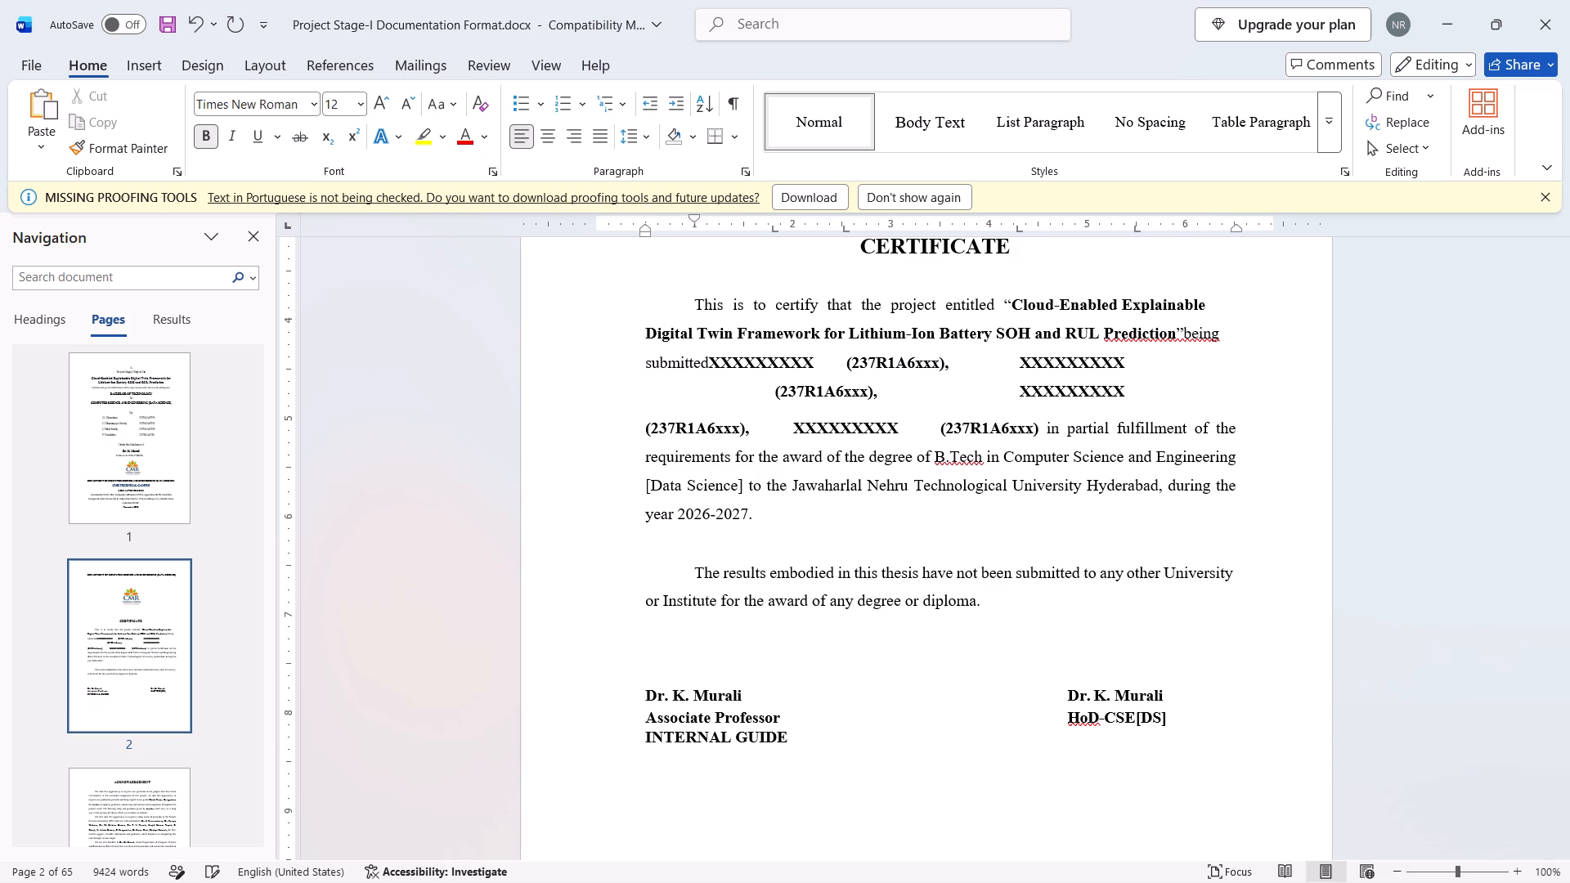
Replace the wide gaps before and after the second student's name placeholder with single spaces, and add a space after "submitted".
key("Down")
key("Right")
key("BackSpace")
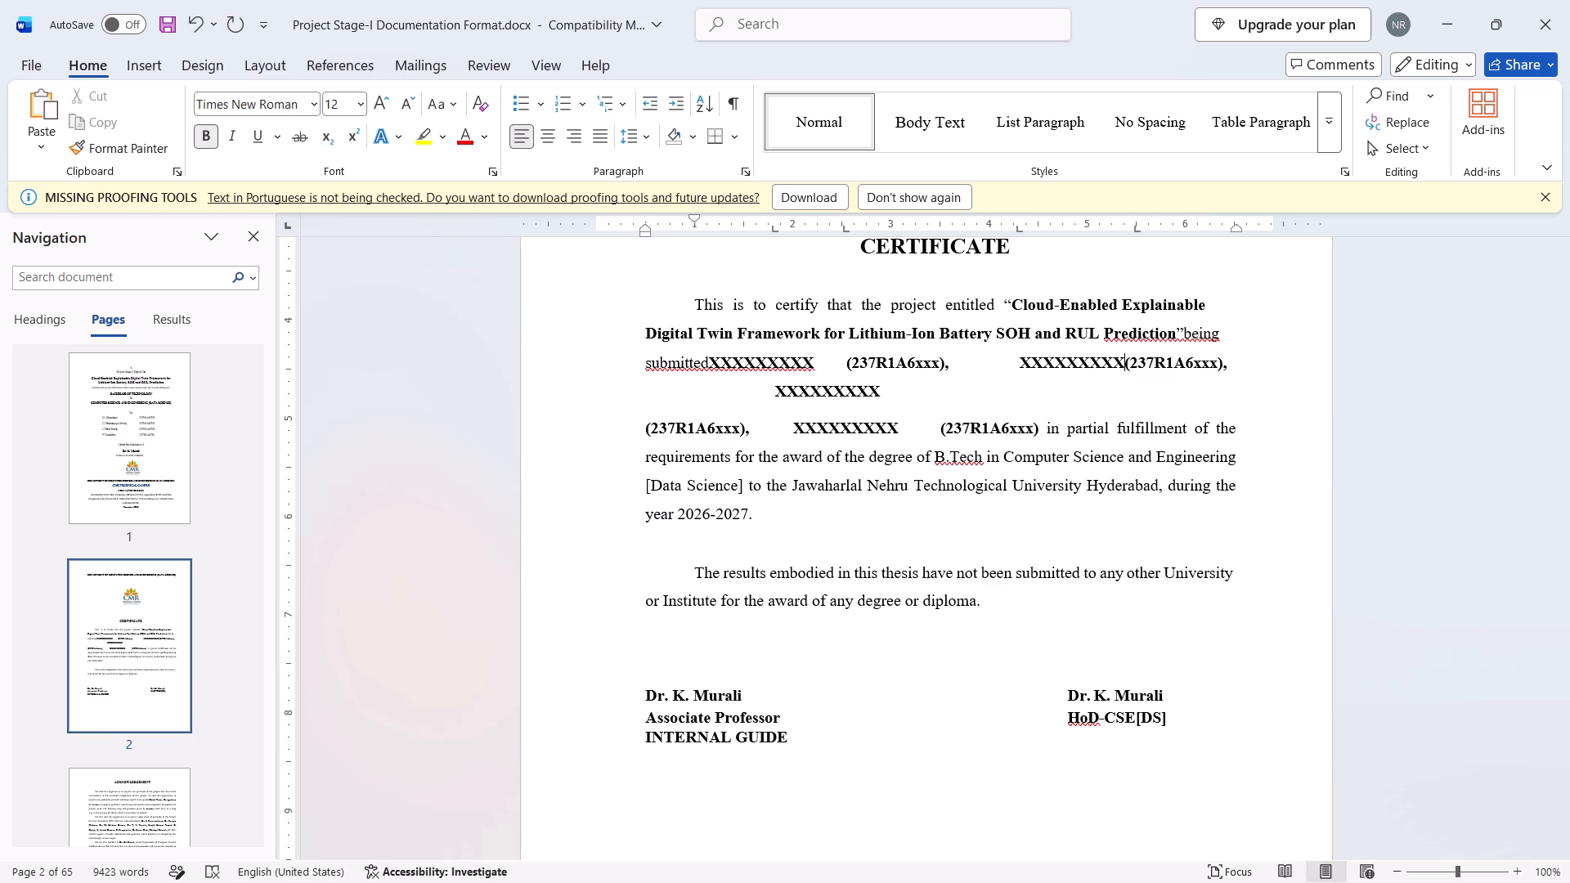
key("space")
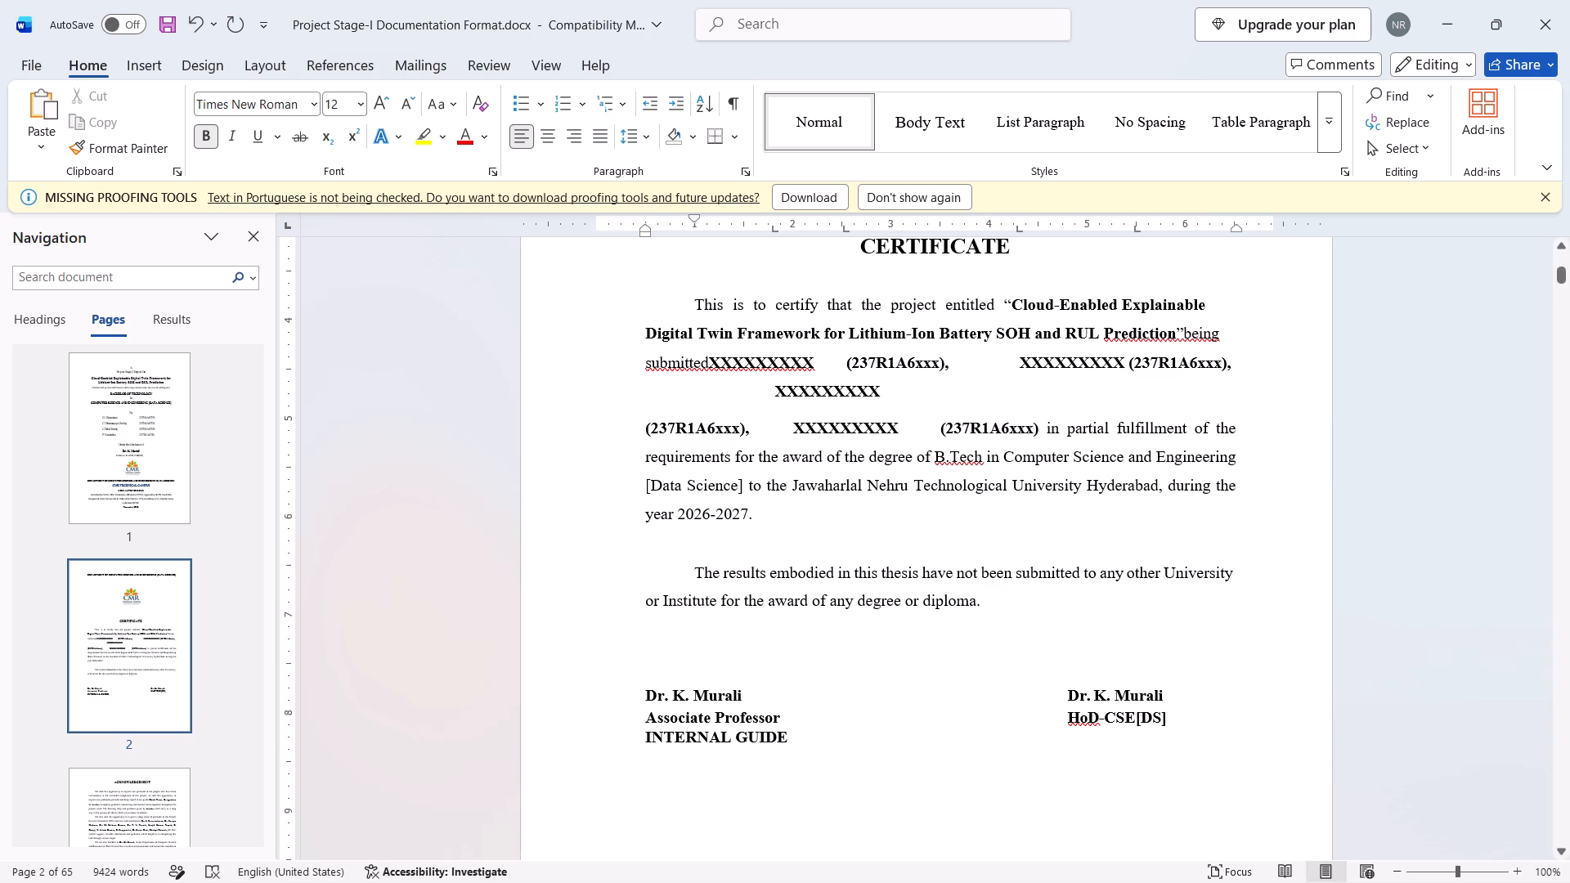
left_click(710, 362)
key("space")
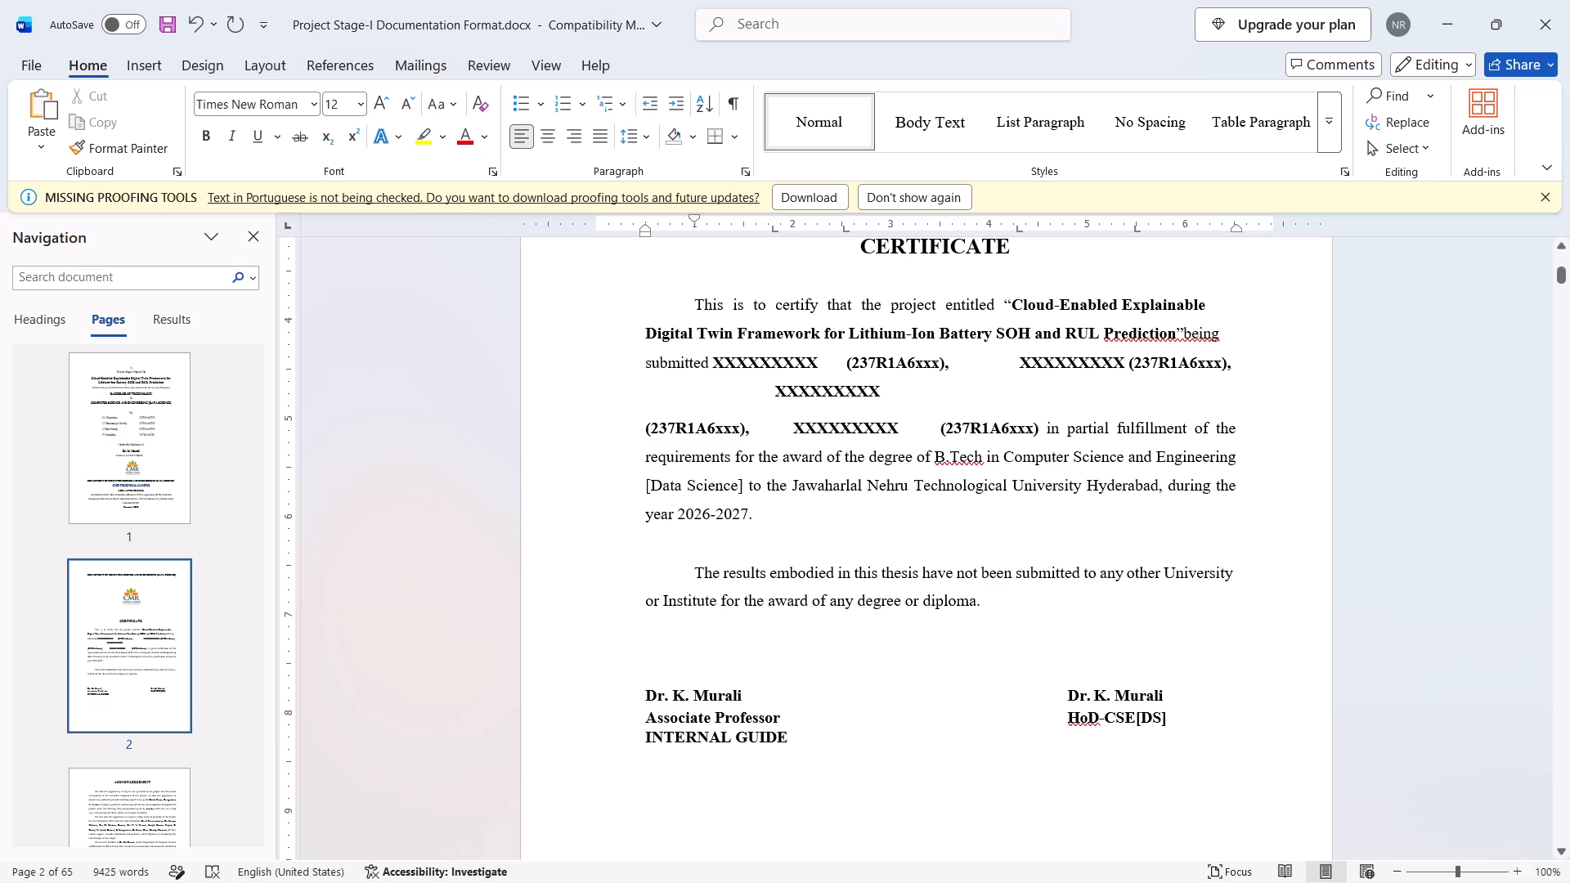
left_click(1013, 370)
key("BackSpace")
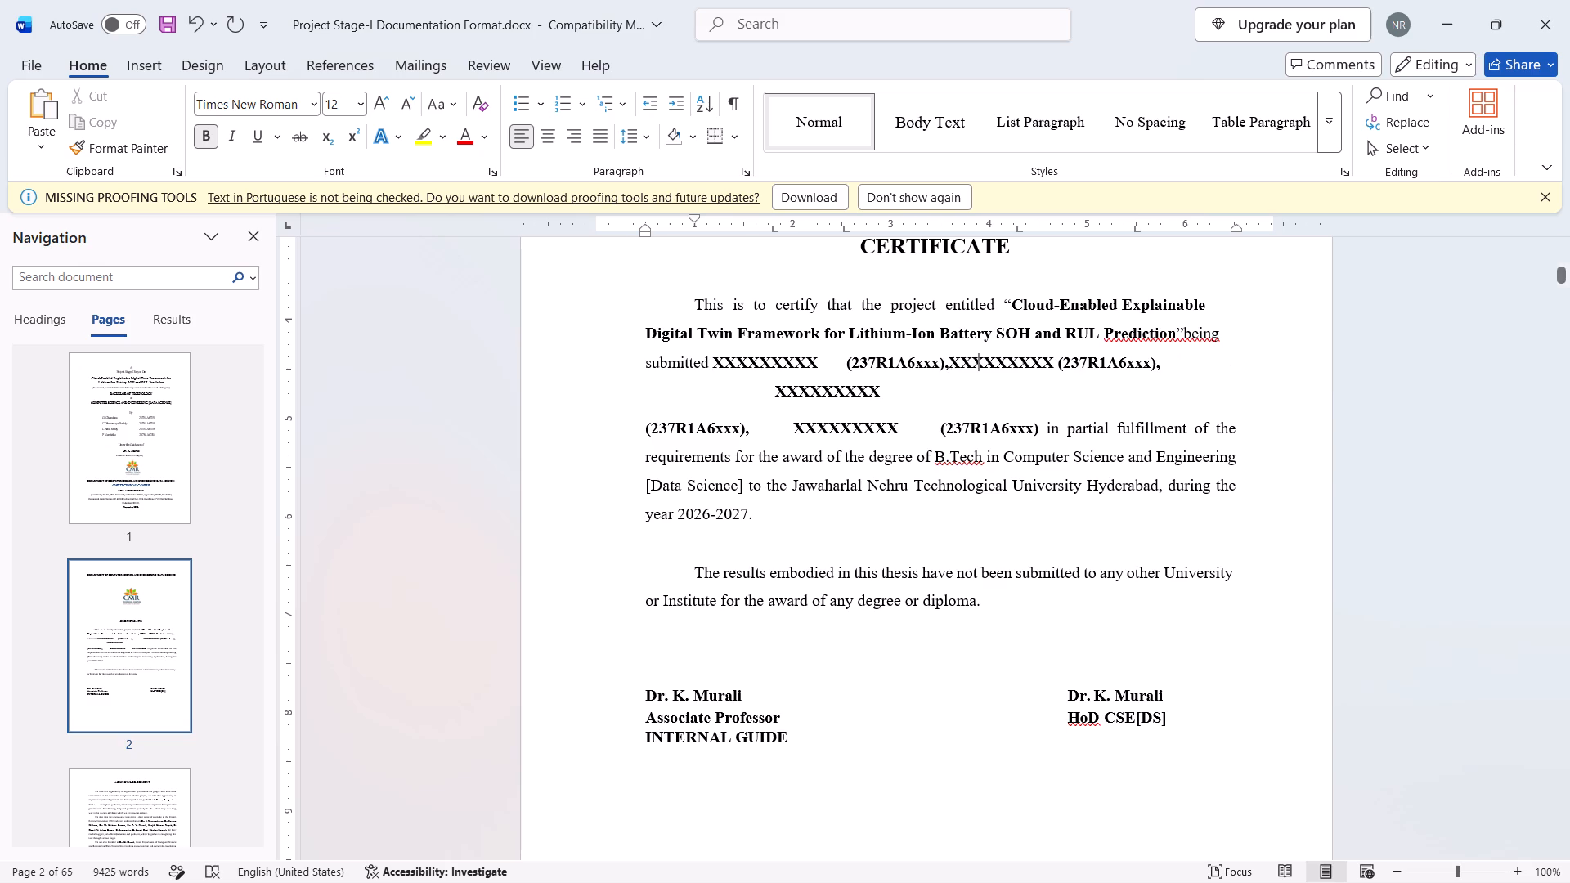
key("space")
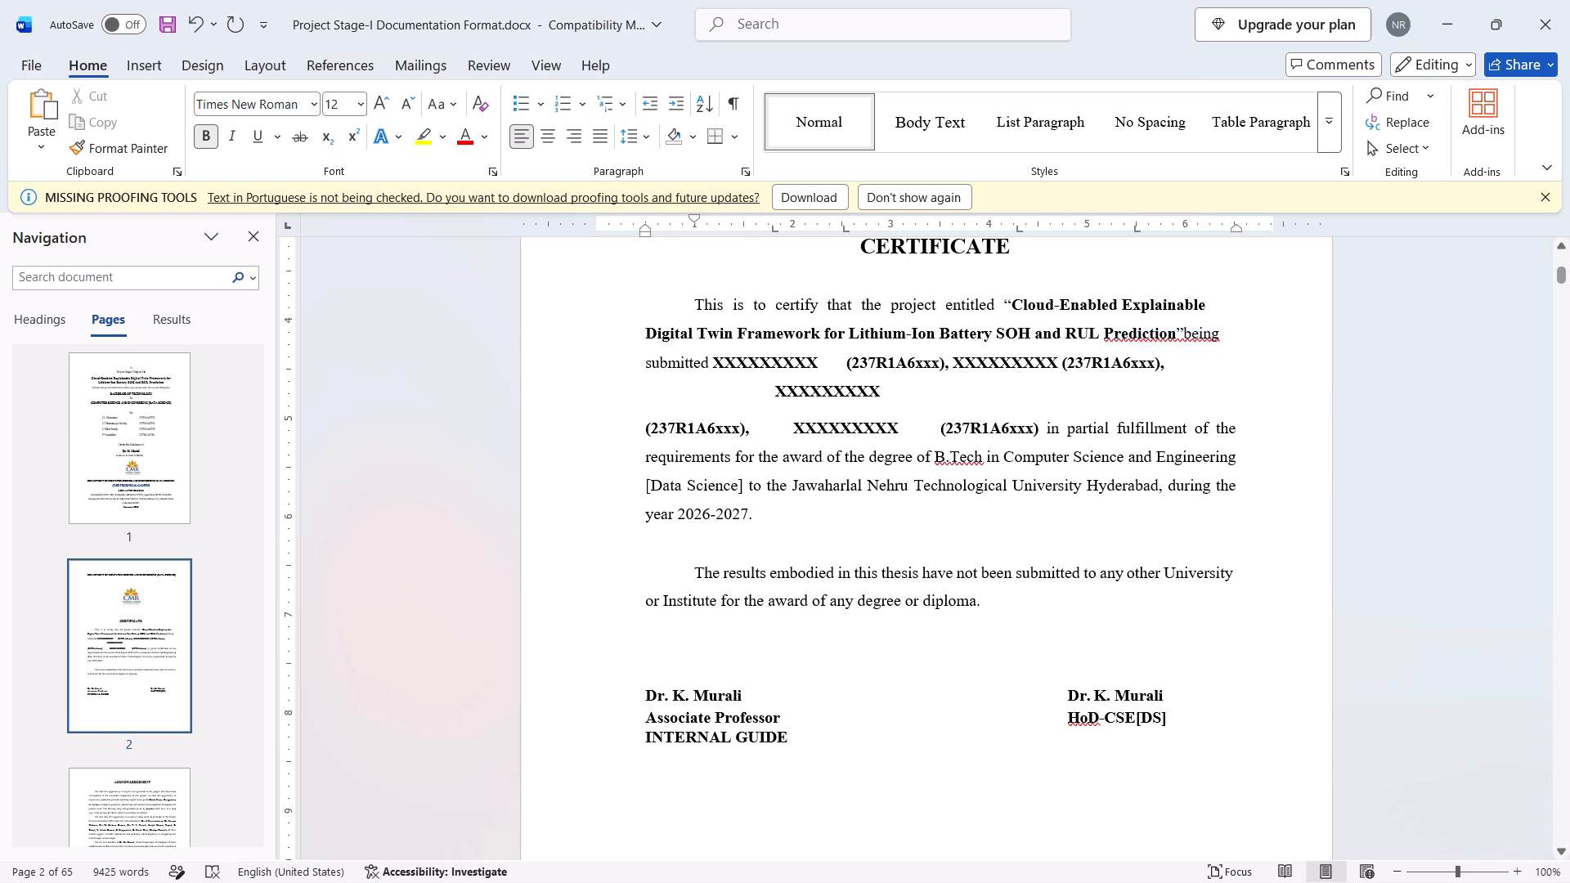
Apply the spelling suggestion that separates the title's closing quote from "being" with a space.
left_click(1181, 338)
right_click(1181, 338)
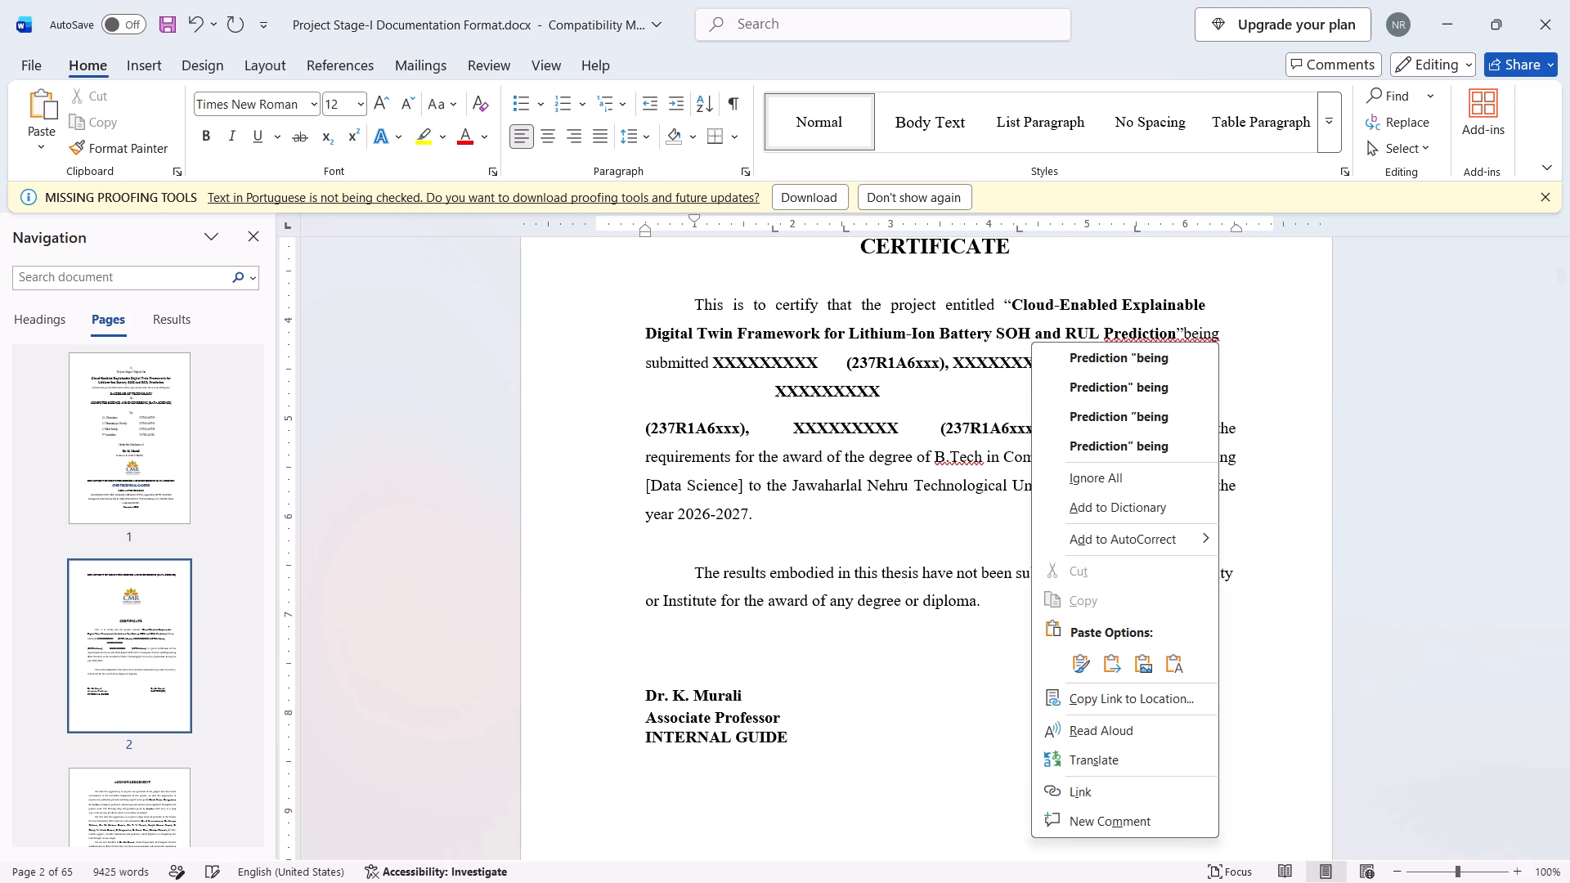
left_click(1151, 383)
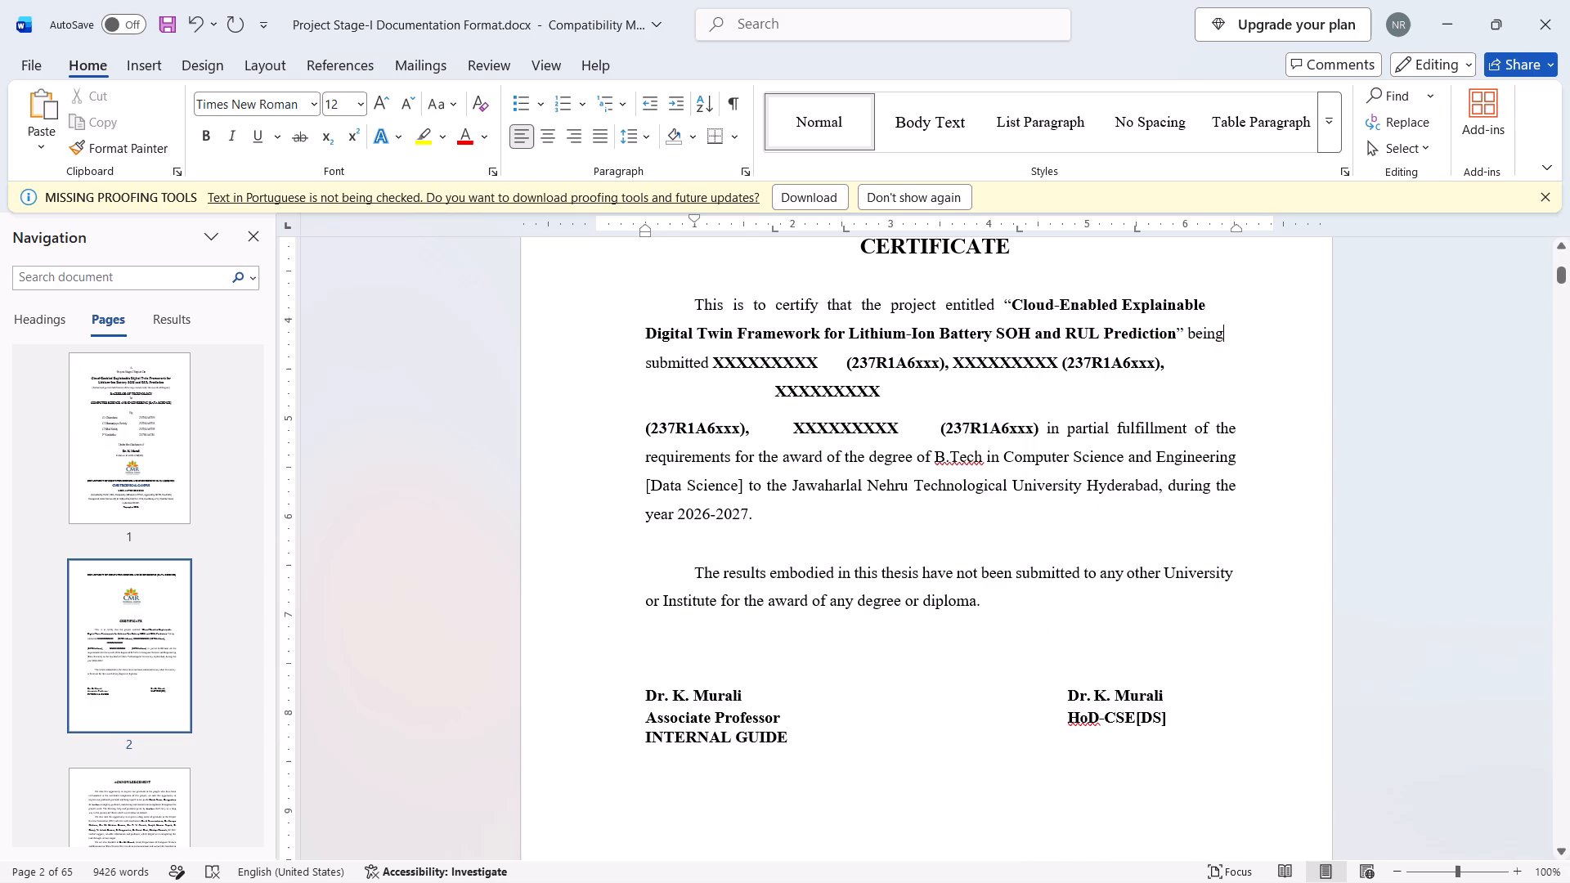
Add three spaces before the second student's roll number, and one more space before that student's name and after "submitted".
left_click(1057, 362)
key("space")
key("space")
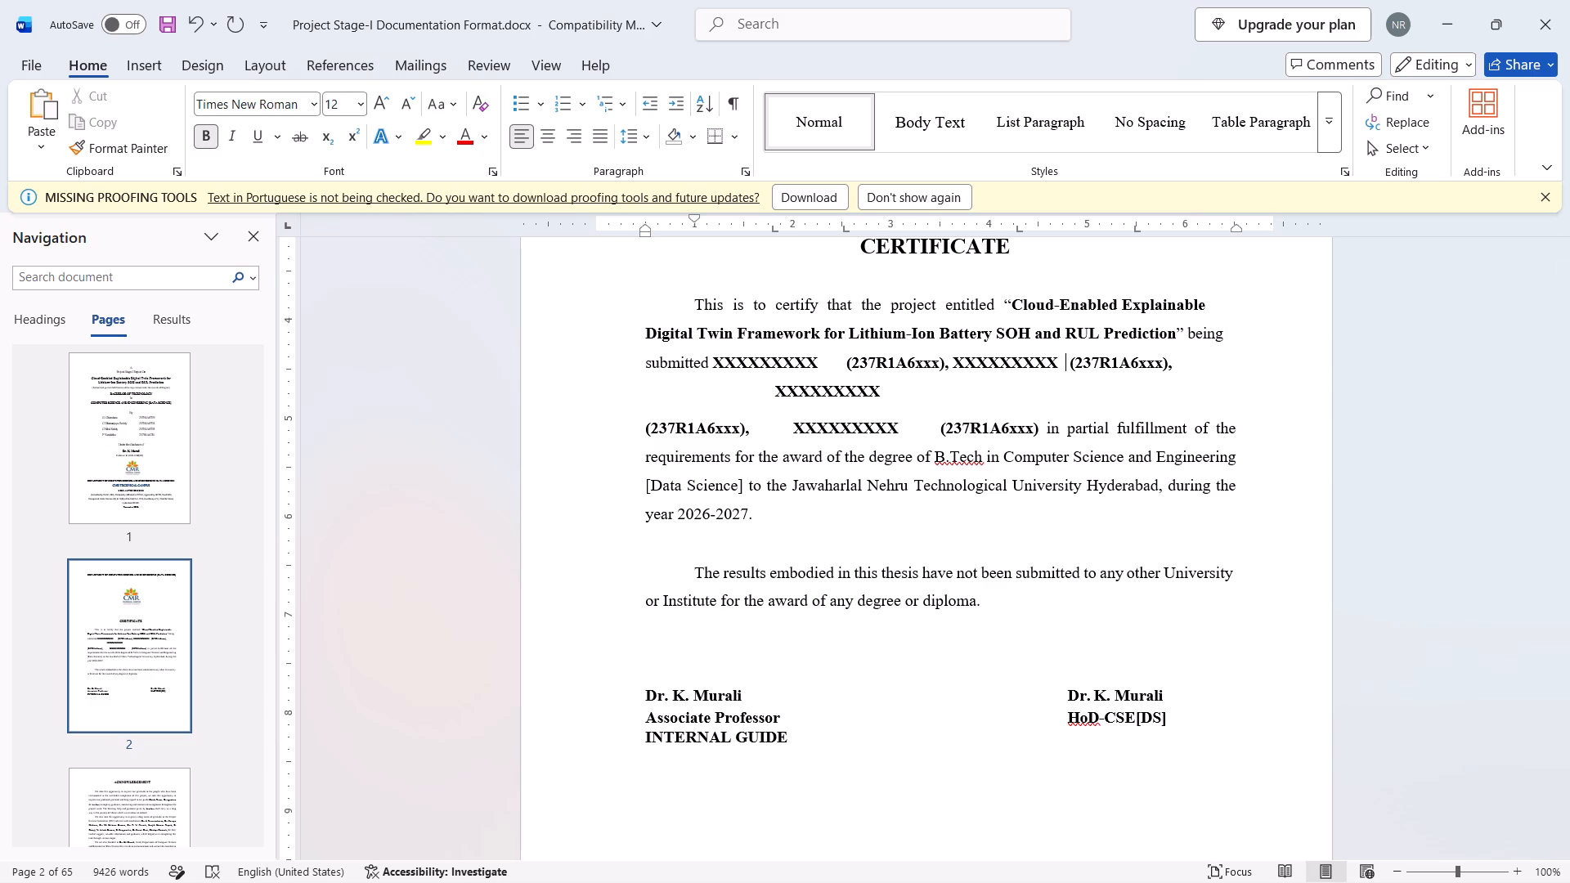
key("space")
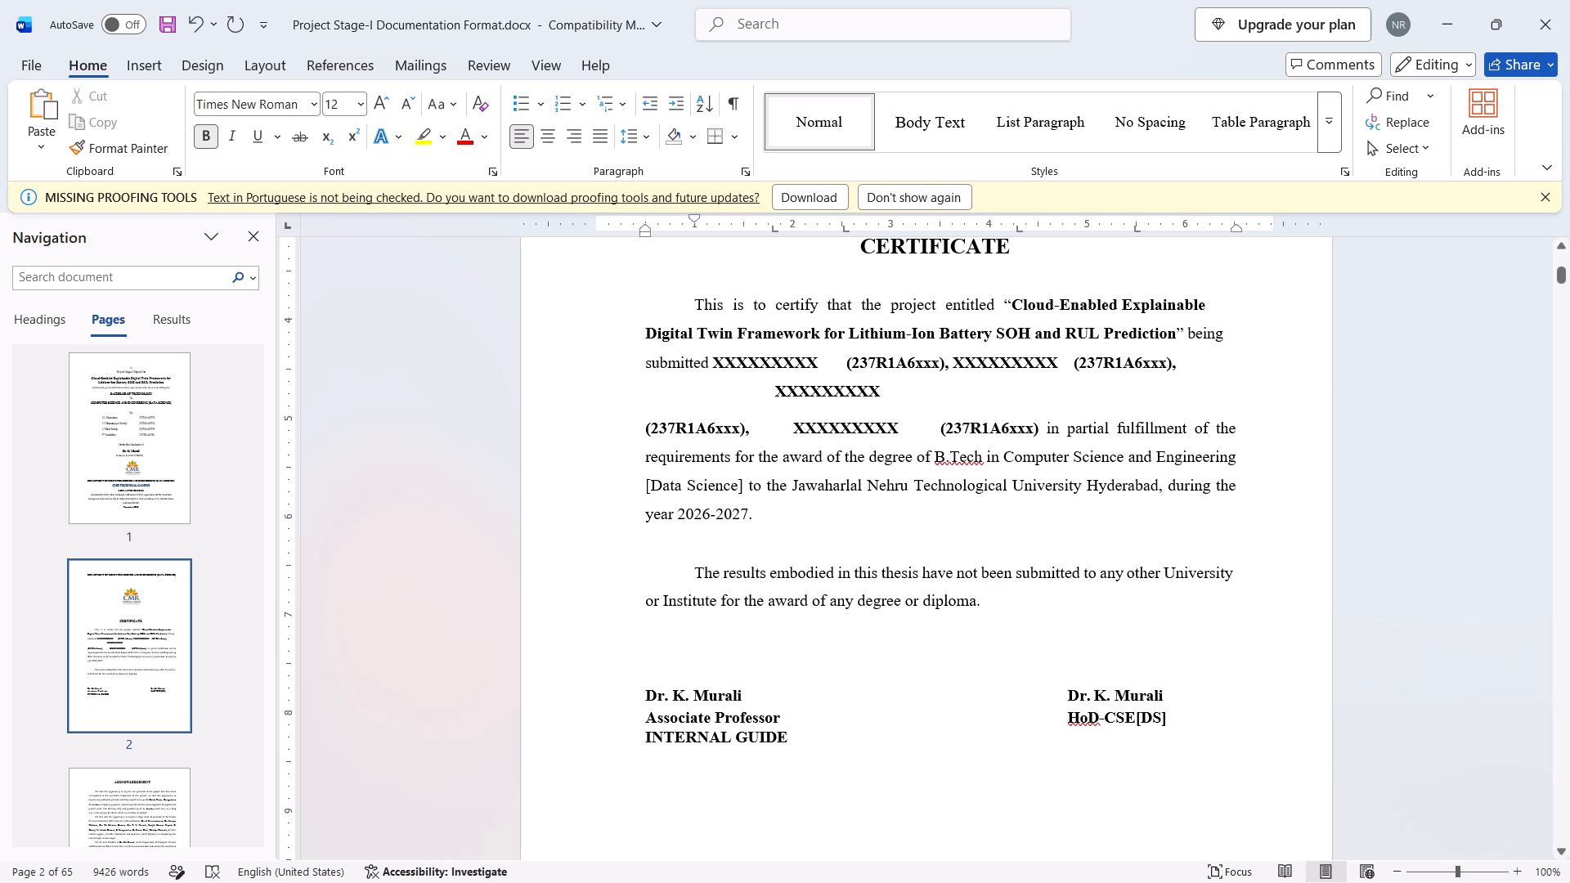
left_click(953, 365)
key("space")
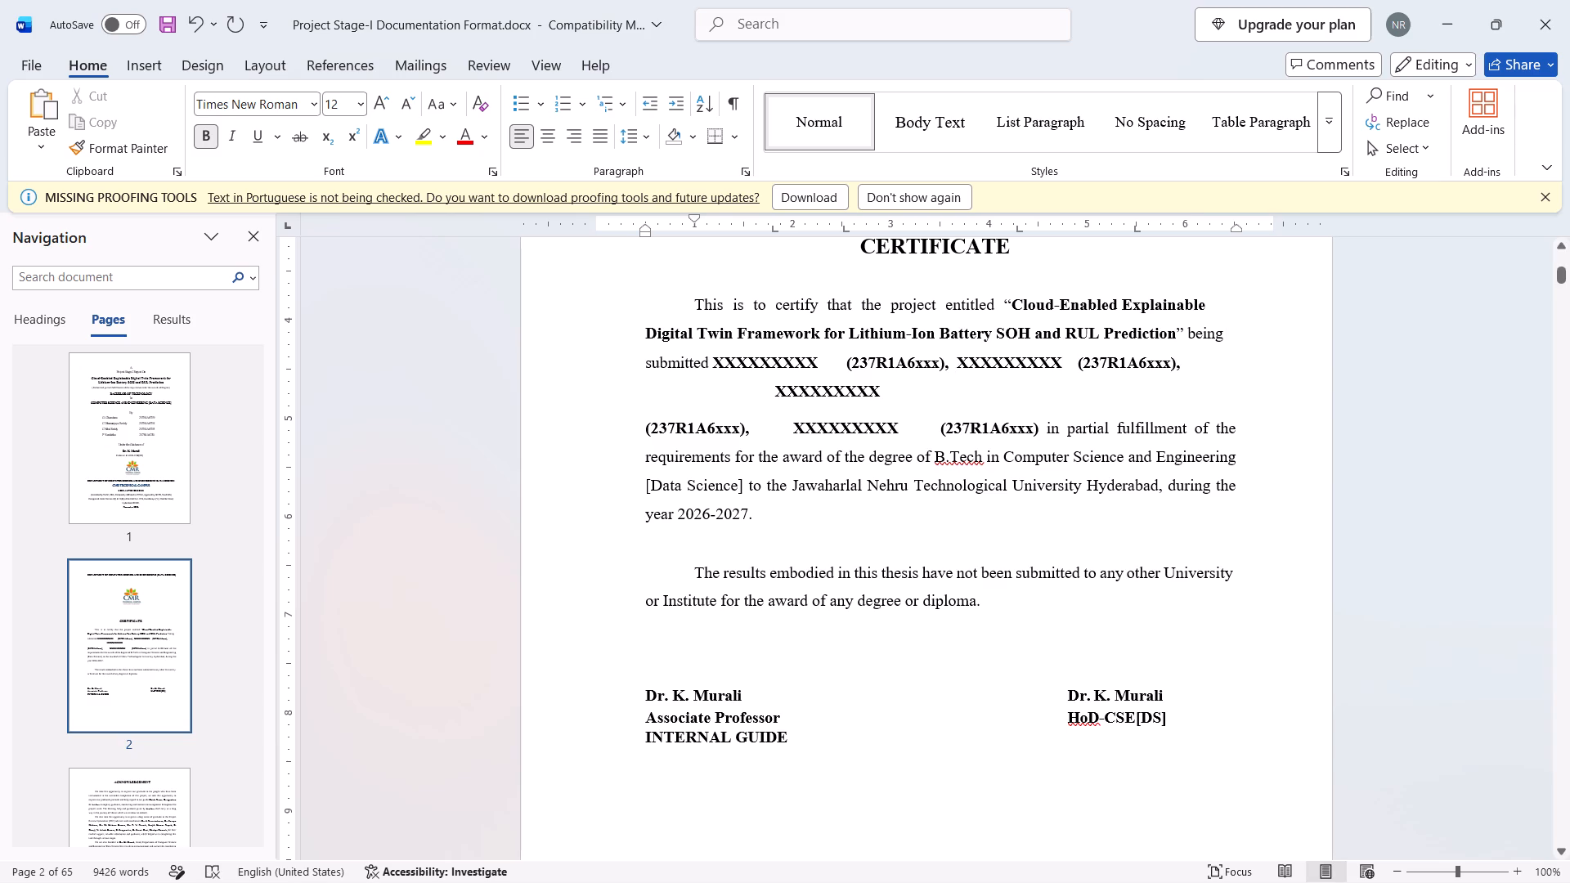
left_click(706, 361)
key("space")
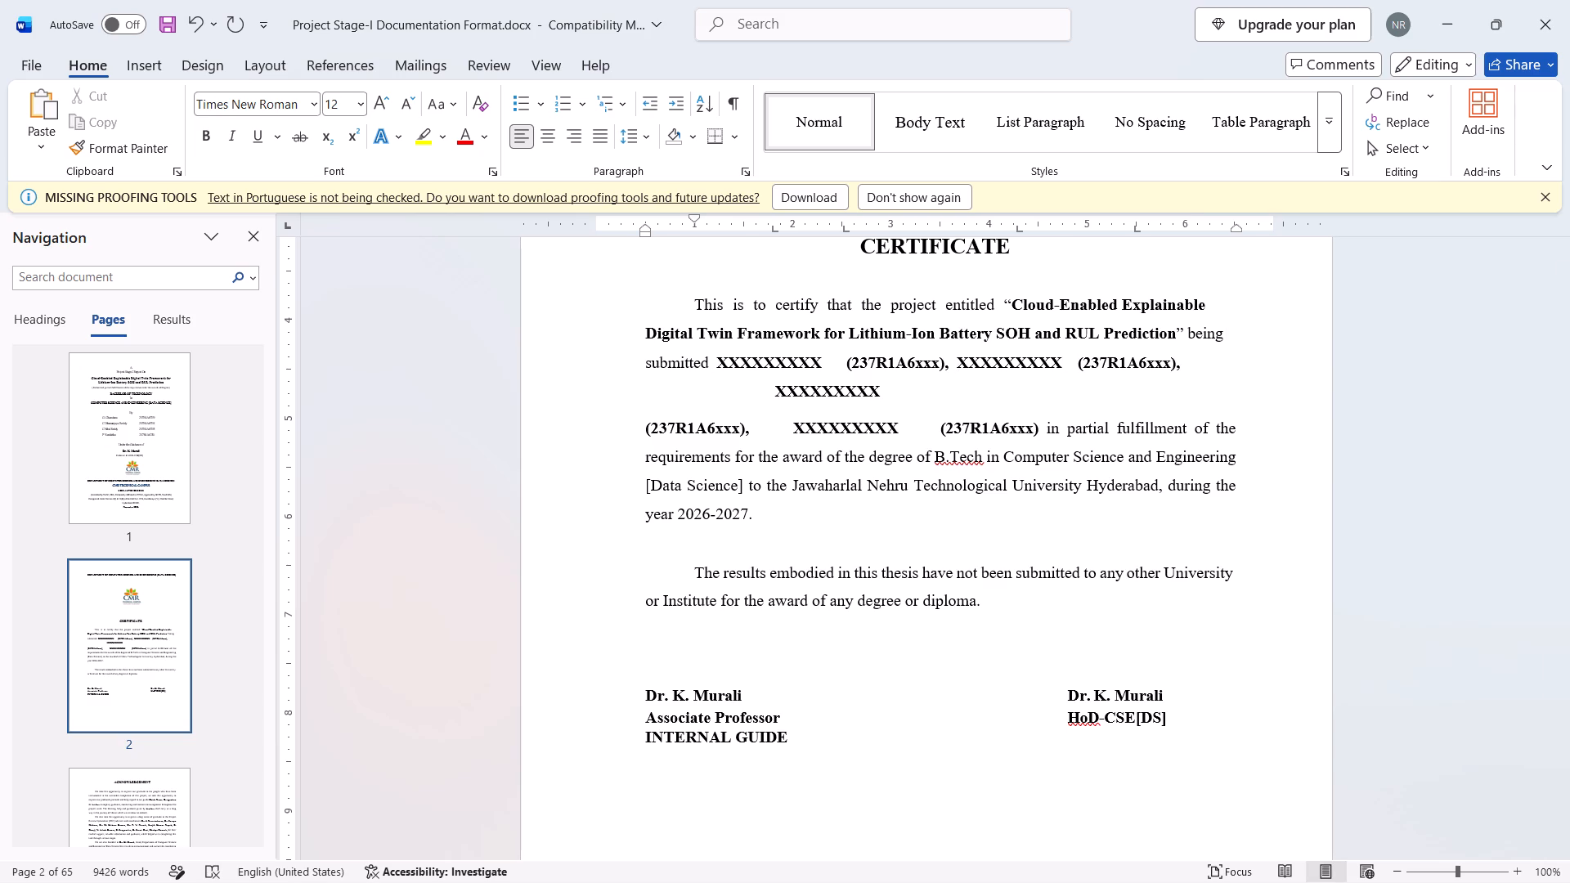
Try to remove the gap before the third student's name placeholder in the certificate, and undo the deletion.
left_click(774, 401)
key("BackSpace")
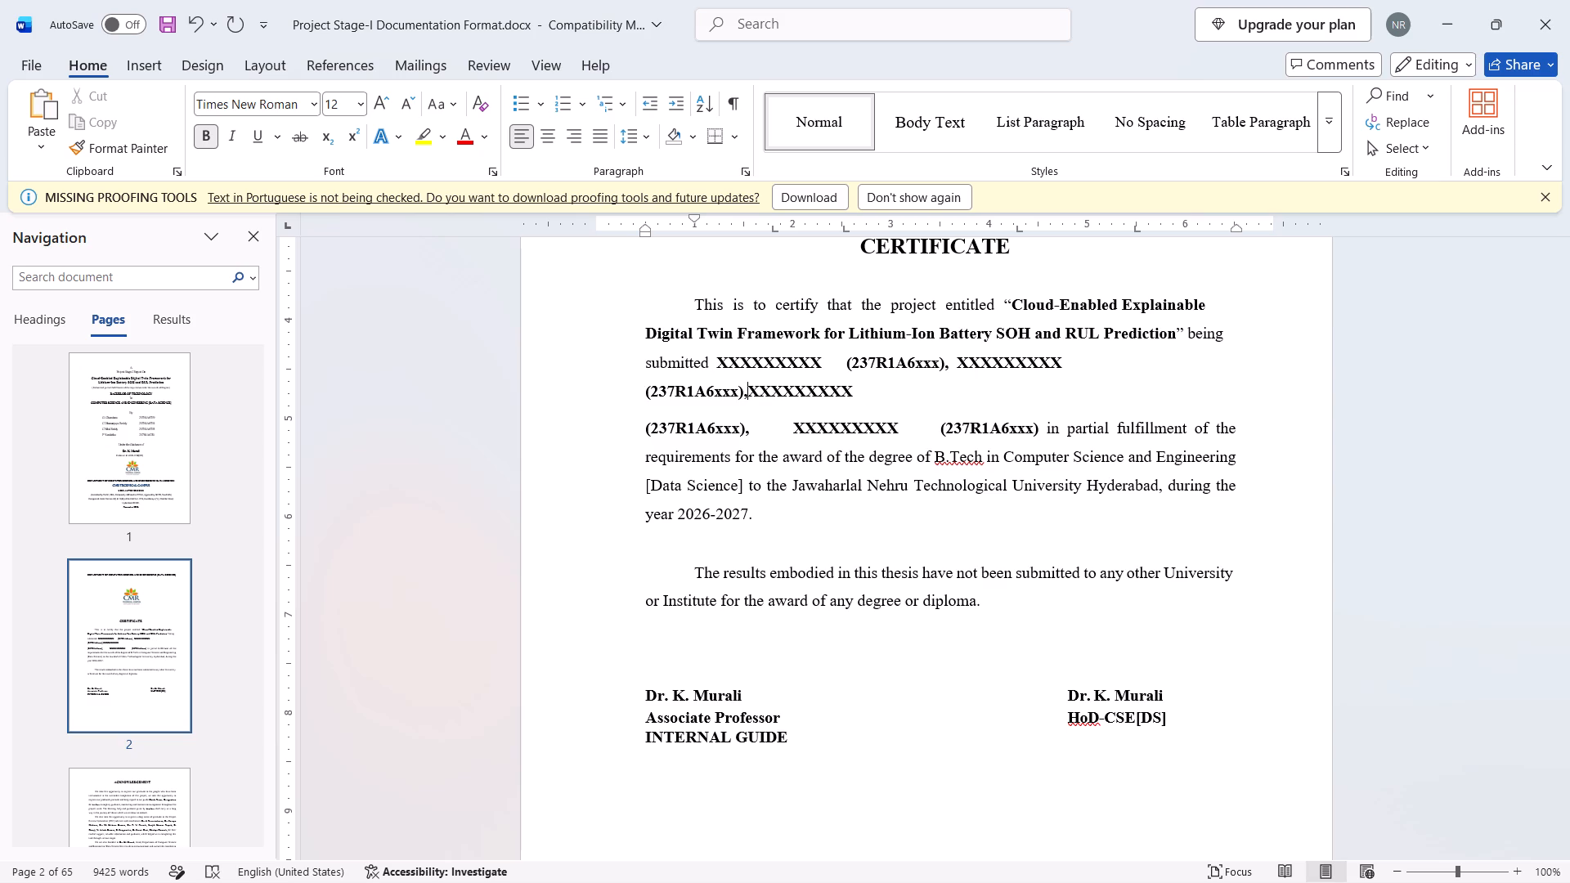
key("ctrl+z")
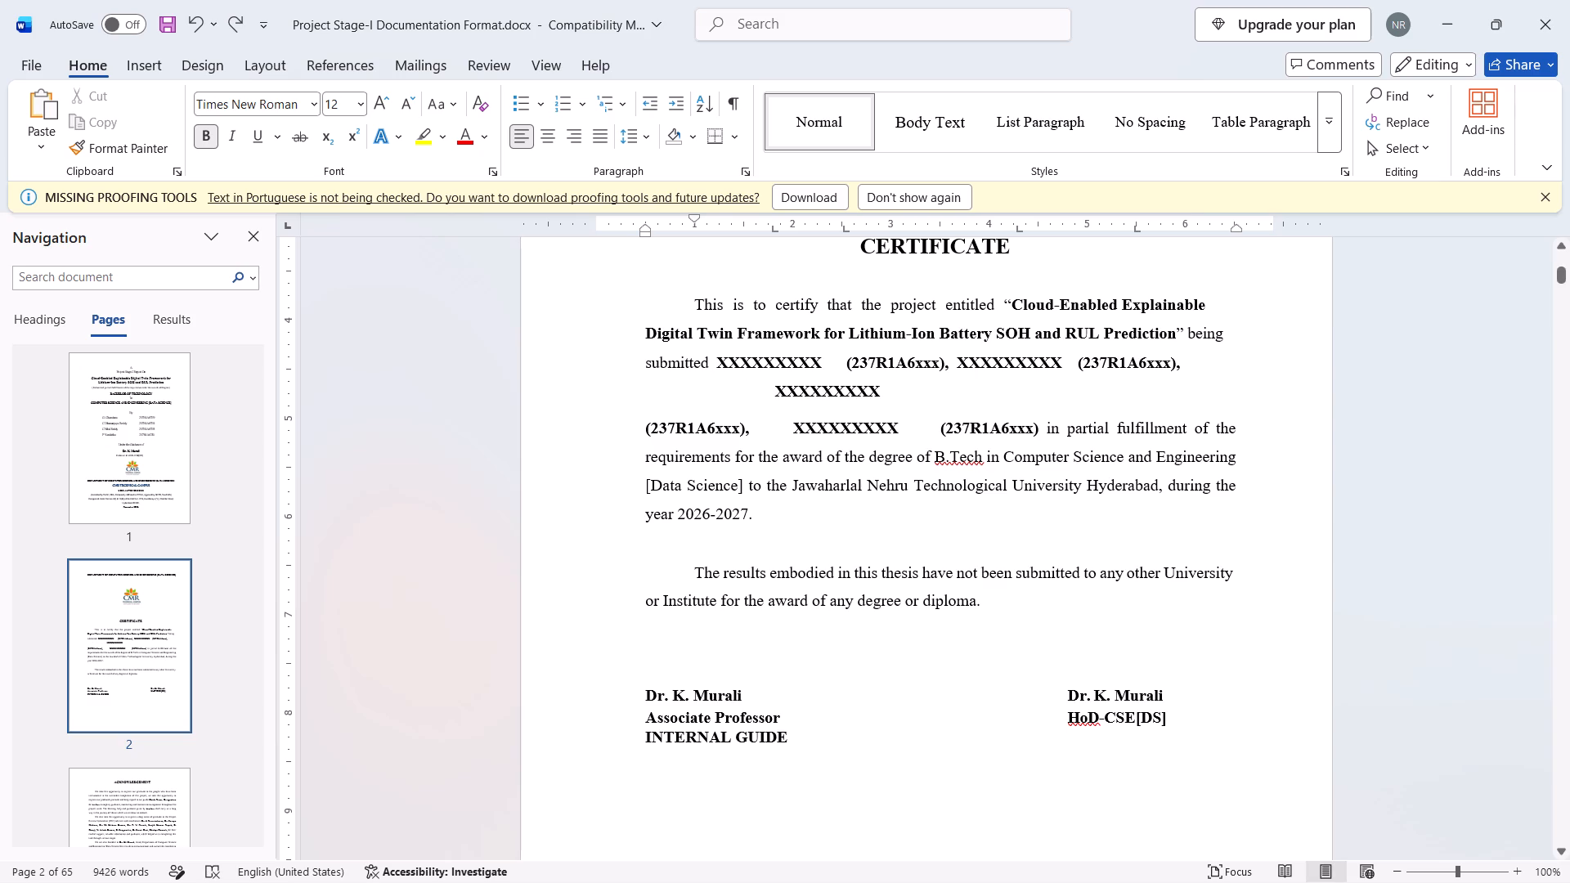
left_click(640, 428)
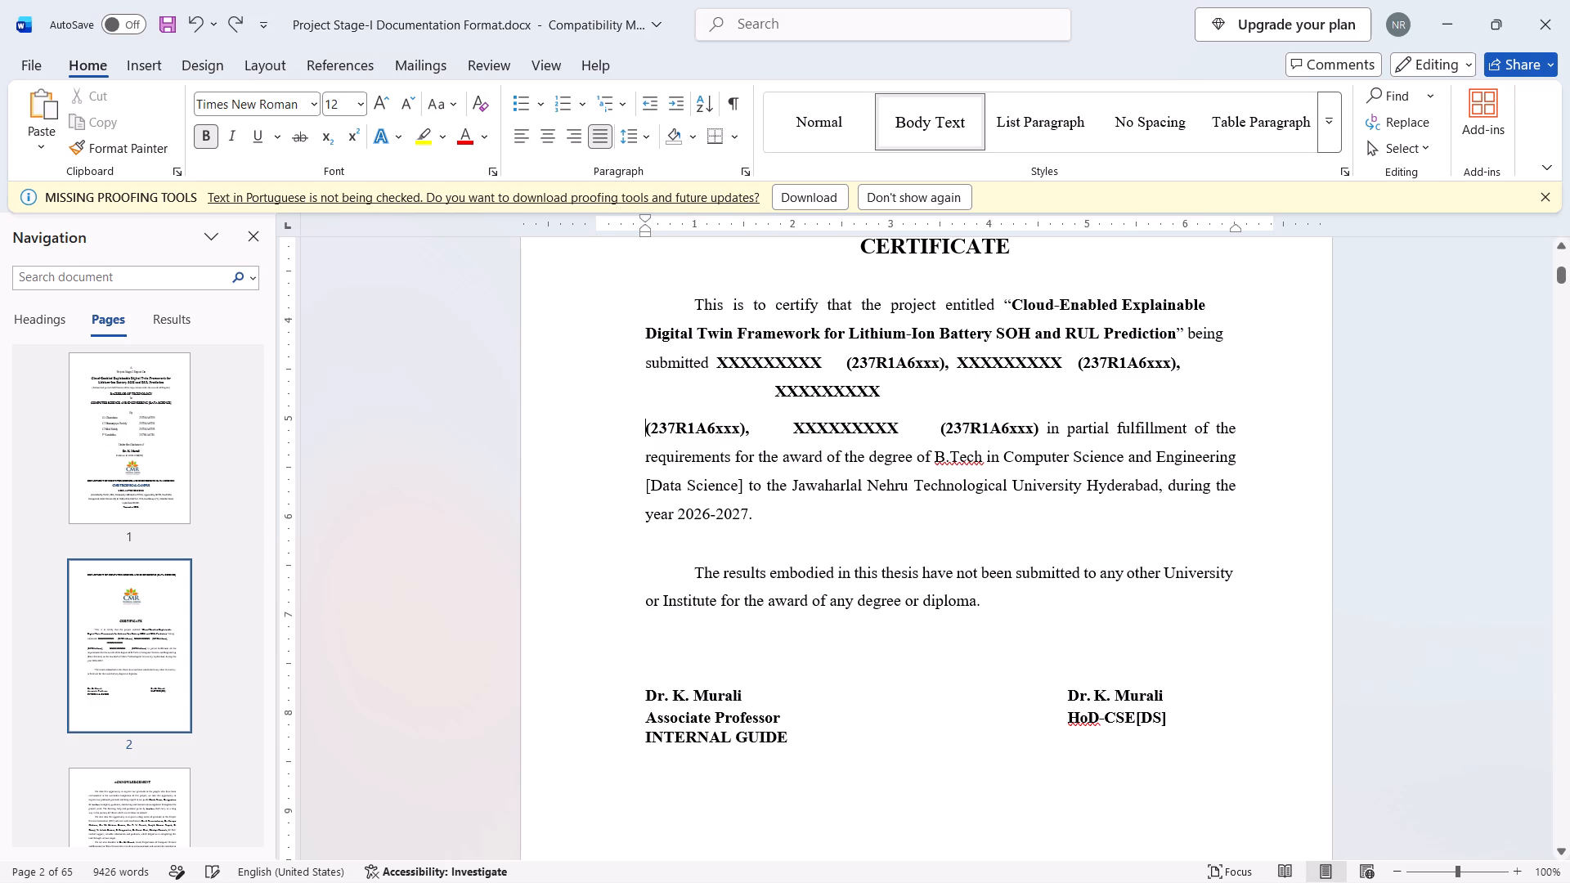
Apply the grammar suggestion that leaves a single space between "submitted" and the first student's name placeholder.
left_click(713, 367)
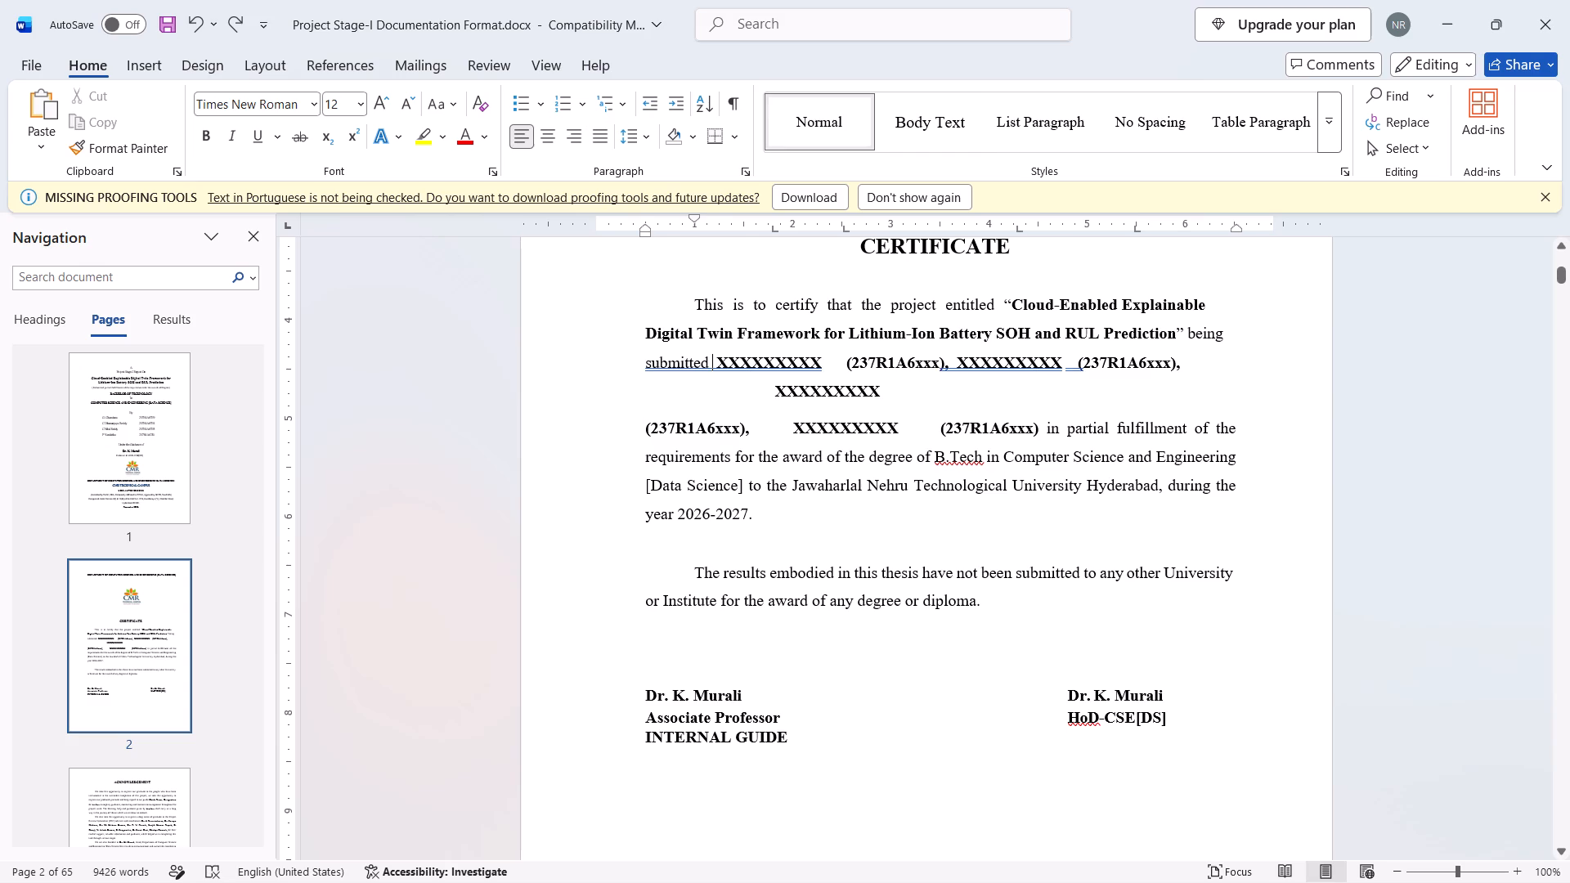
right_click(713, 367)
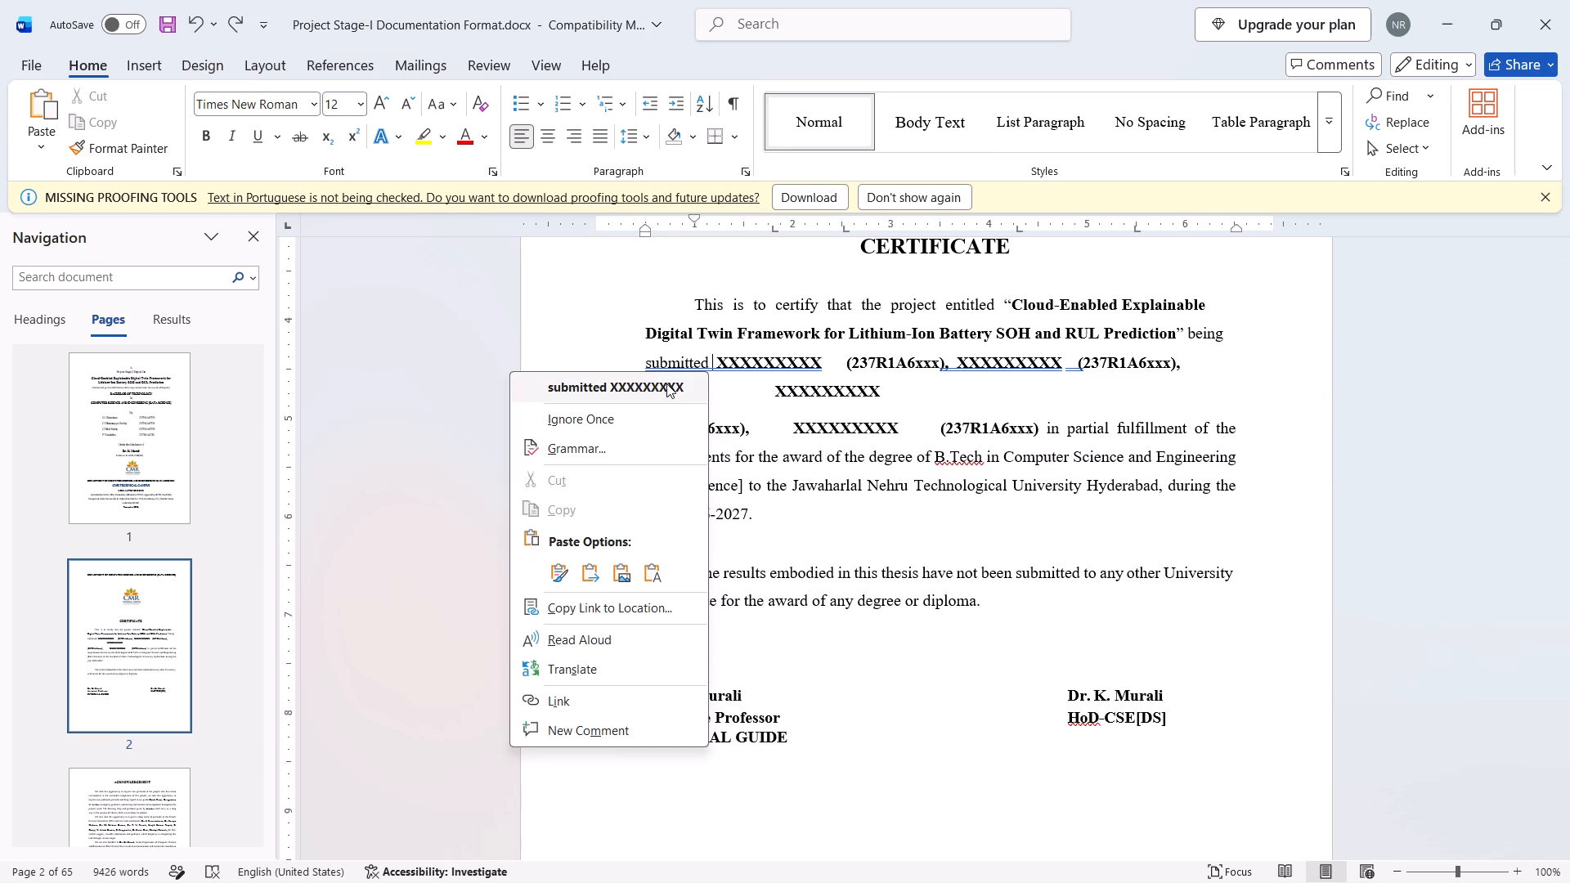
left_click(666, 383)
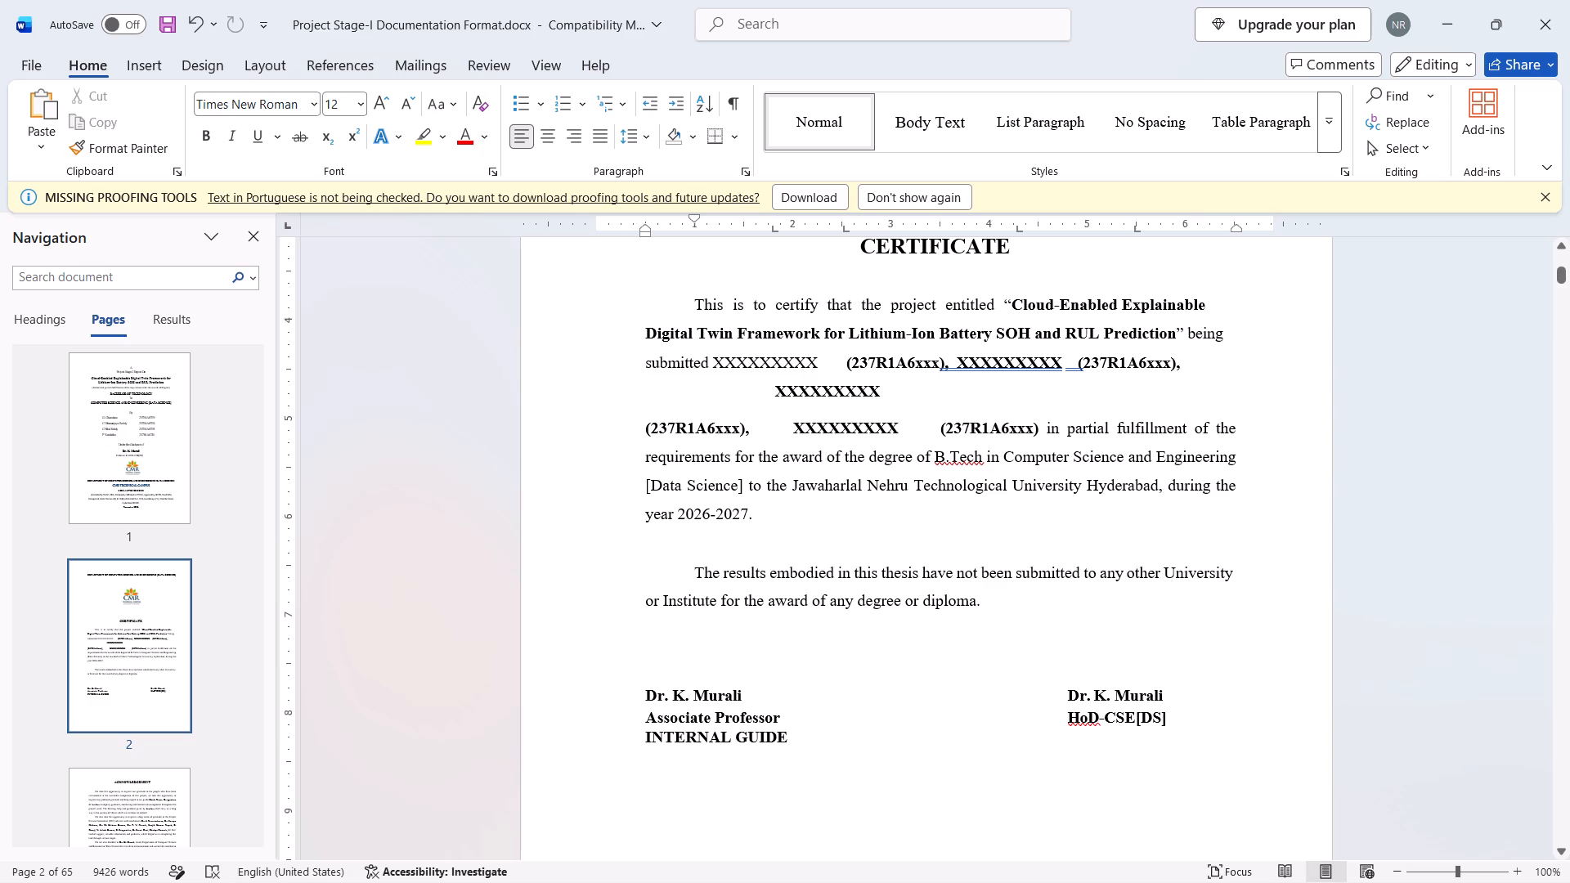
Copy the first student's name from the cover page and paste it over the first name placeholder in the certificate.
left_click(134, 445)
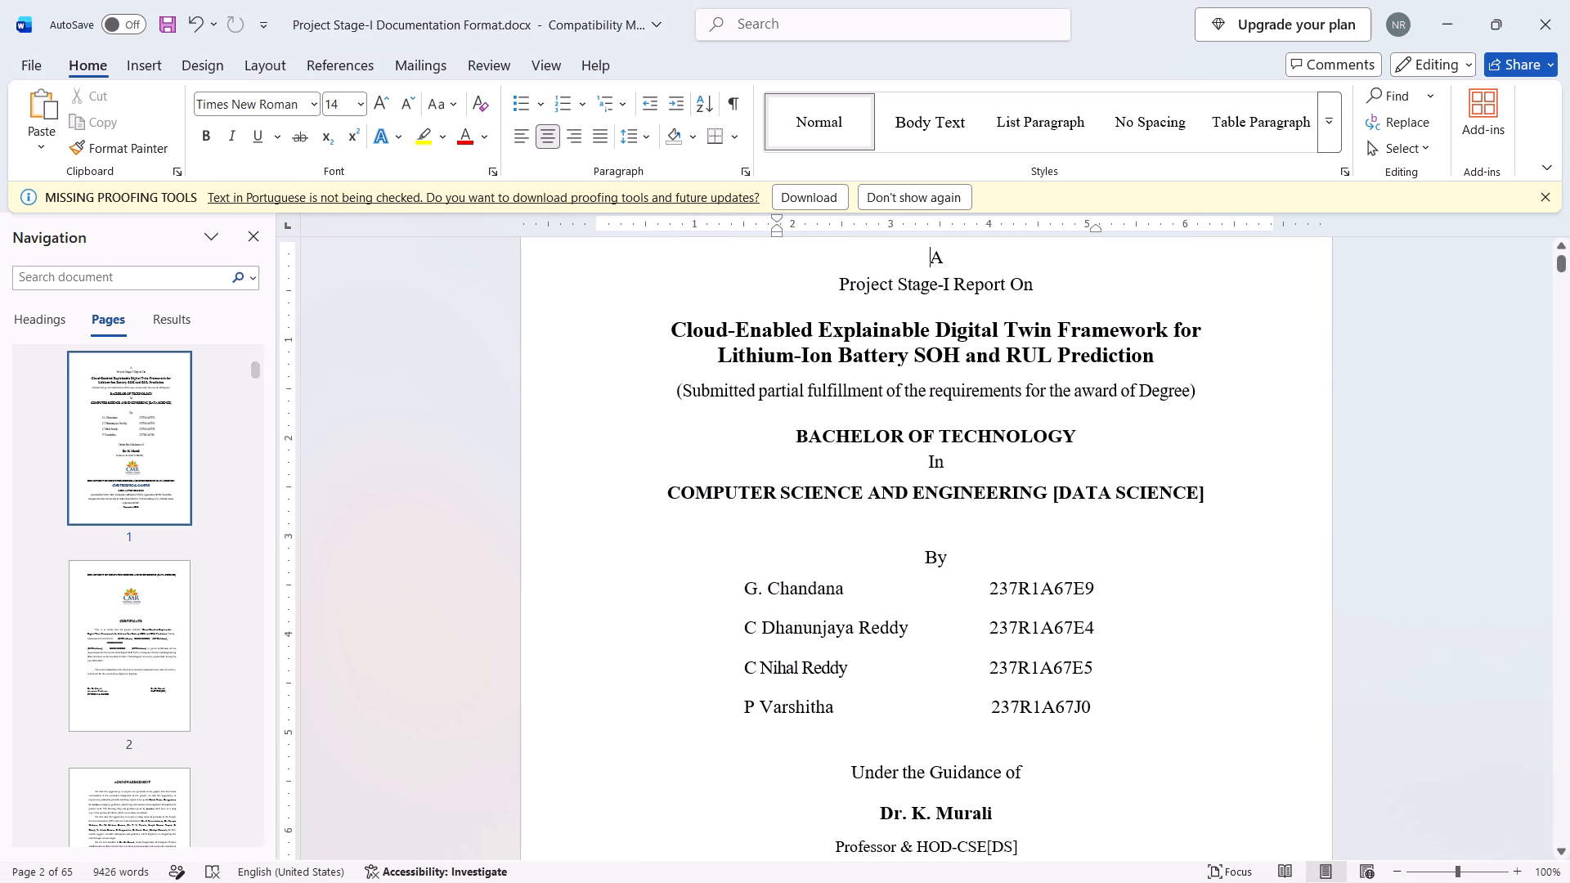
left_click_drag(741, 589, 798, 590)
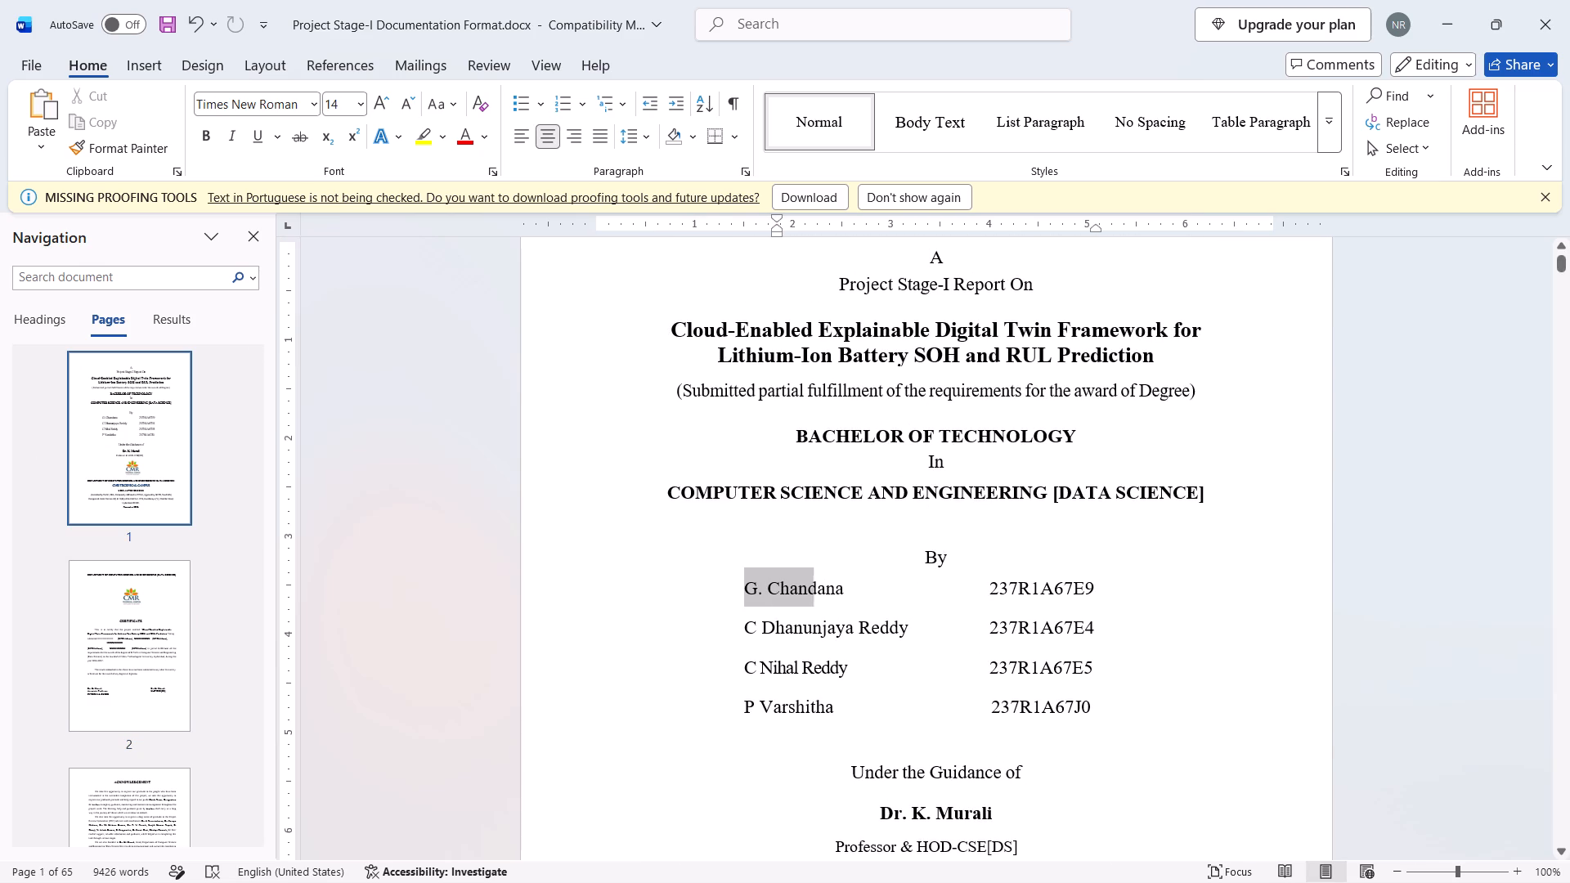
left_click_drag(798, 590, 824, 593)
key("ctrl+c")
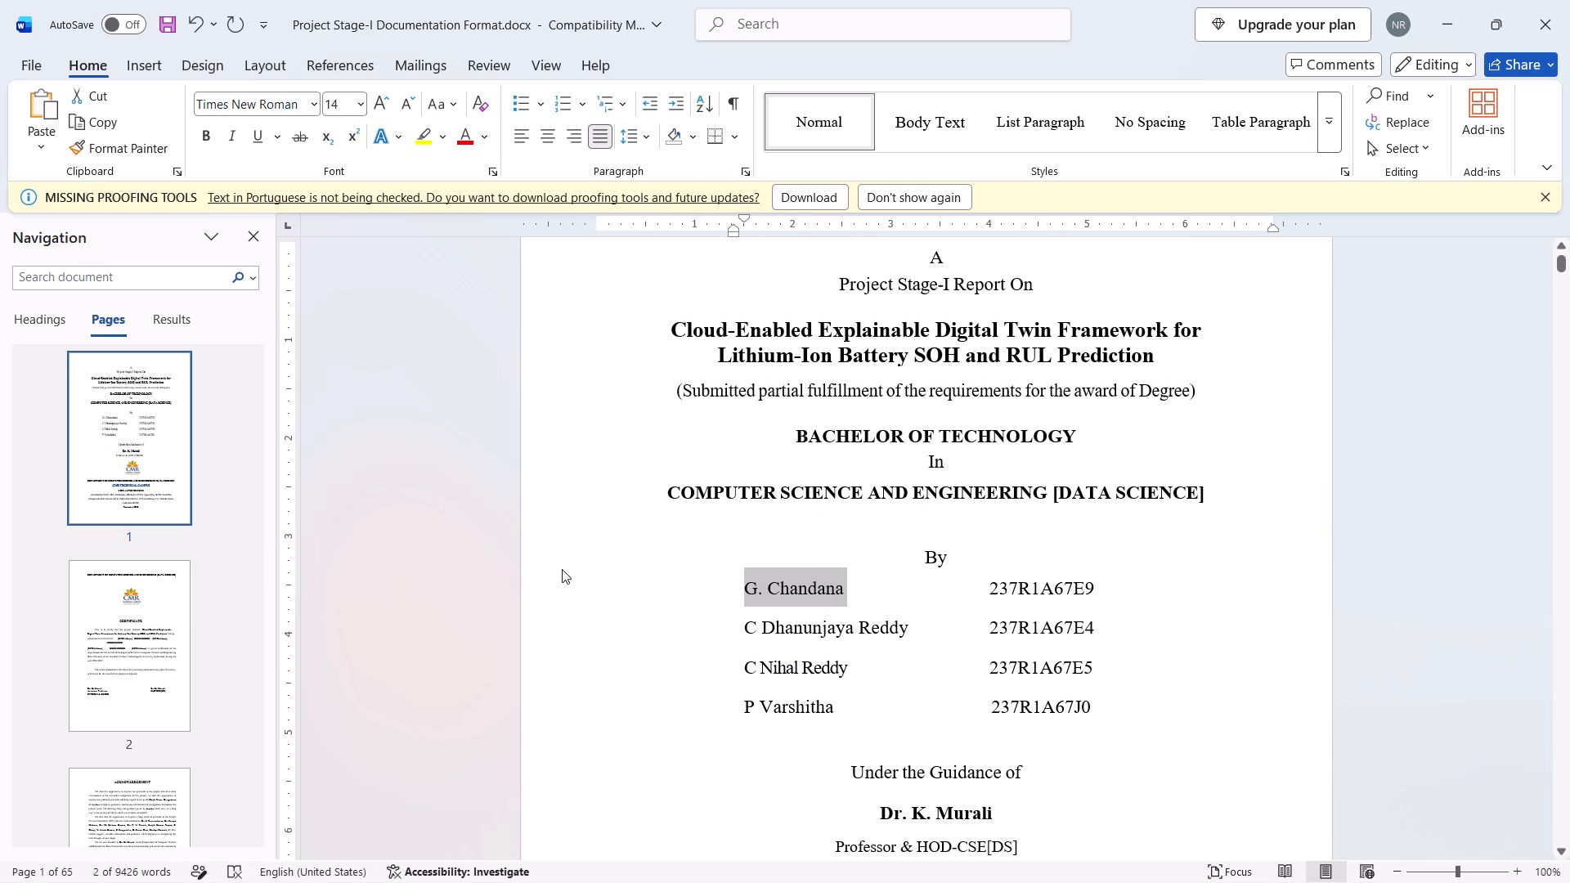
left_click(151, 603)
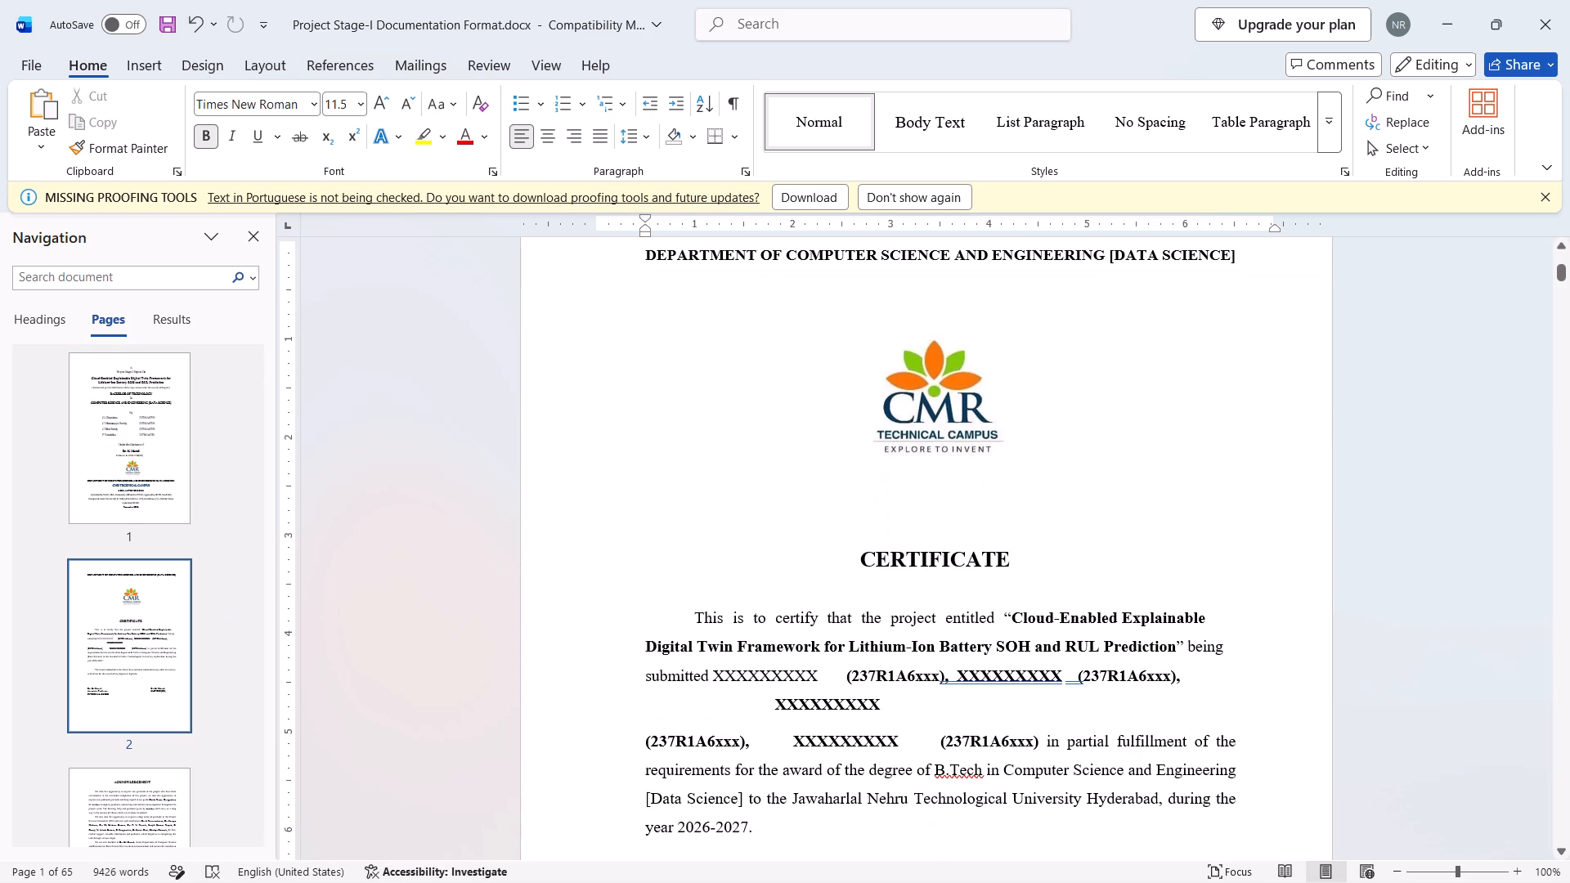
double_click(778, 677)
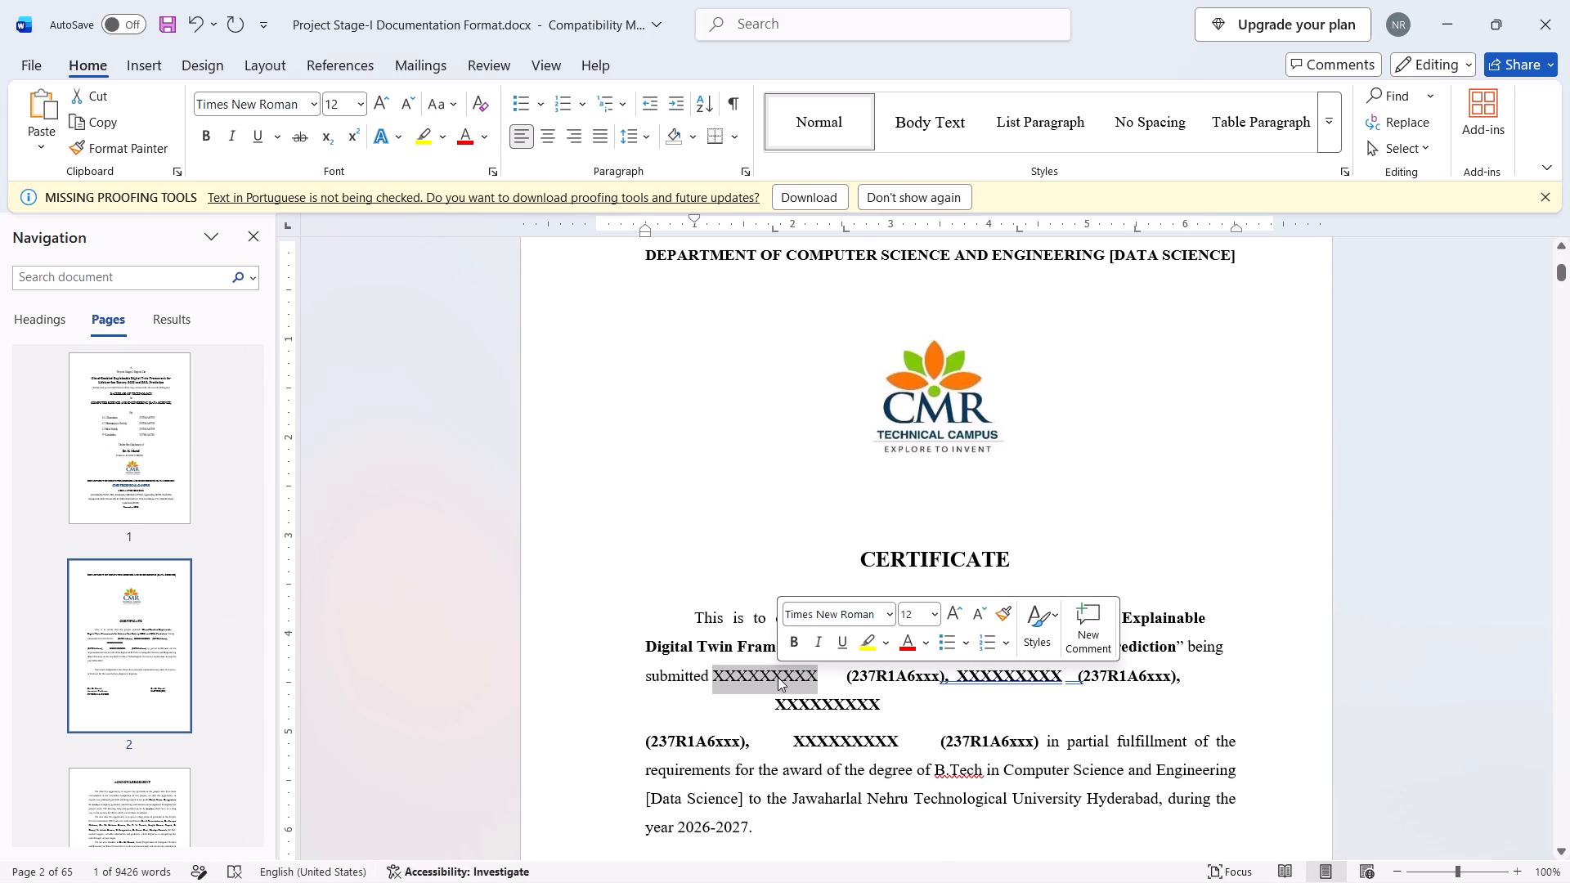
key("ctrl+v")
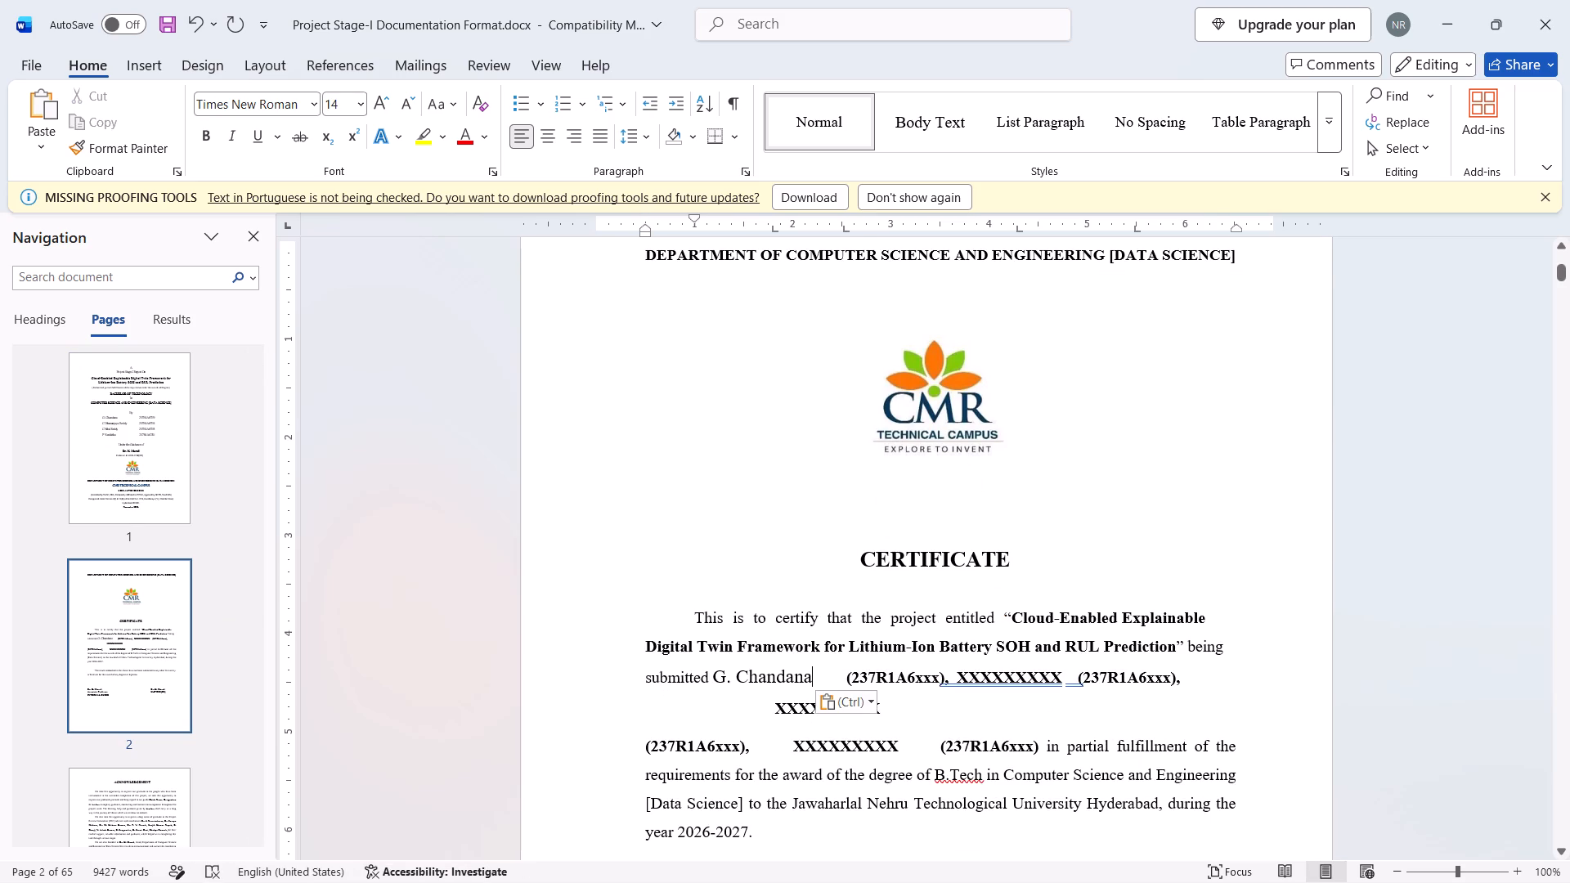
Replace the "xxx" in the certificate's first roll number with the ending of the first student's roll number from the cover page.
left_click(938, 679)
key("BackSpace")
key("BackSpace")
key("BackSpace")
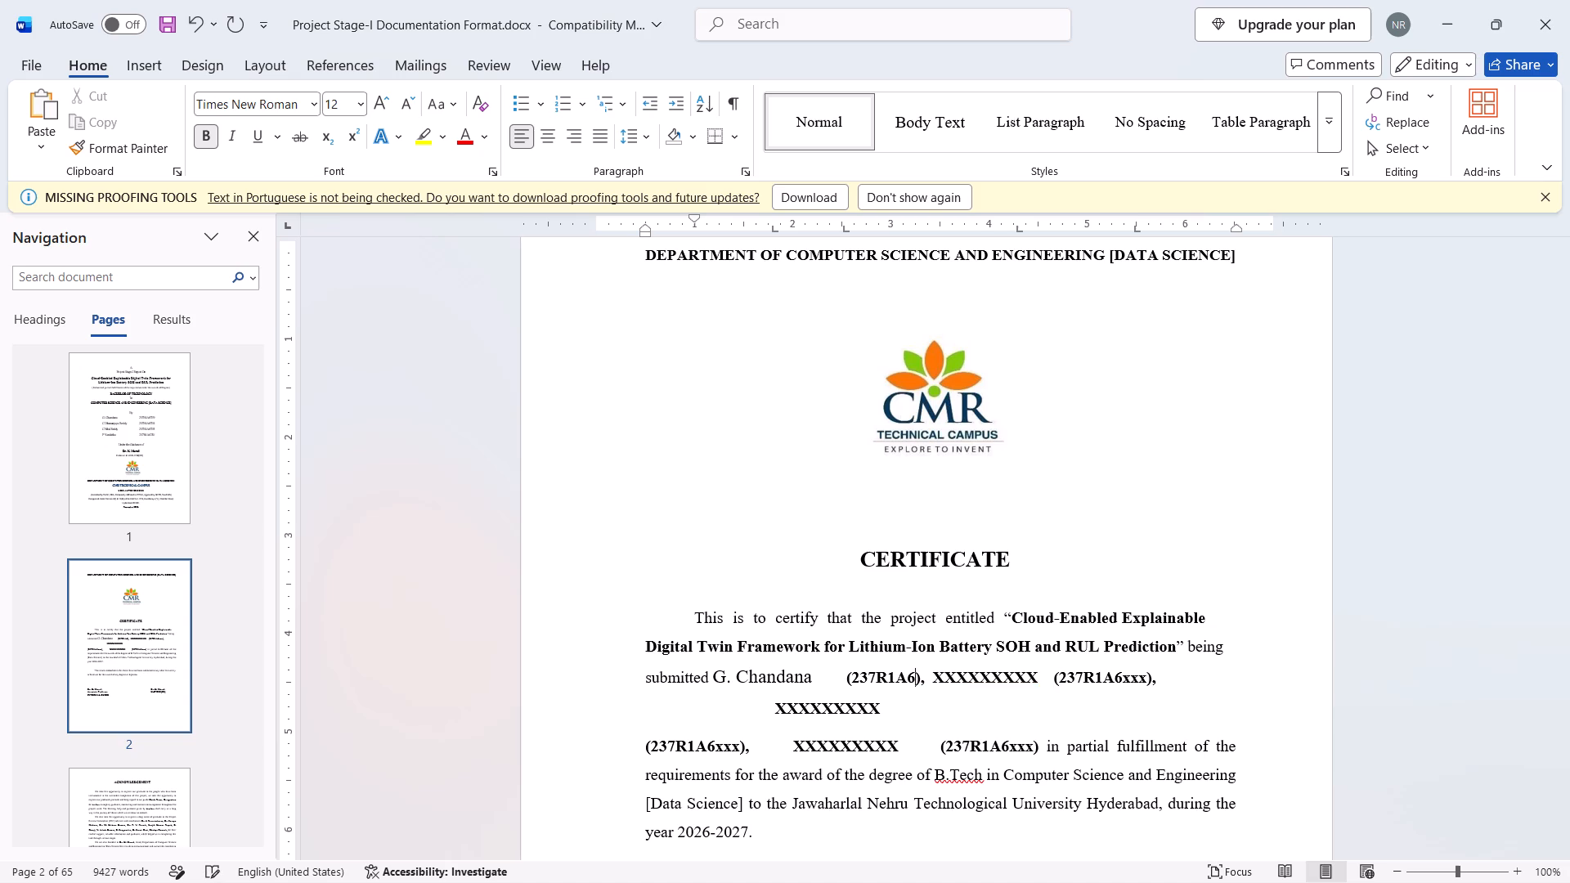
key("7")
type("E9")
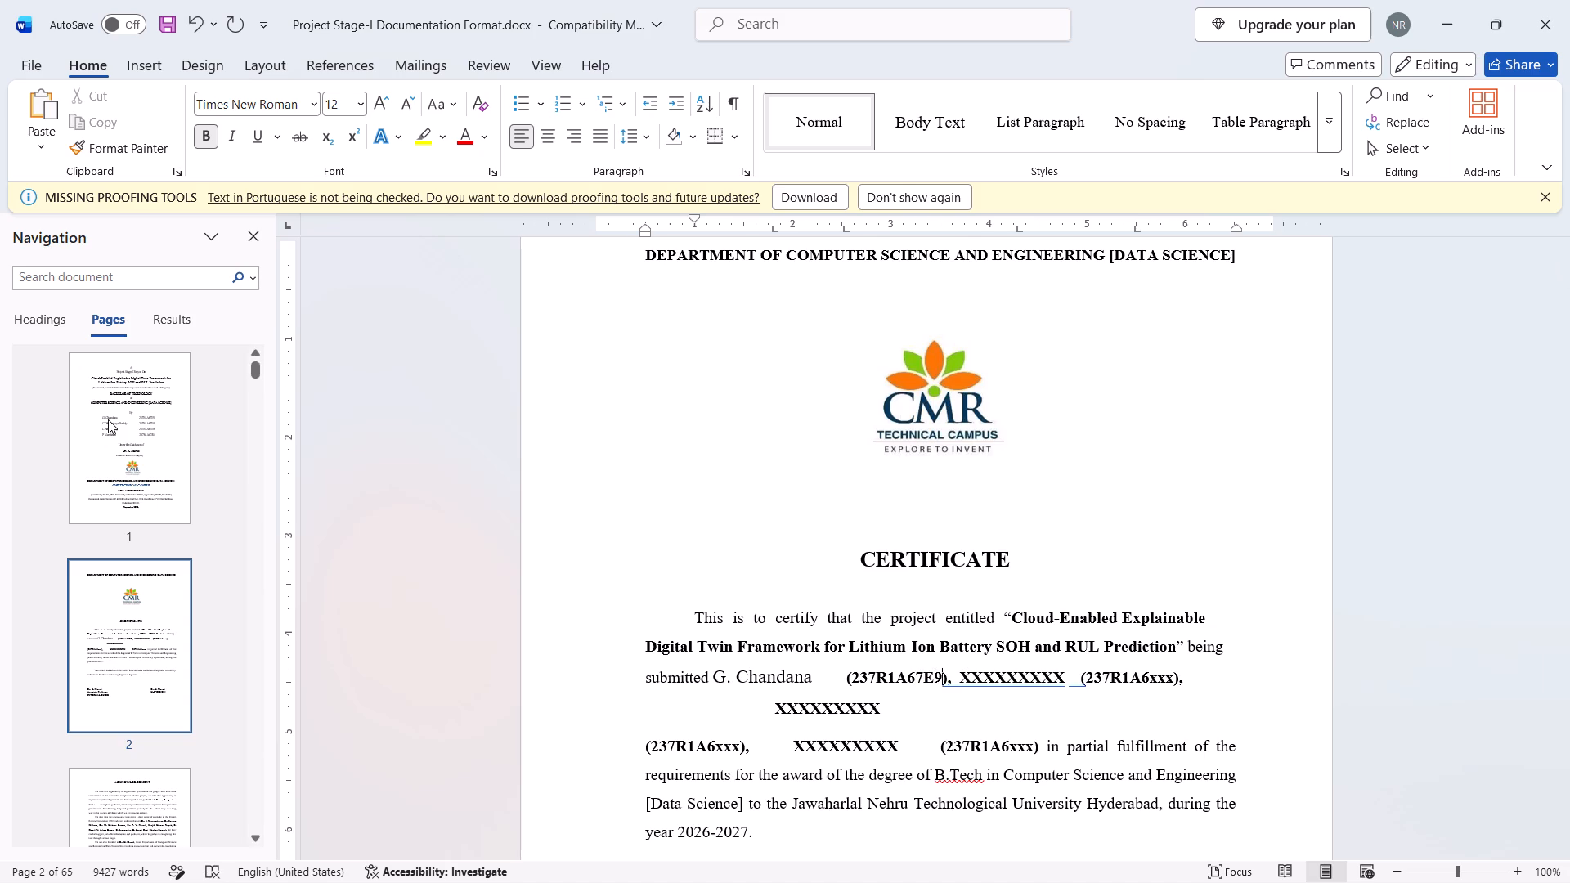
Copy the second student's full name from the cover page and paste it over the second name placeholder in the certificate.
left_click(108, 419)
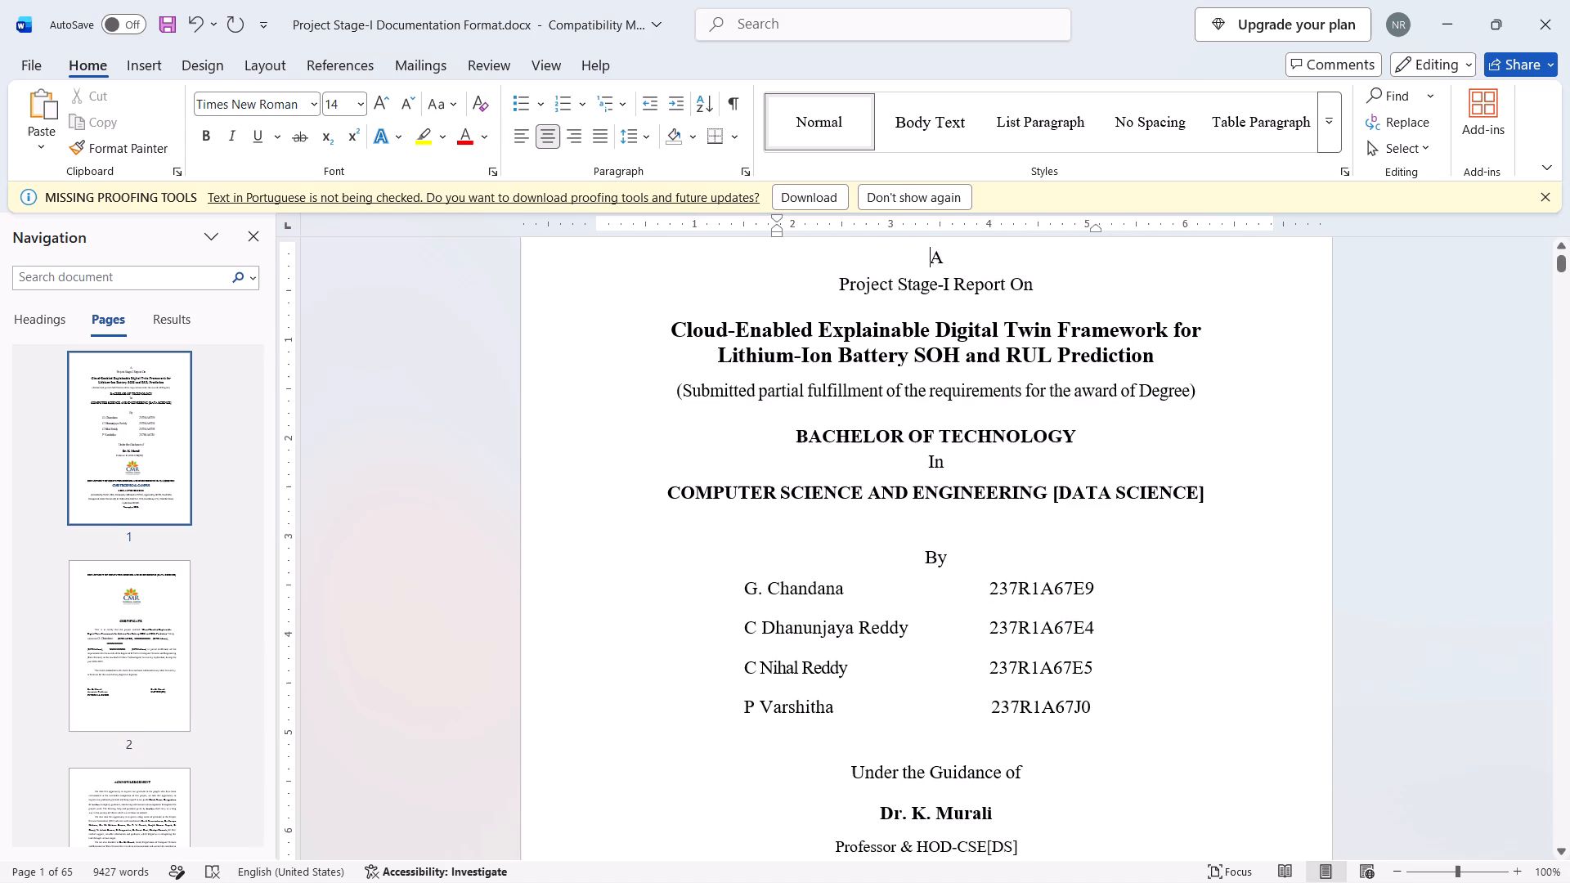
left_click_drag(746, 625, 896, 636)
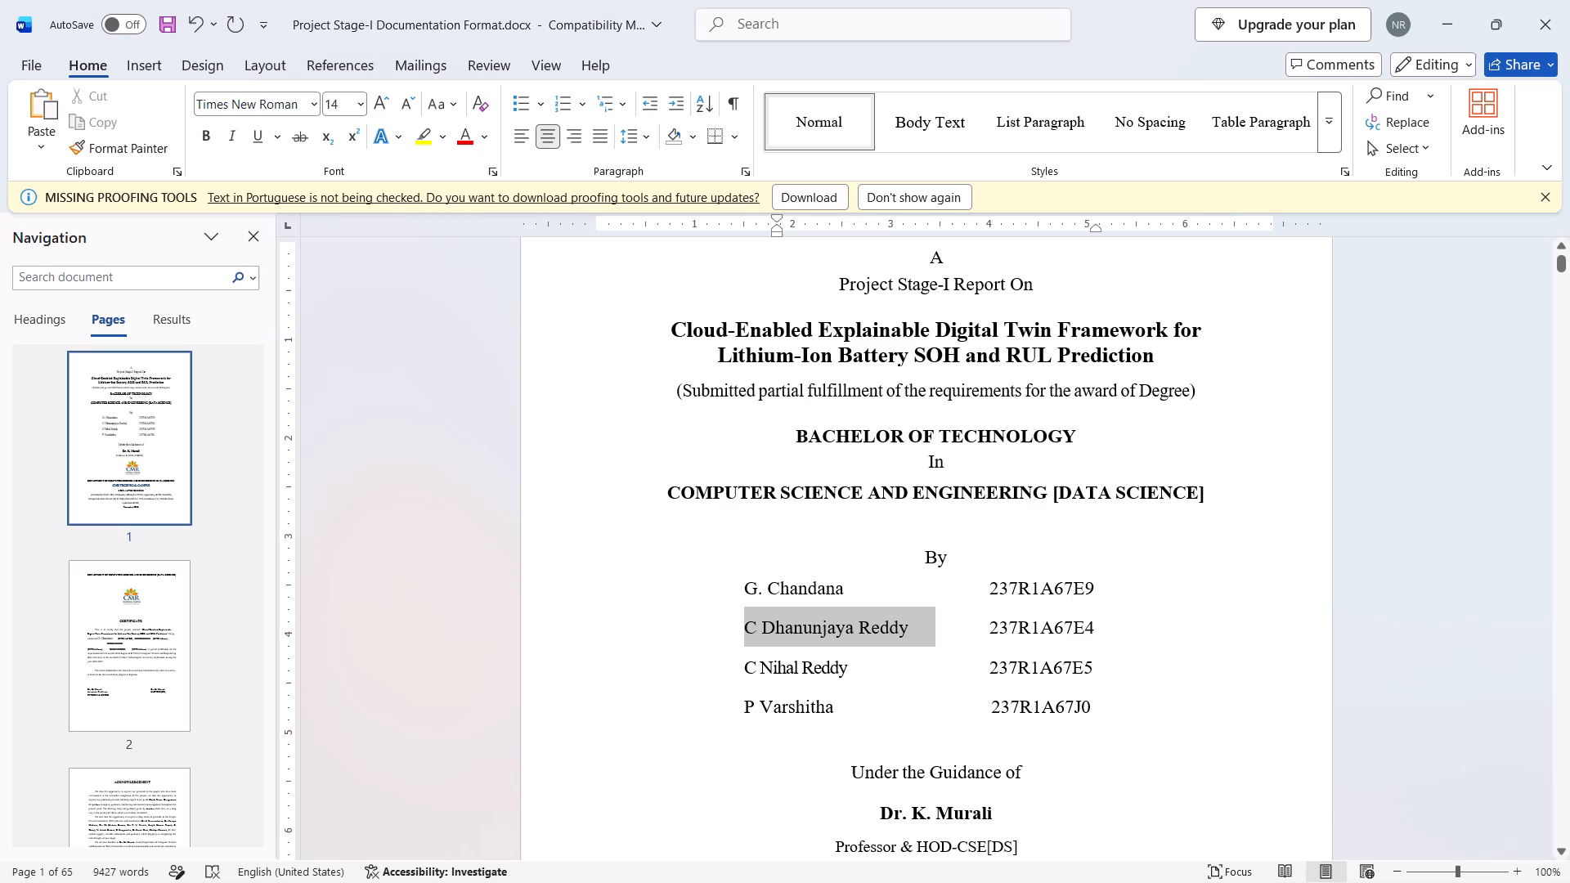
left_click_drag(896, 636, 908, 630)
left_click(908, 630)
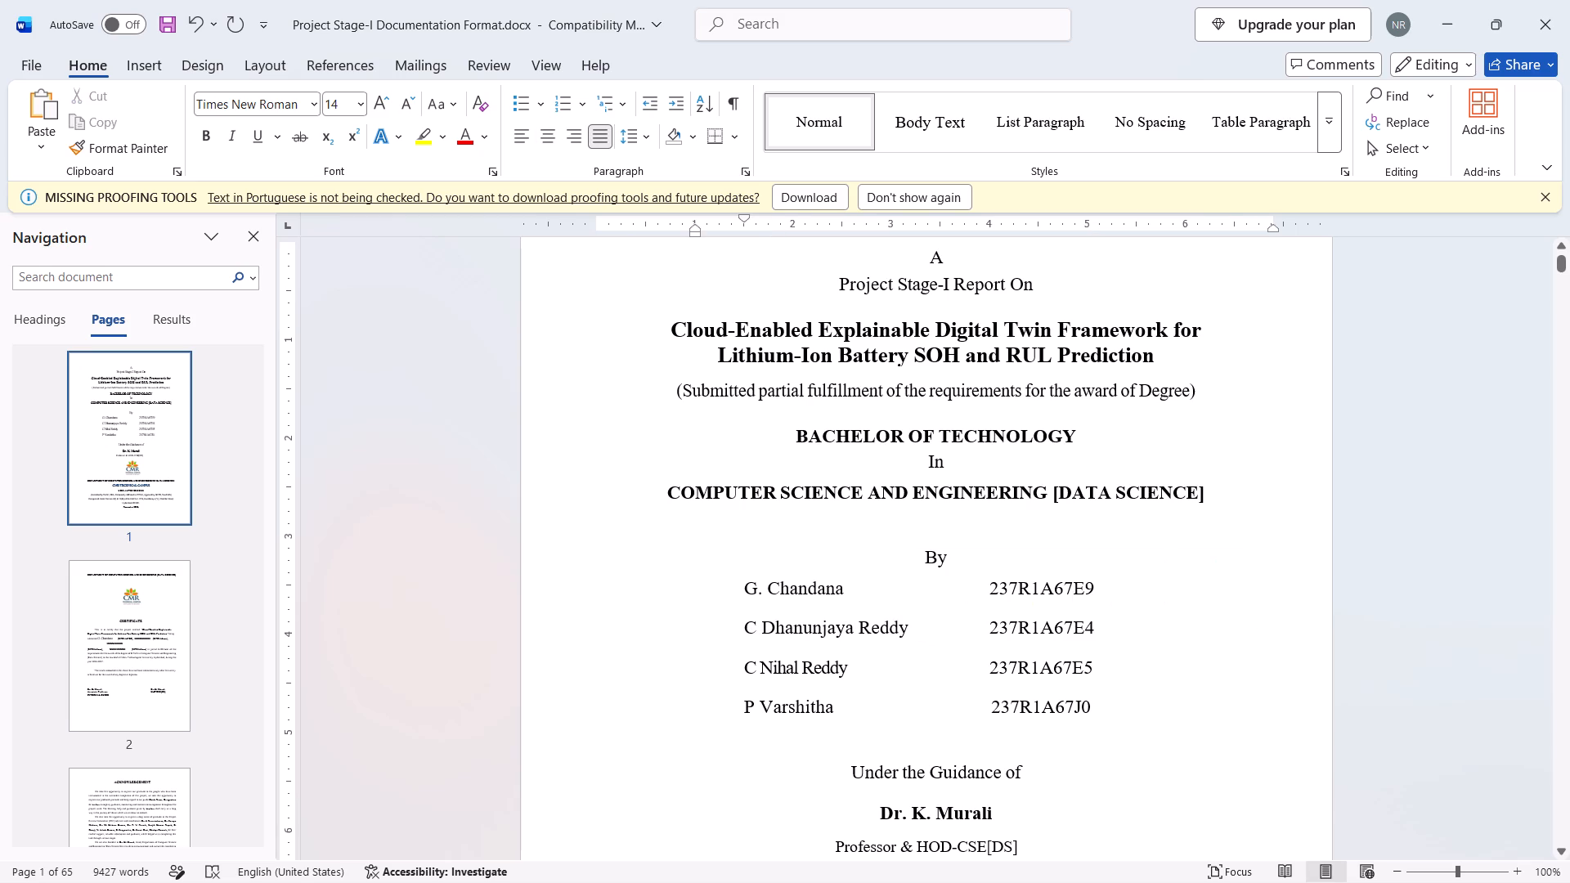
key("shift+Left")
key("shift+Left")
key("shift+Left")
key("shift+Left")
key("shift+Left")
key("shift+Left")
key("shift+Left")
key("shift+Left")
key("shift+Left")
key("shift+Left")
key("shift+Left")
key("shift+Left")
key("shift+Left")
key("shift+Left")
key("shift+Left")
key("shift+Left")
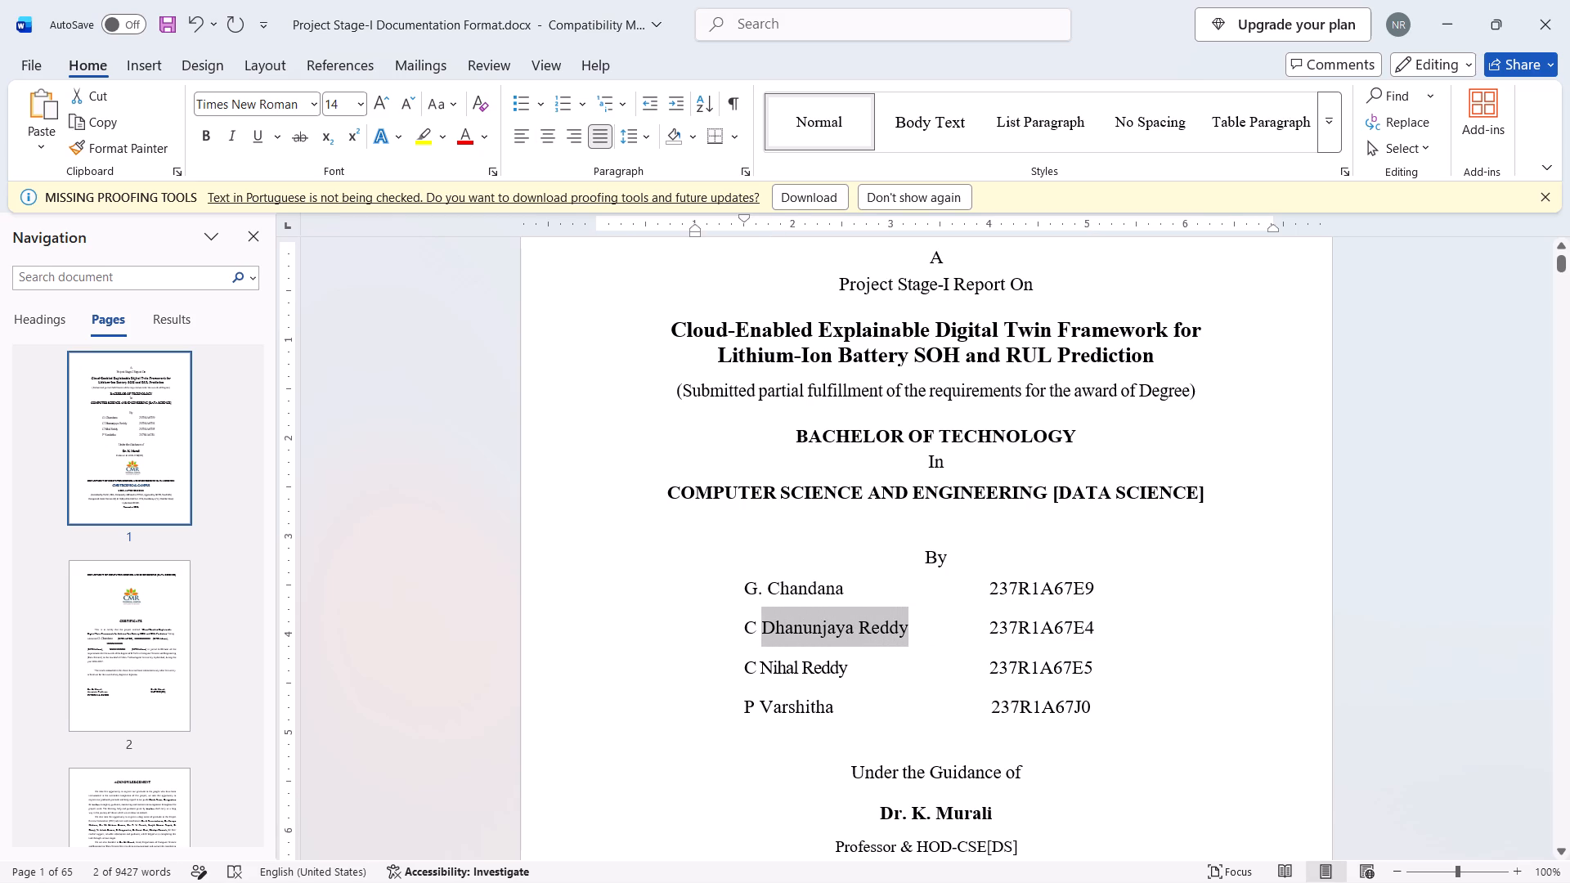
key("shift+Left")
key("shift+Left")
key("ctrl+c")
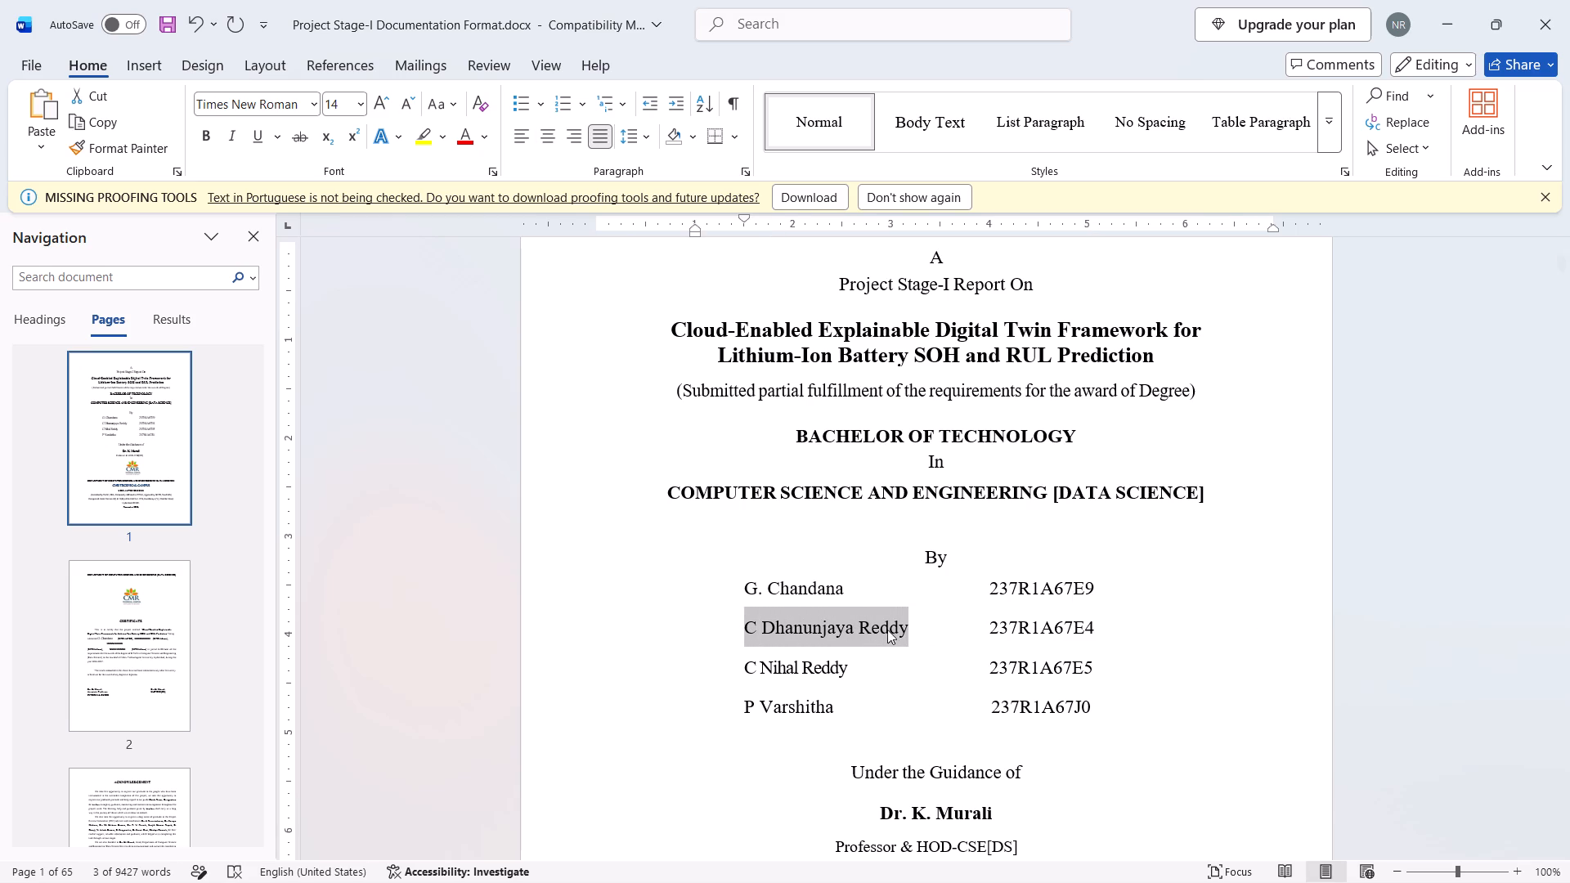
left_click(99, 616)
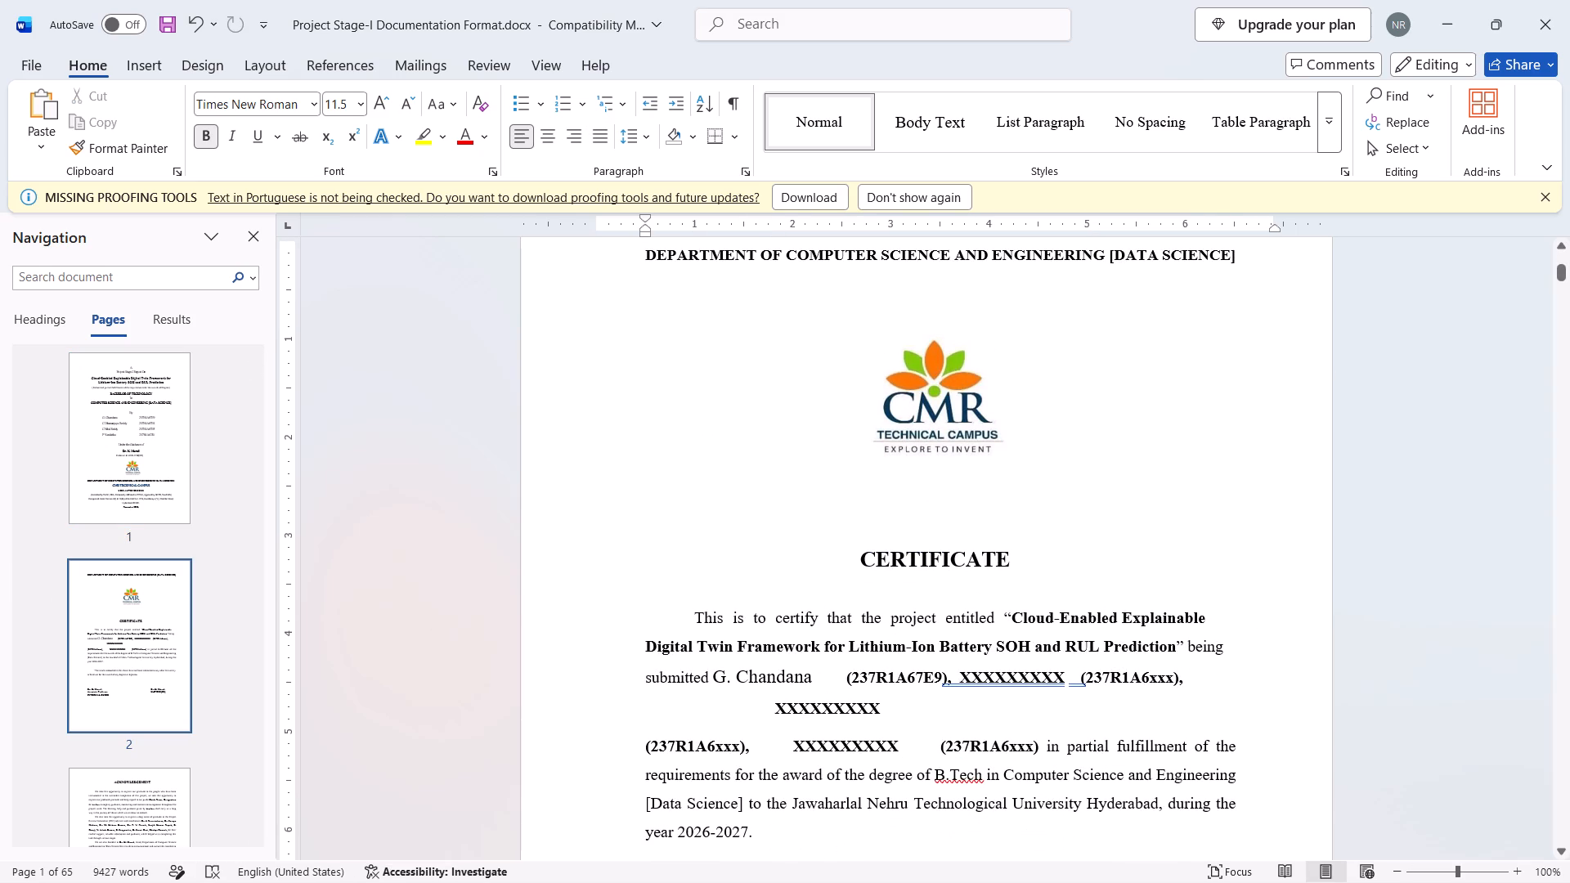
double_click(1025, 679)
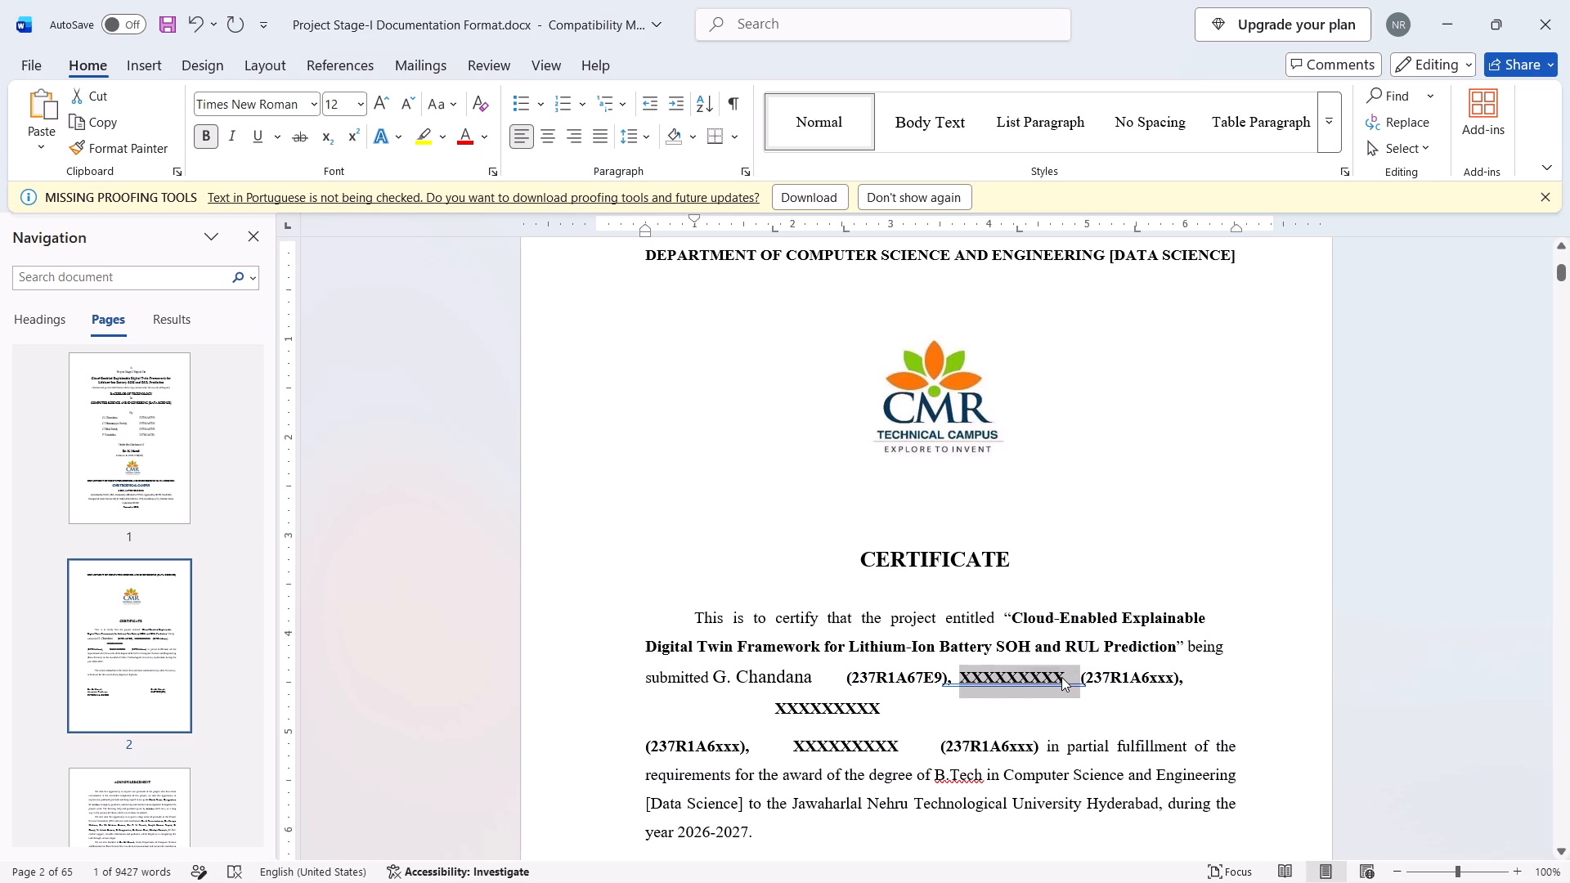
left_click(1061, 677)
key("shift+Left")
key("shift+Left")
key("shift+Left")
key("shift+Left")
key("shift+Left")
key("shift+Left")
key("shift+Left")
key("shift+Left")
key("shift+Left")
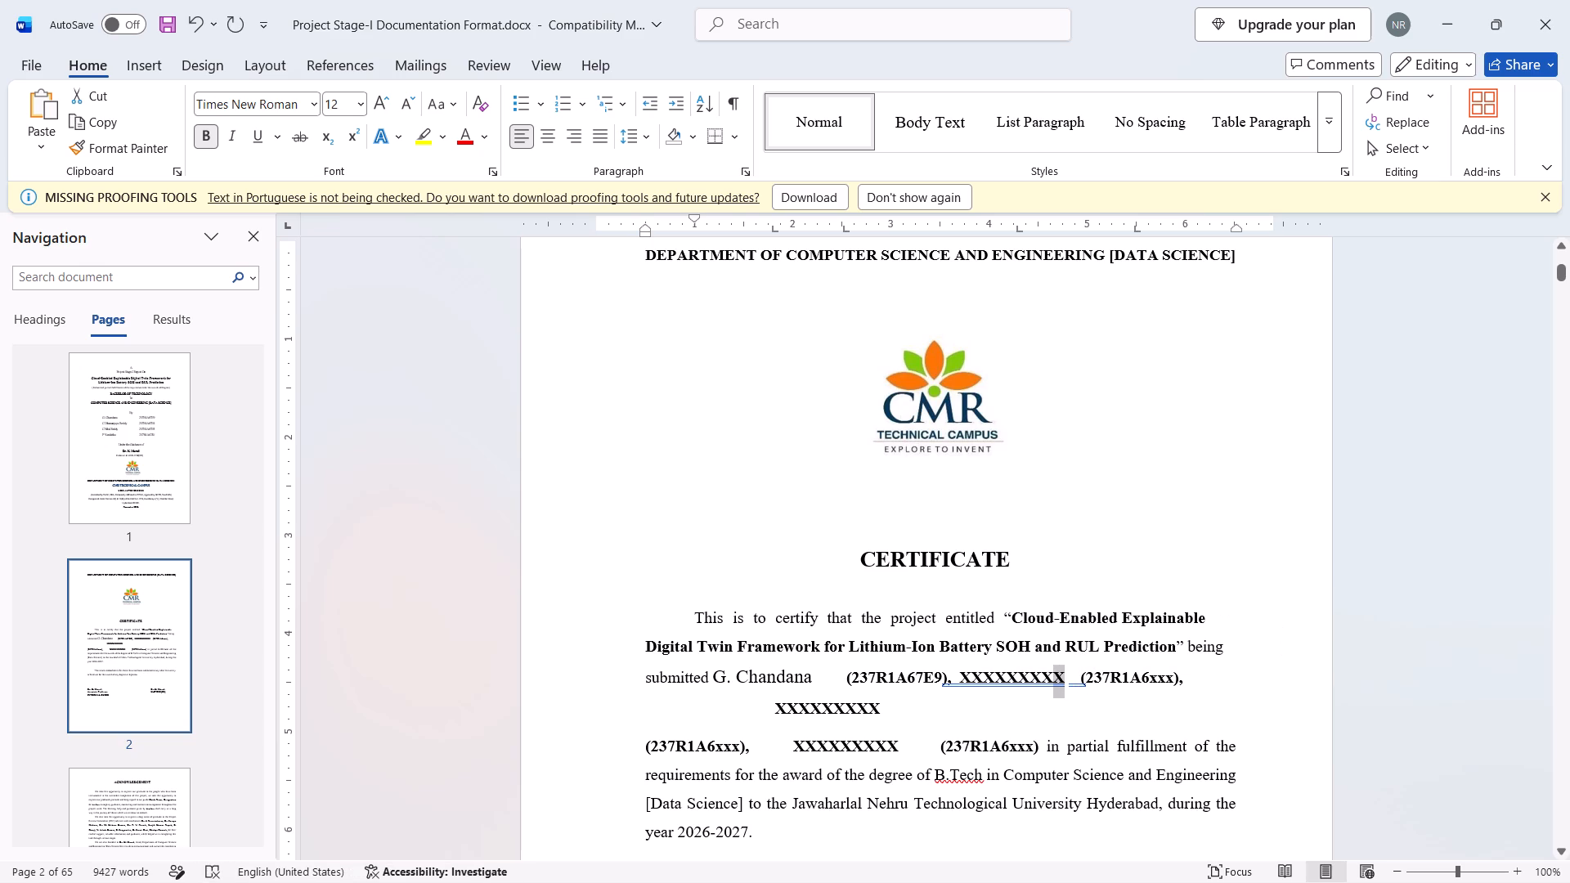
key("ctrl+v")
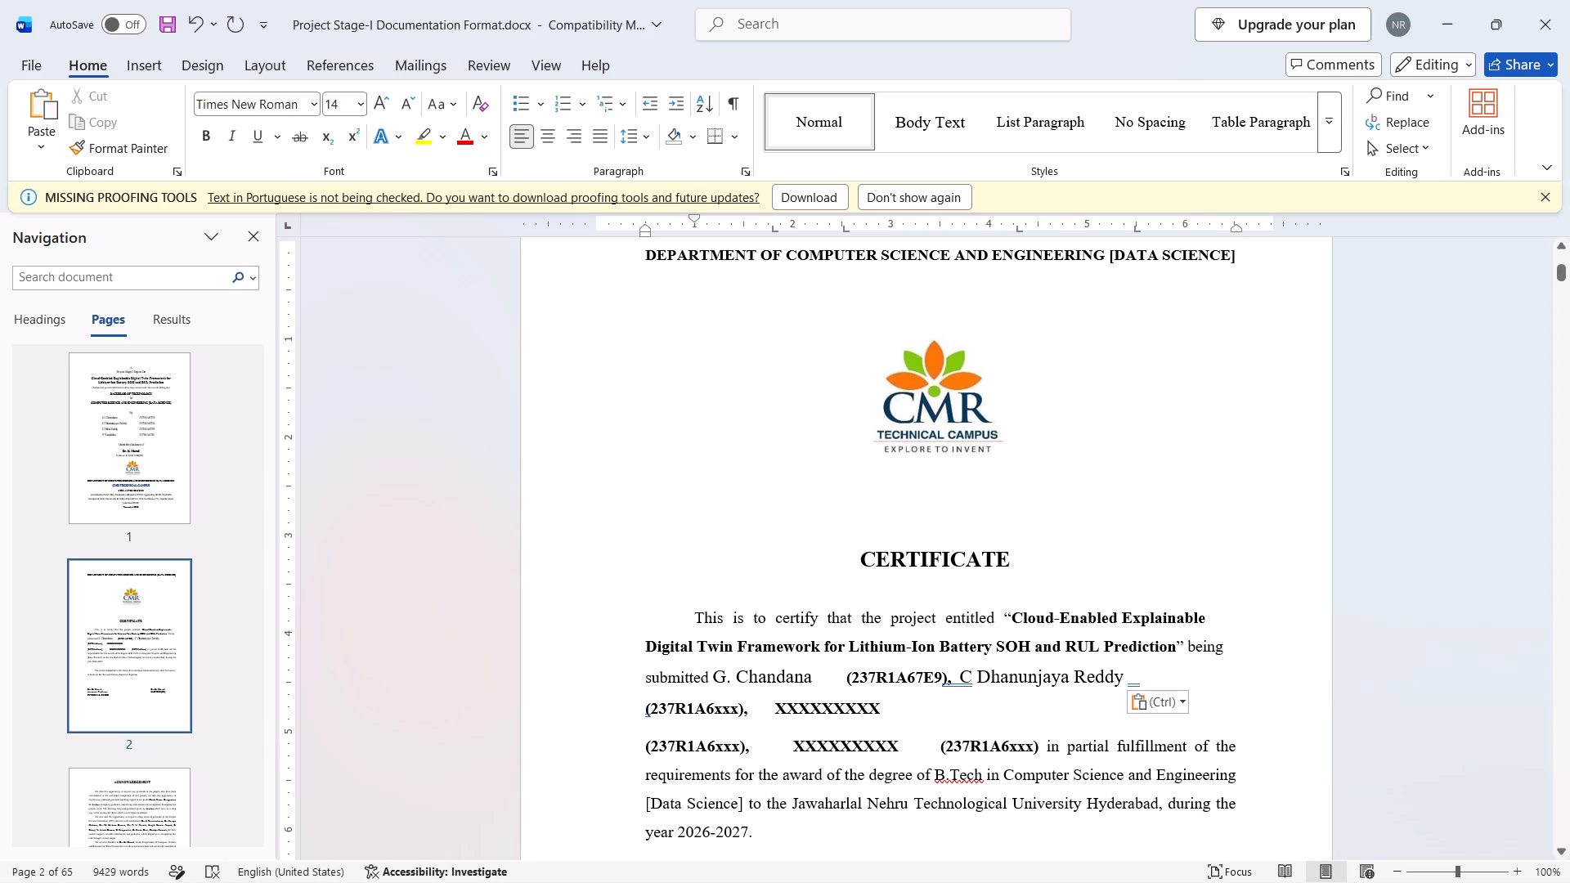
Apply the grammar suggestion that leaves a single space between the first roll number's comma and the second student's name.
left_click(959, 687)
right_click(959, 687)
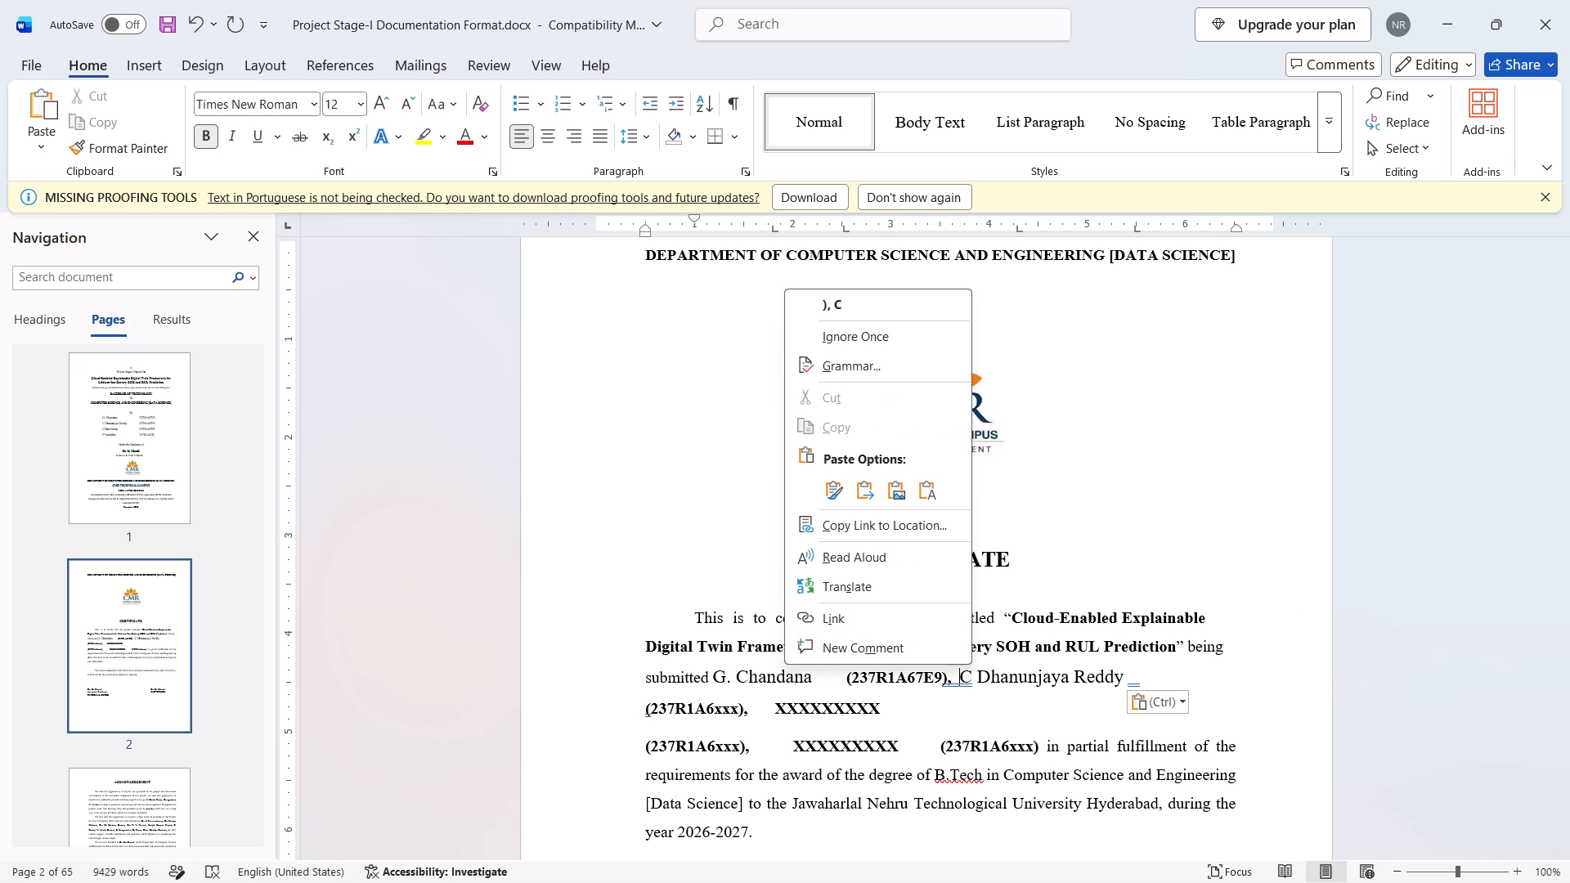
left_click(859, 306)
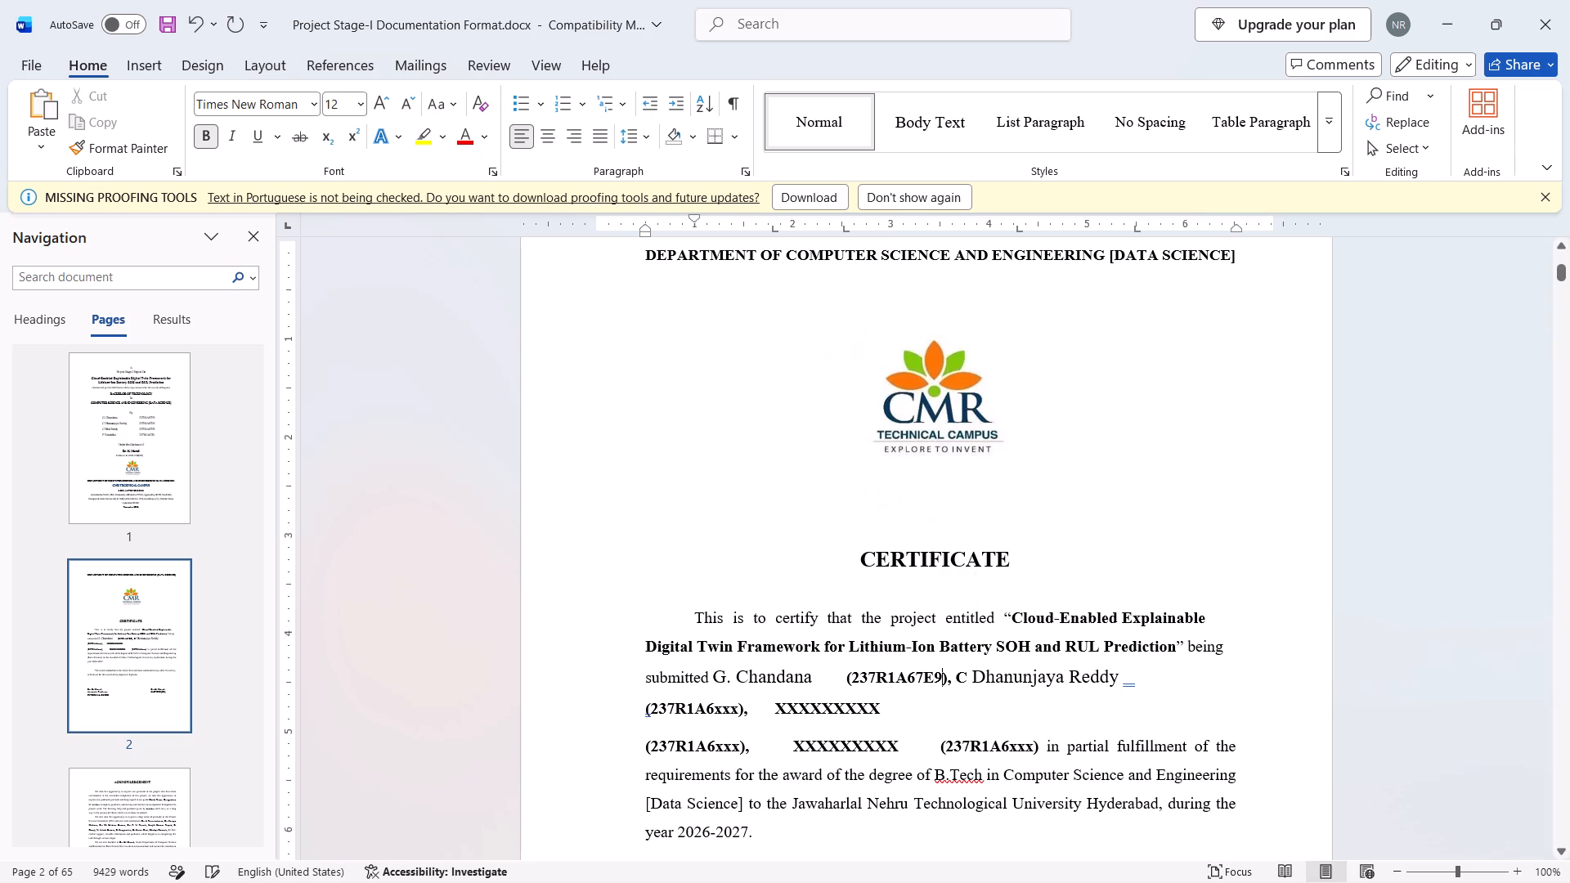
Replace the "xxx" in the certificate's second roll number with the ending of the second student's roll number from the cover page.
scroll(931, 577, "down", 1)
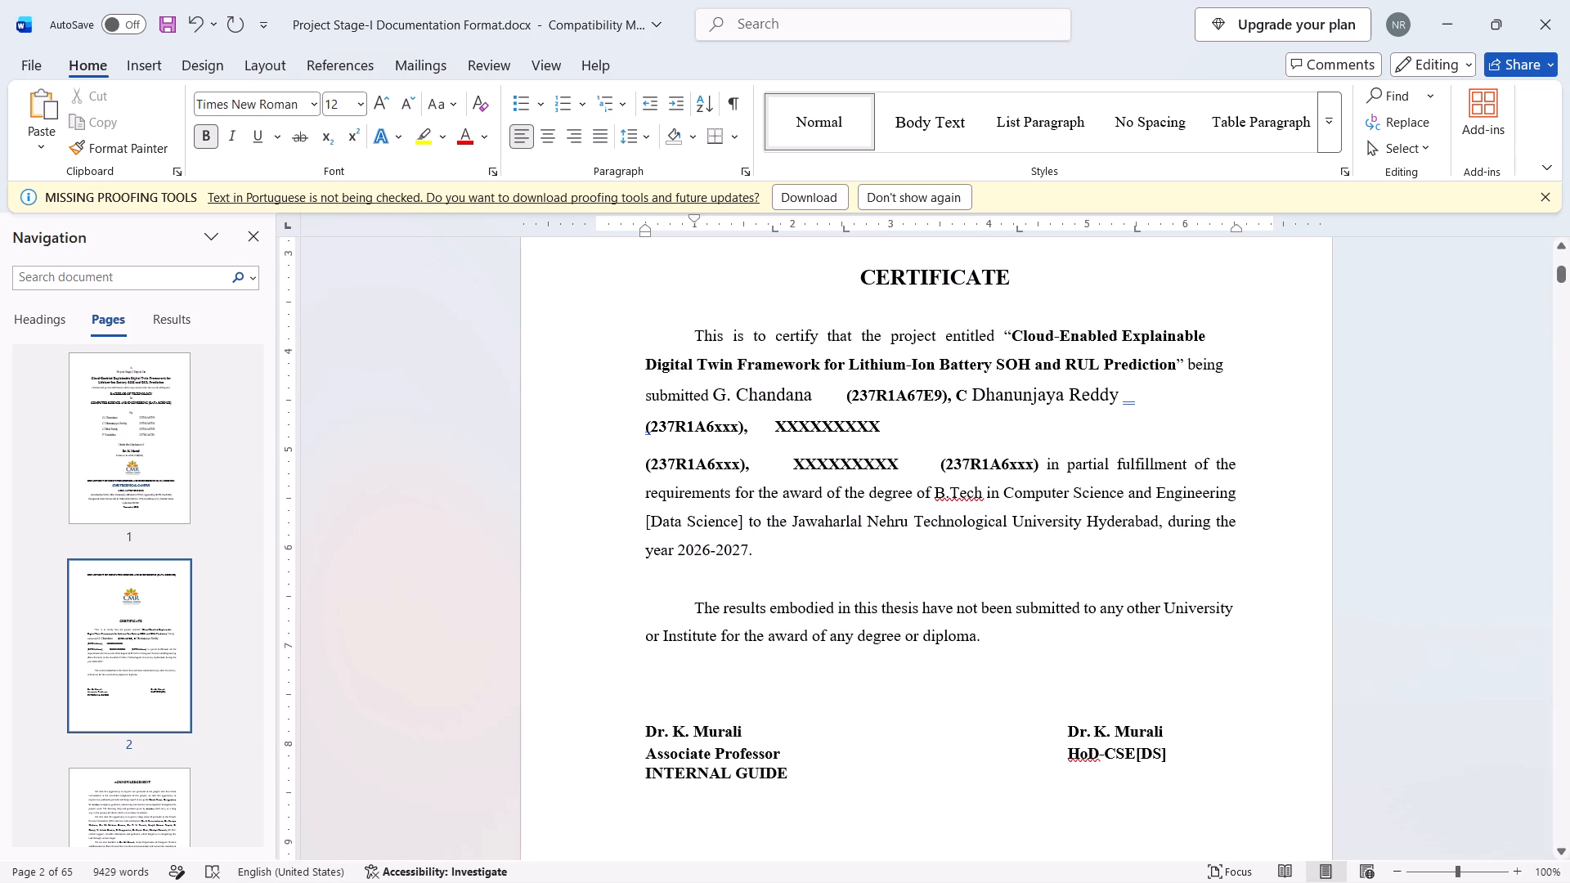
left_click(737, 431)
key("BackSpace")
key("BackSpace")
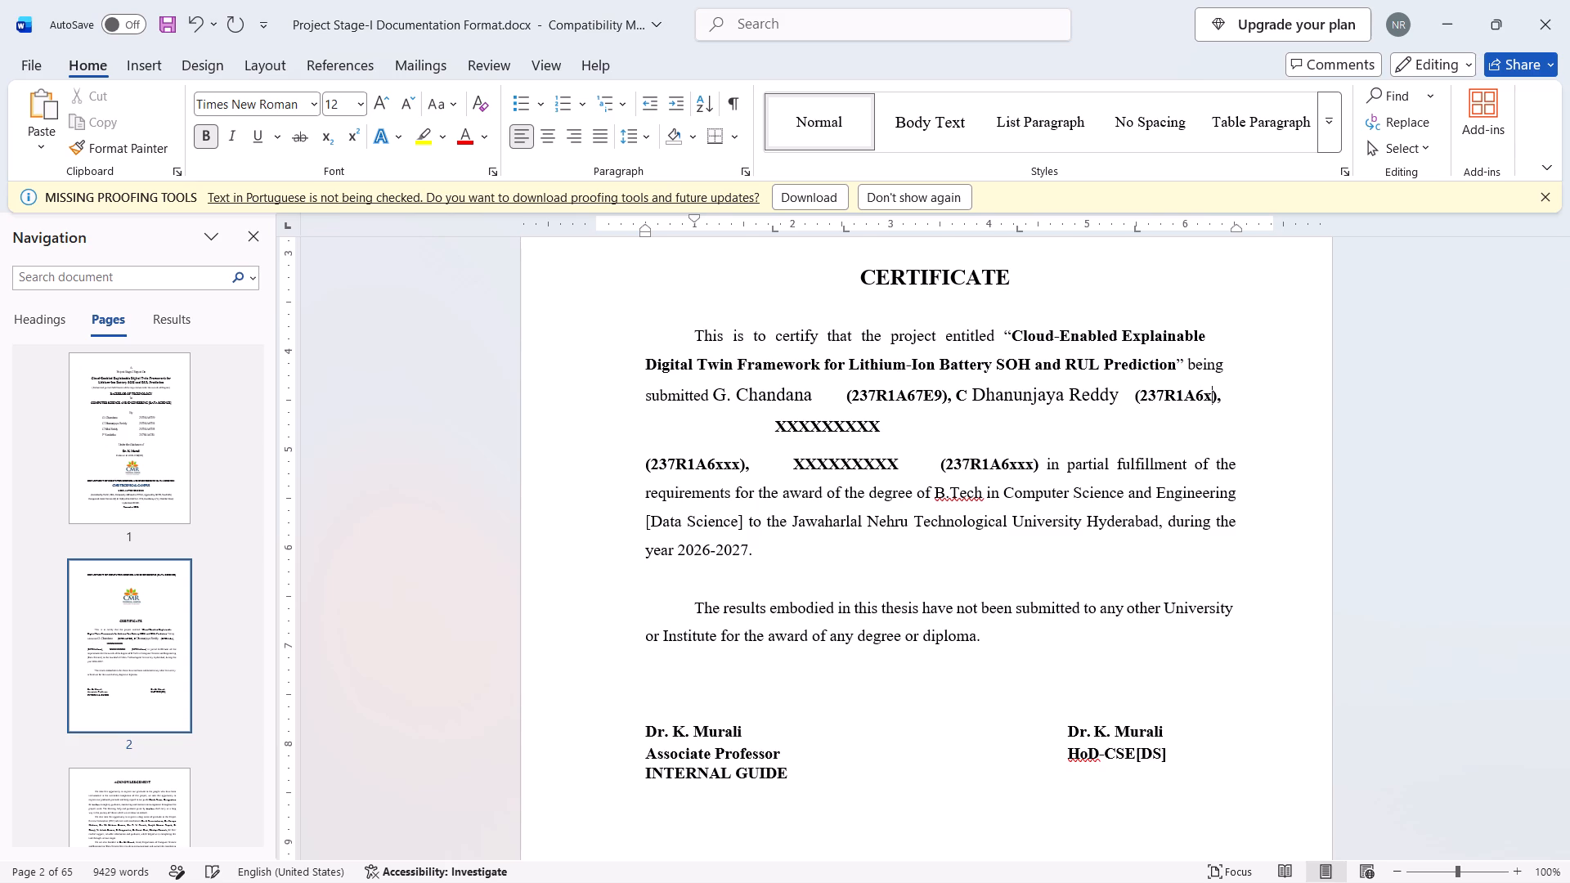
key("BackSpace")
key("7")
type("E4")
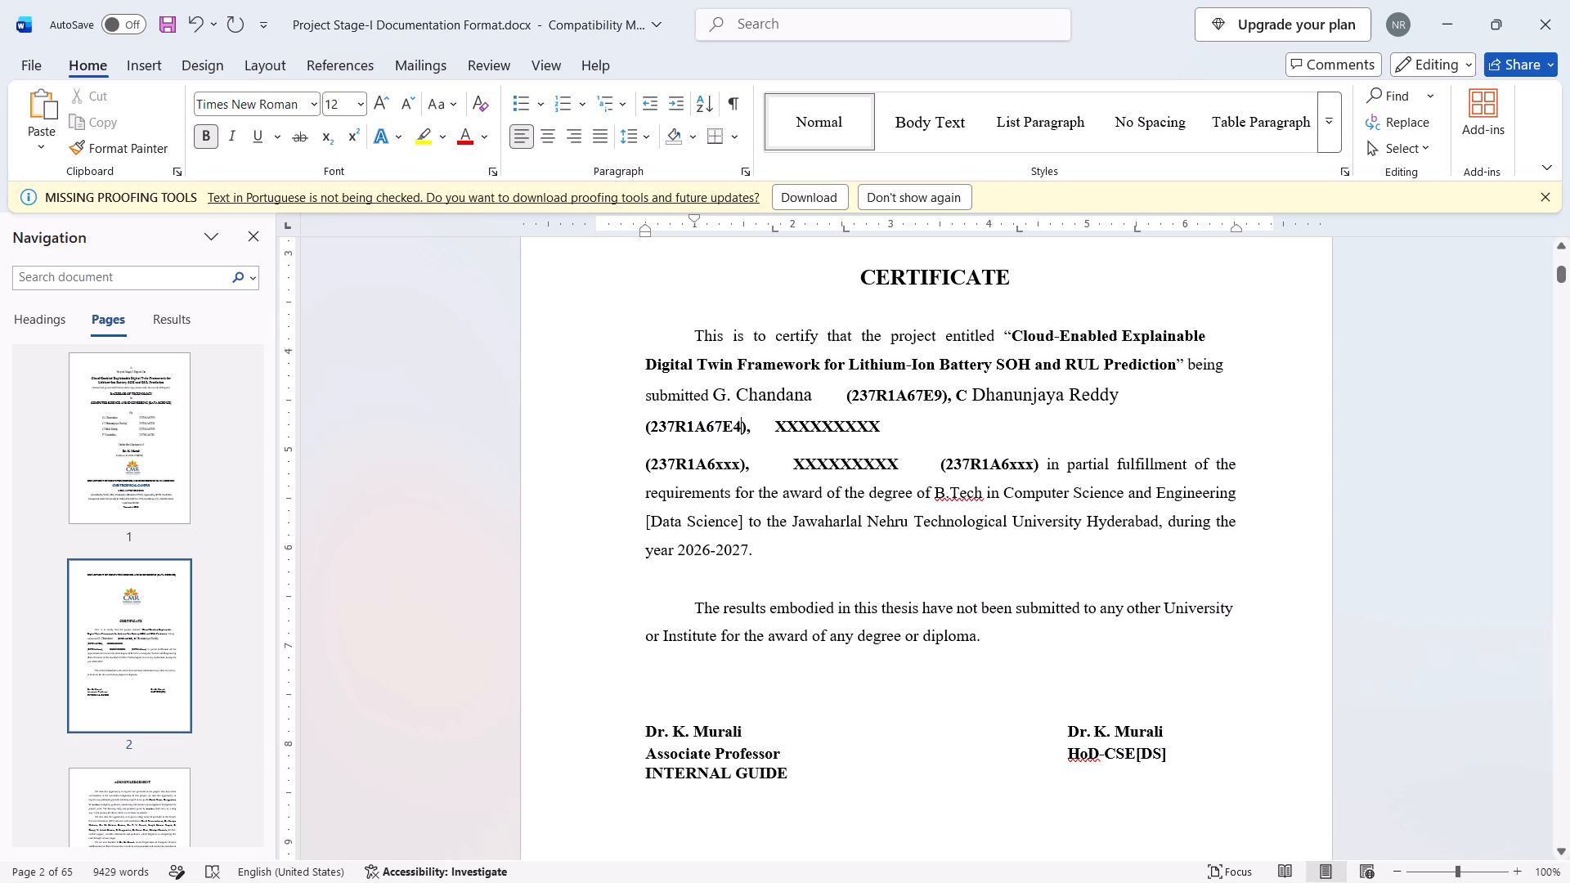
Delete two spaces before the second student's roll number, and replace the wide gap before the first student's roll number with two spaces.
left_click(644, 429)
key("BackSpace")
key("BackSpace")
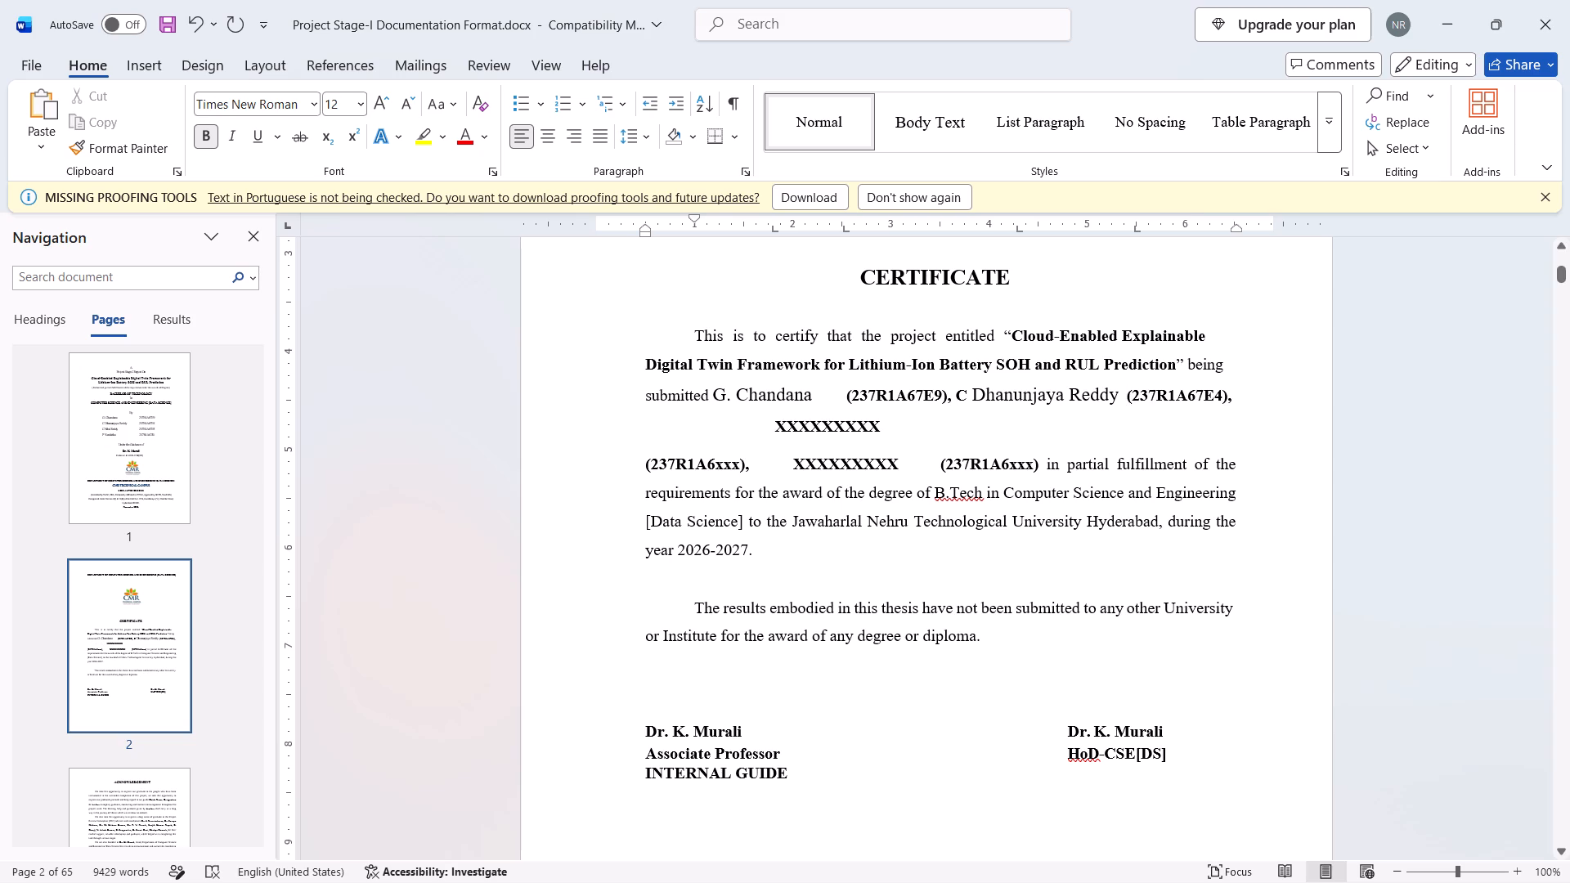
left_click(841, 397)
key("BackSpace")
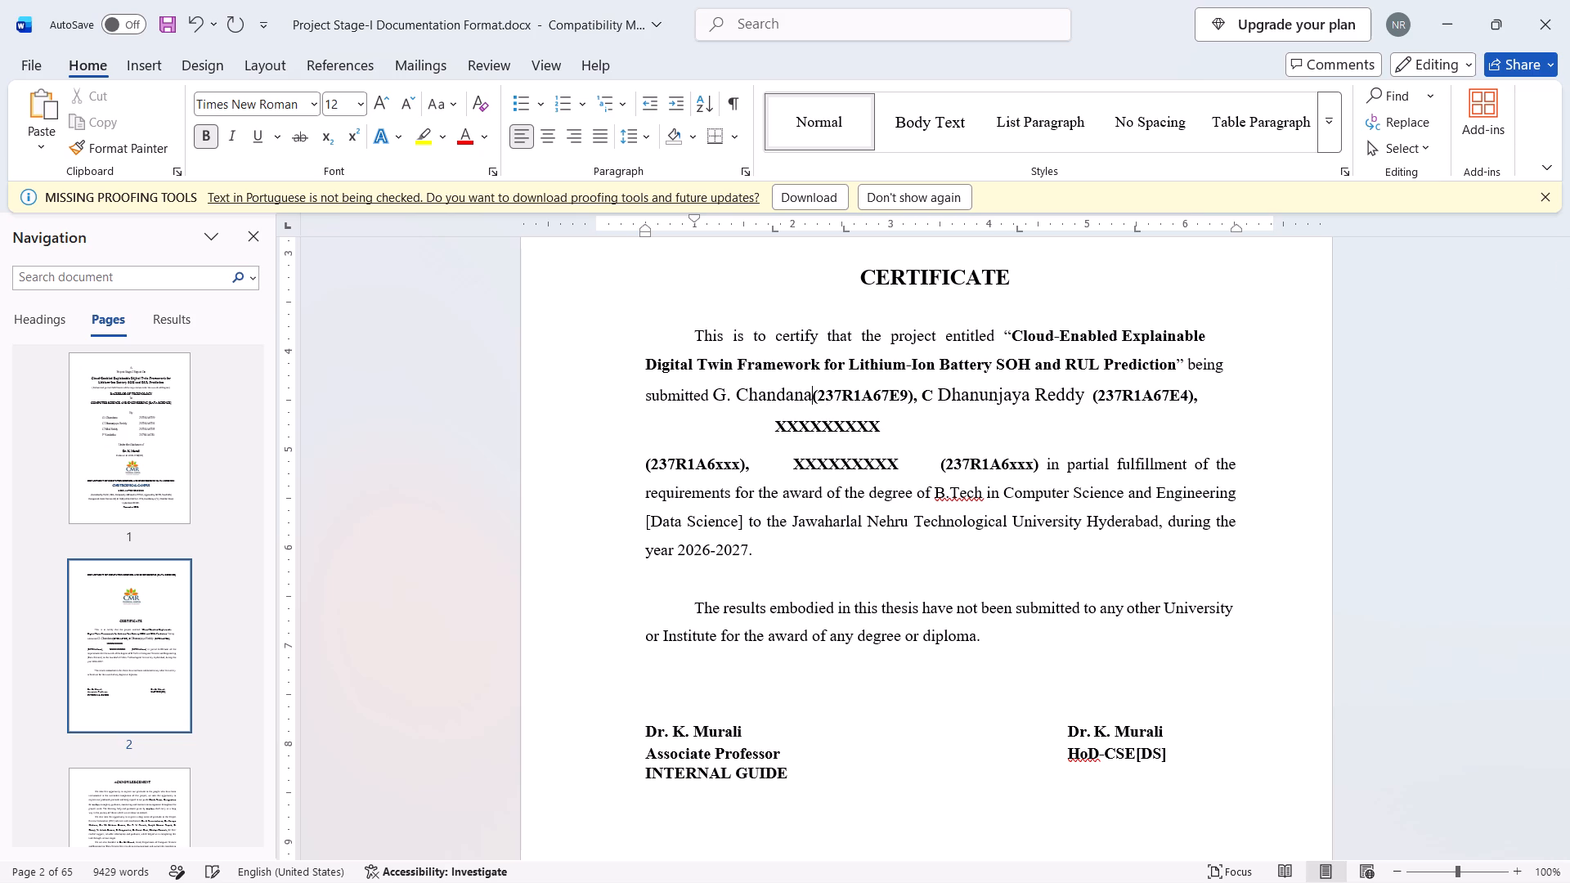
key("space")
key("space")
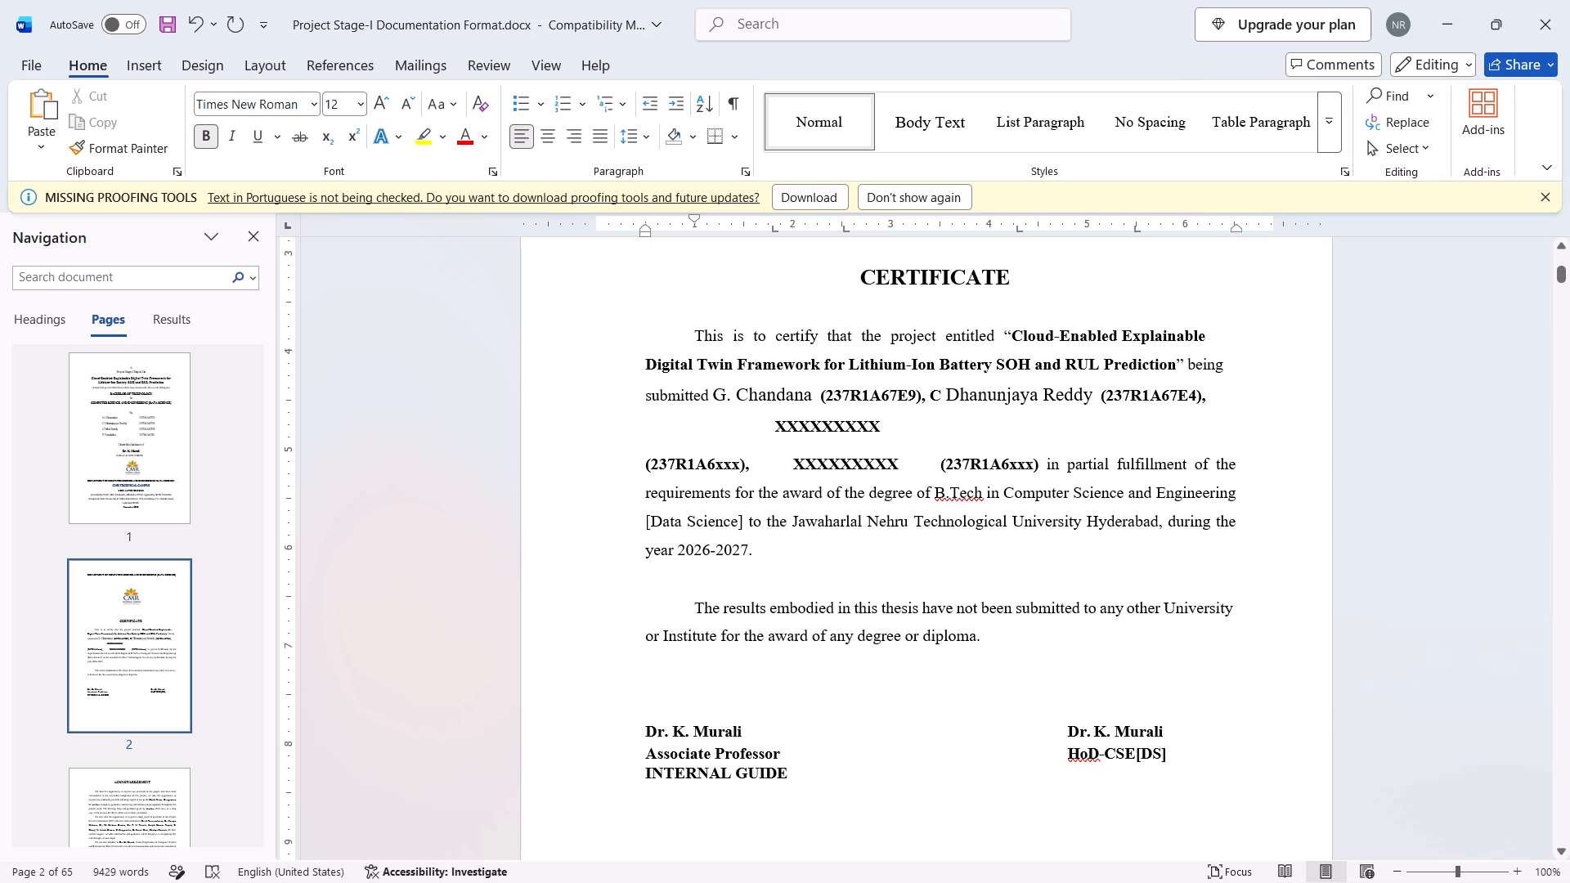
Make the first and second students' names in the certificate paragraph bold.
left_click(707, 397)
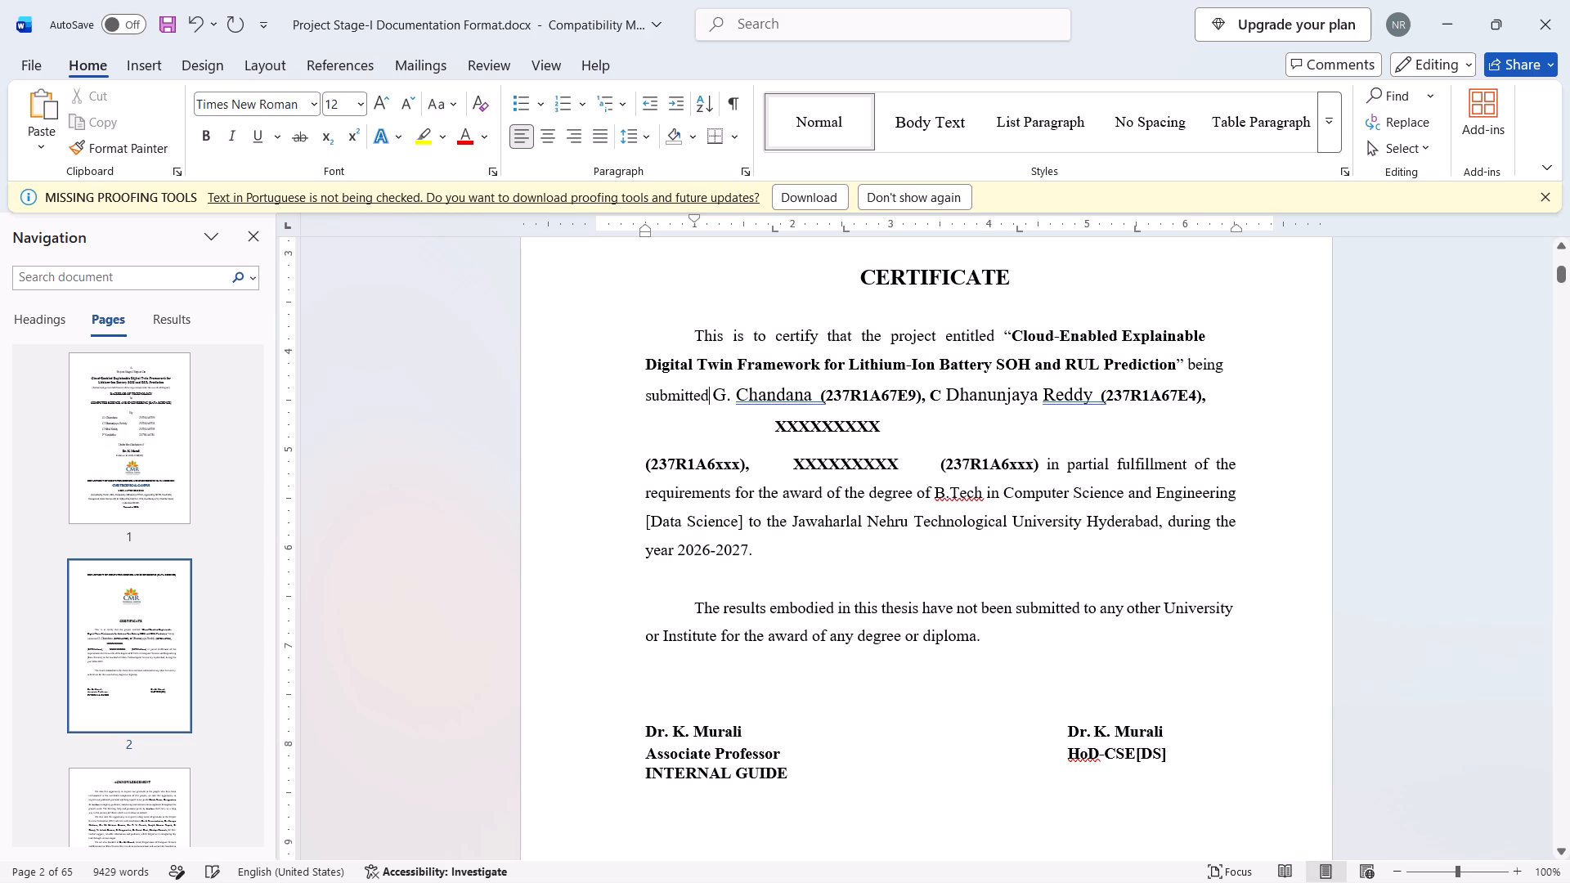
left_click(710, 393)
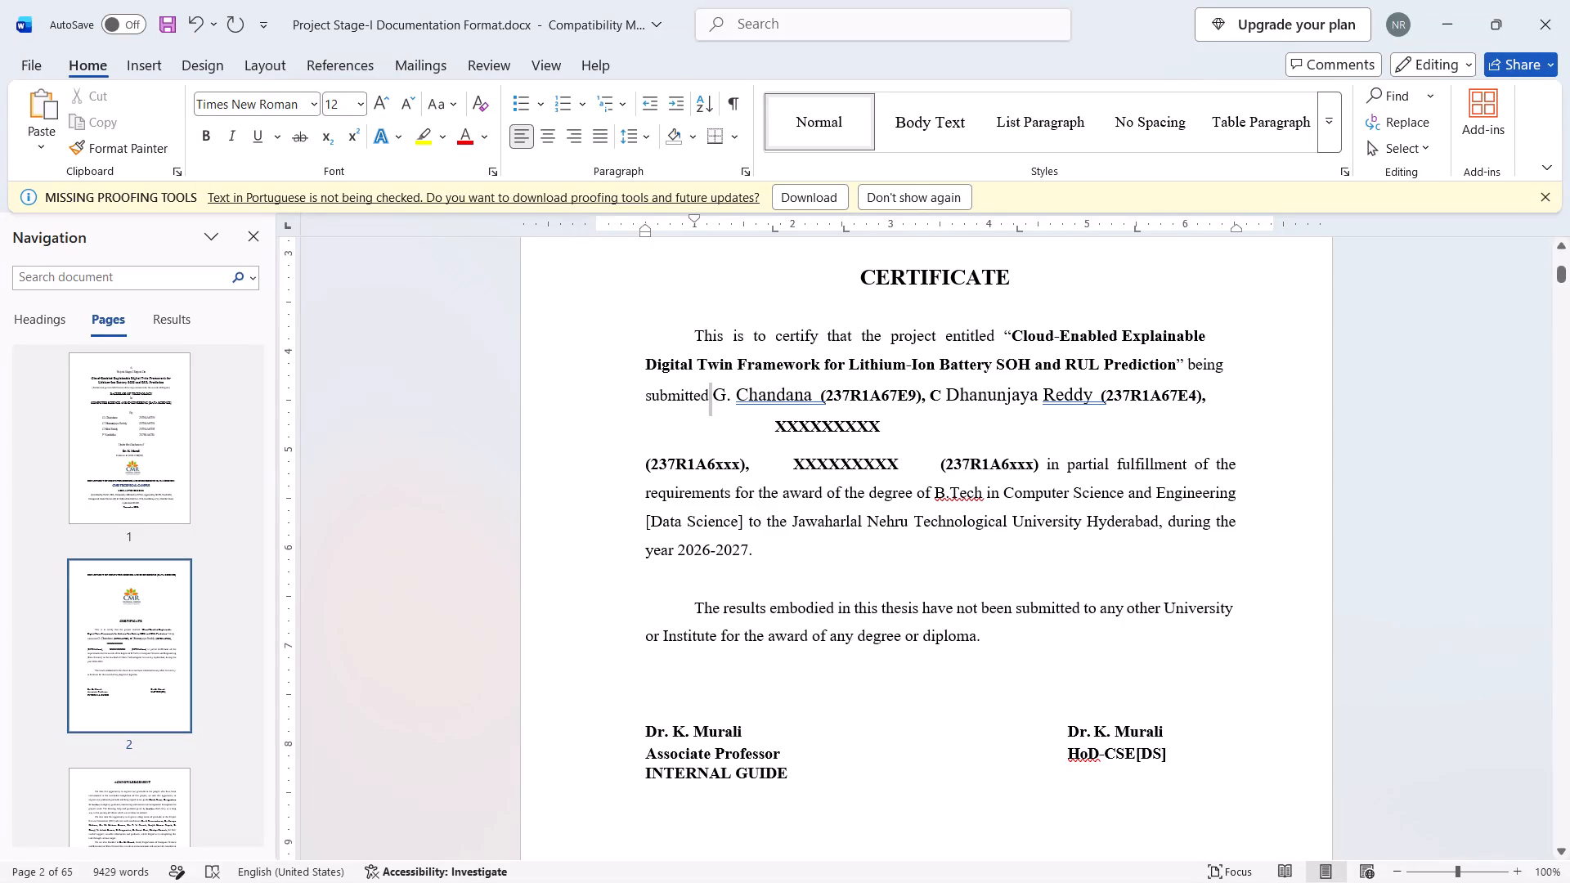
left_click(713, 394)
left_click_drag(714, 394, 787, 397)
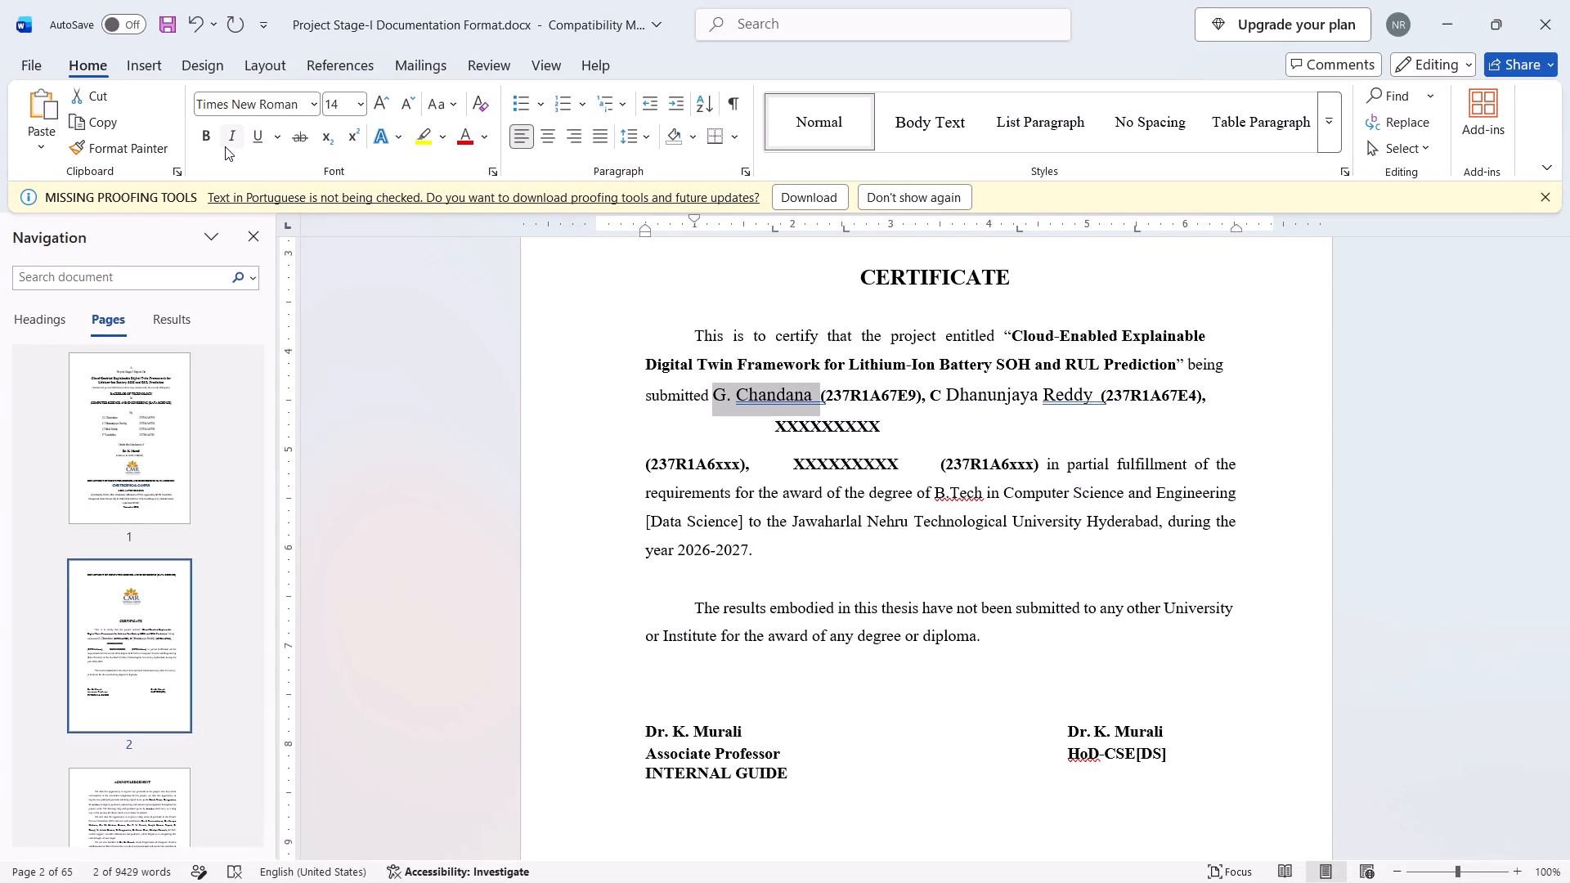
left_click(213, 137)
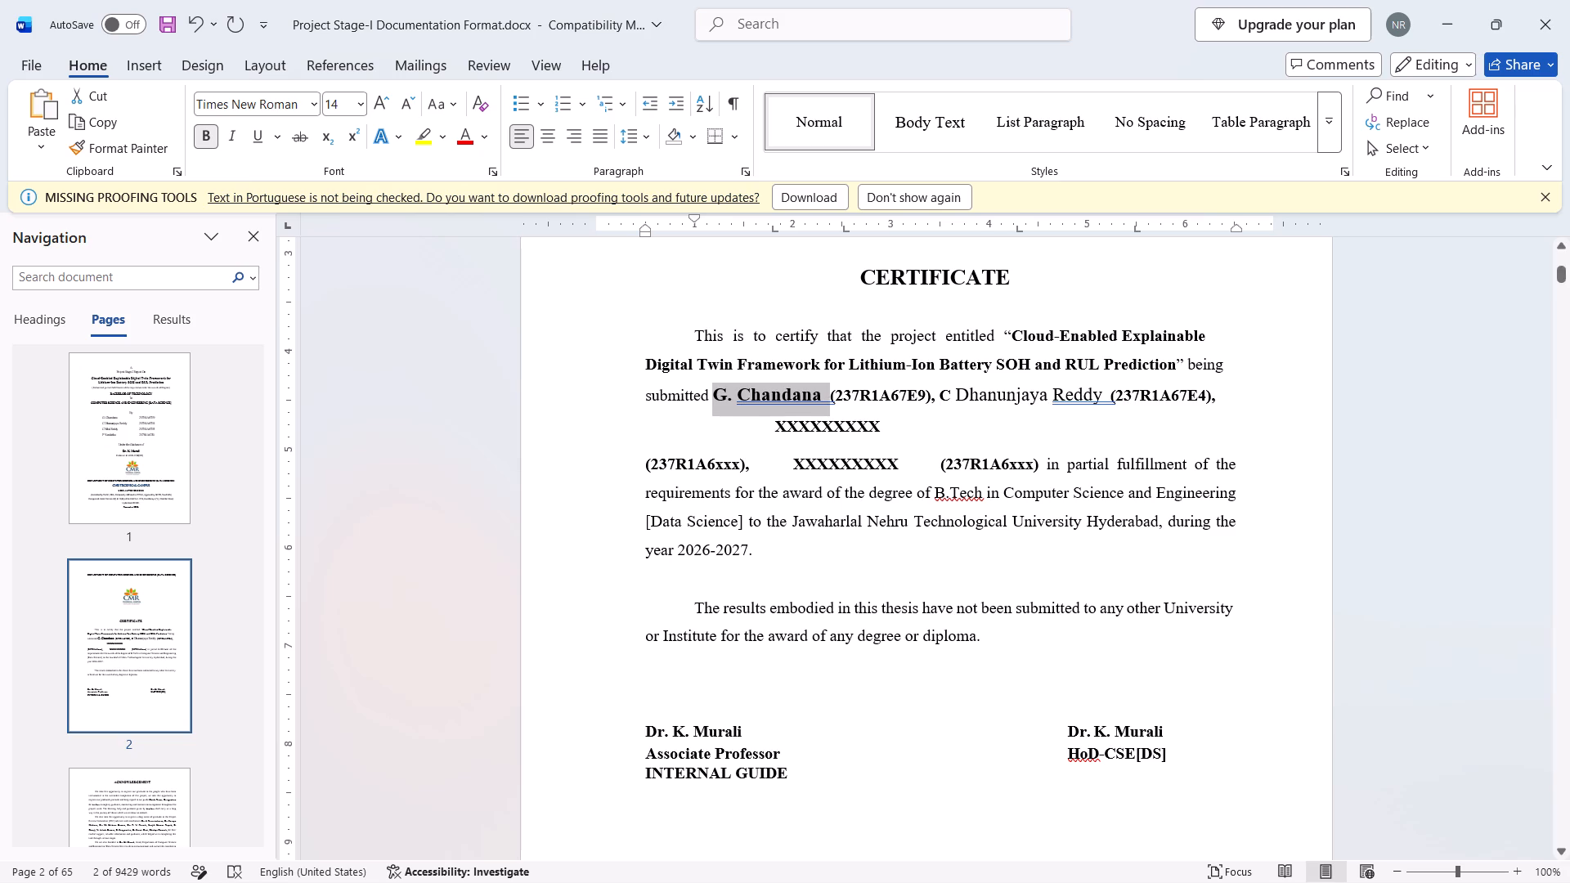
left_click(940, 450)
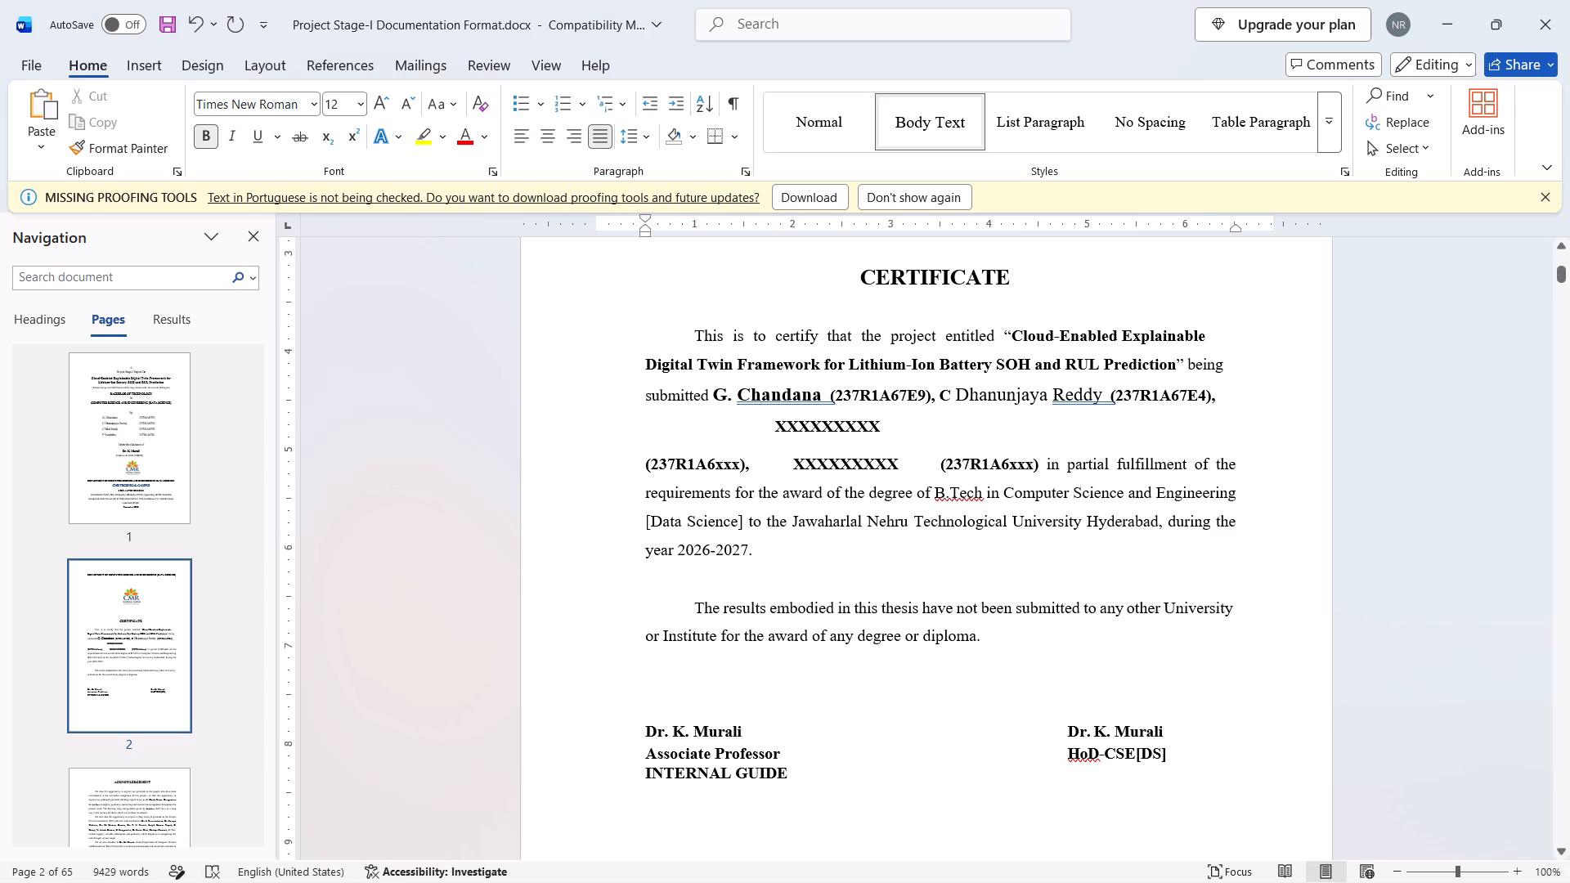
left_click_drag(940, 395, 1101, 401)
left_click(204, 143)
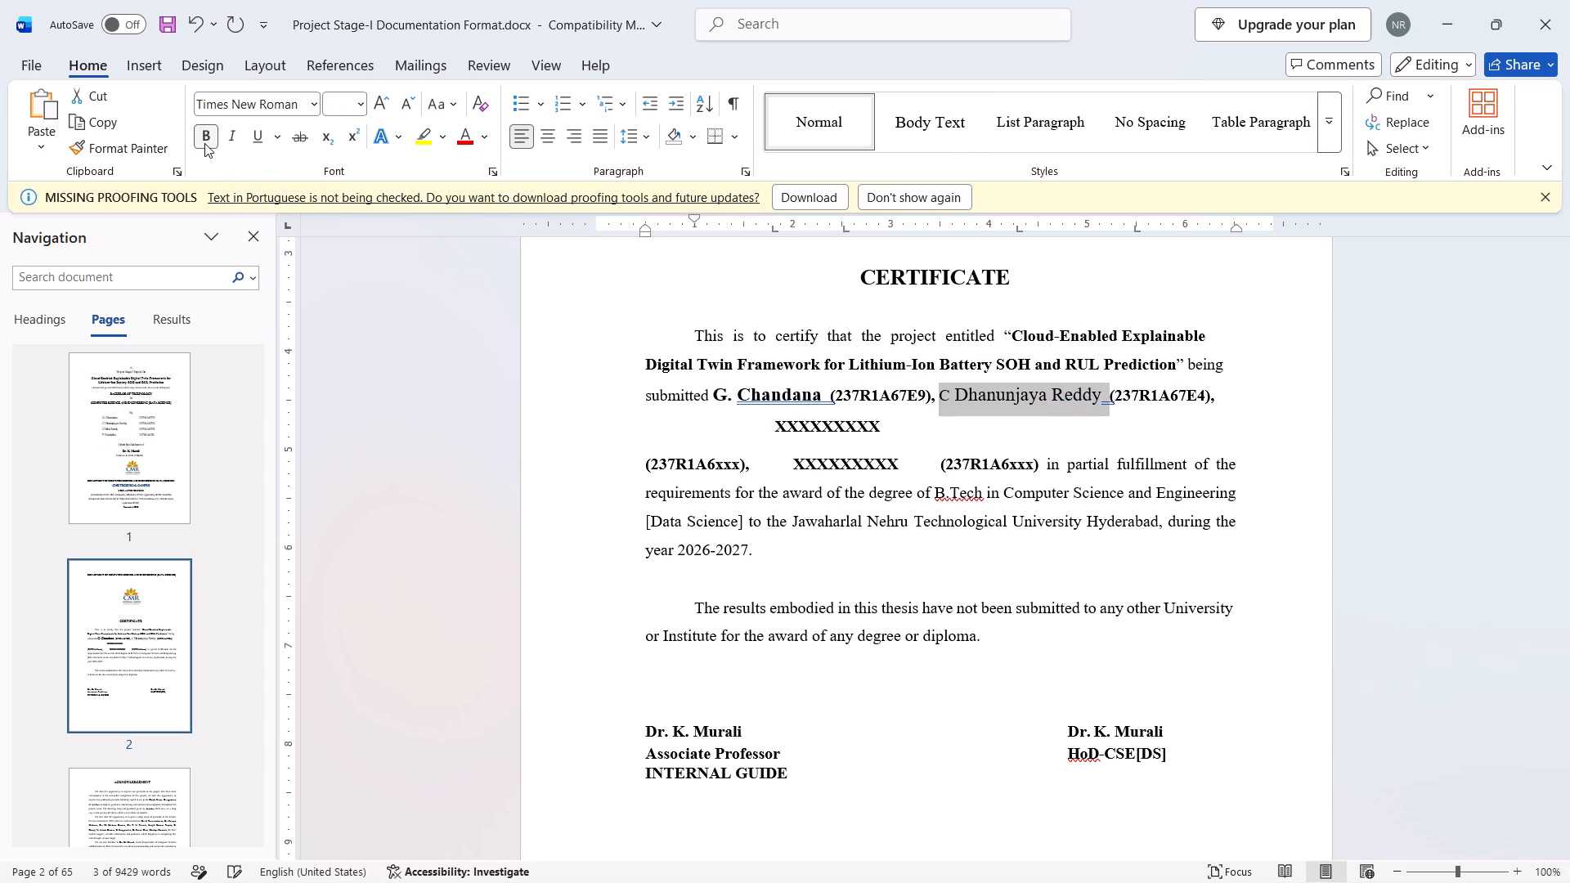
left_click(198, 139)
left_click(754, 553)
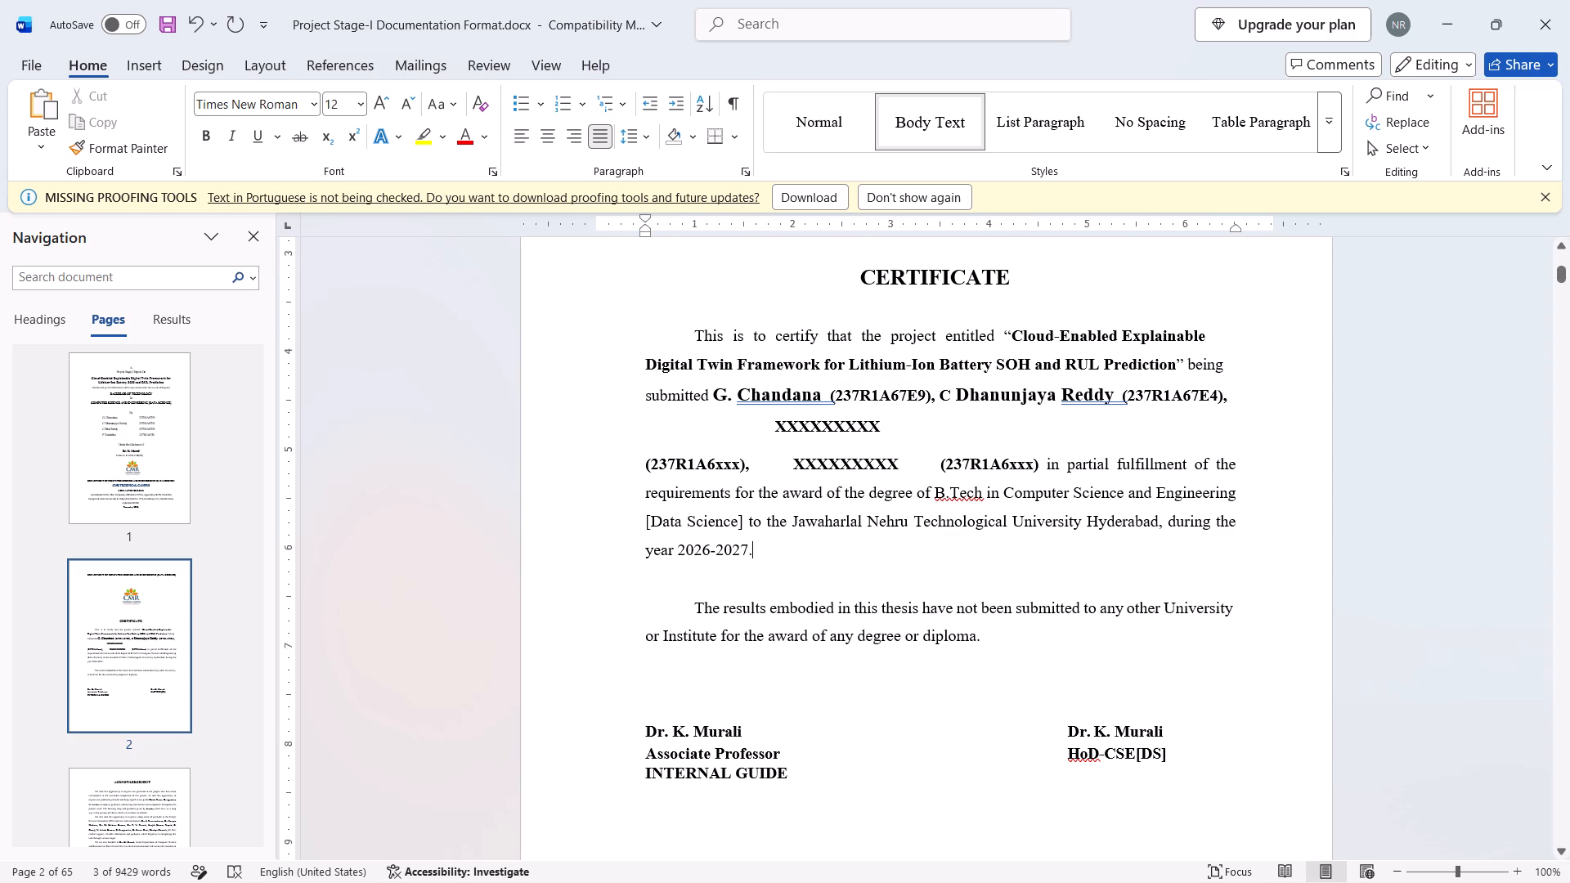
Apply the grammar suggestions that leave a single space between each of the first two students' names and their roll numbers.
left_click(785, 405)
right_click(785, 405)
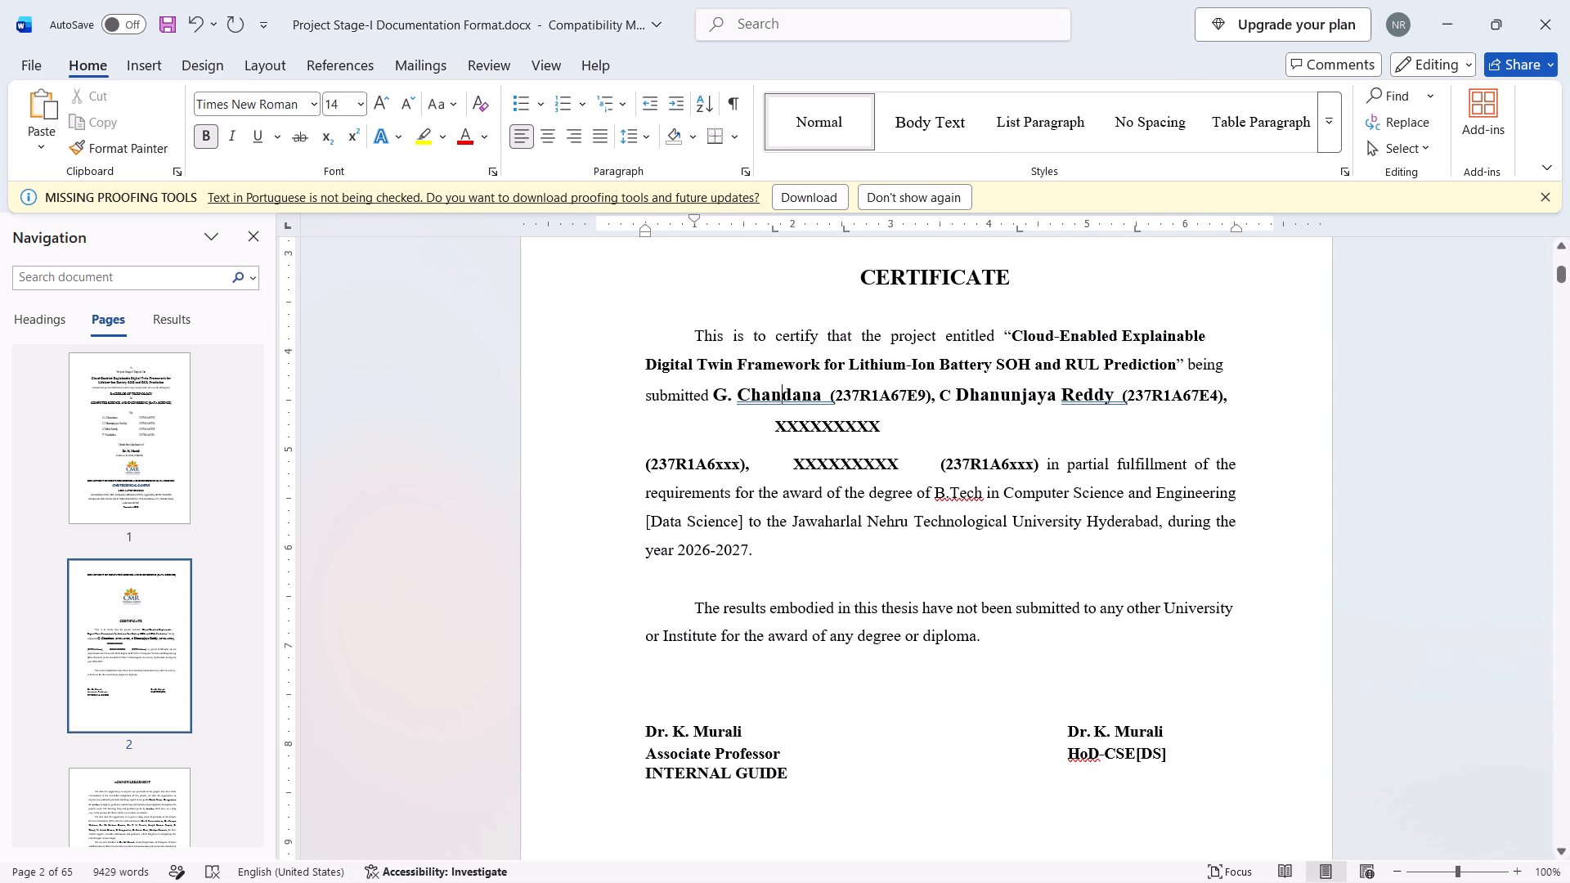
left_click(759, 419)
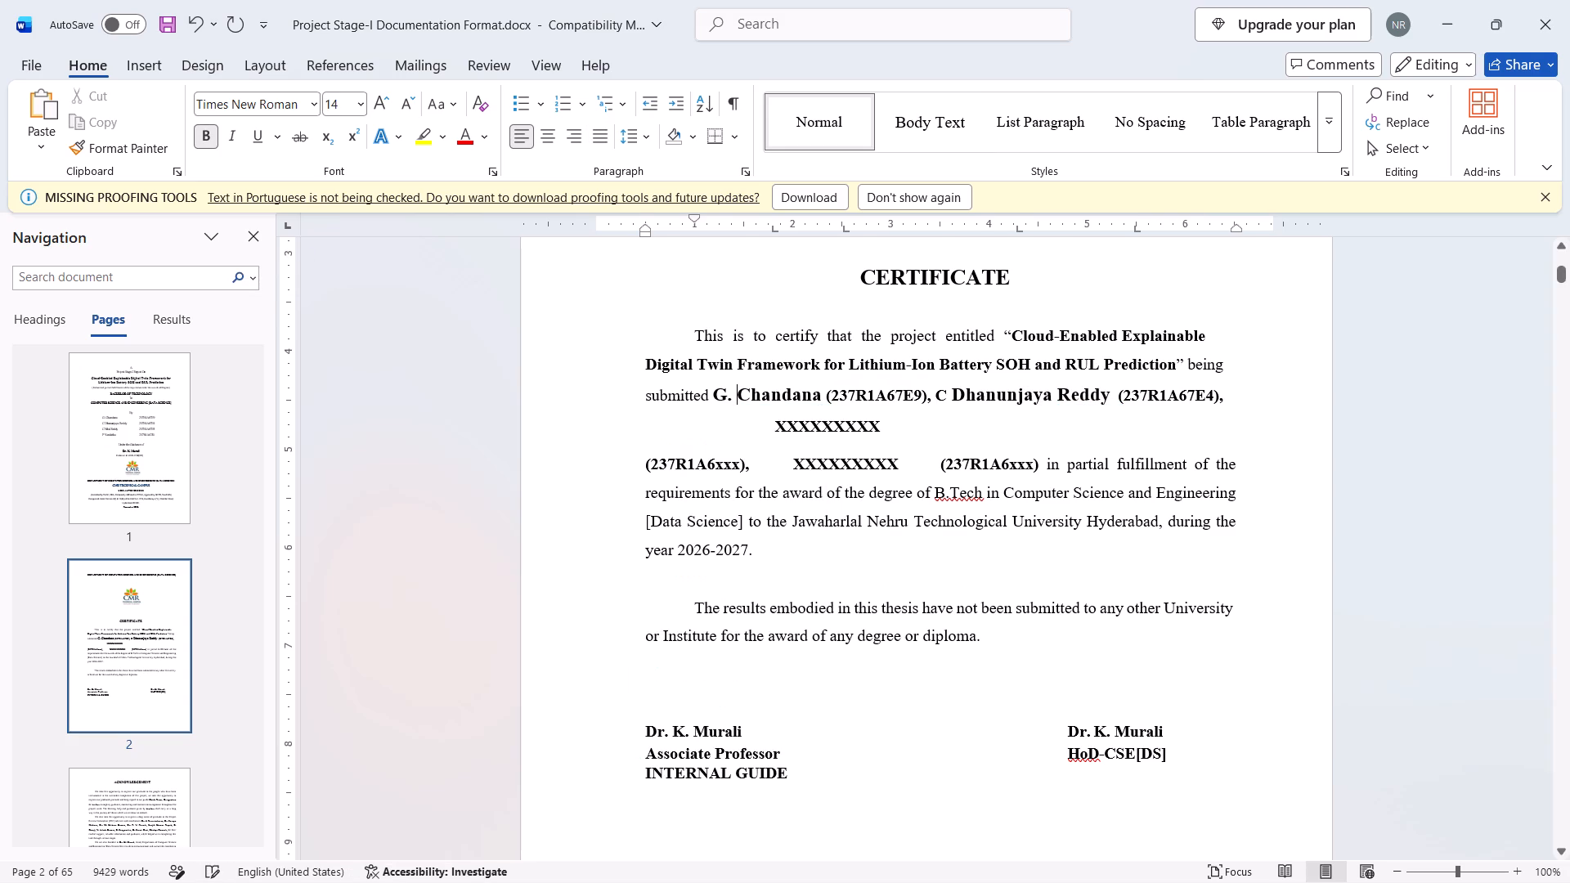
left_click(1080, 393)
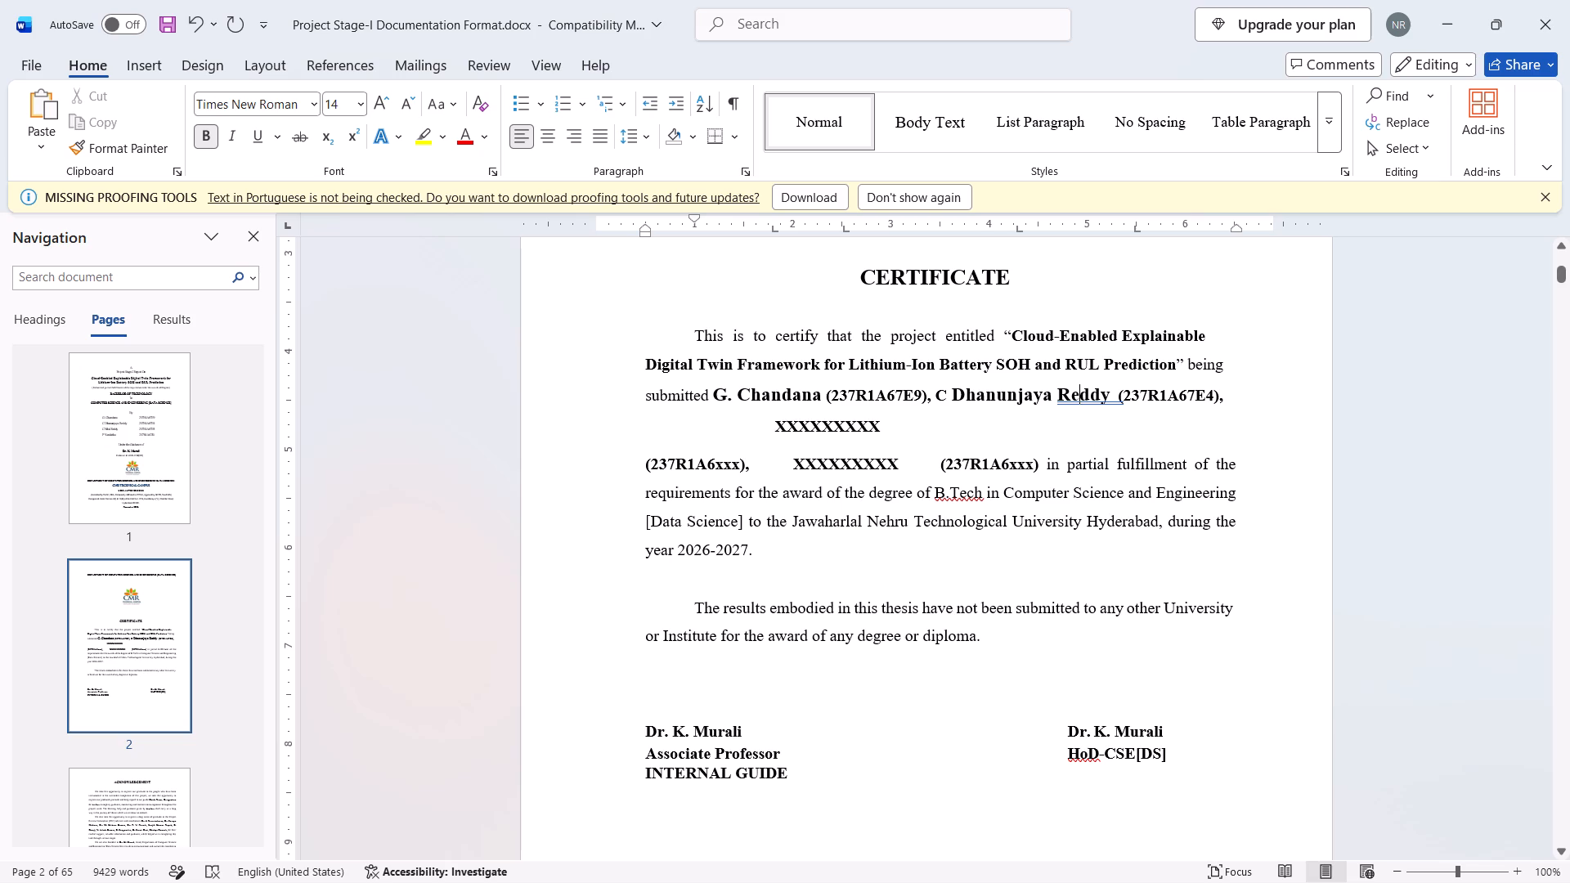
right_click(1080, 393)
left_click(1045, 415)
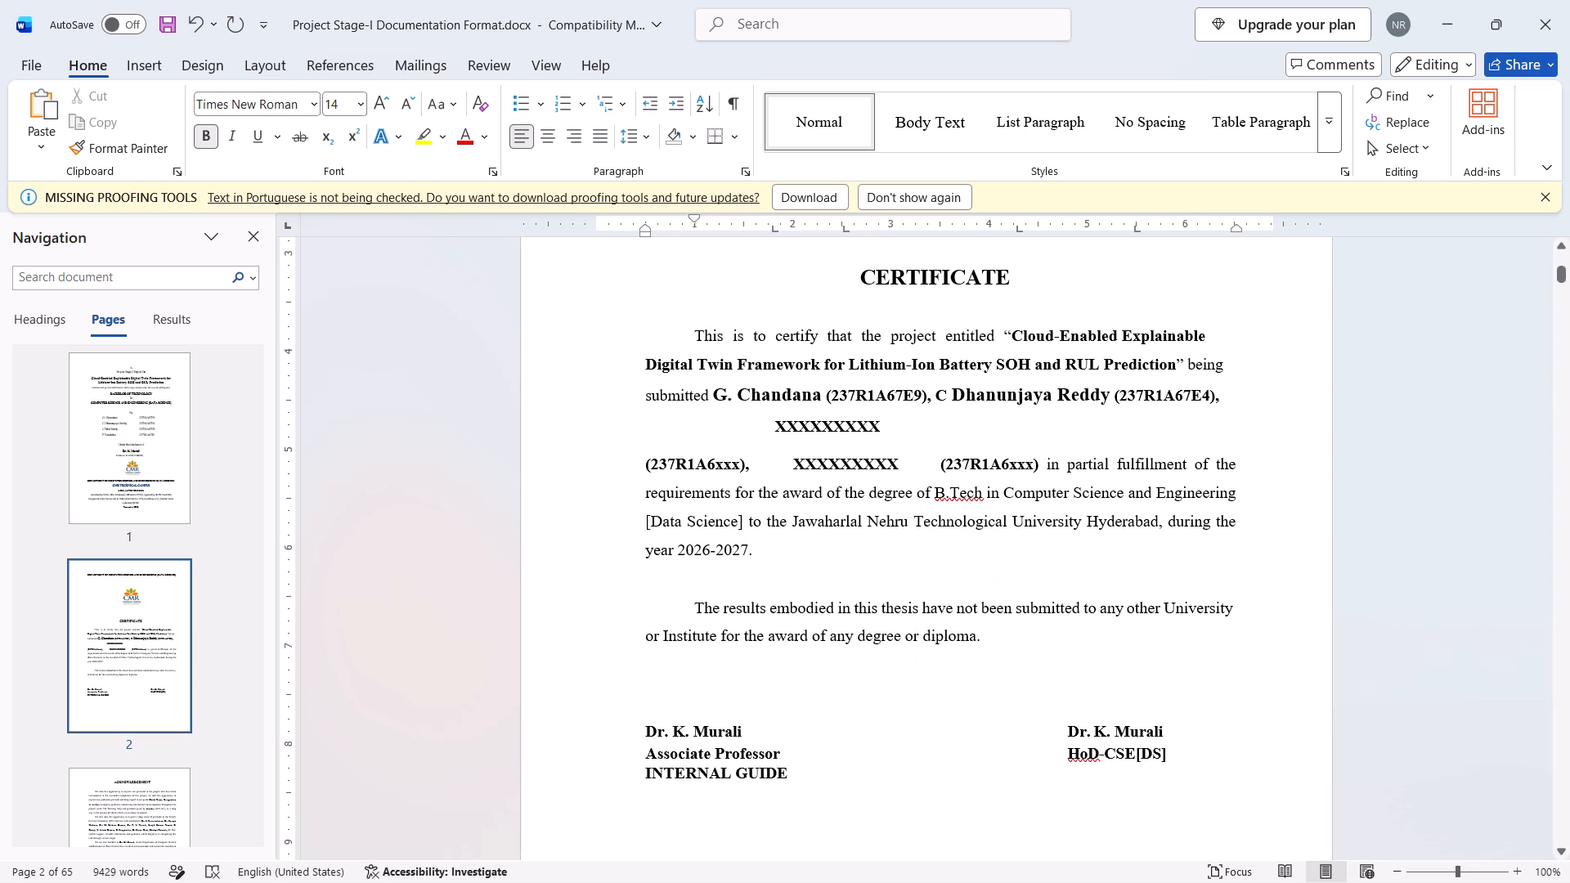
Replace the second student's initial in the certificate with "C." followed by a space.
left_click(949, 397)
key("BackSpace")
key("BackSpace")
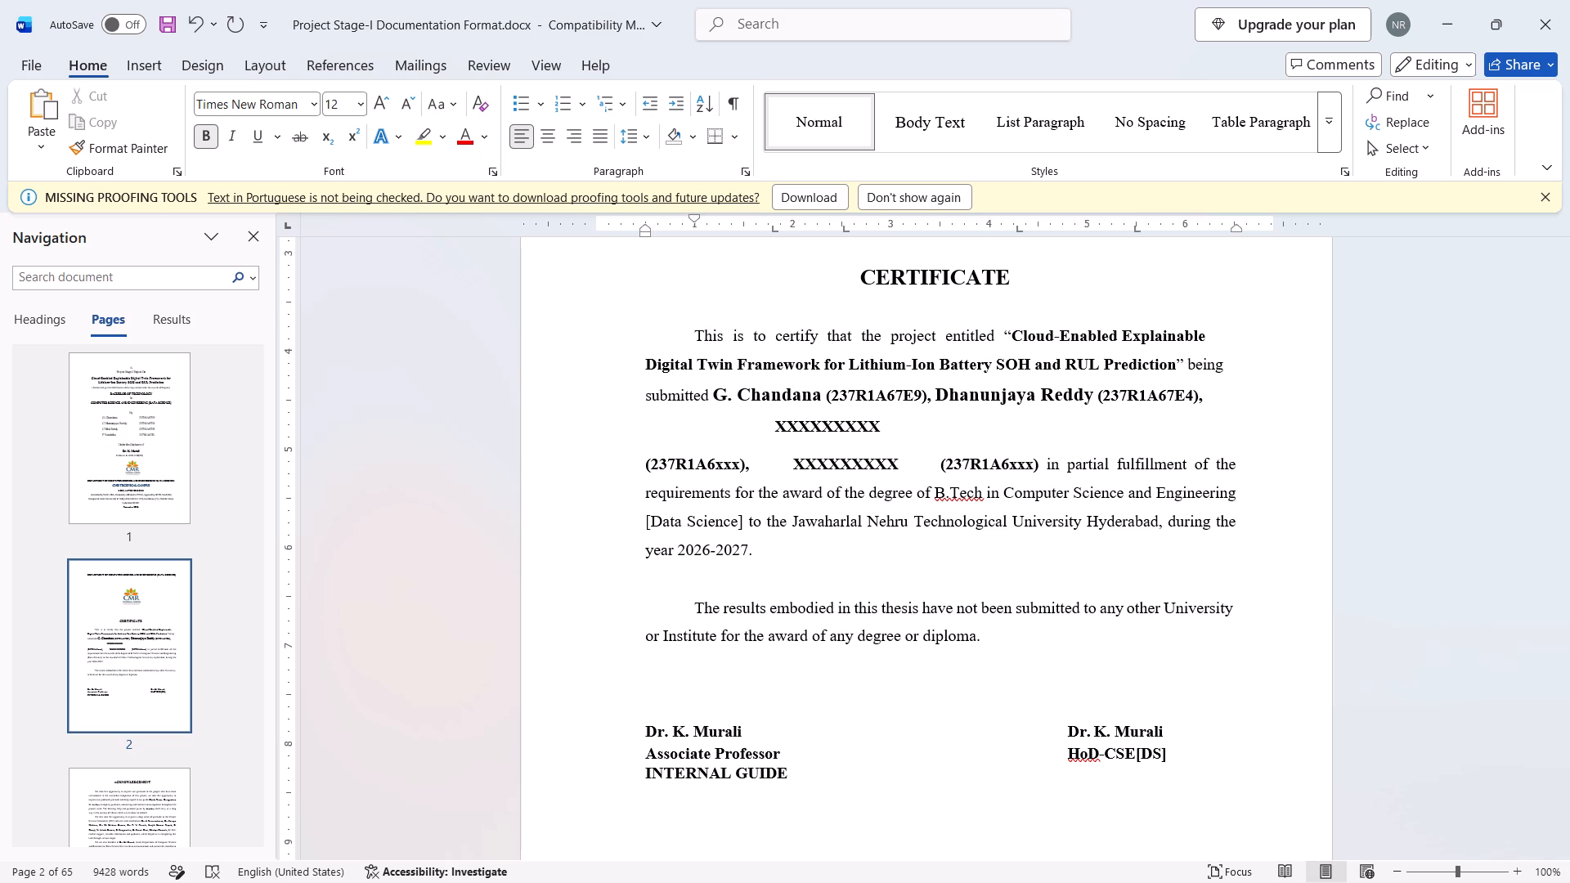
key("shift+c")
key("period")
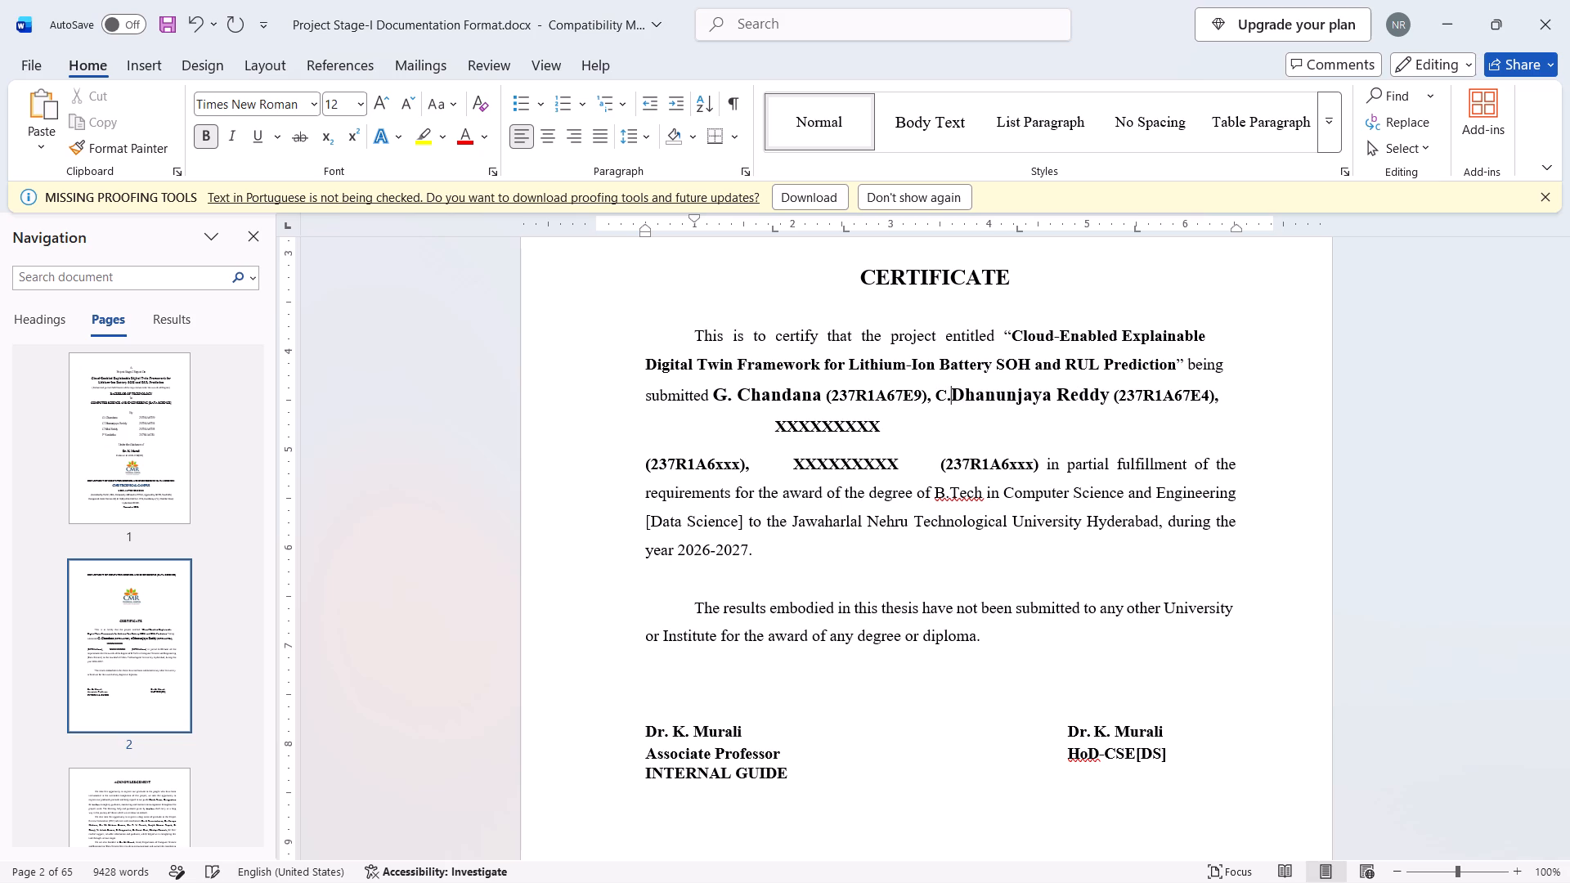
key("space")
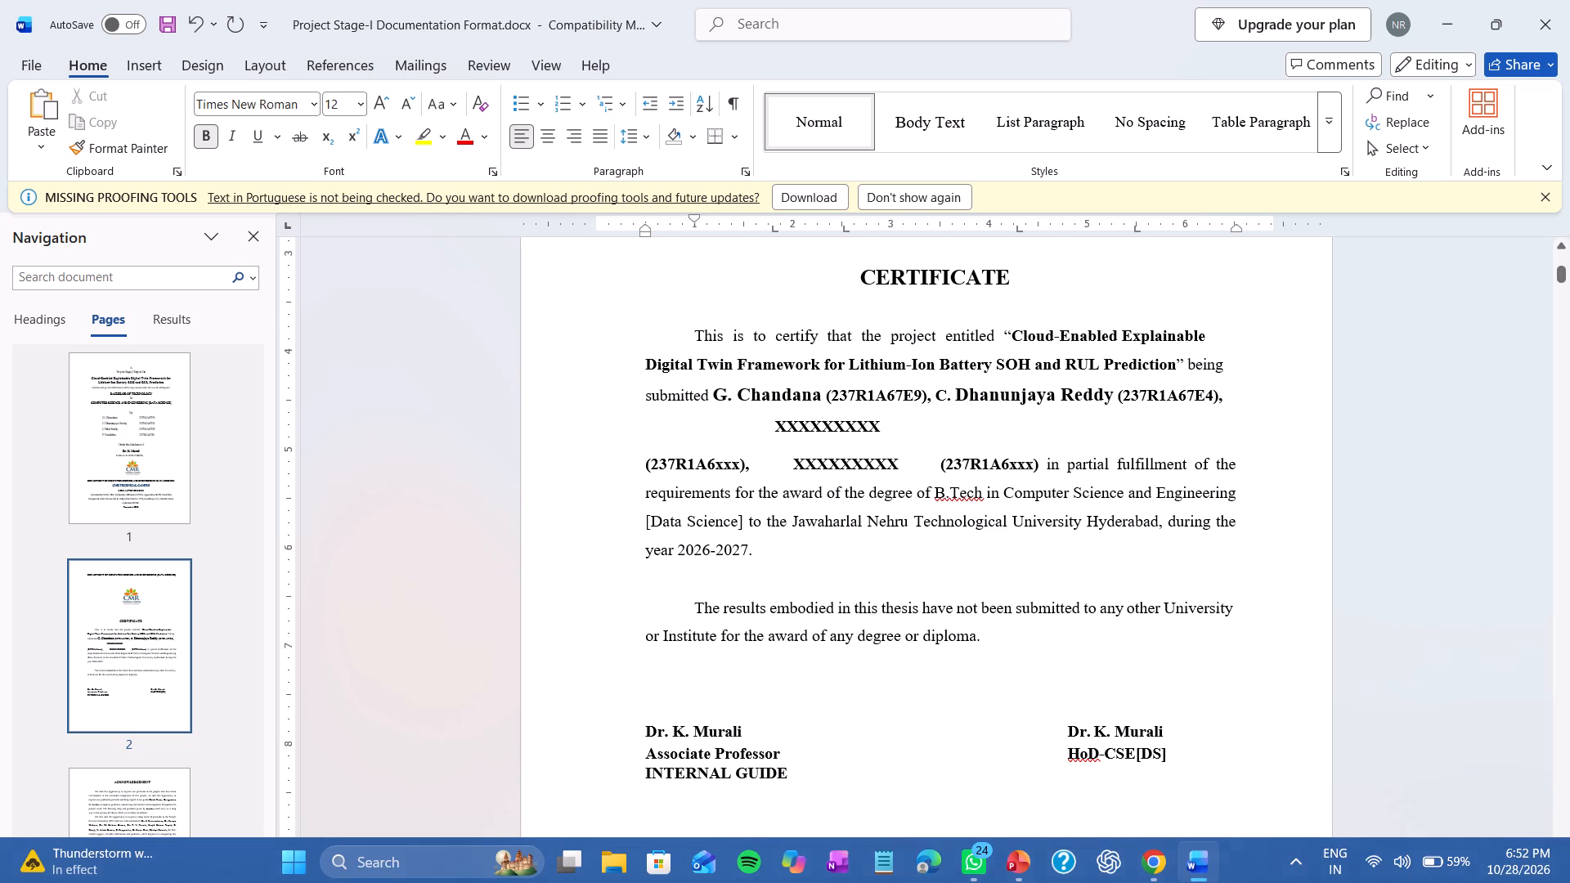
Change the third student's initial on the cover page to "Ch.".
scroll(857, 427, "up", 5)
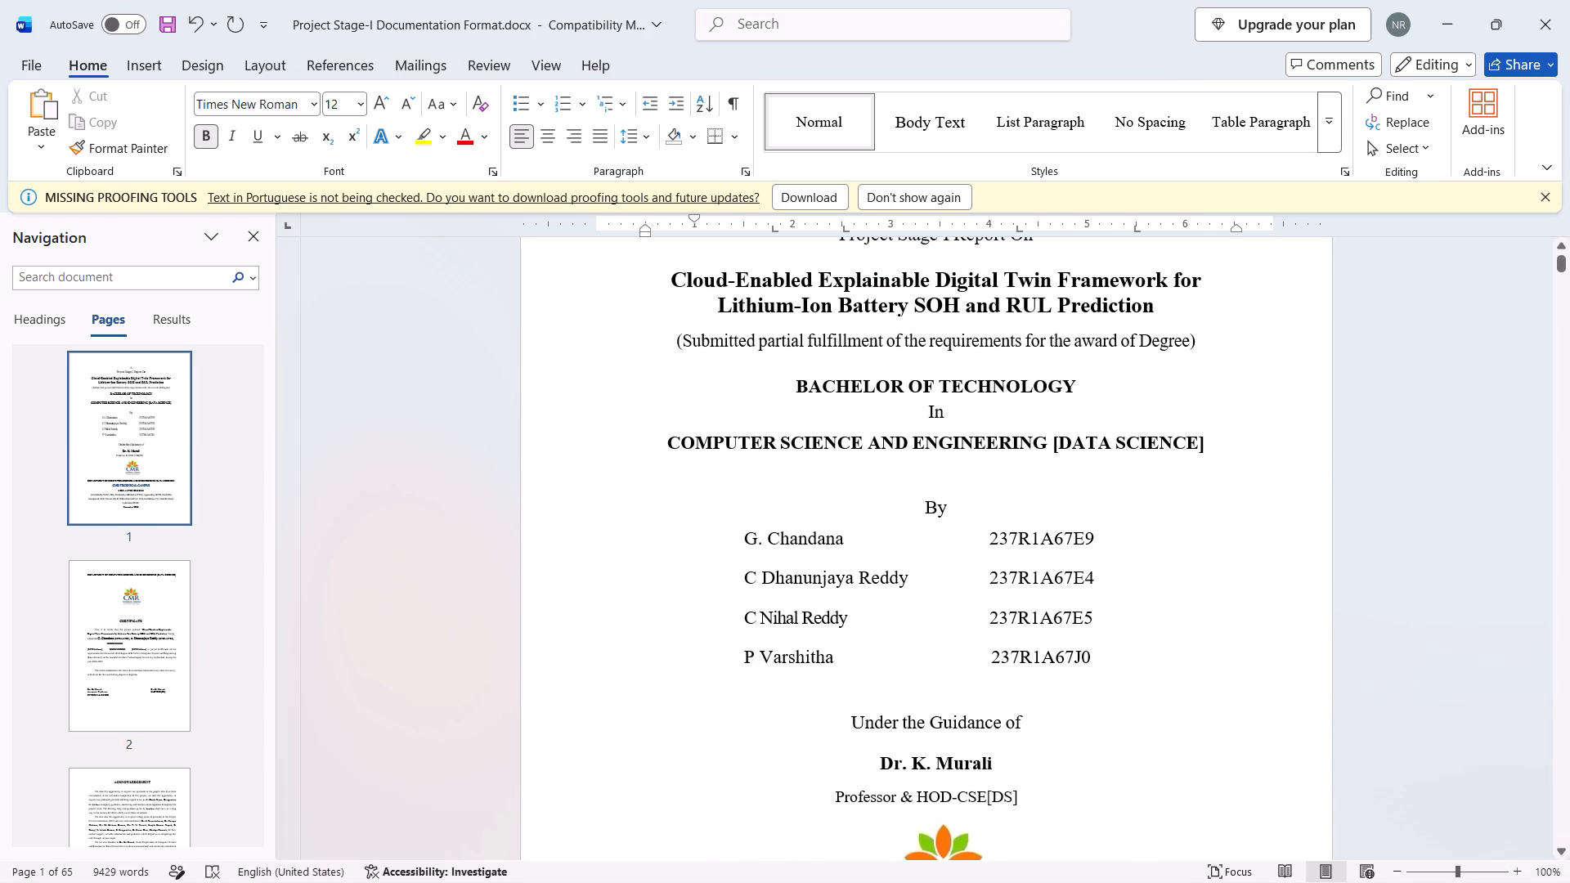
left_click(751, 620)
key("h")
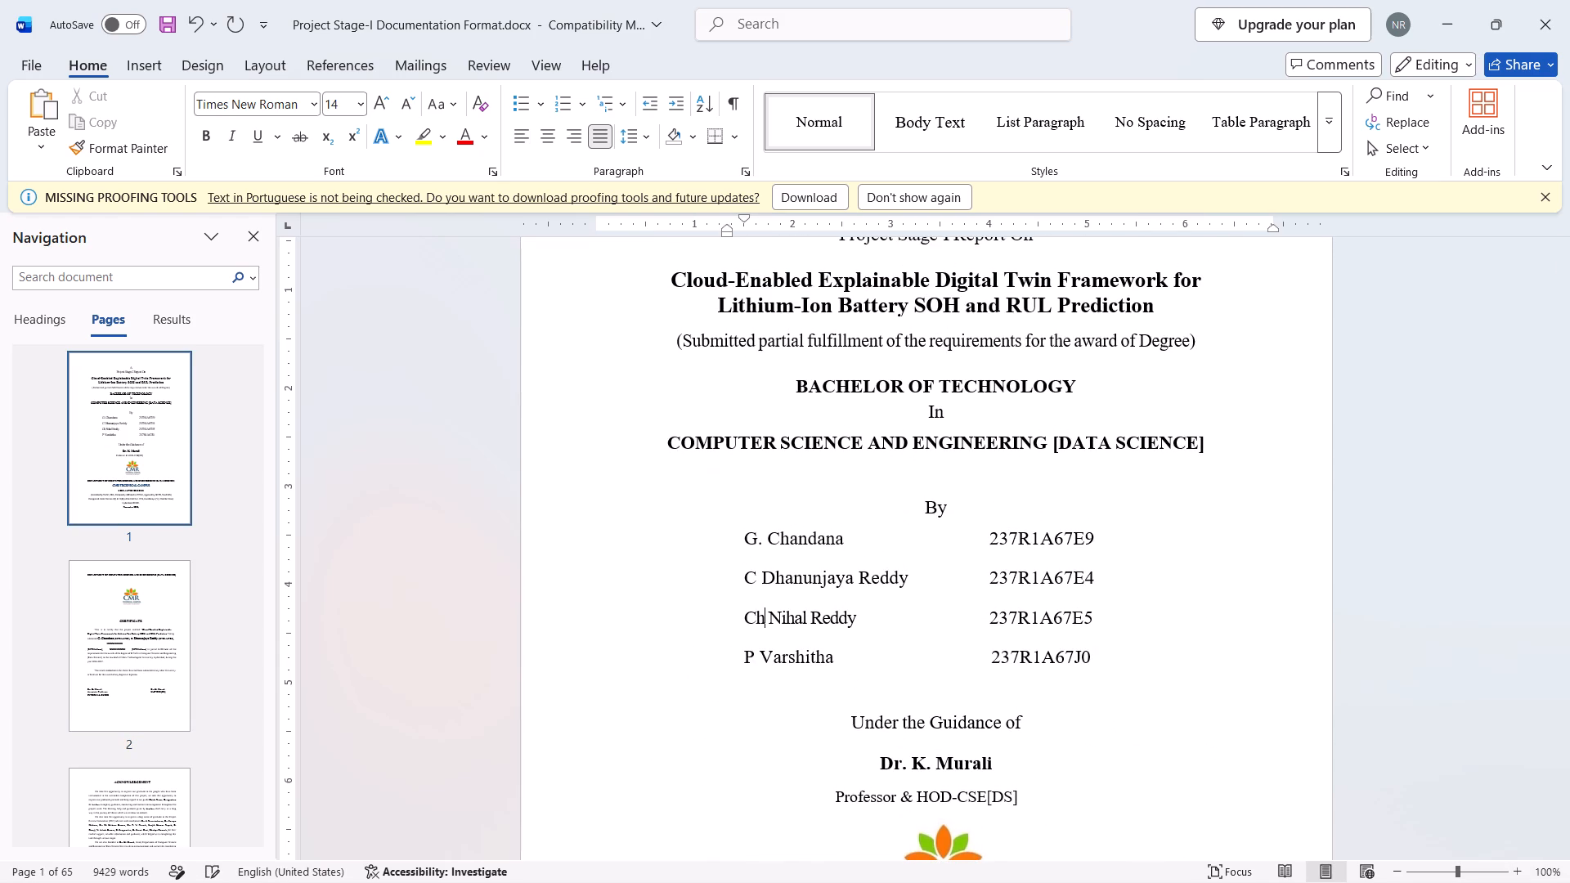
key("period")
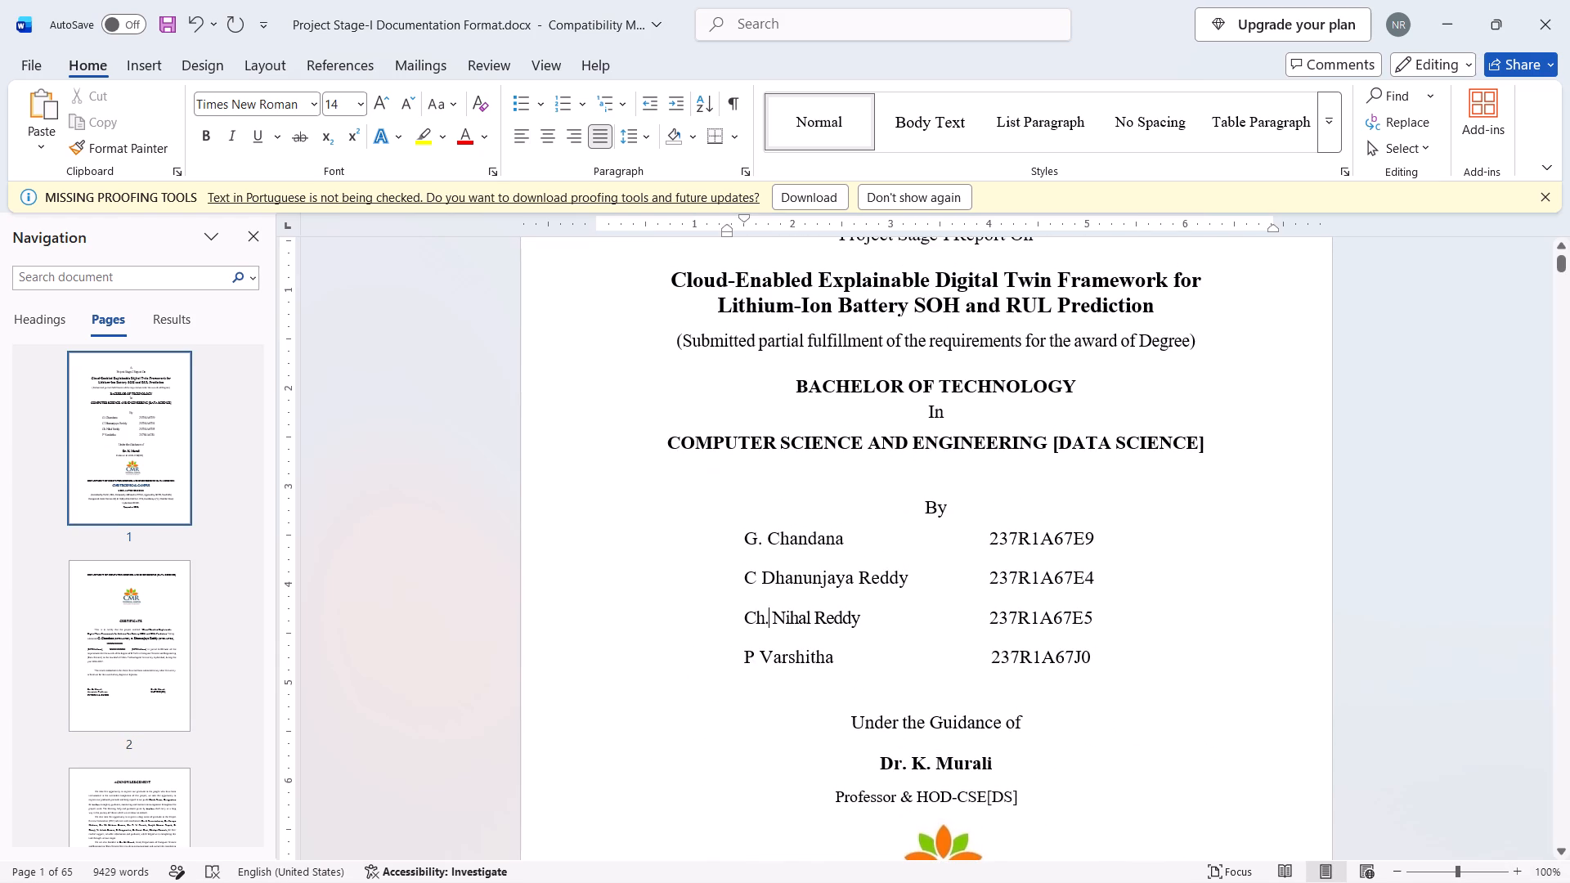
Add a period after the second and fourth students' initials on the cover page, realigning the second student's roll number with the others.
left_click(755, 567)
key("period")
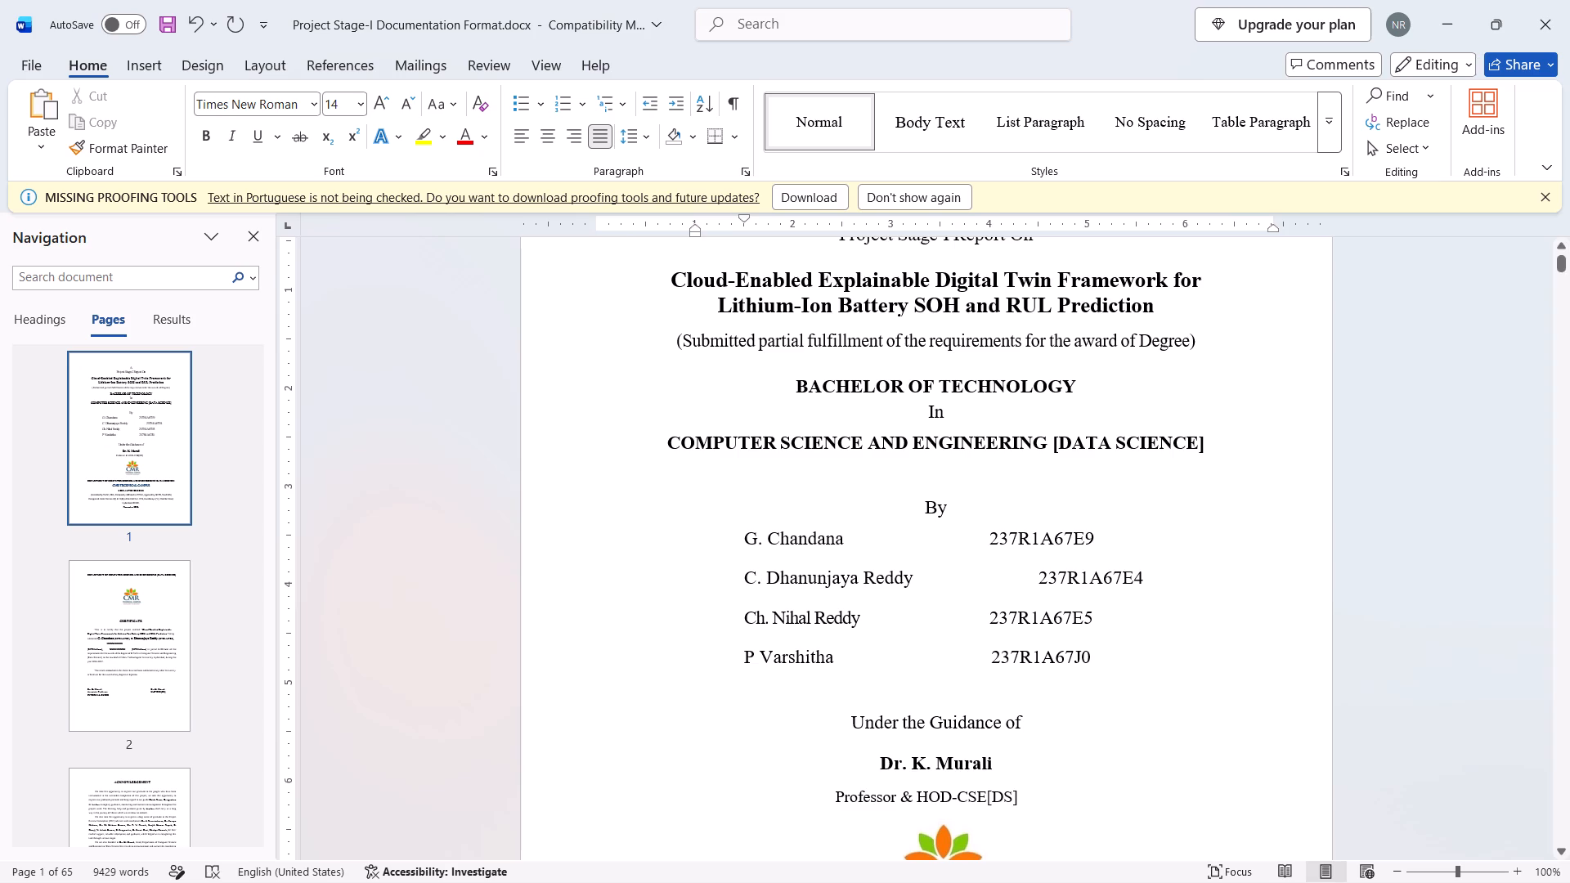
left_click(1039, 587)
key("BackSpace")
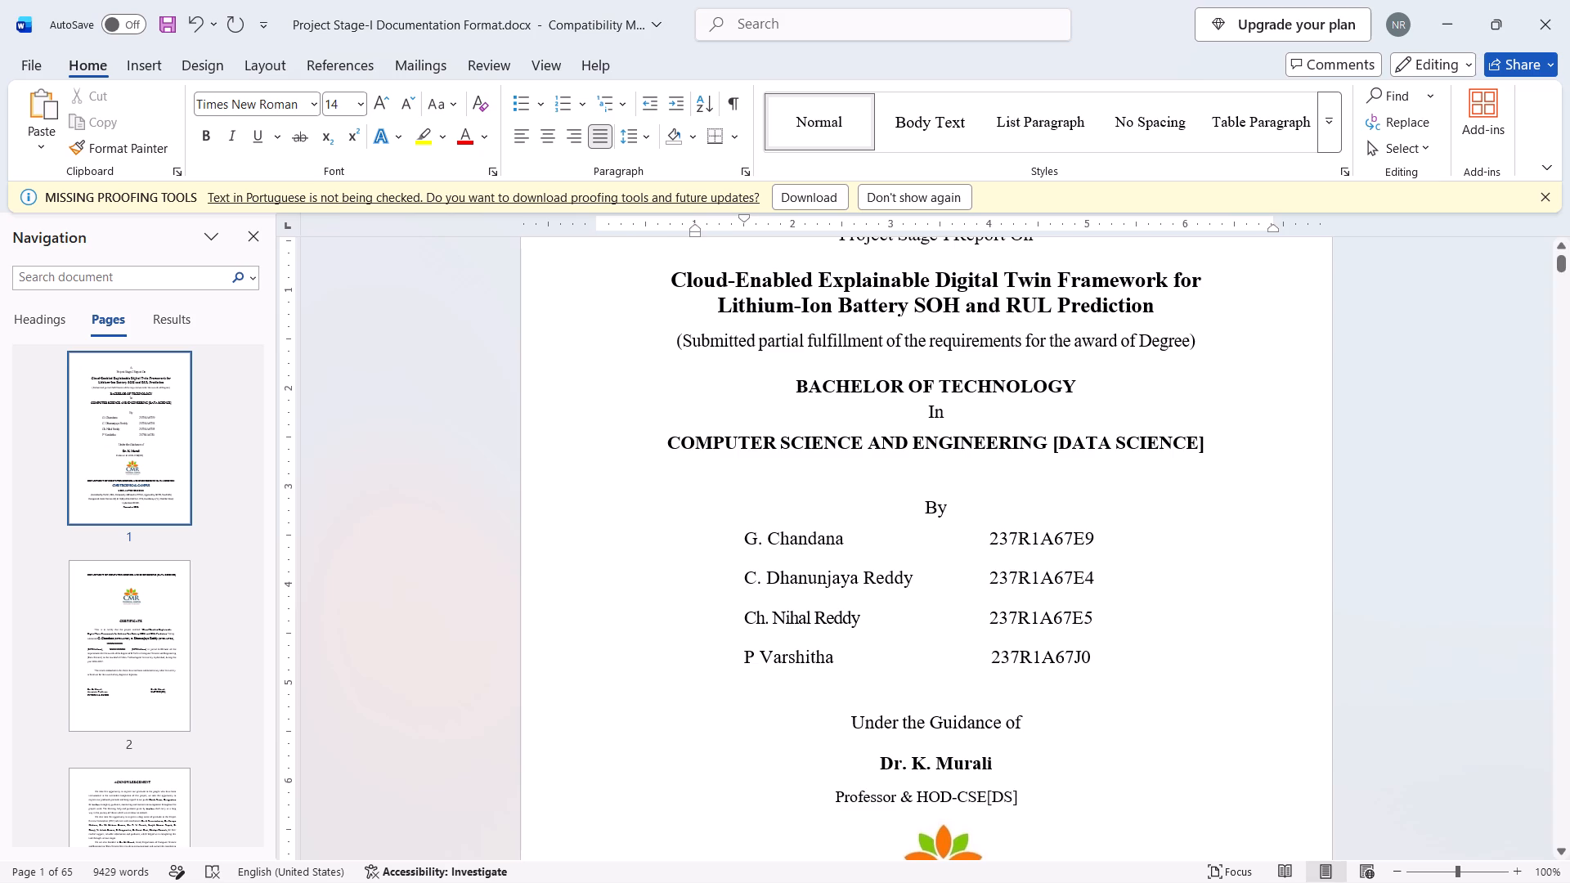
left_click(753, 664)
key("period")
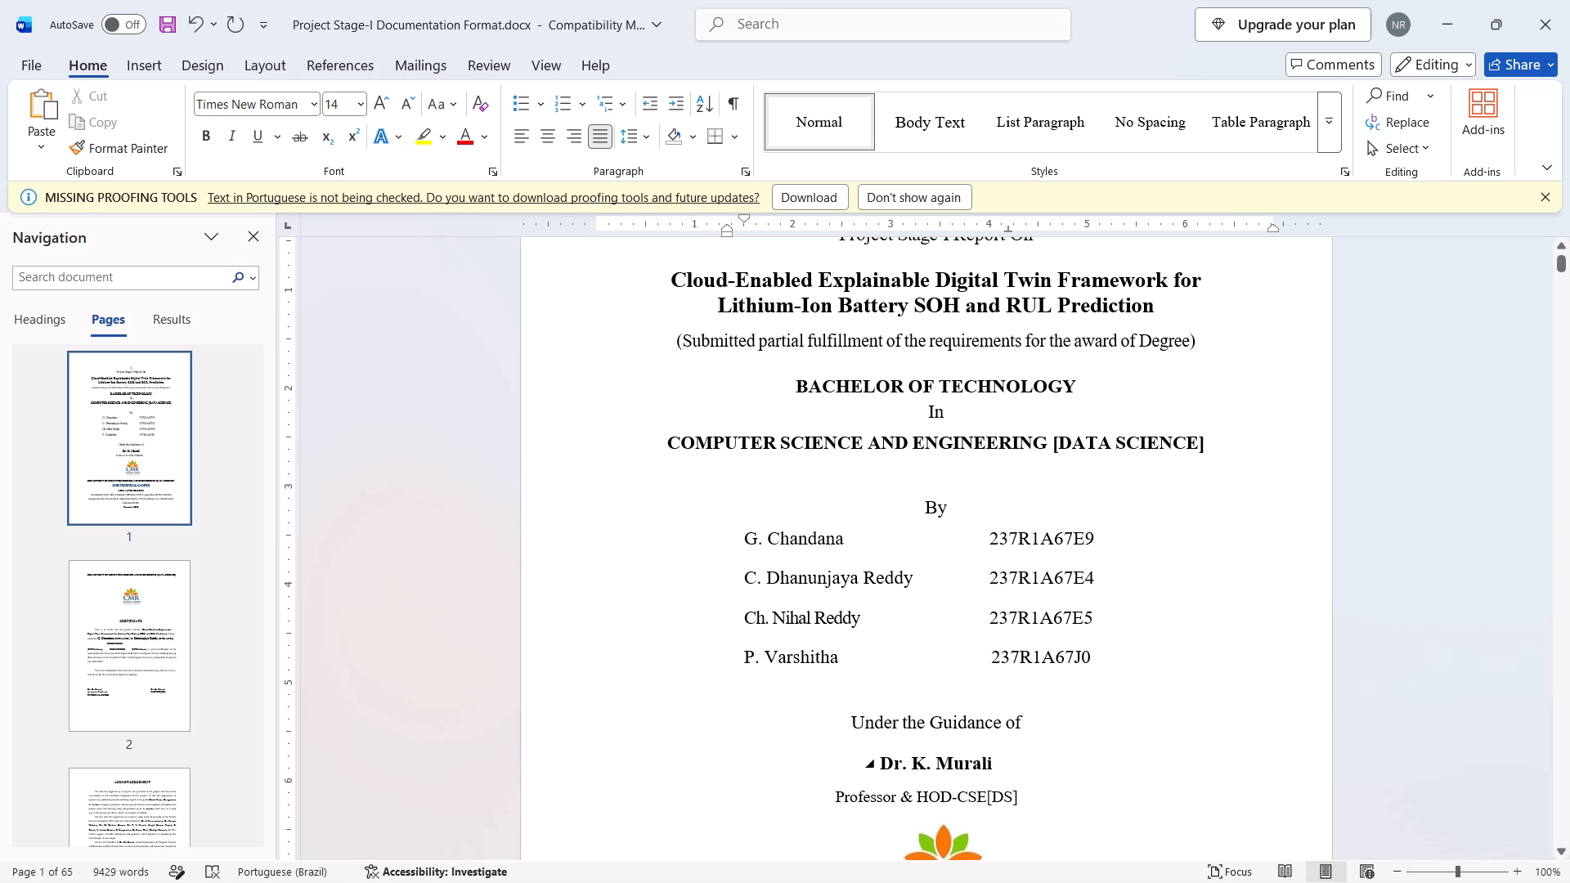
Replace the third name placeholder in the certificate with the third student's name, starting with the initial "Ch.".
scroll(941, 504, "down", 5)
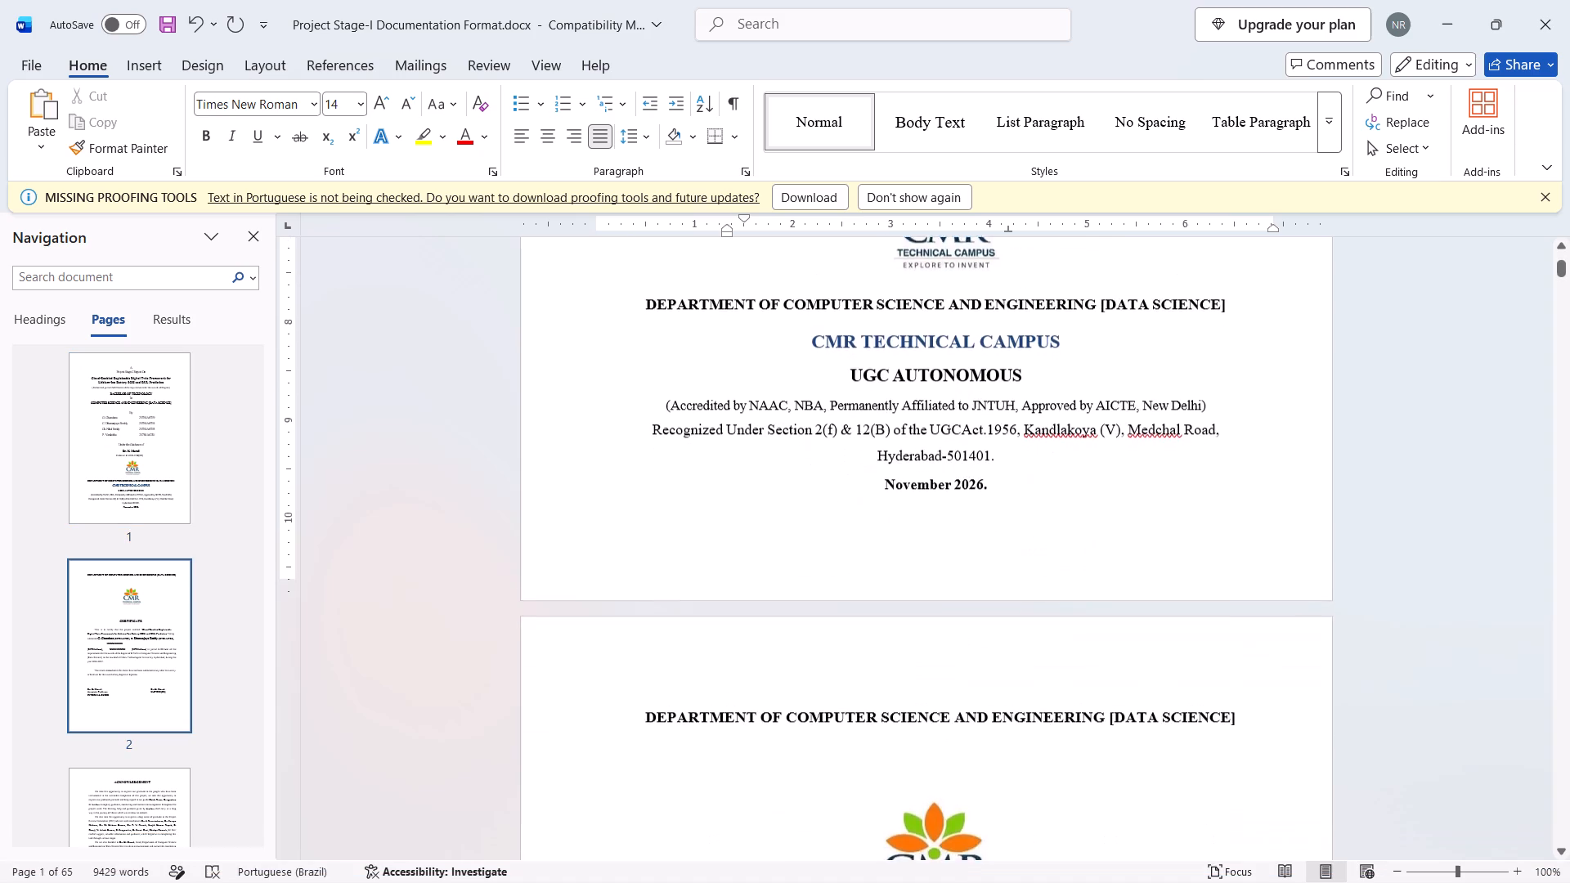
scroll(941, 504, "down", 2)
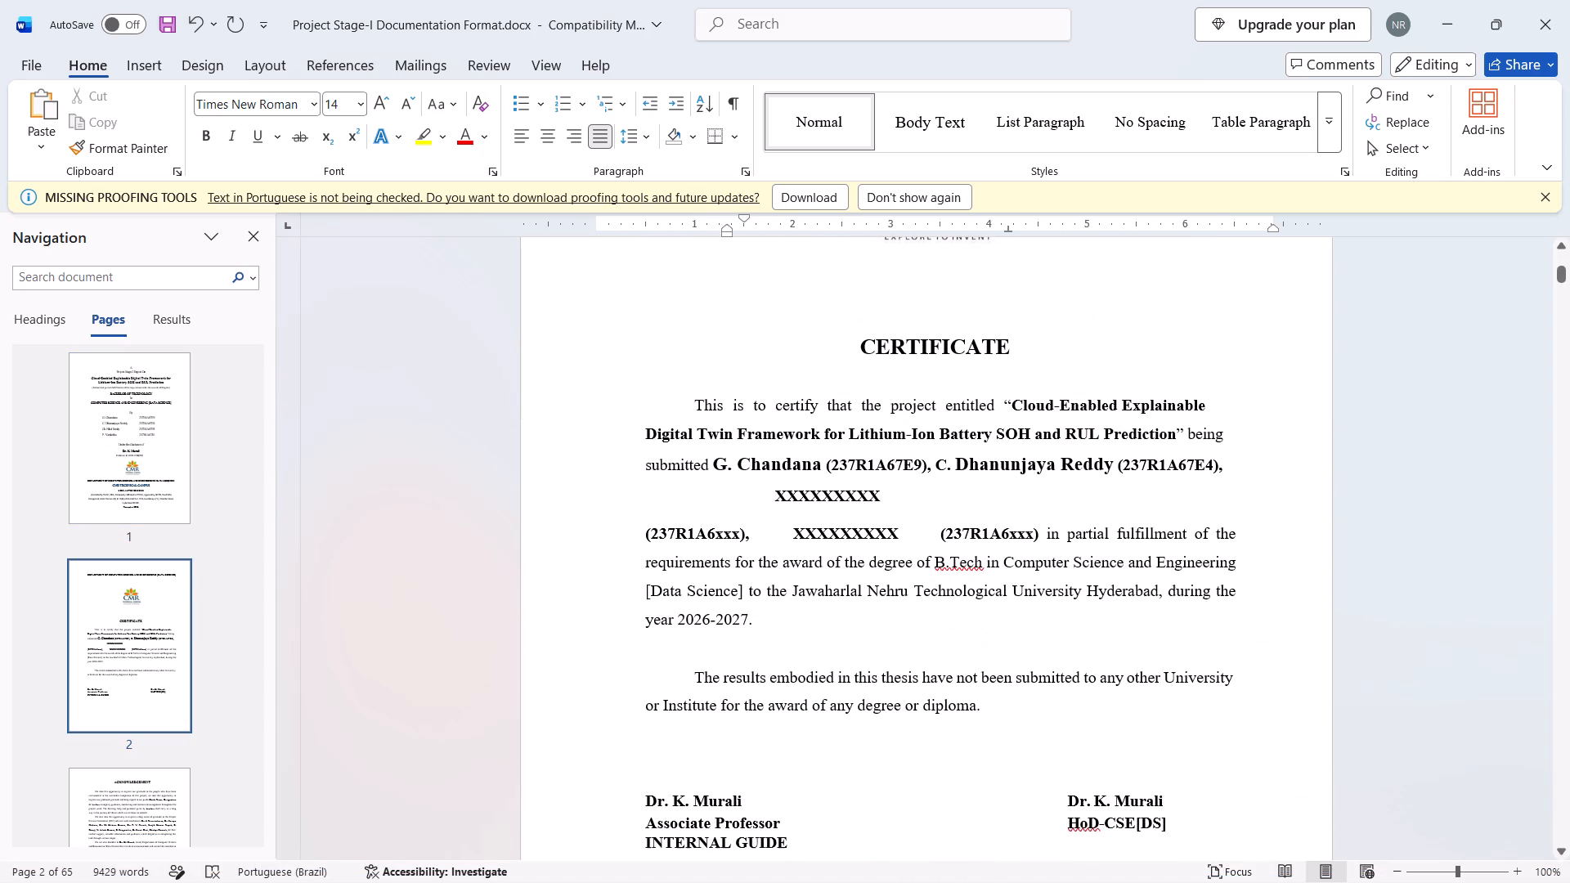
double_click(831, 496)
key("BackSpace")
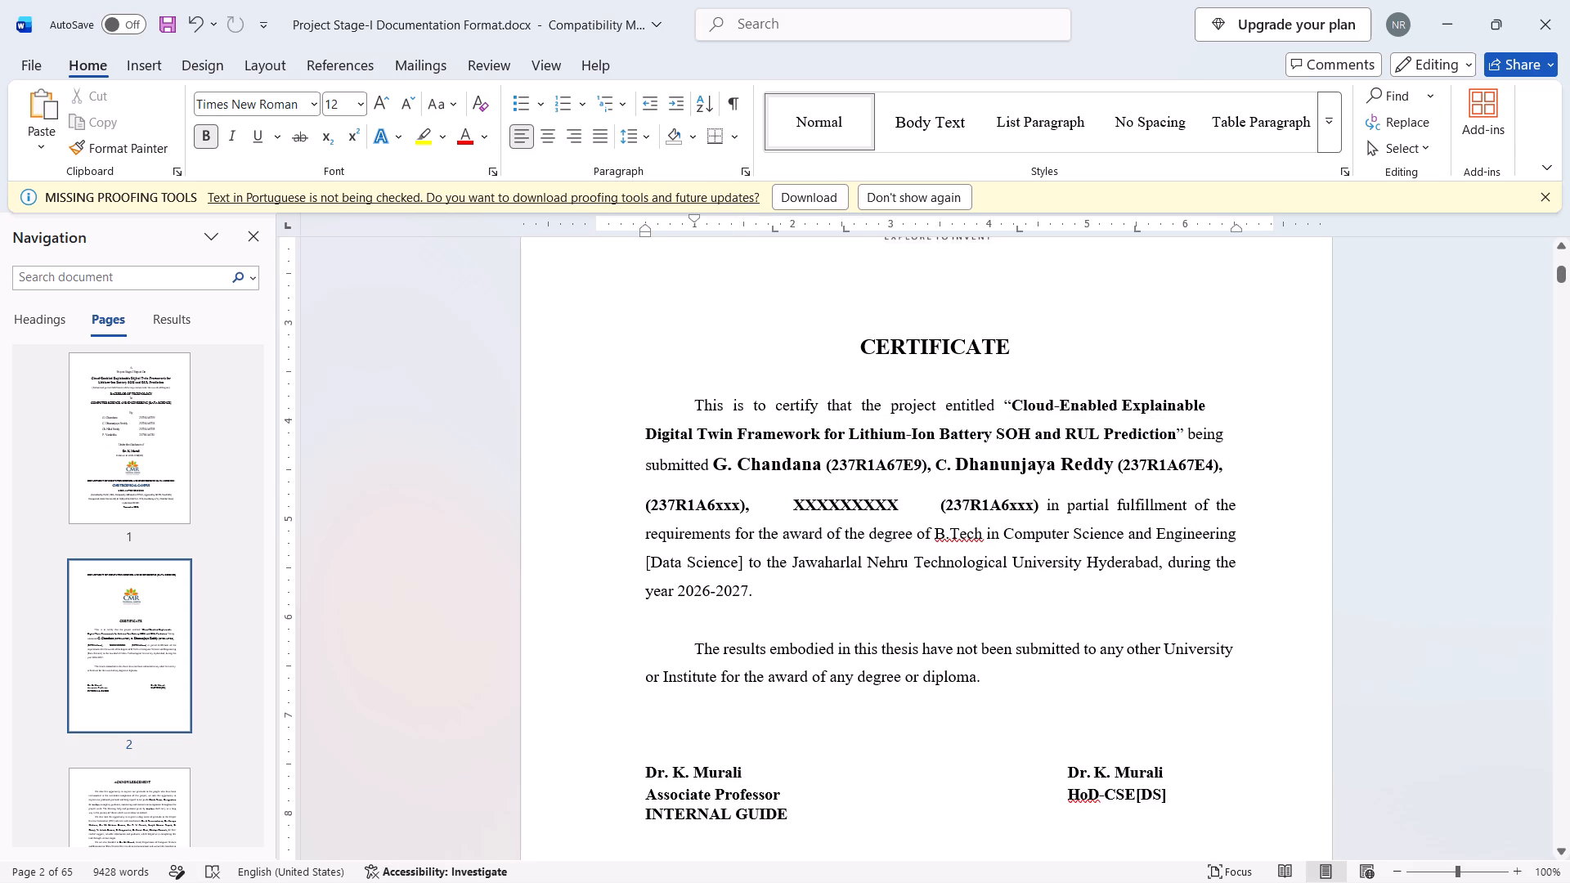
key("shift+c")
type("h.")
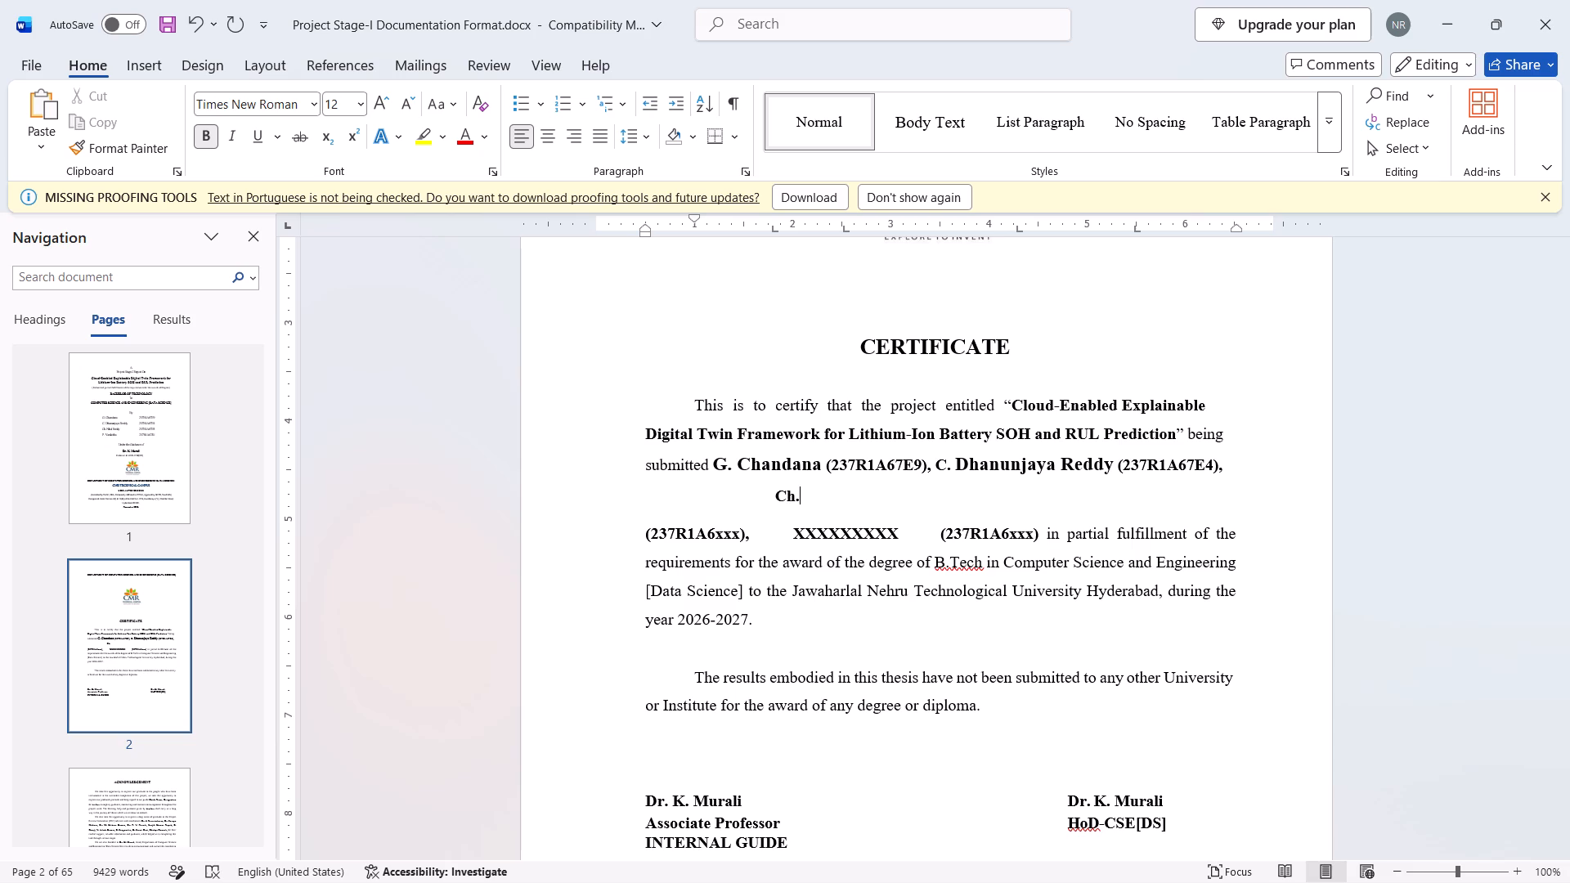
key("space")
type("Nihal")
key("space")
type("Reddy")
Add two spaces, the third student's roll number in parentheses and a comma after the third student's name in the certificate.
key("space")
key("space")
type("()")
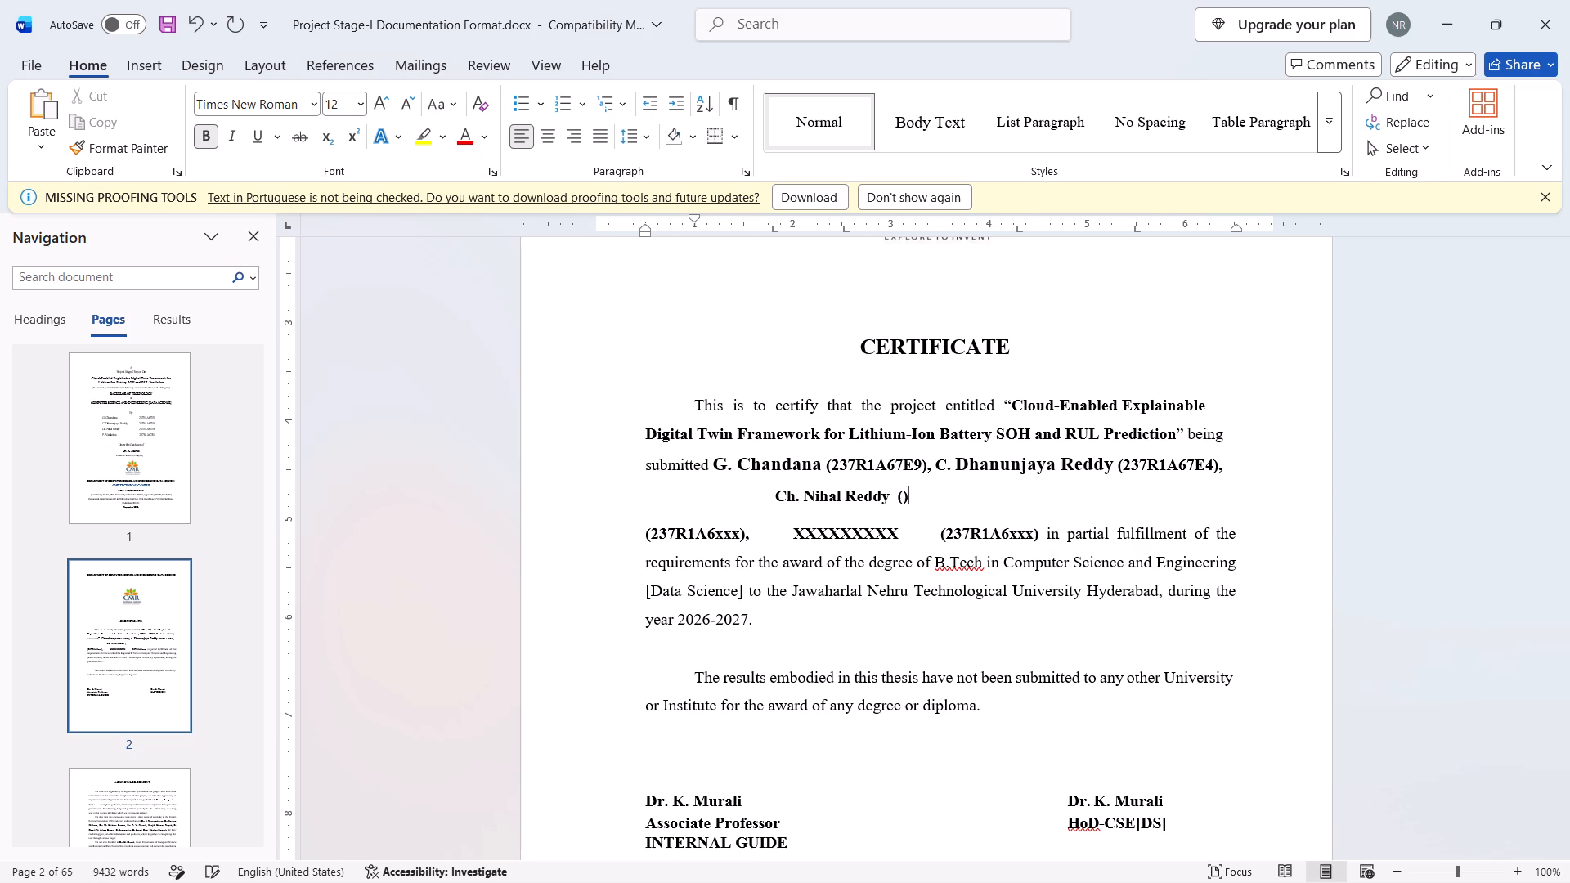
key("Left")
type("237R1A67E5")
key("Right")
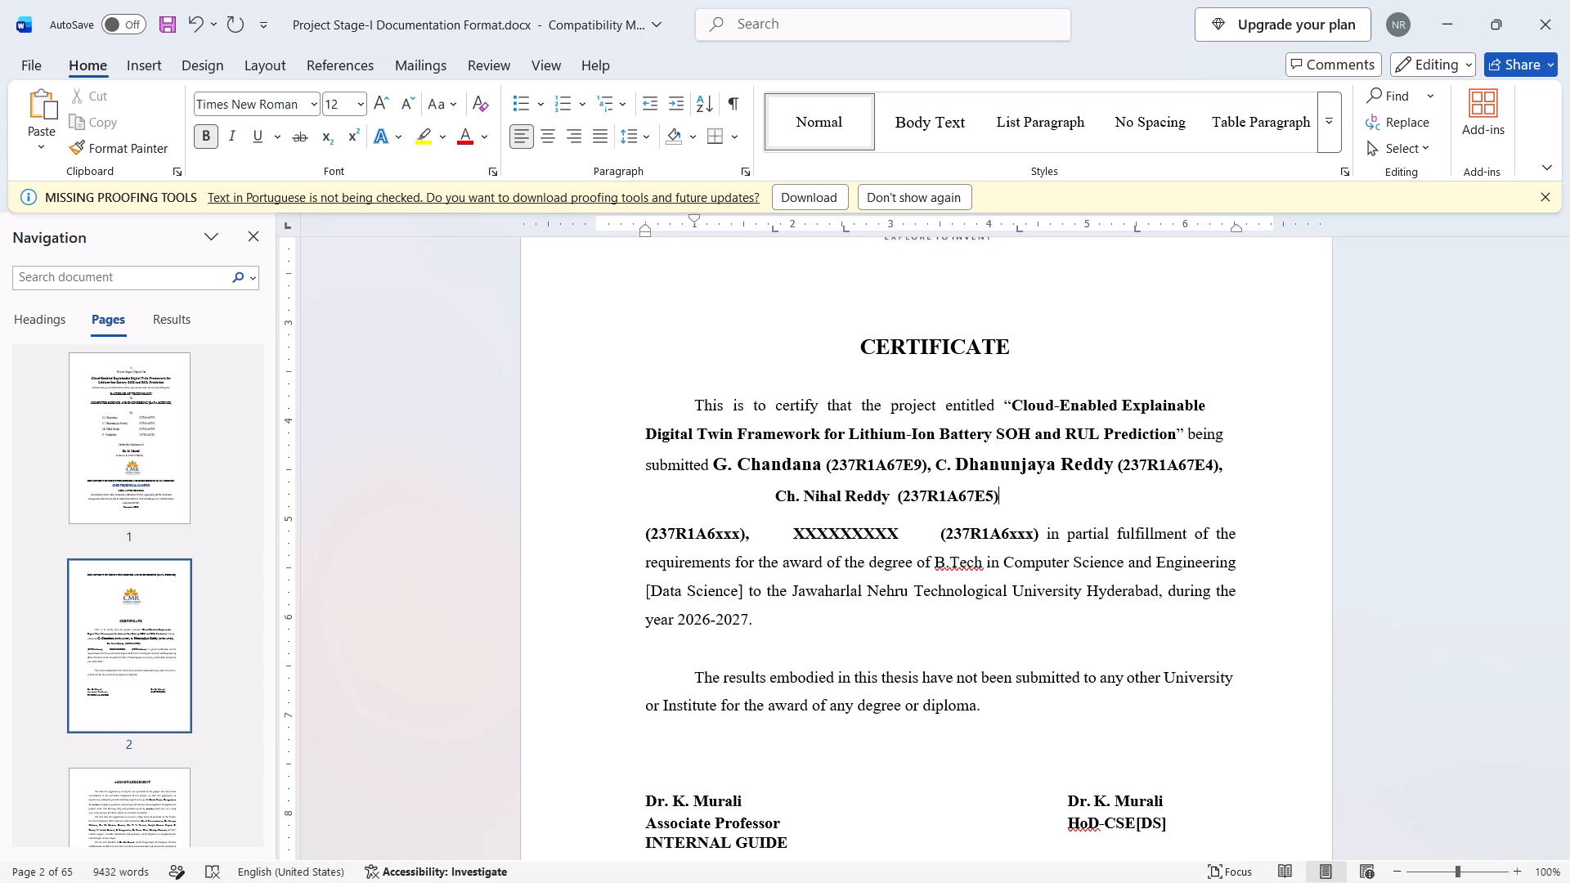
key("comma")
Delete the leftover third roll-number placeholder in the certificate and join the remaining text onto the third student's line.
left_click(748, 540)
key("BackSpace")
key("BackSpace")
key("BackSpace")
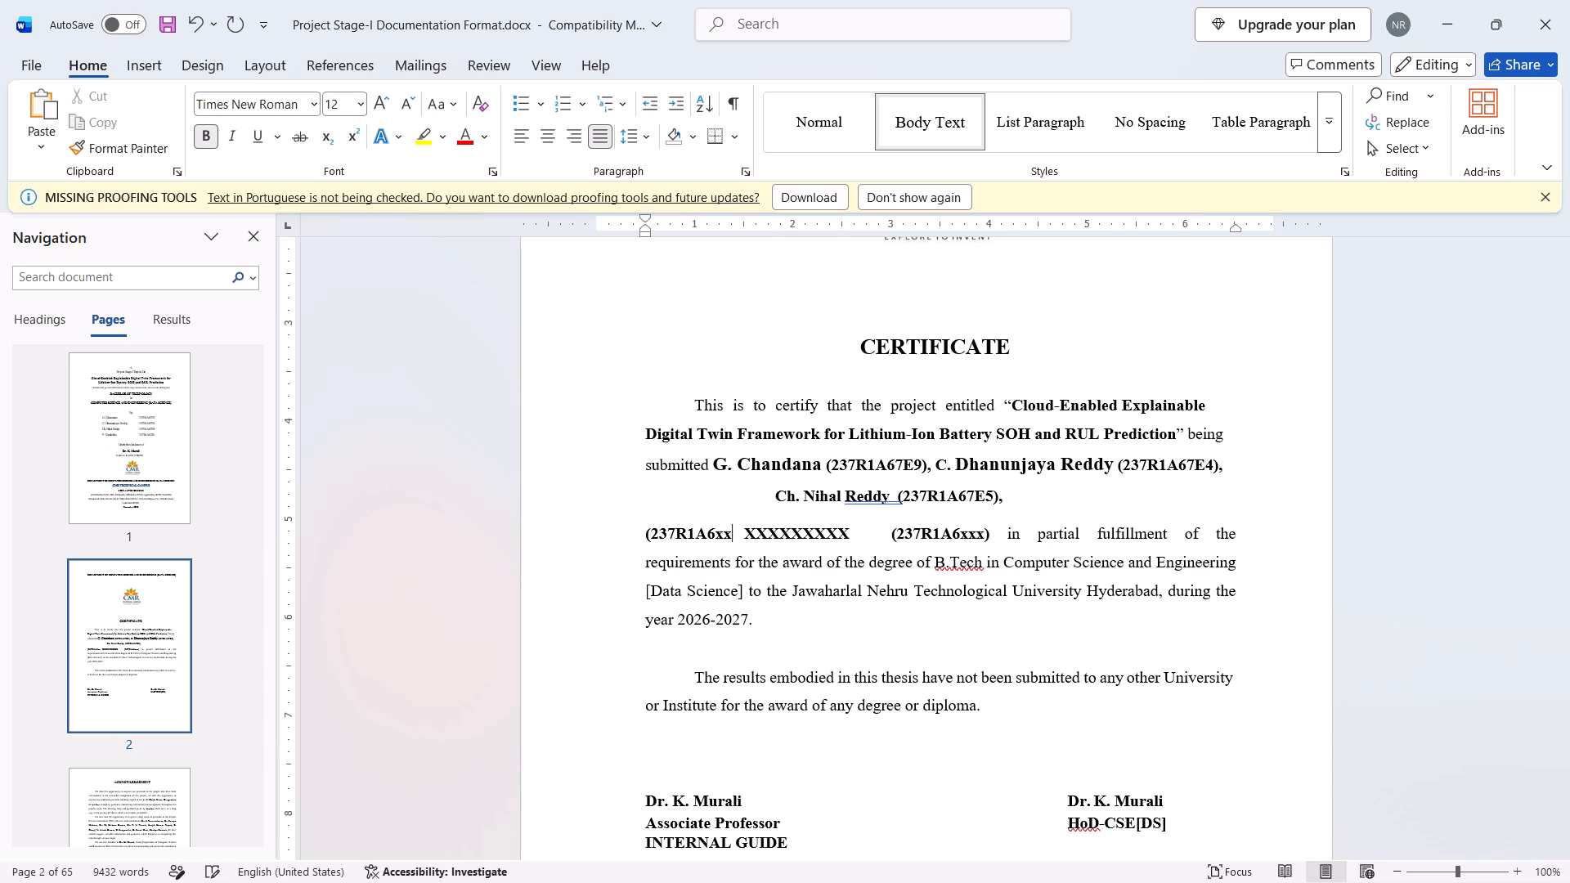
key("BackSpace")
key("BackSpace")
key("BackSpace")
key("BackSpace")
key("BackSpace")
key("BackSpace")
key("BackSpace")
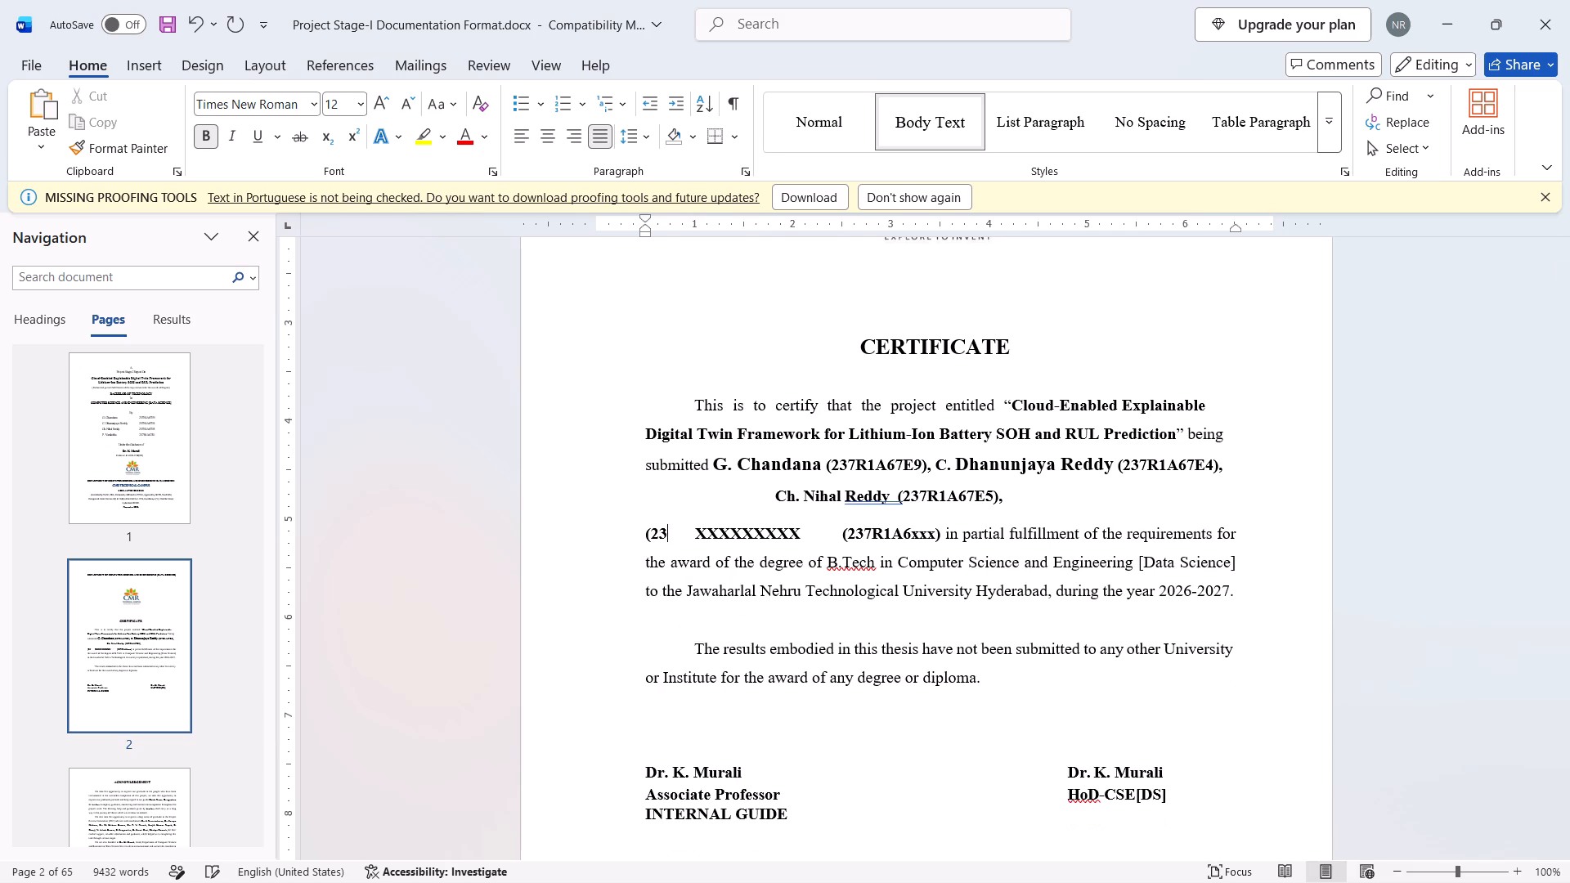
key("BackSpace")
key("BackSpace")
key("BackSpace")
key("BackSpace")
key("BackSpace")
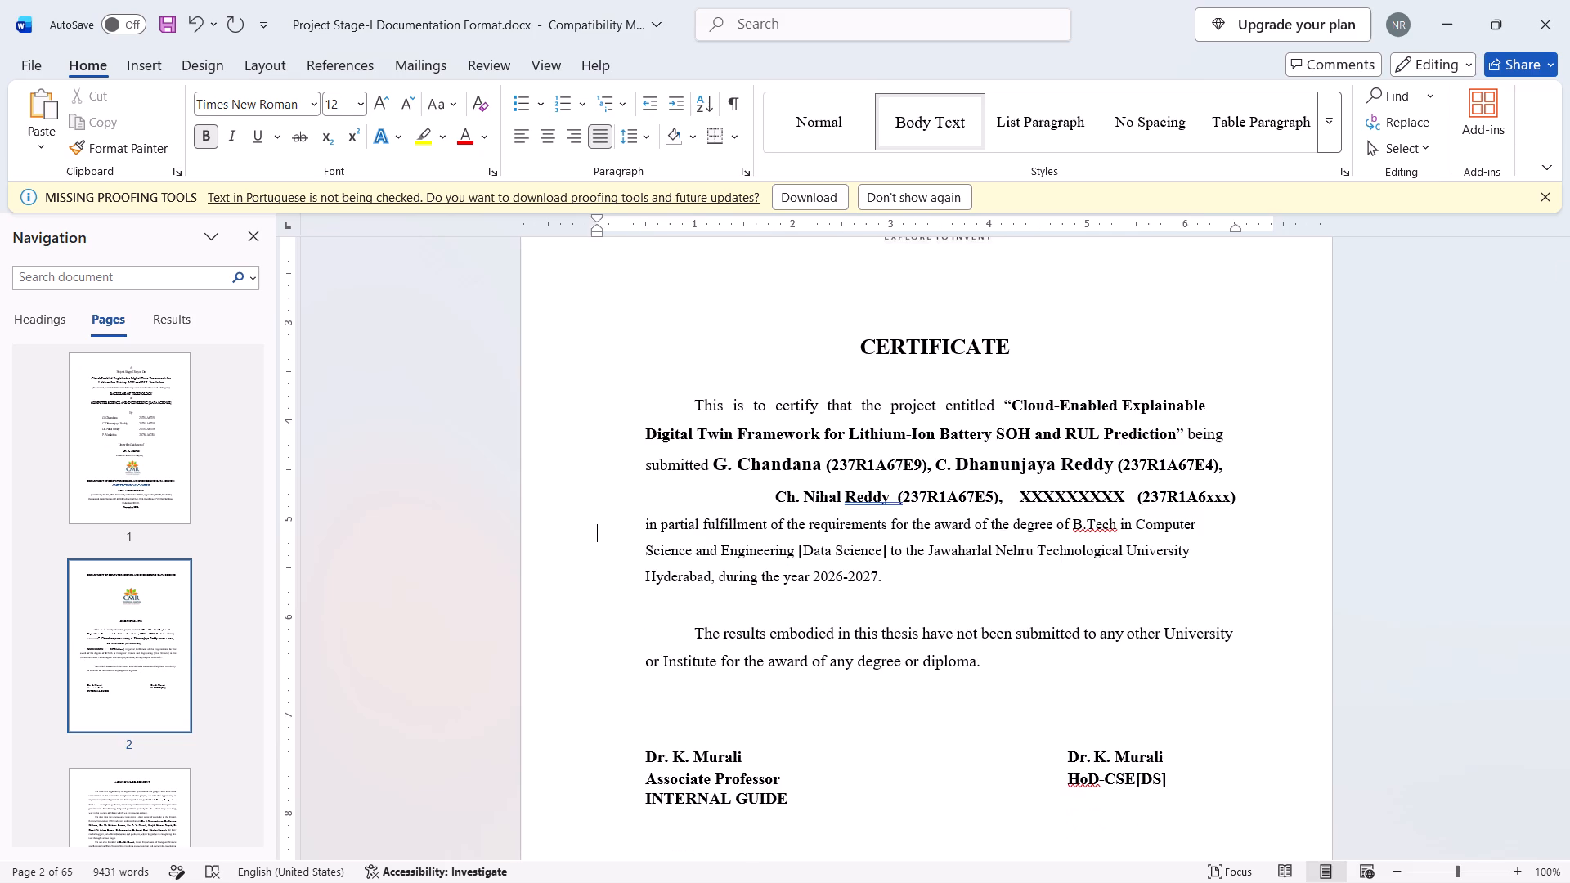
Replace the wide gaps before the third student's name, the fourth name placeholder and its roll-number placeholder with ordinary spaces.
left_click(773, 499)
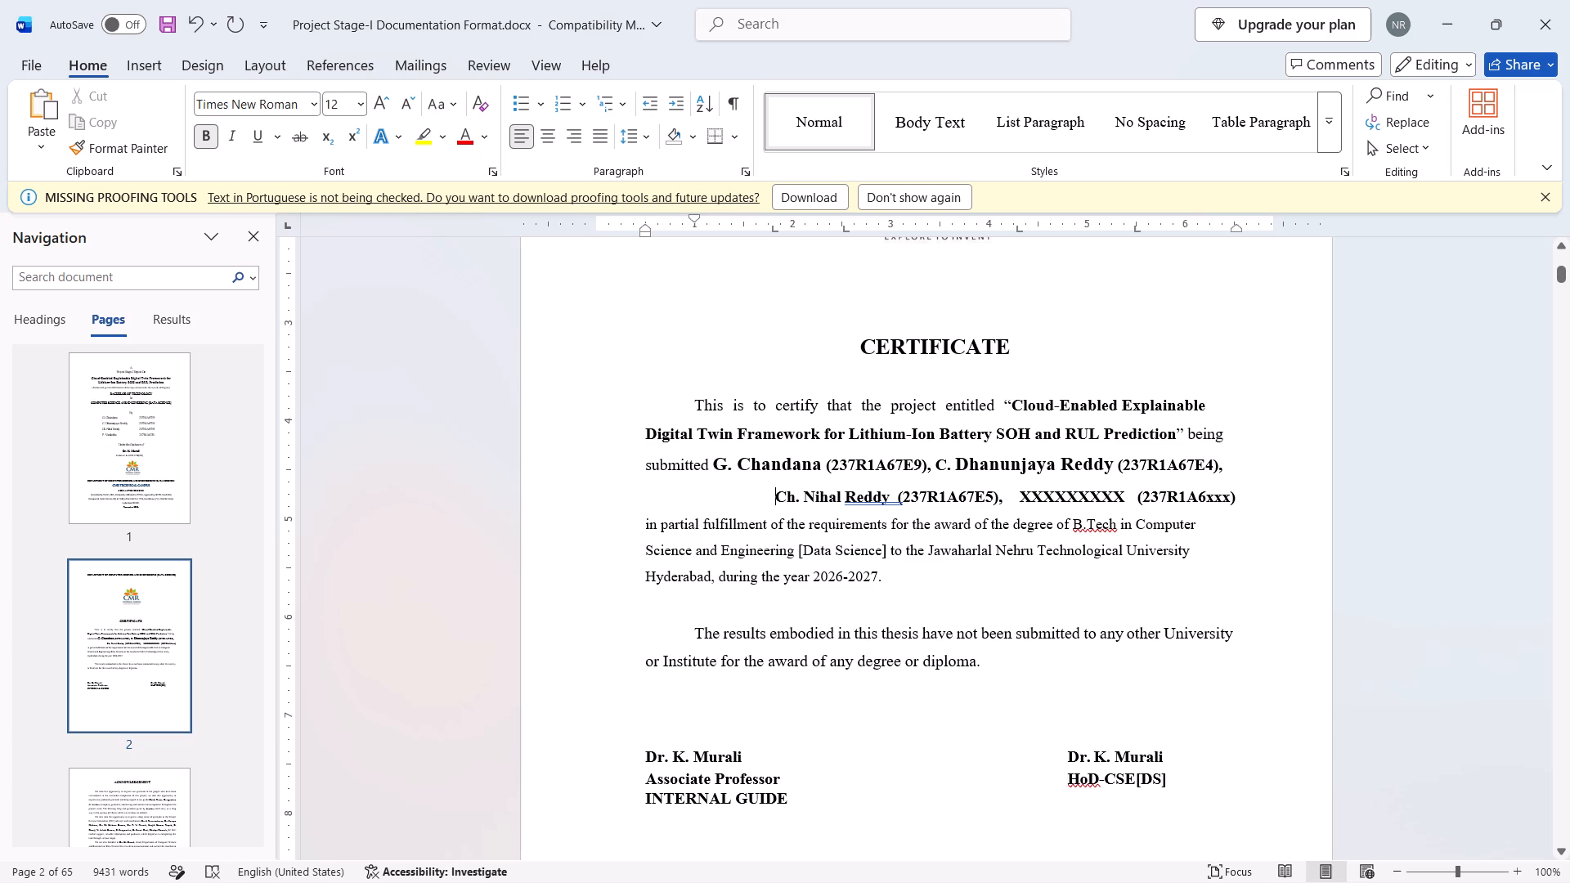
key("BackSpace")
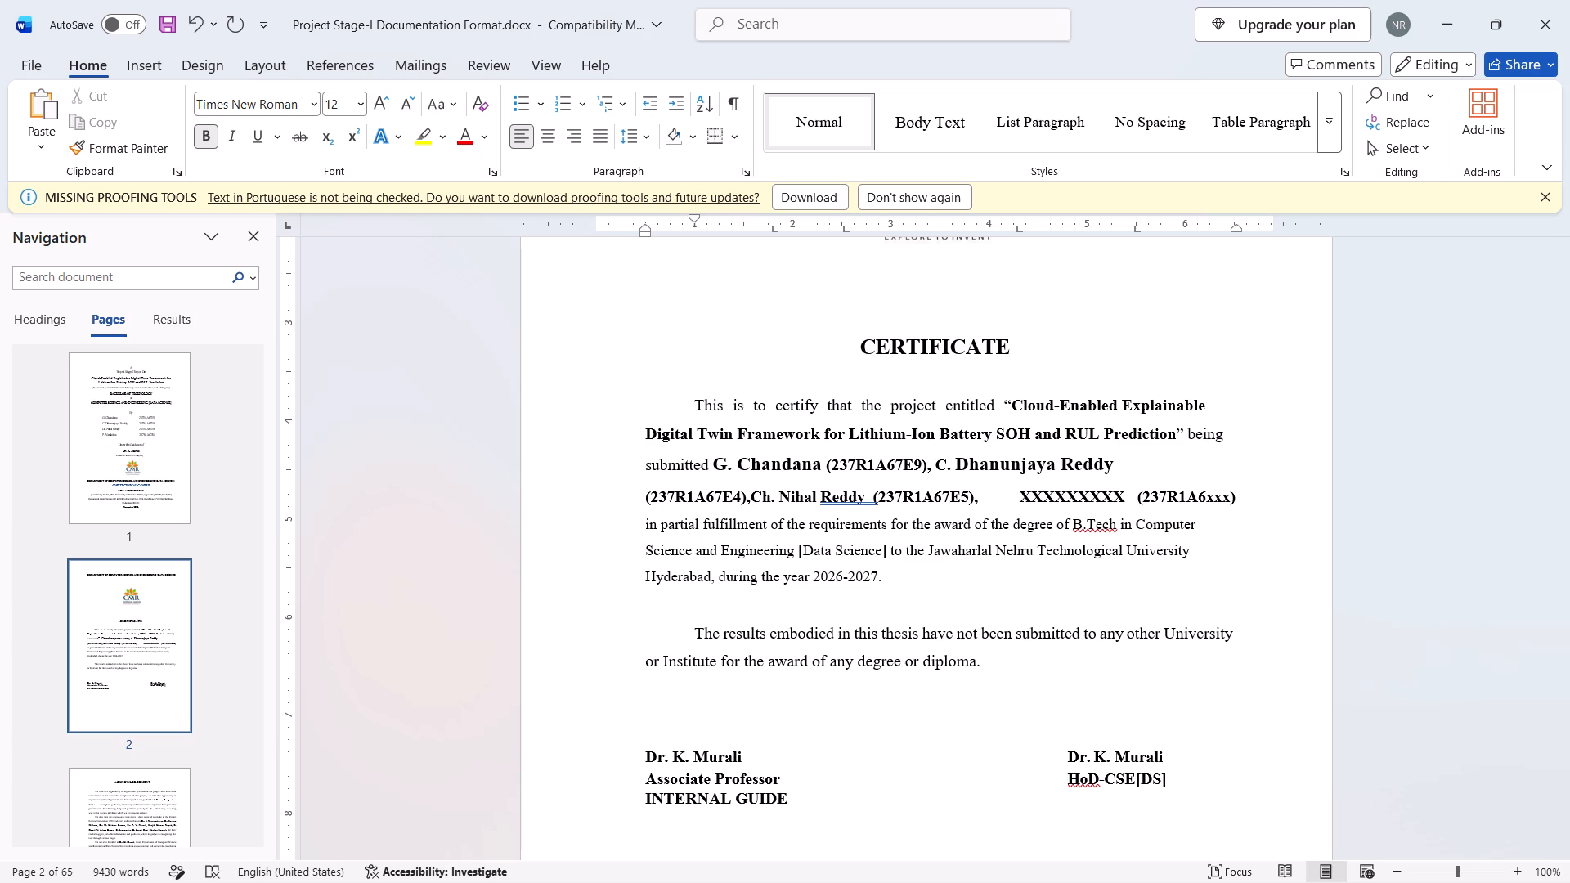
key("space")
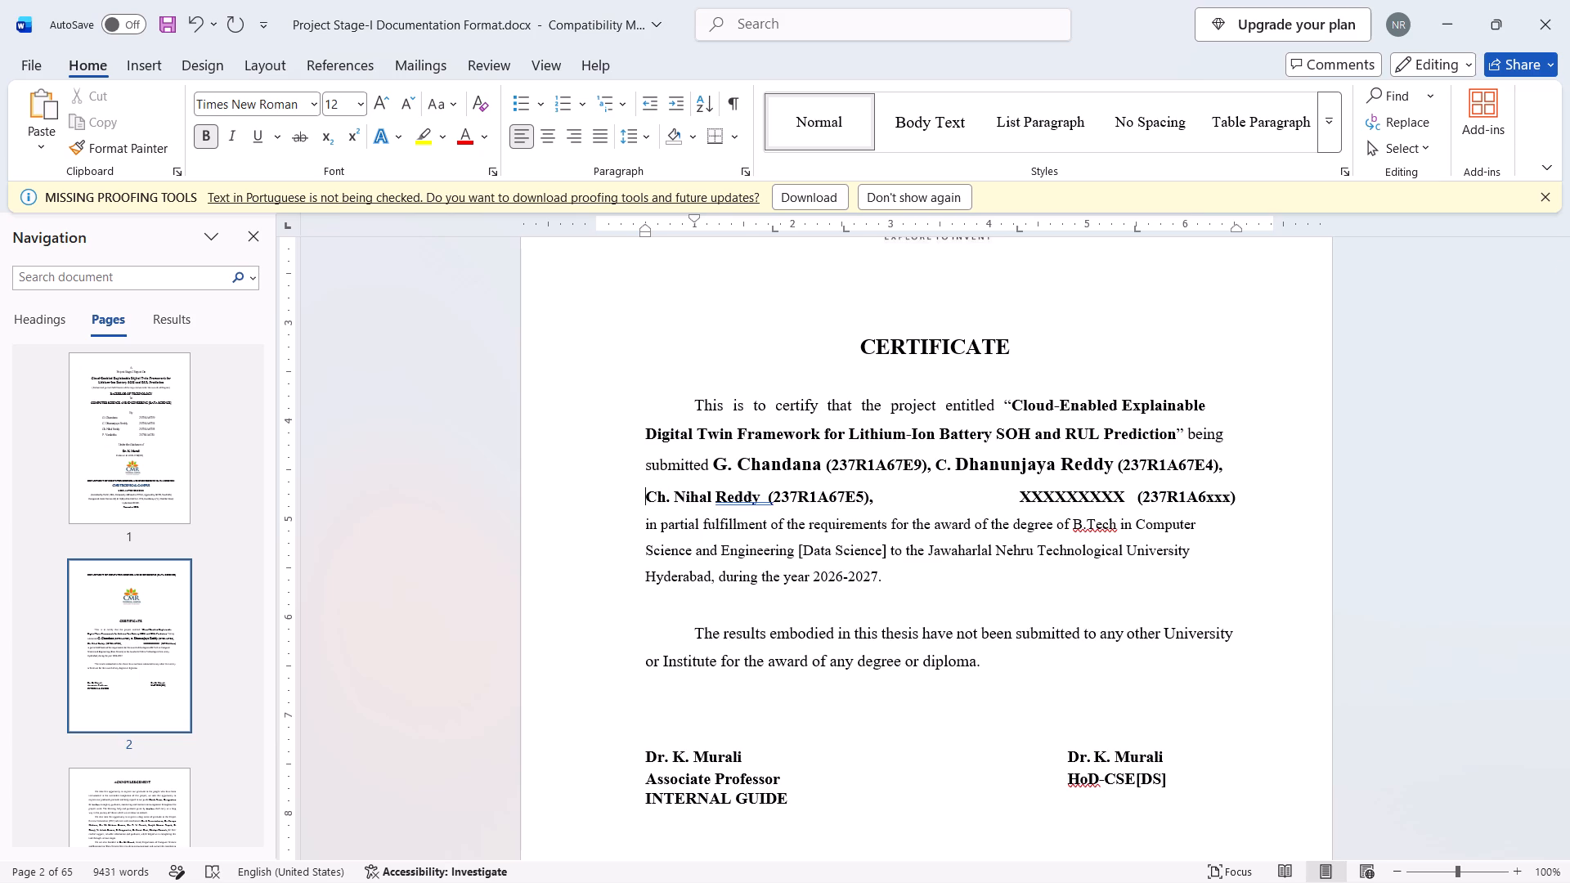
left_click(1015, 498)
key("BackSpace")
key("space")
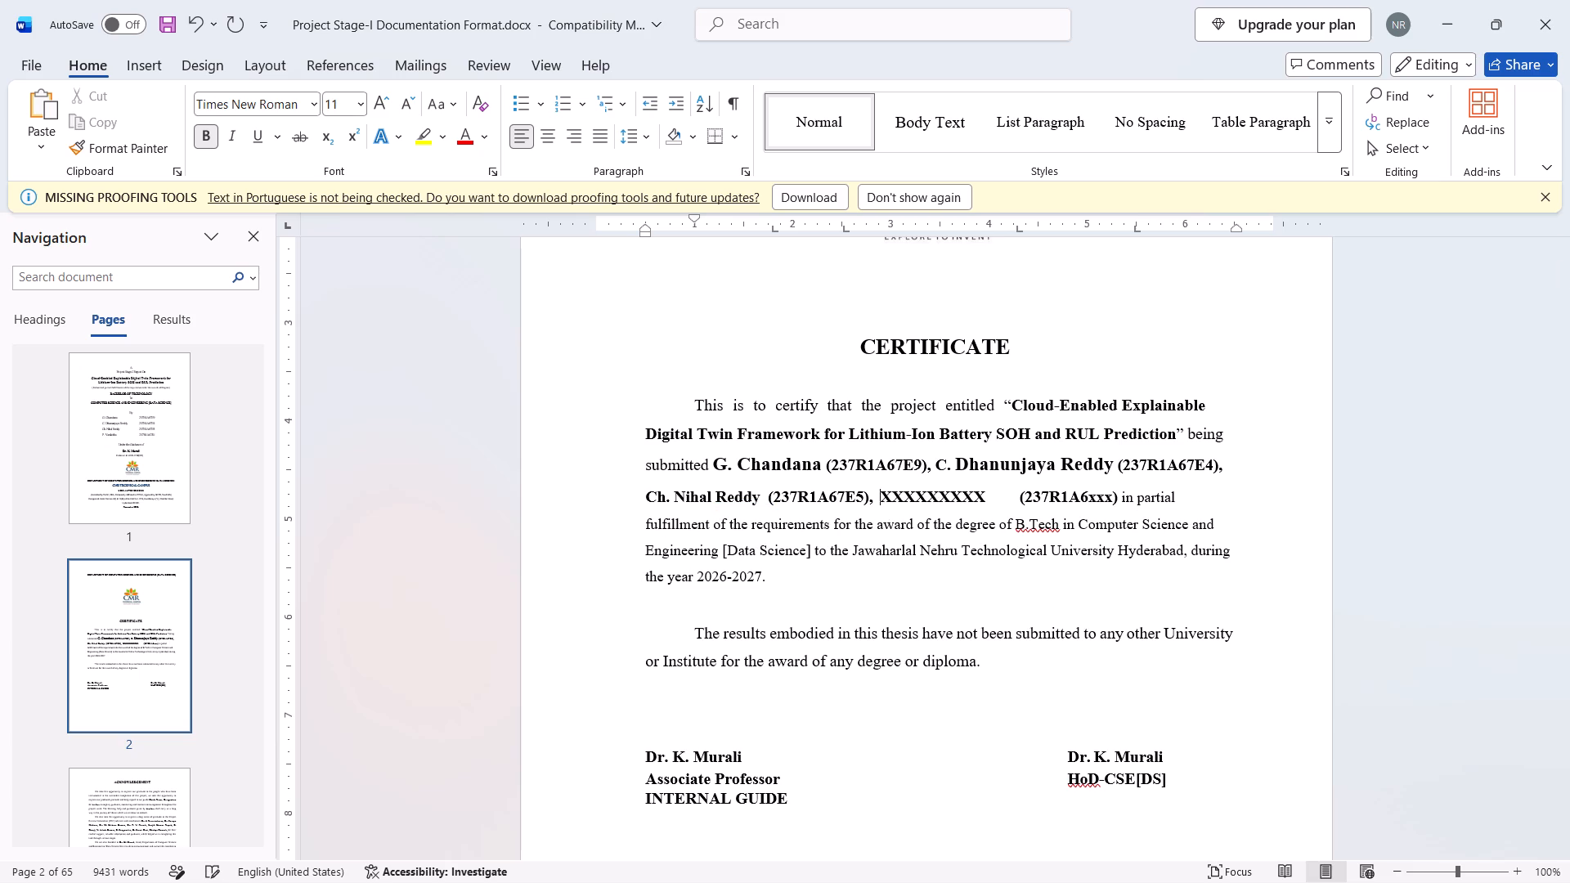
left_click(1020, 504)
key("BackSpace")
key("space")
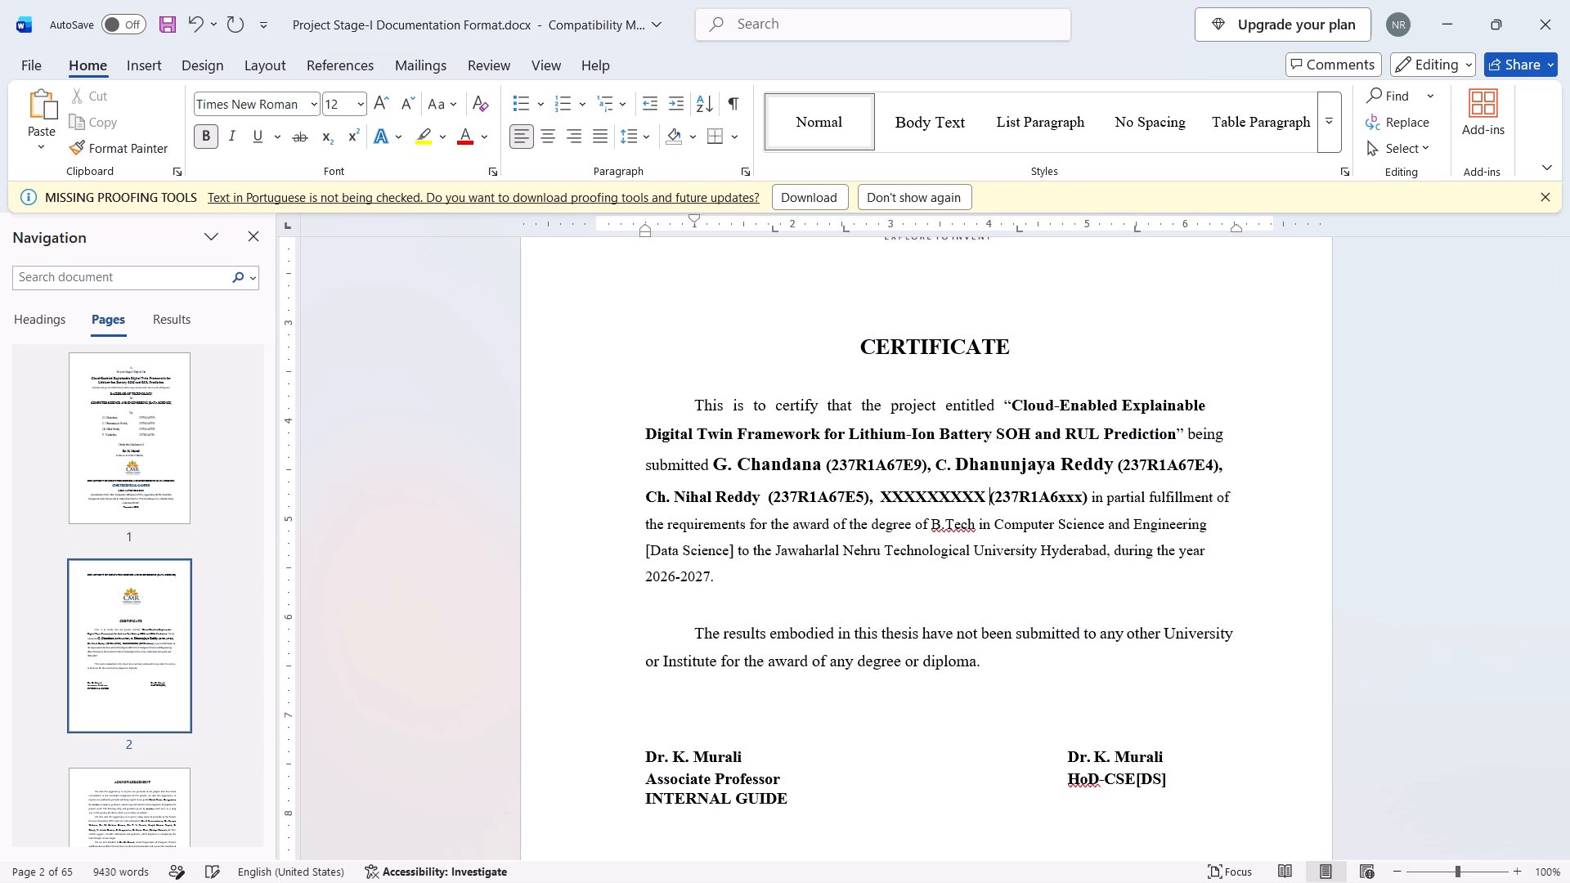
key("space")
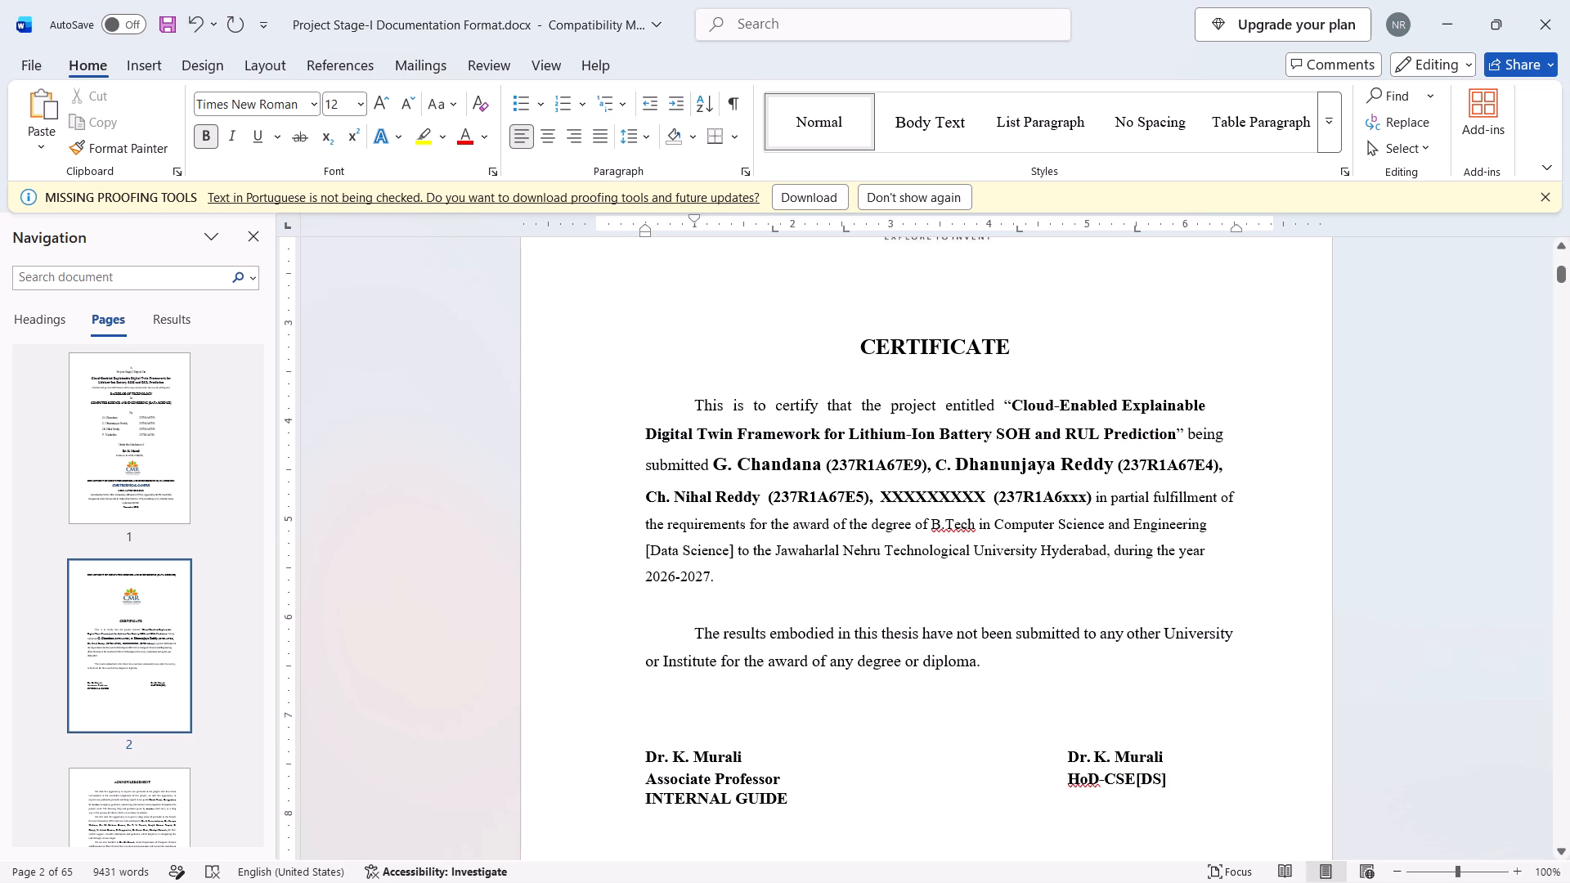
Copy the fourth student's name from the cover page and return to the certificate page.
left_click(157, 451)
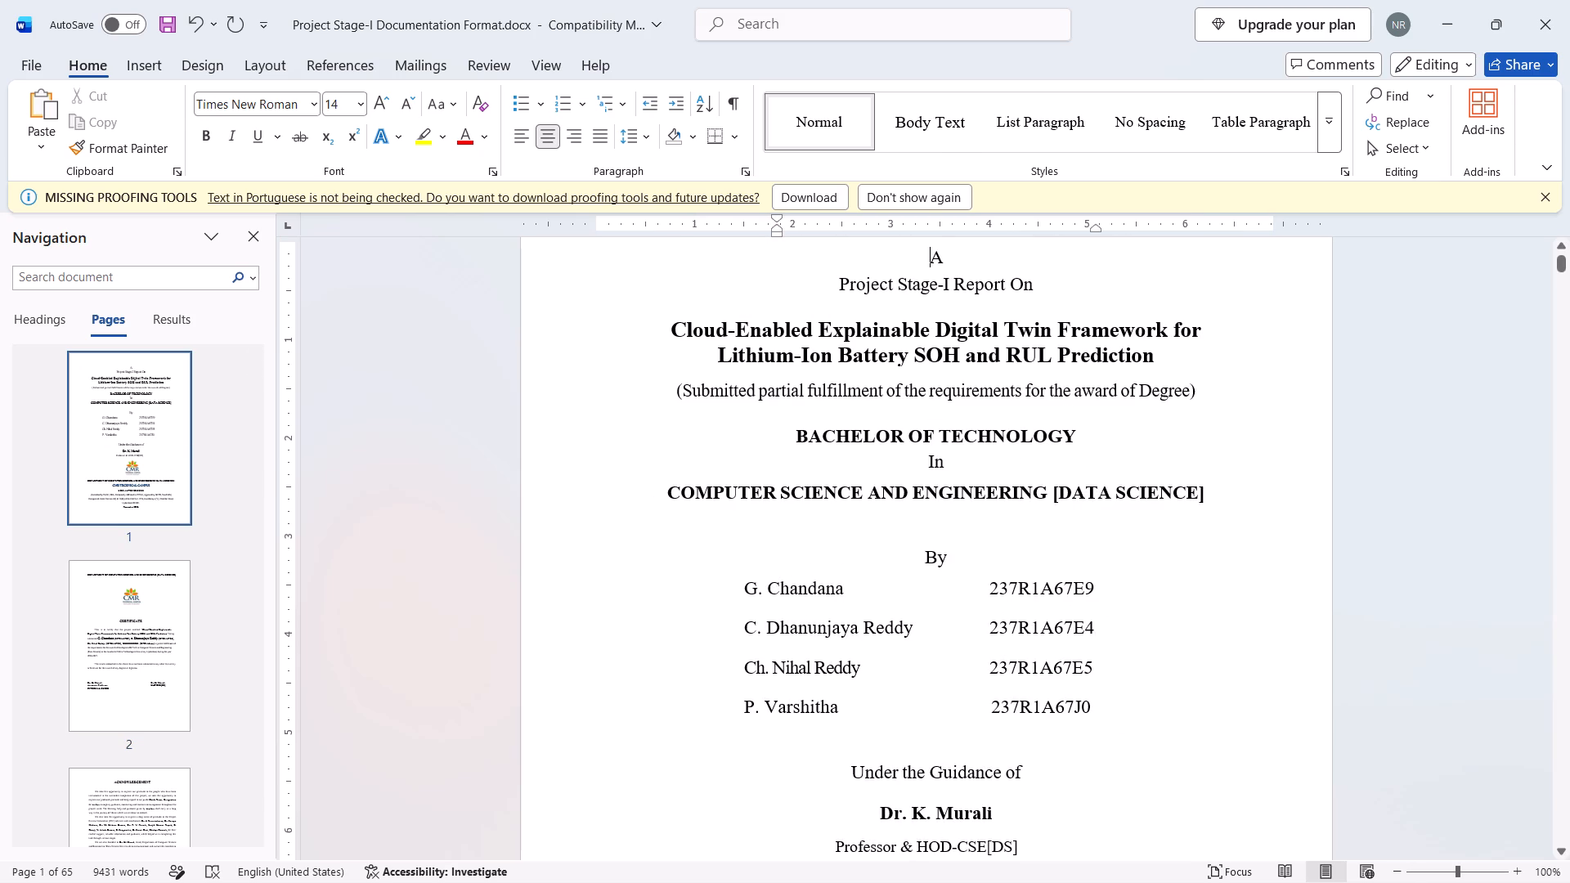
left_click_drag(742, 707, 801, 710)
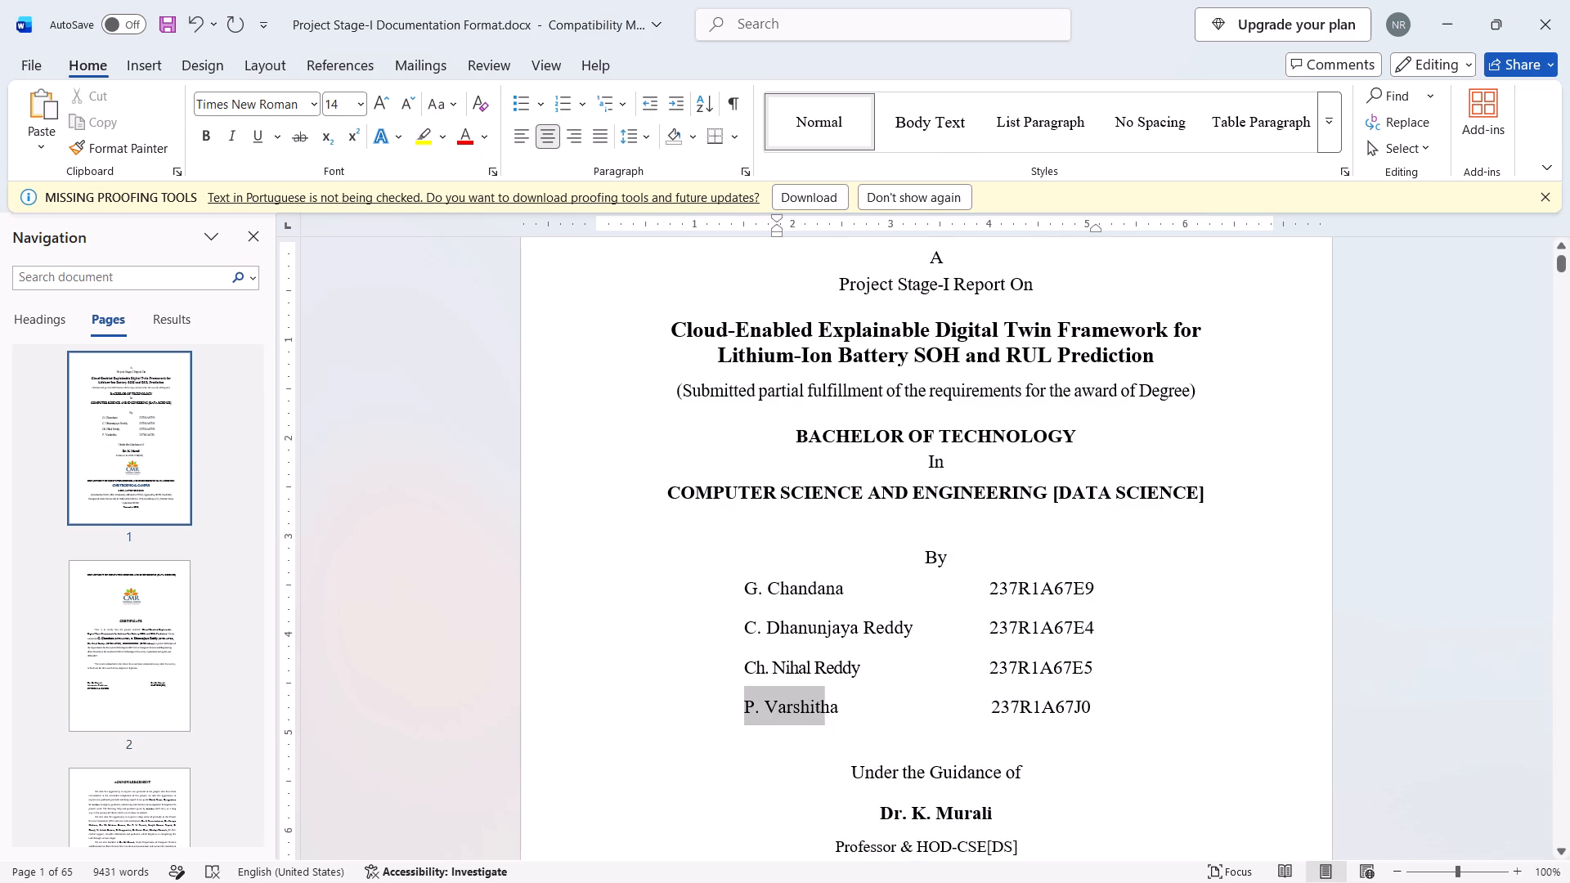
left_click_drag(801, 710, 834, 712)
key("ctrl+c")
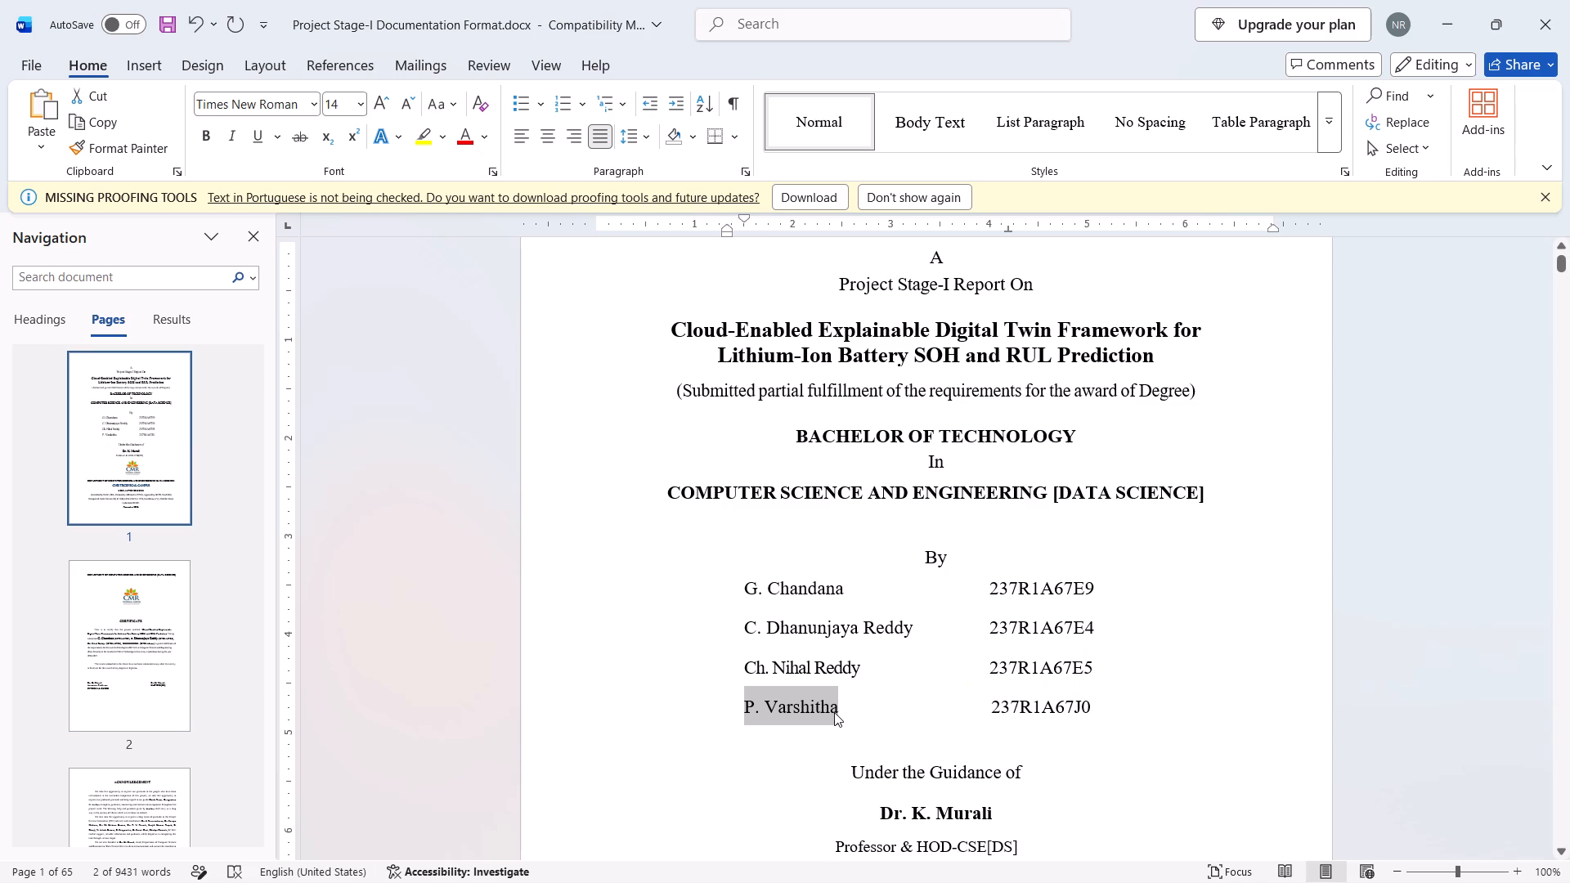
left_click(146, 672)
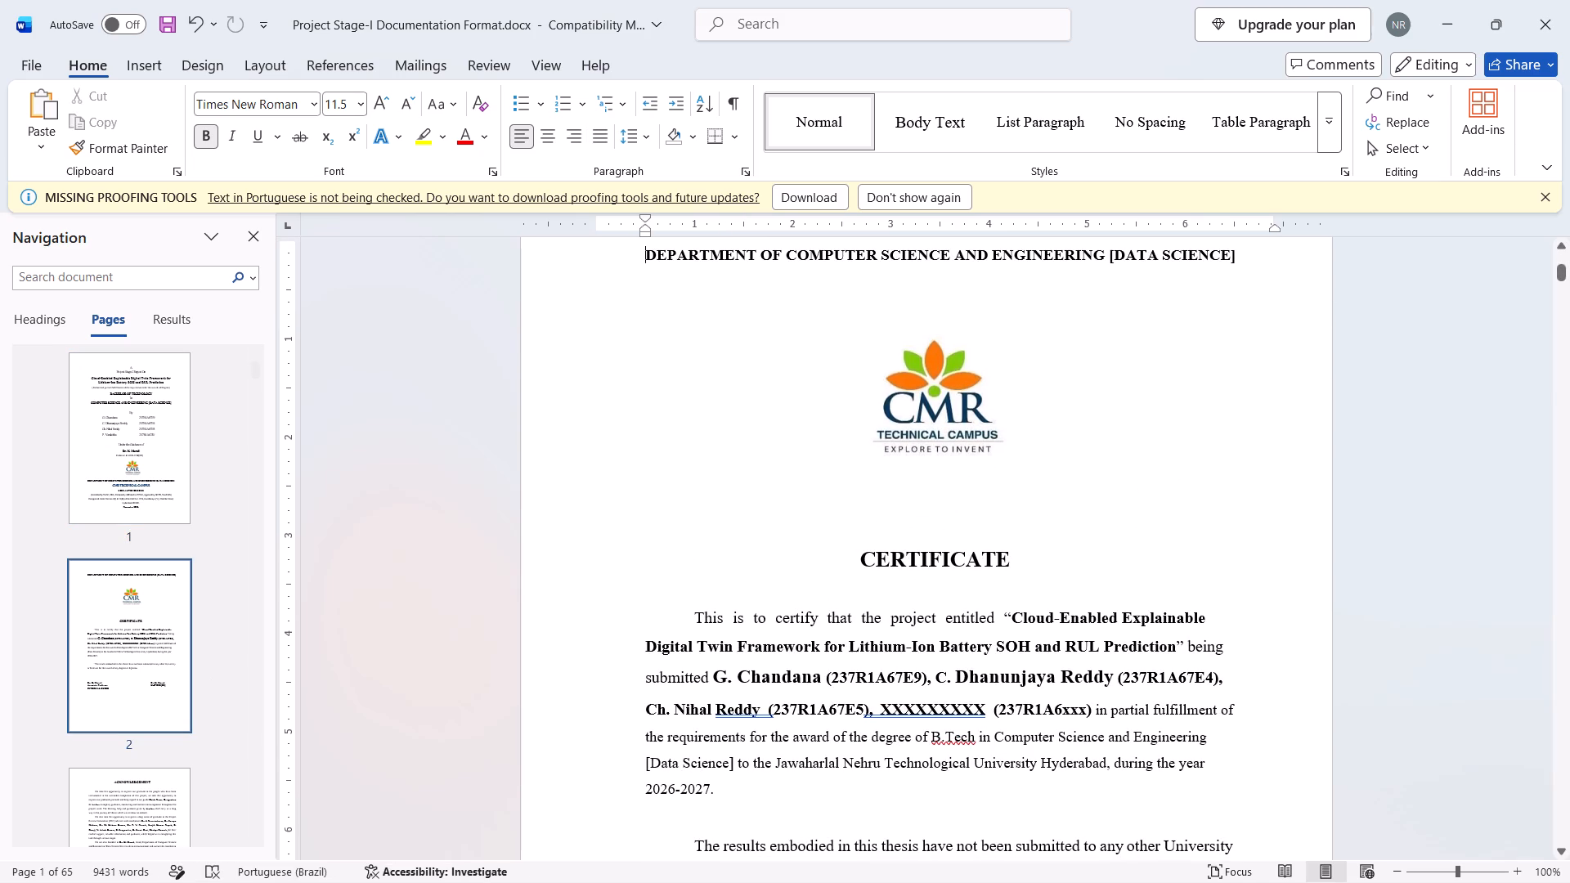
Accept the grammar suggestion for single spacing between the third student's name and roll number in the certificate.
left_click(932, 710)
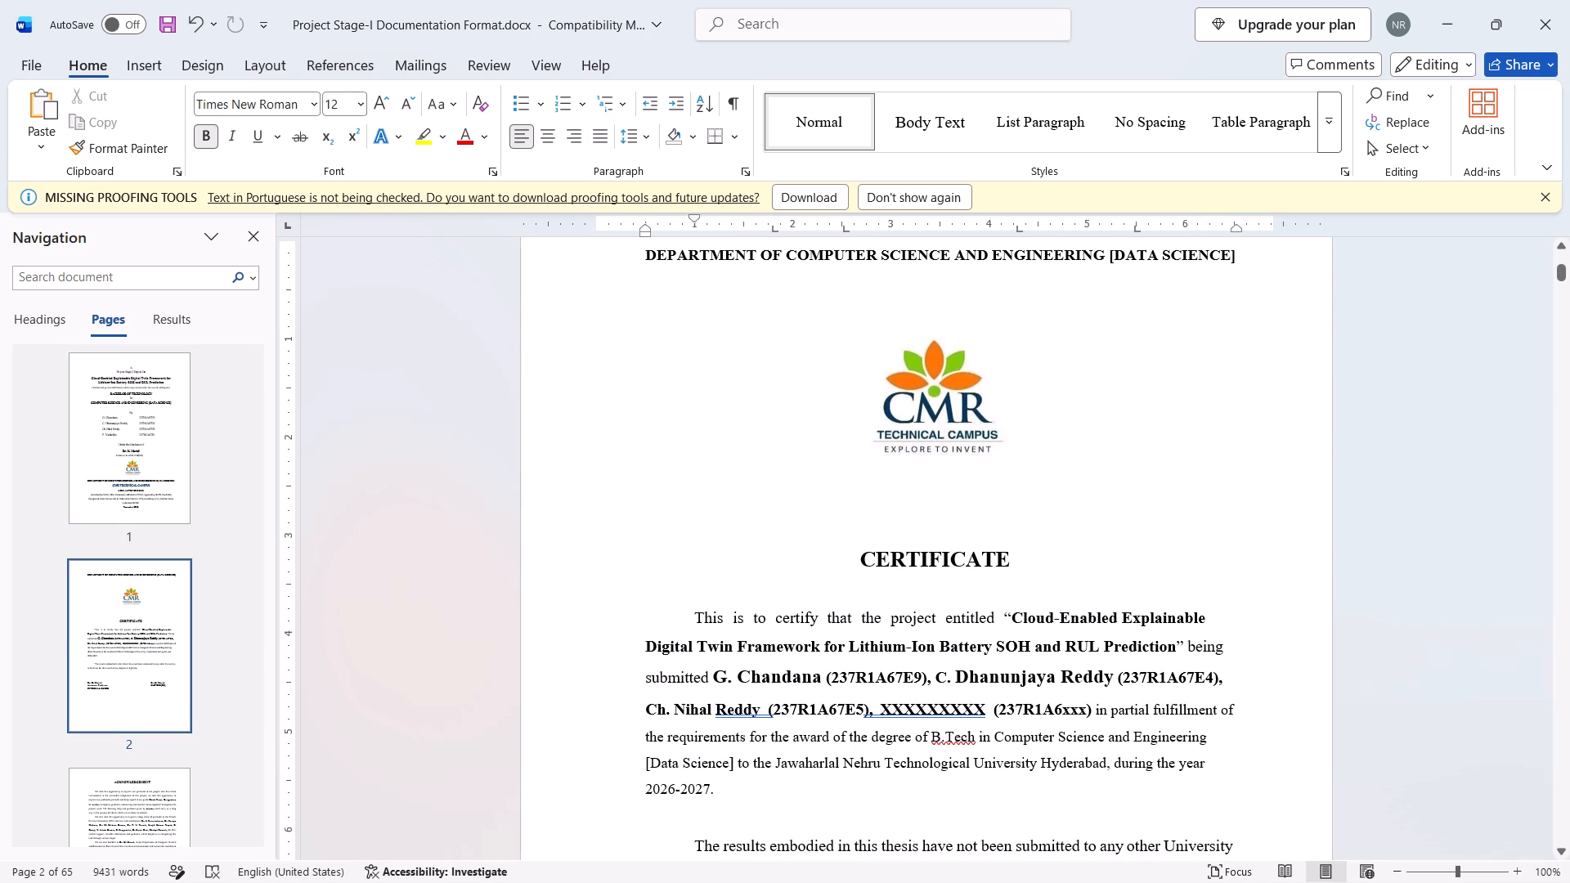
scroll(932, 710, "down", 1)
left_click(756, 616)
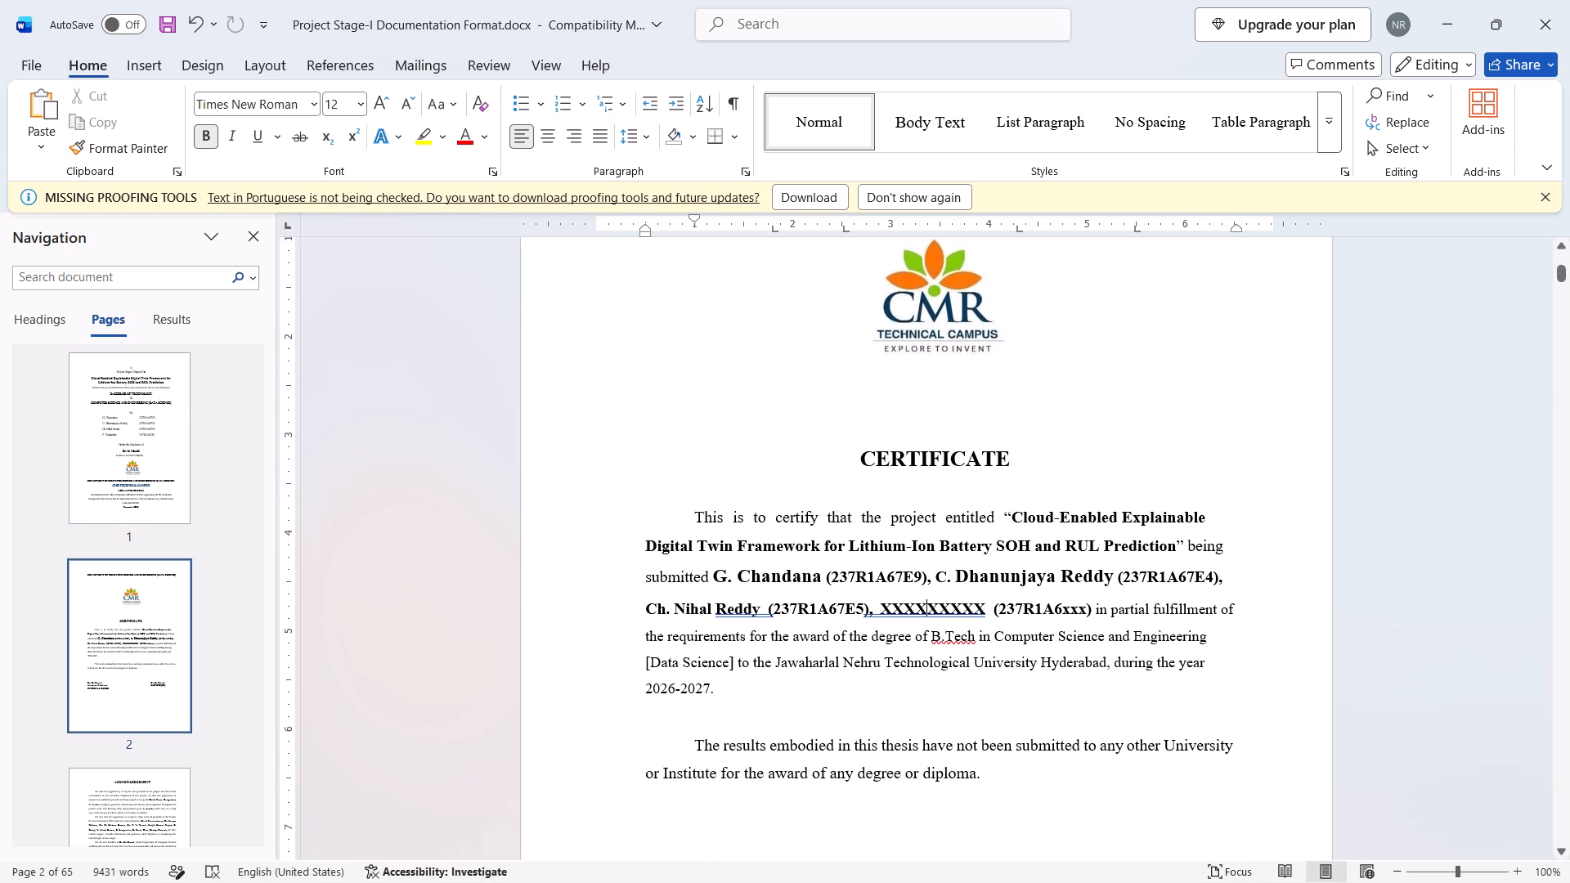
right_click(756, 616)
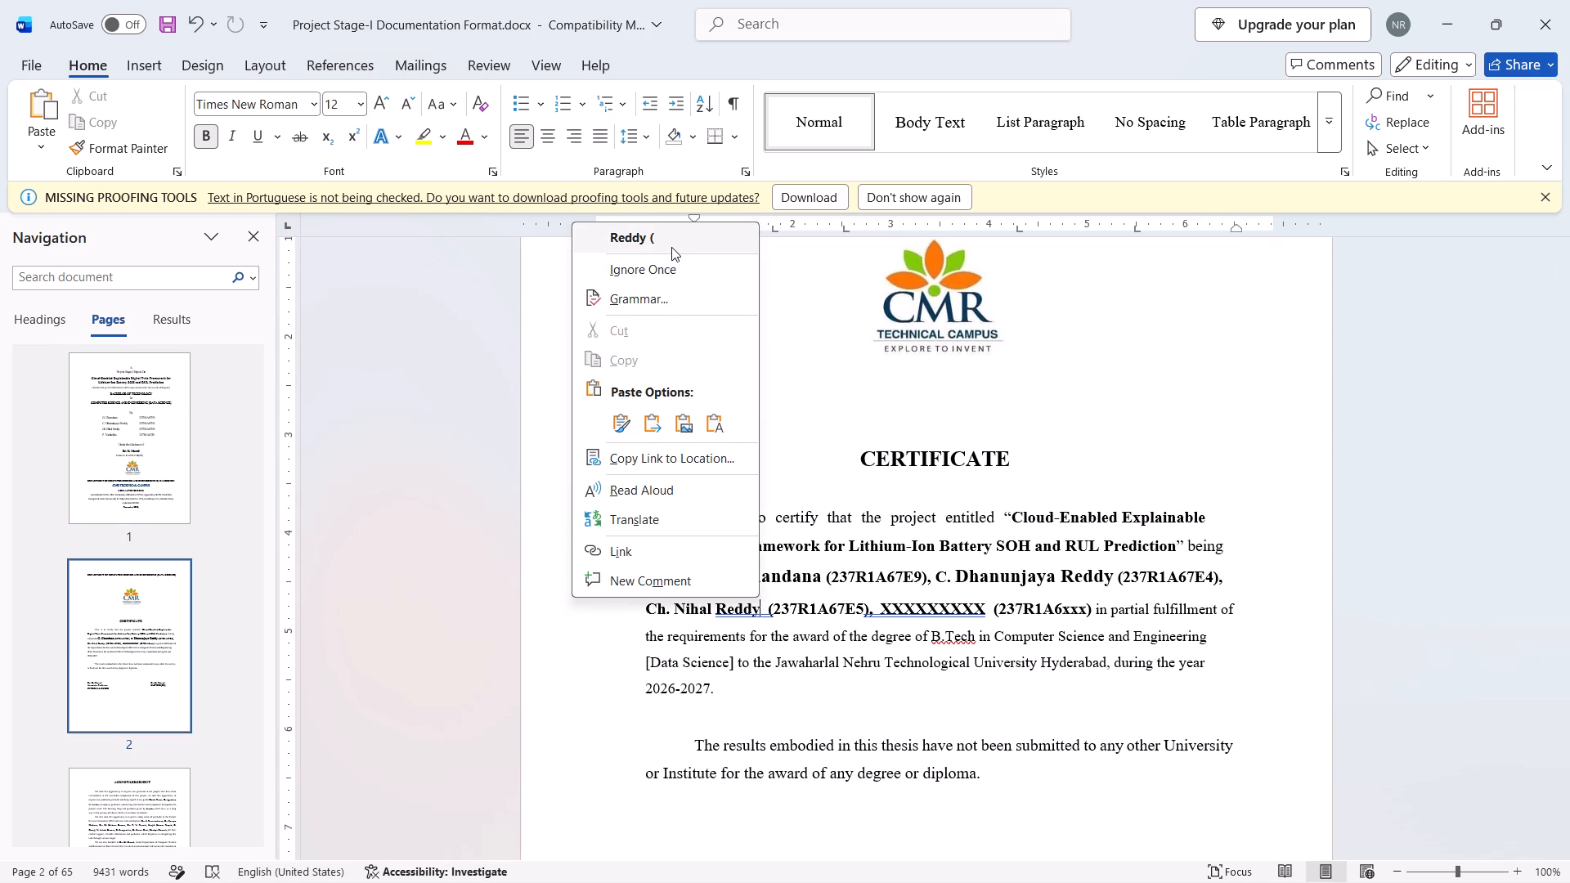
left_click(672, 245)
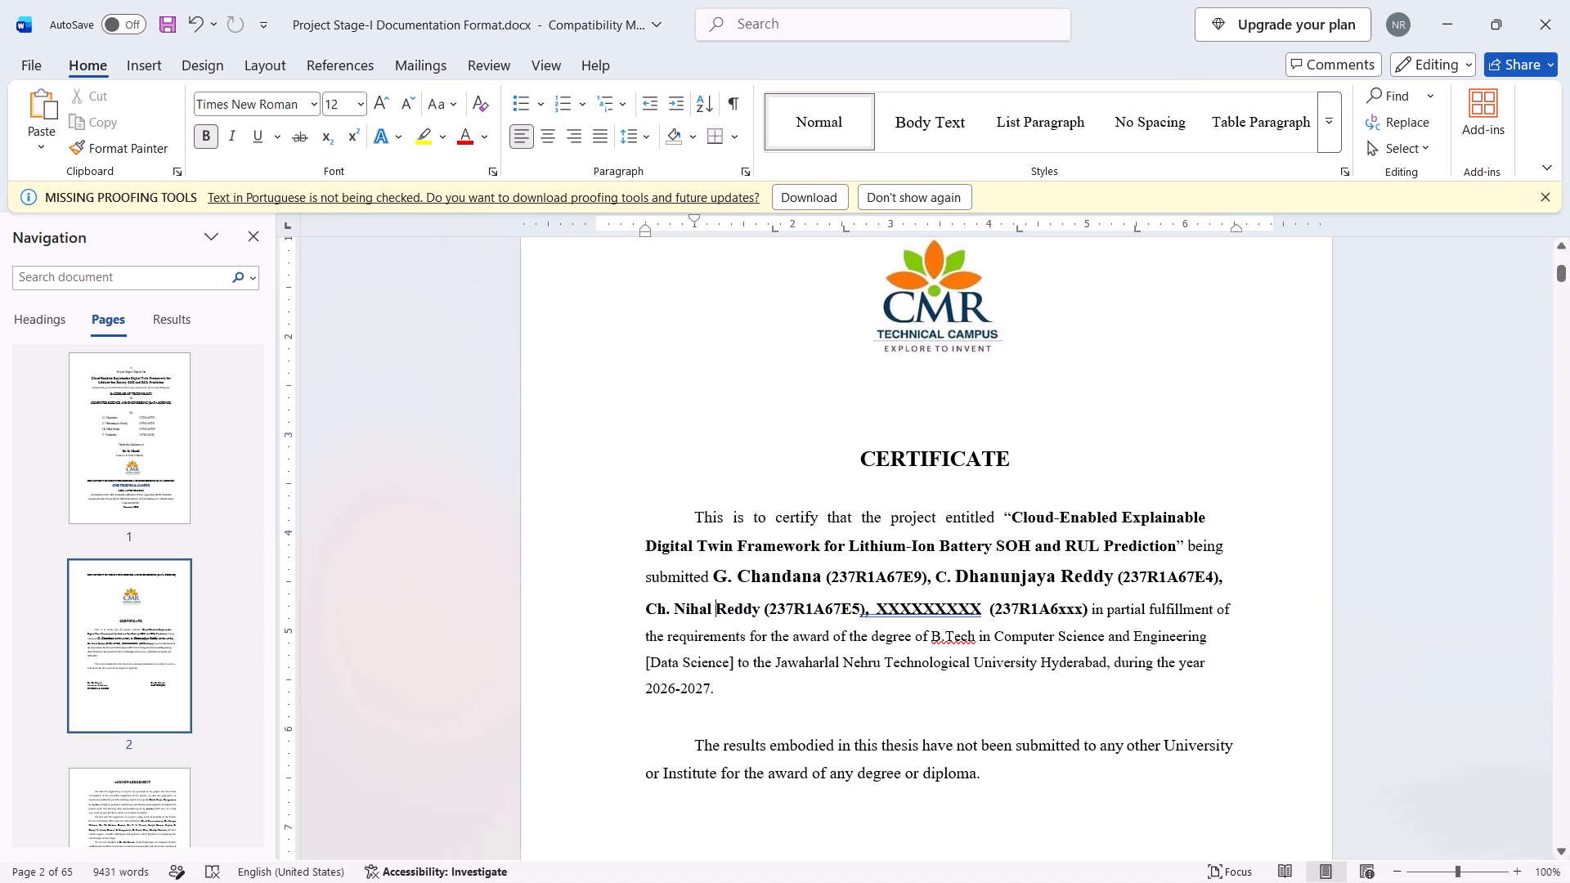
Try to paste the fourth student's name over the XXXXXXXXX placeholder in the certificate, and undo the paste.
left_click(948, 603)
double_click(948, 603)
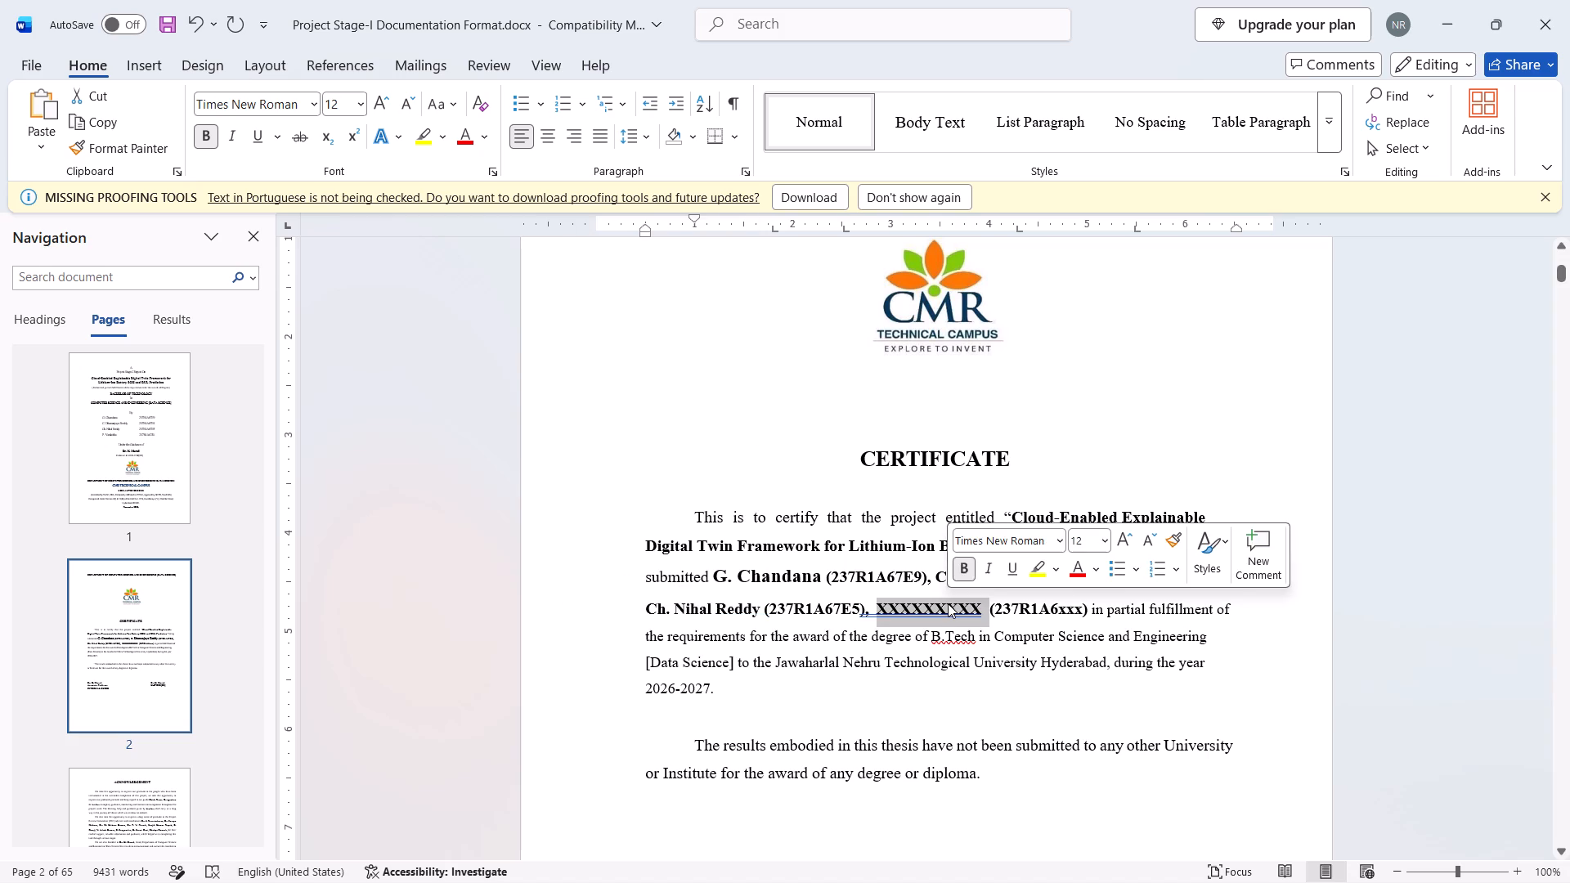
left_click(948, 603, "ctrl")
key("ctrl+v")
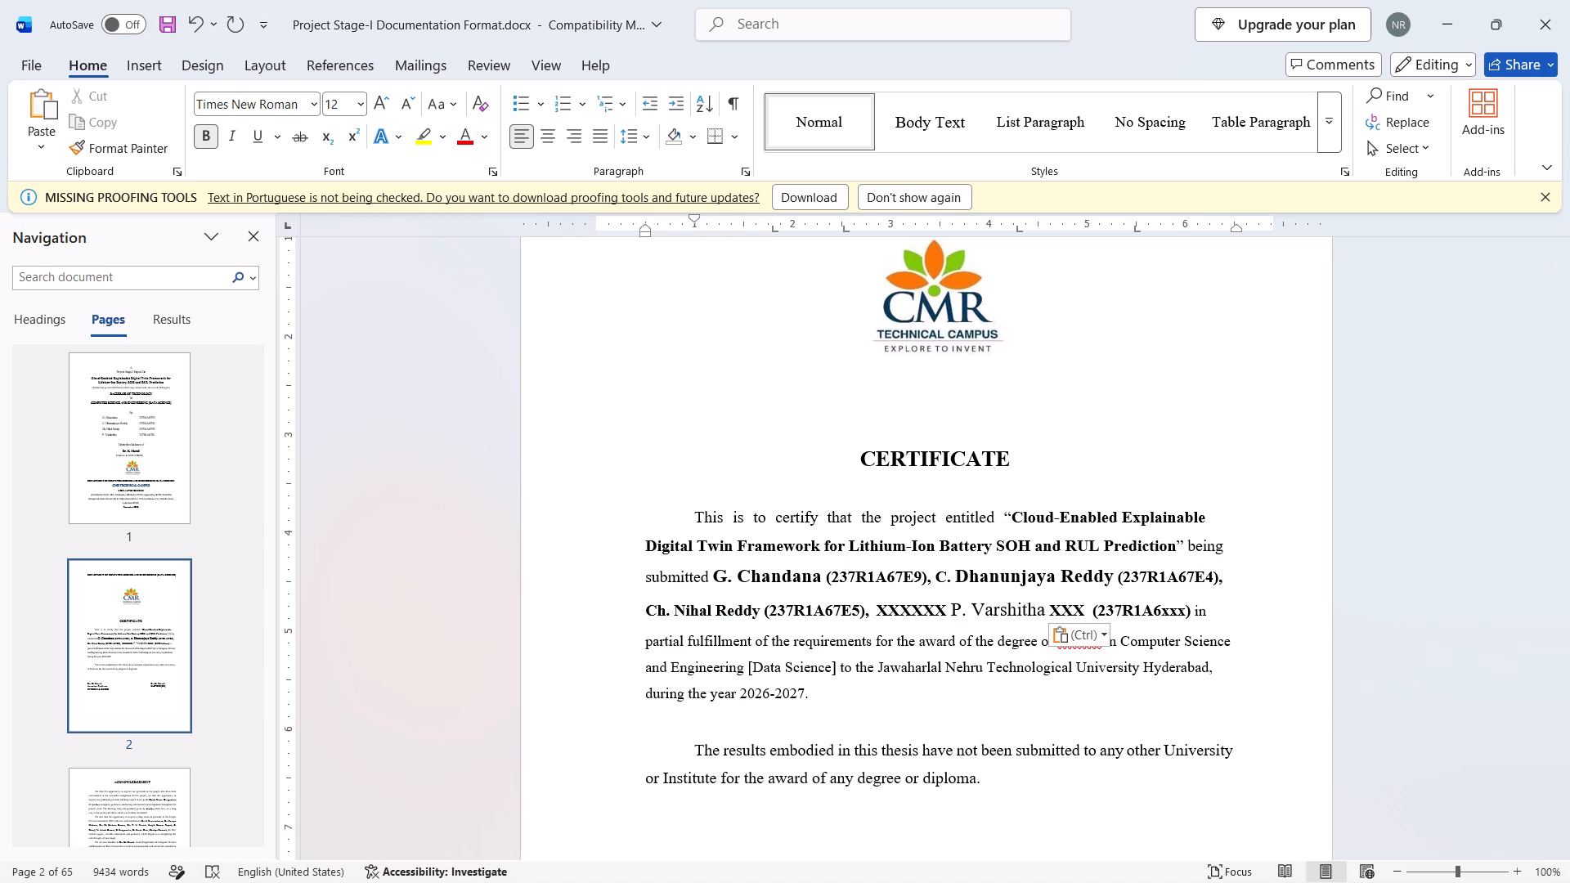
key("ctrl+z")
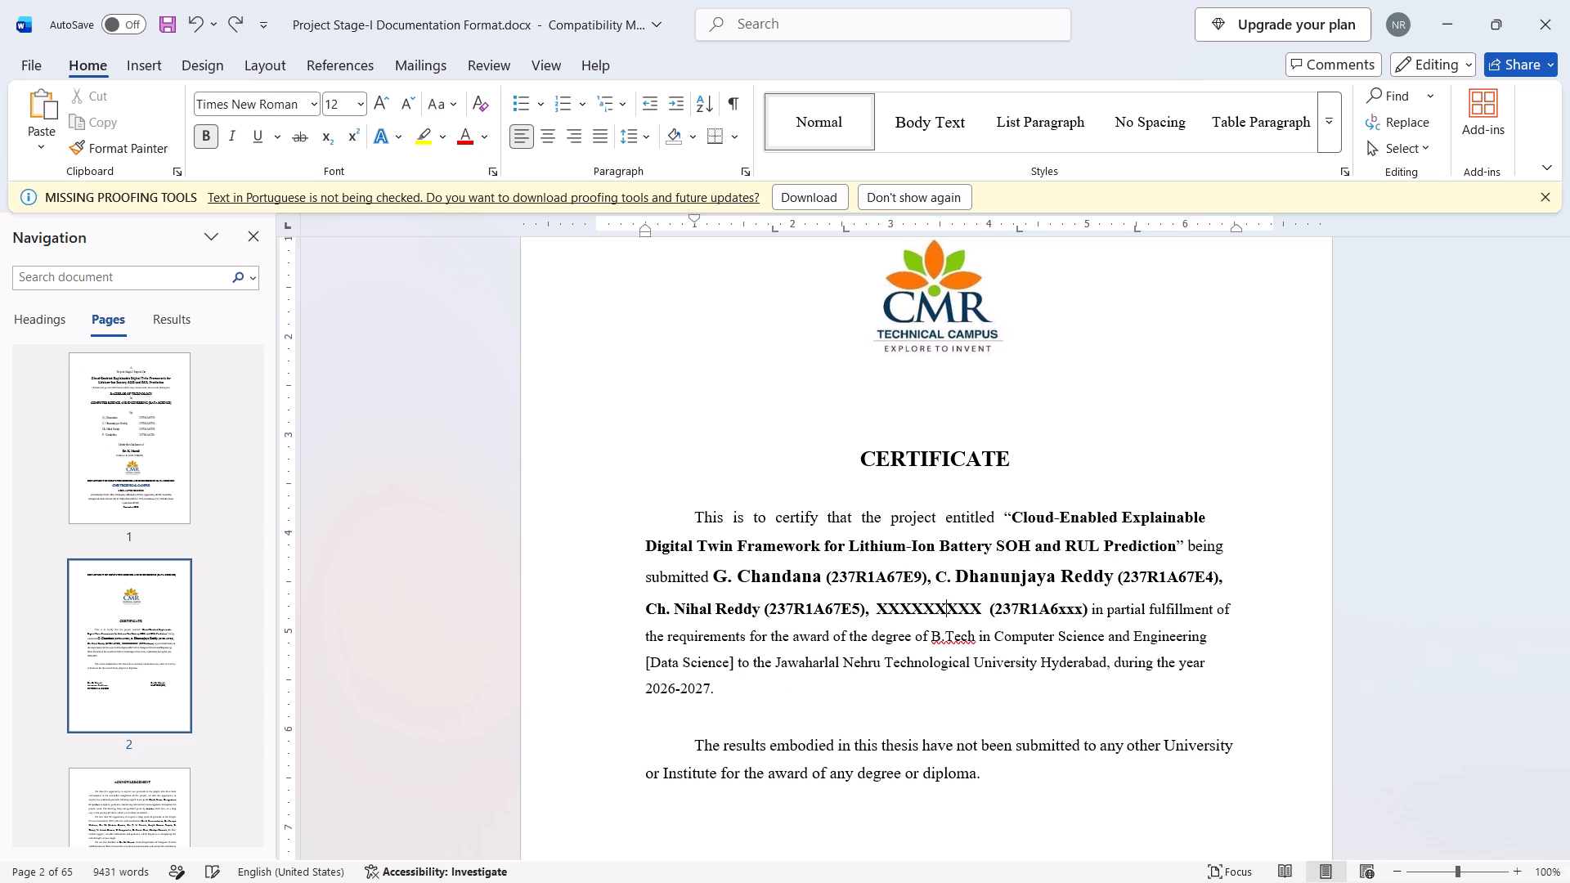
Replace the entire XXXXXXXXX placeholder in the certificate with the copied name of the fourth student.
double_click(948, 603)
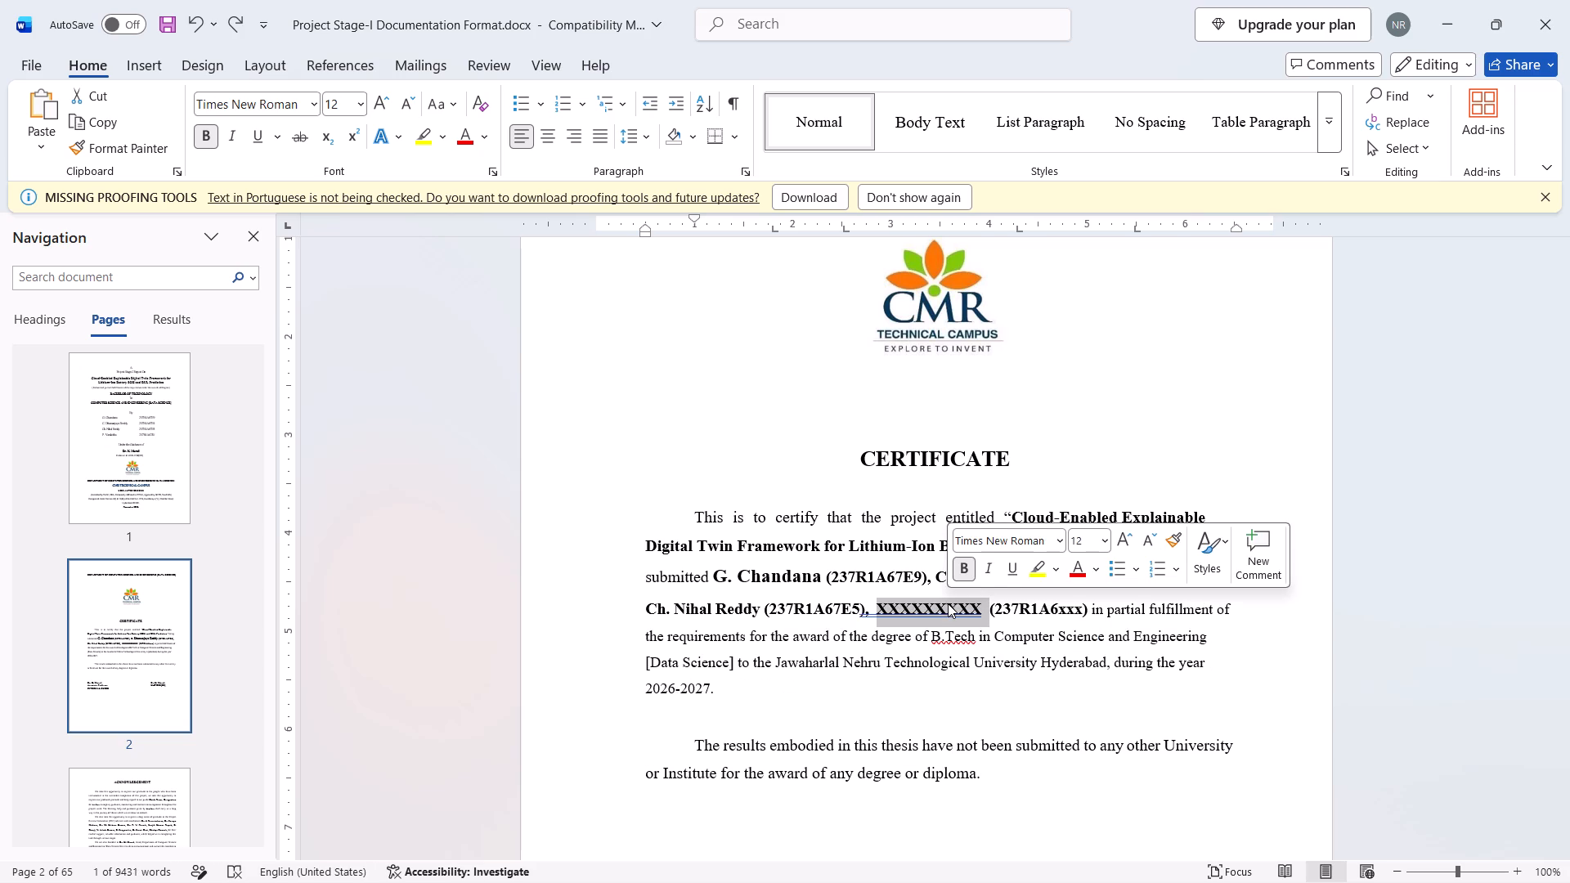
key("ctrl+v")
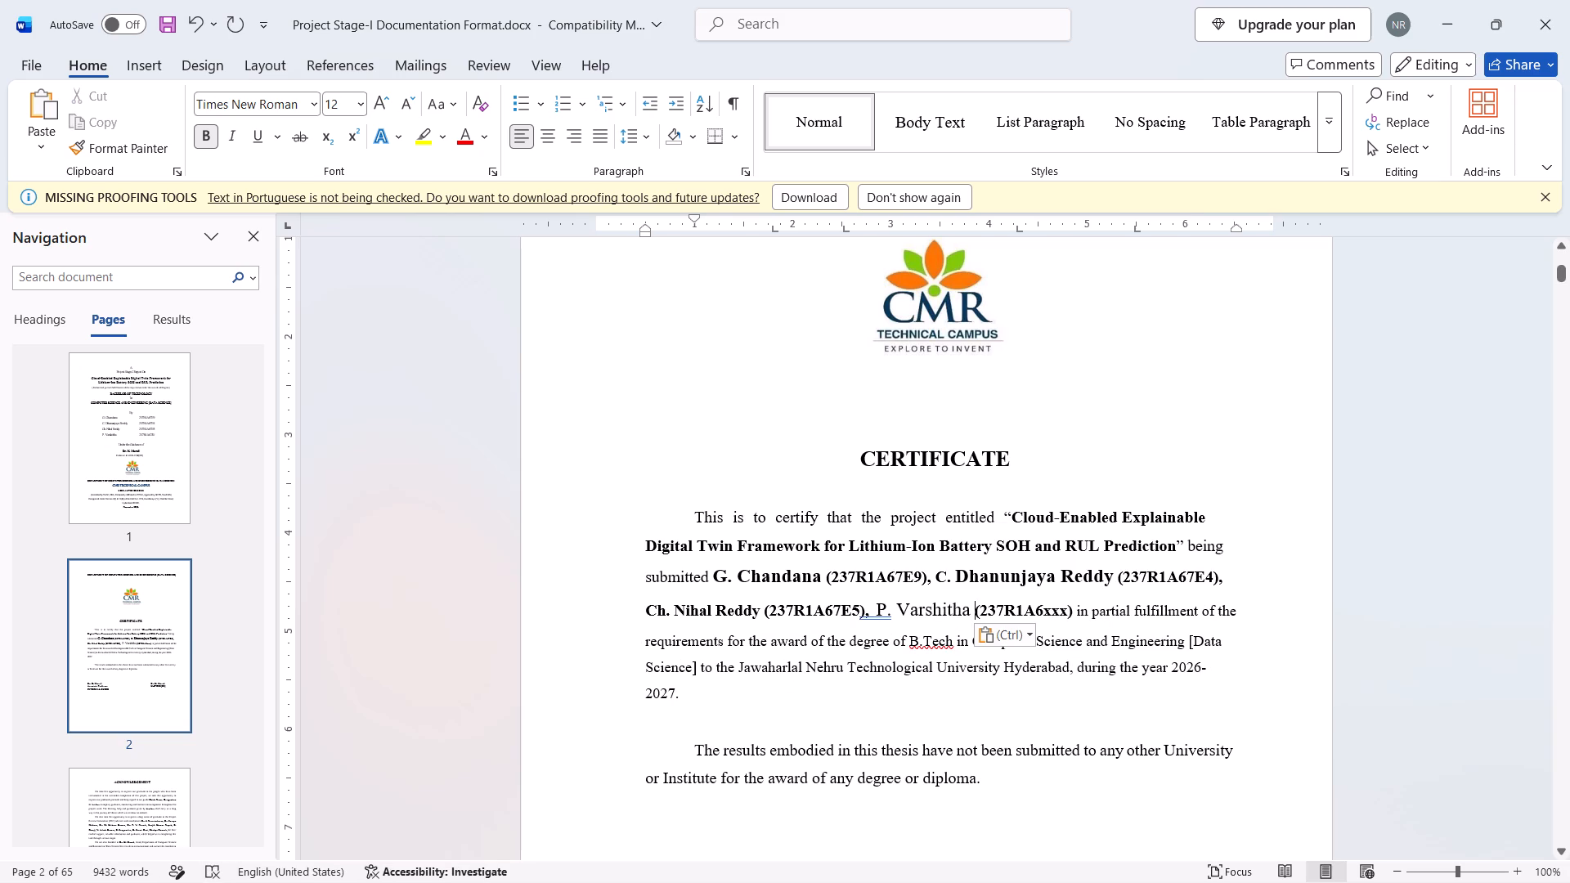
Accept the grammar suggestion "), P." to correct the spacing before the fourth student's initial in the certificate.
left_click(878, 616)
right_click(878, 616)
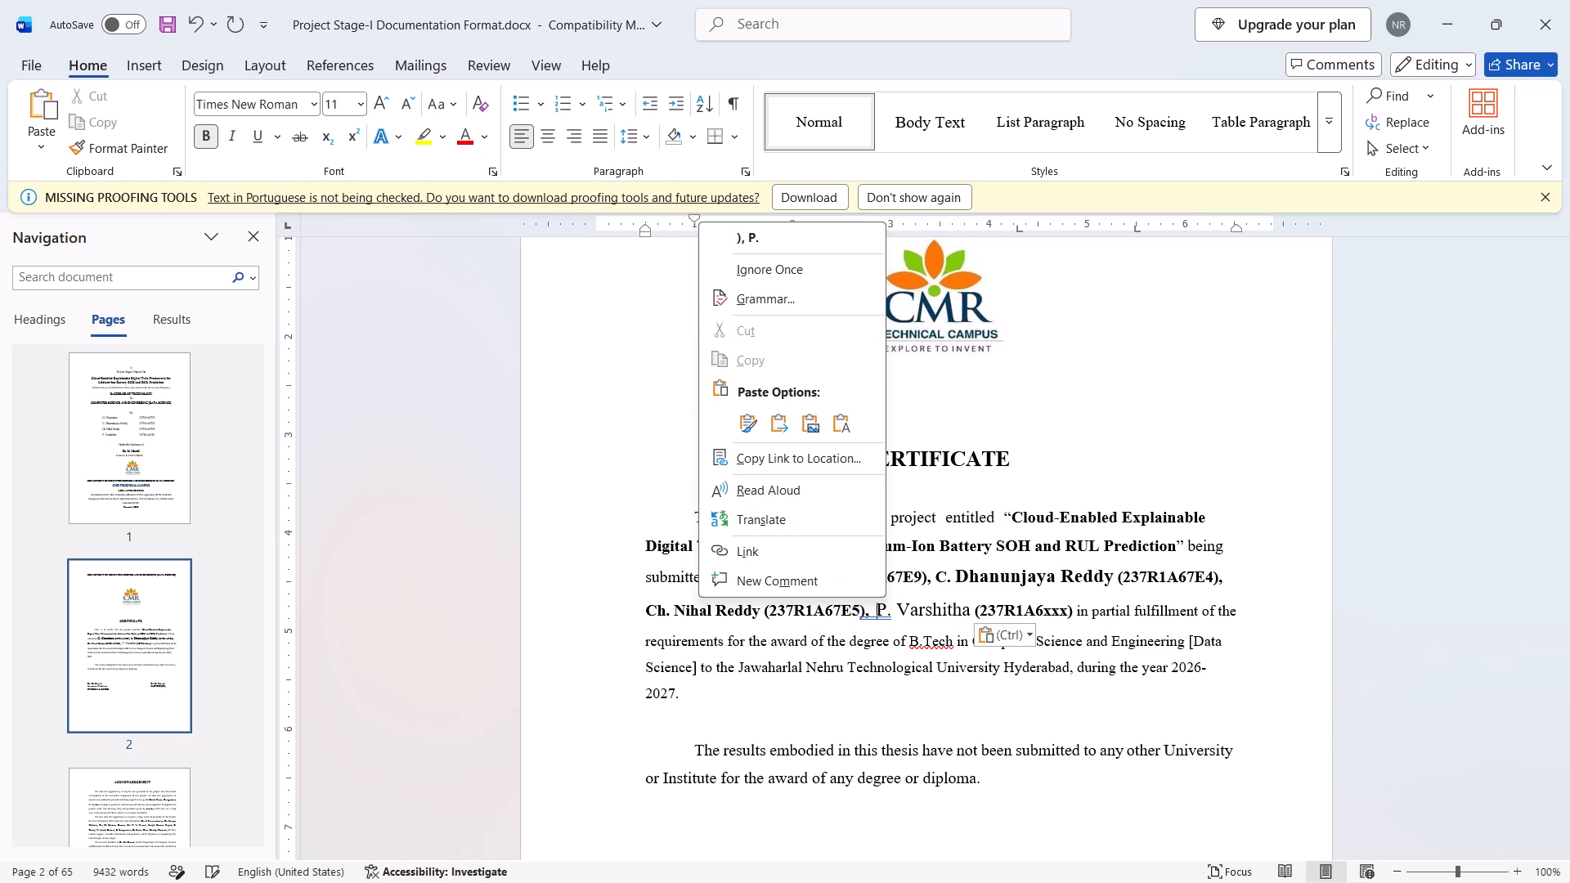
left_click(815, 234)
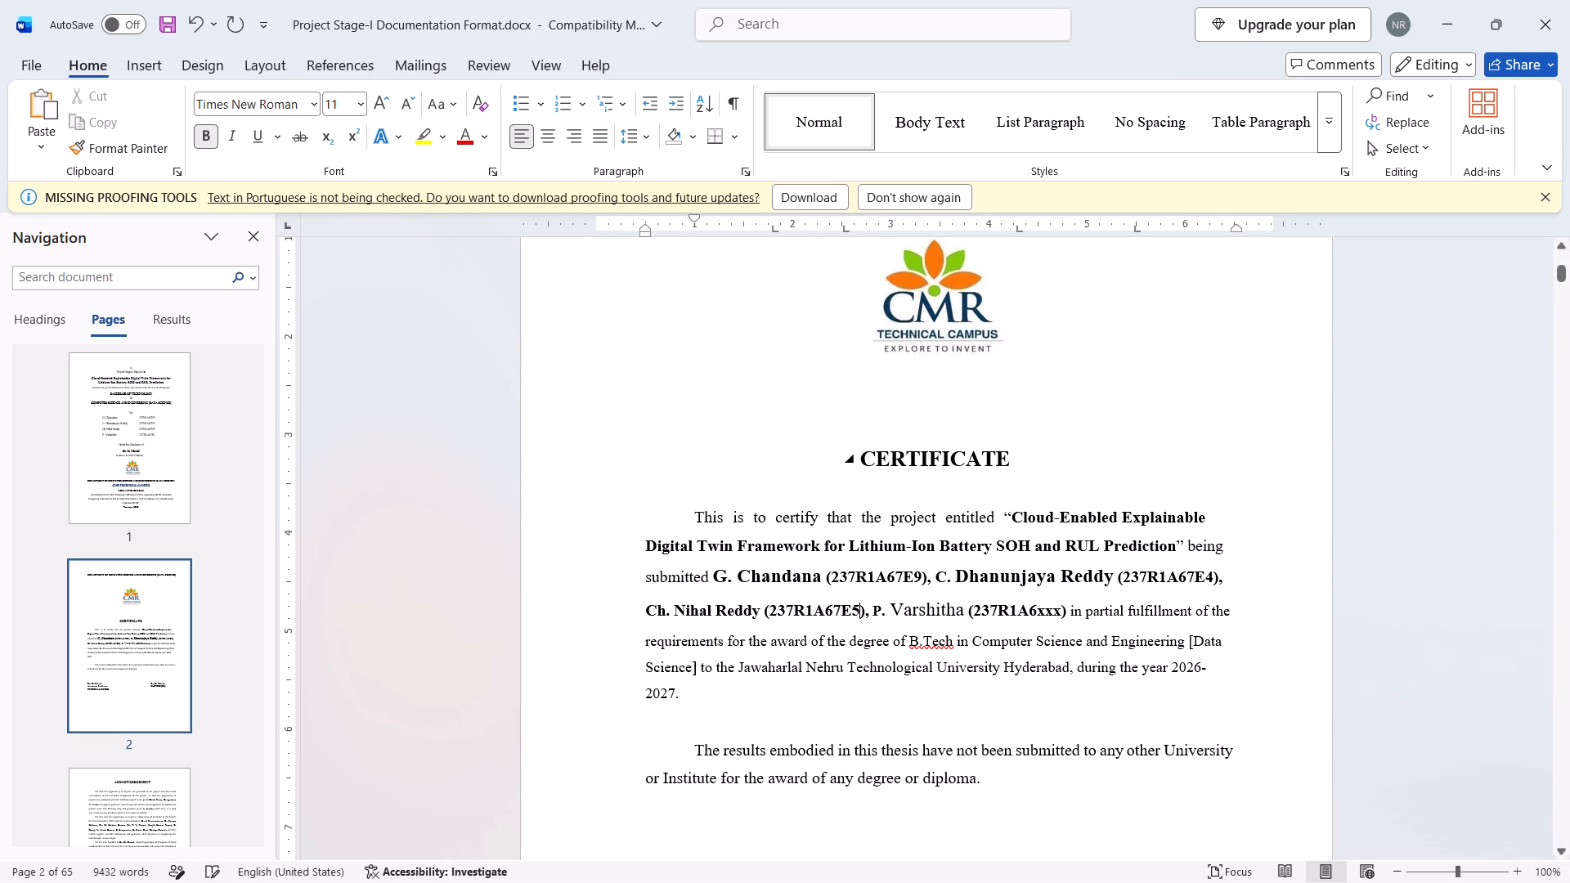
Replace the xxx in the fourth roll-number placeholder with the last three characters of the fourth student's roll number.
left_click(1057, 621)
key("BackSpace")
key("BackSpace")
key("BackSpace")
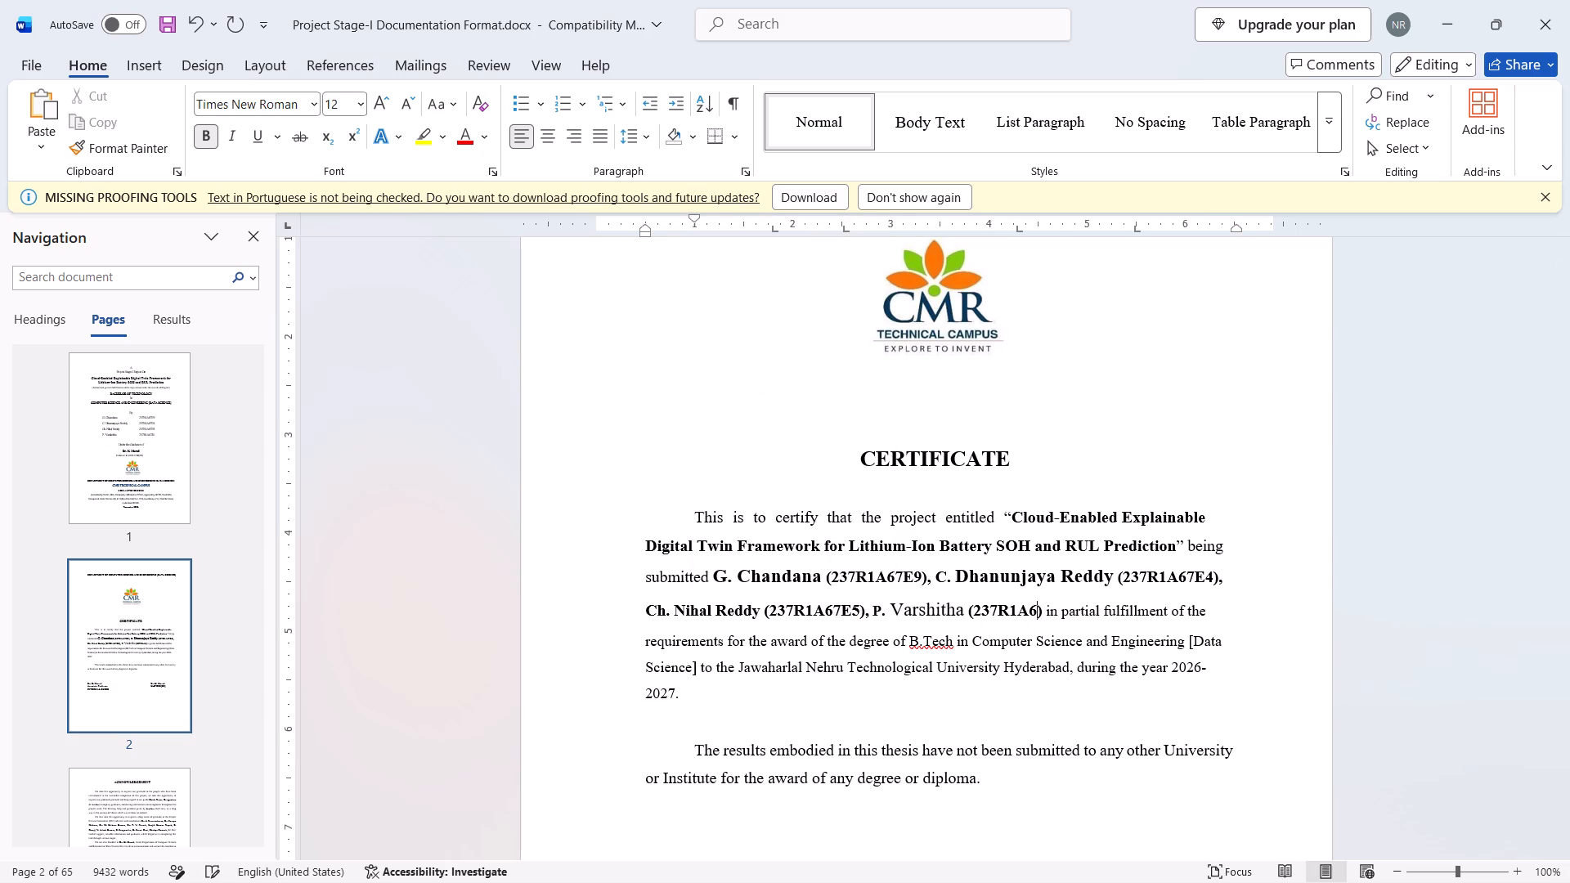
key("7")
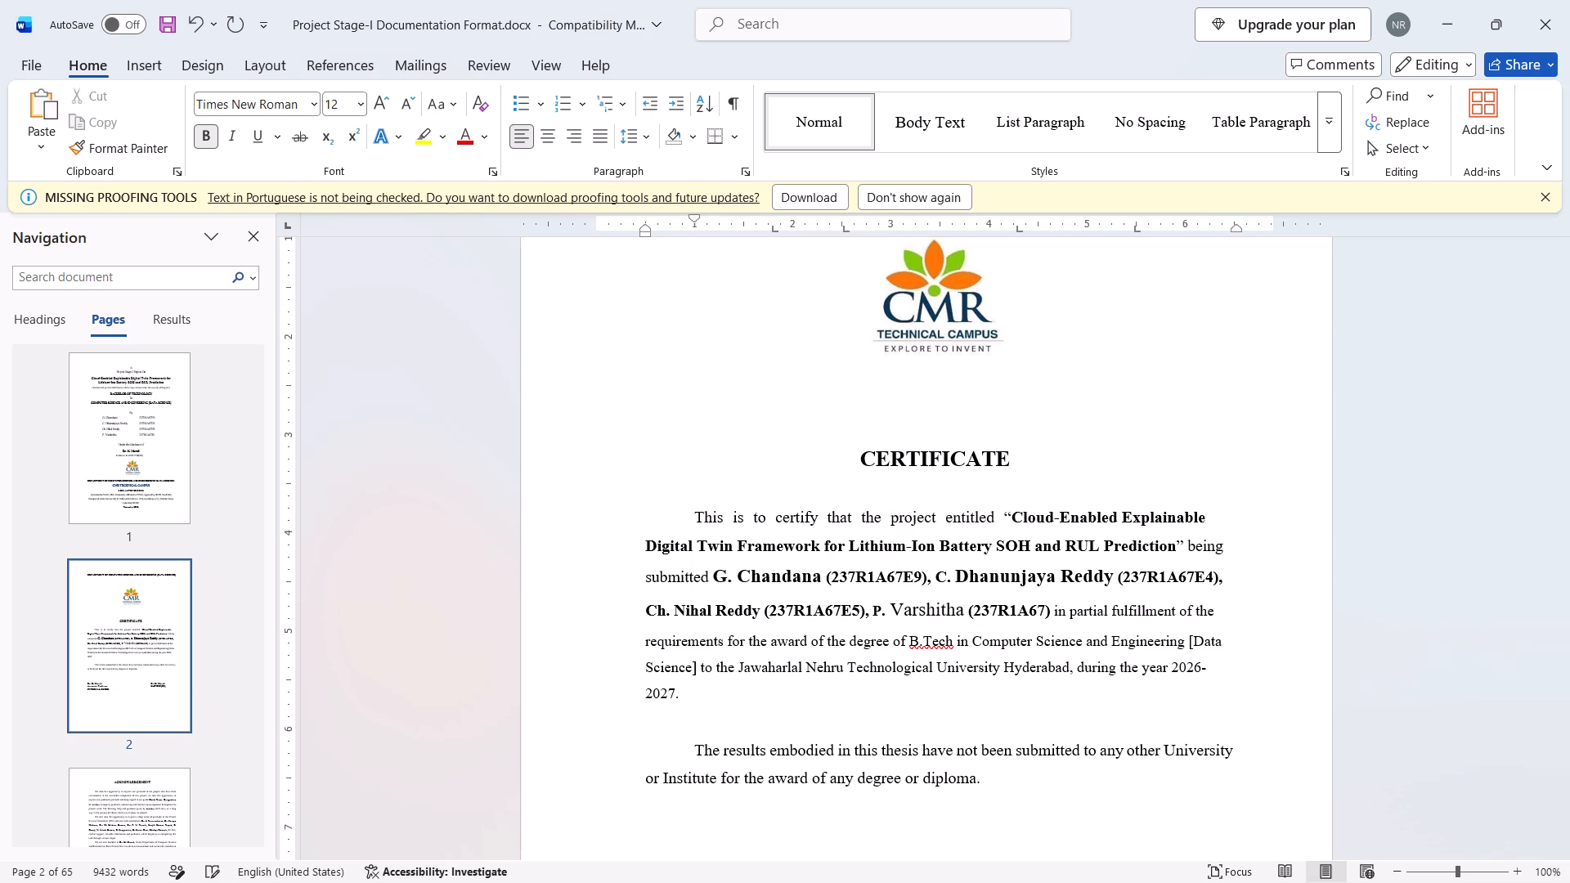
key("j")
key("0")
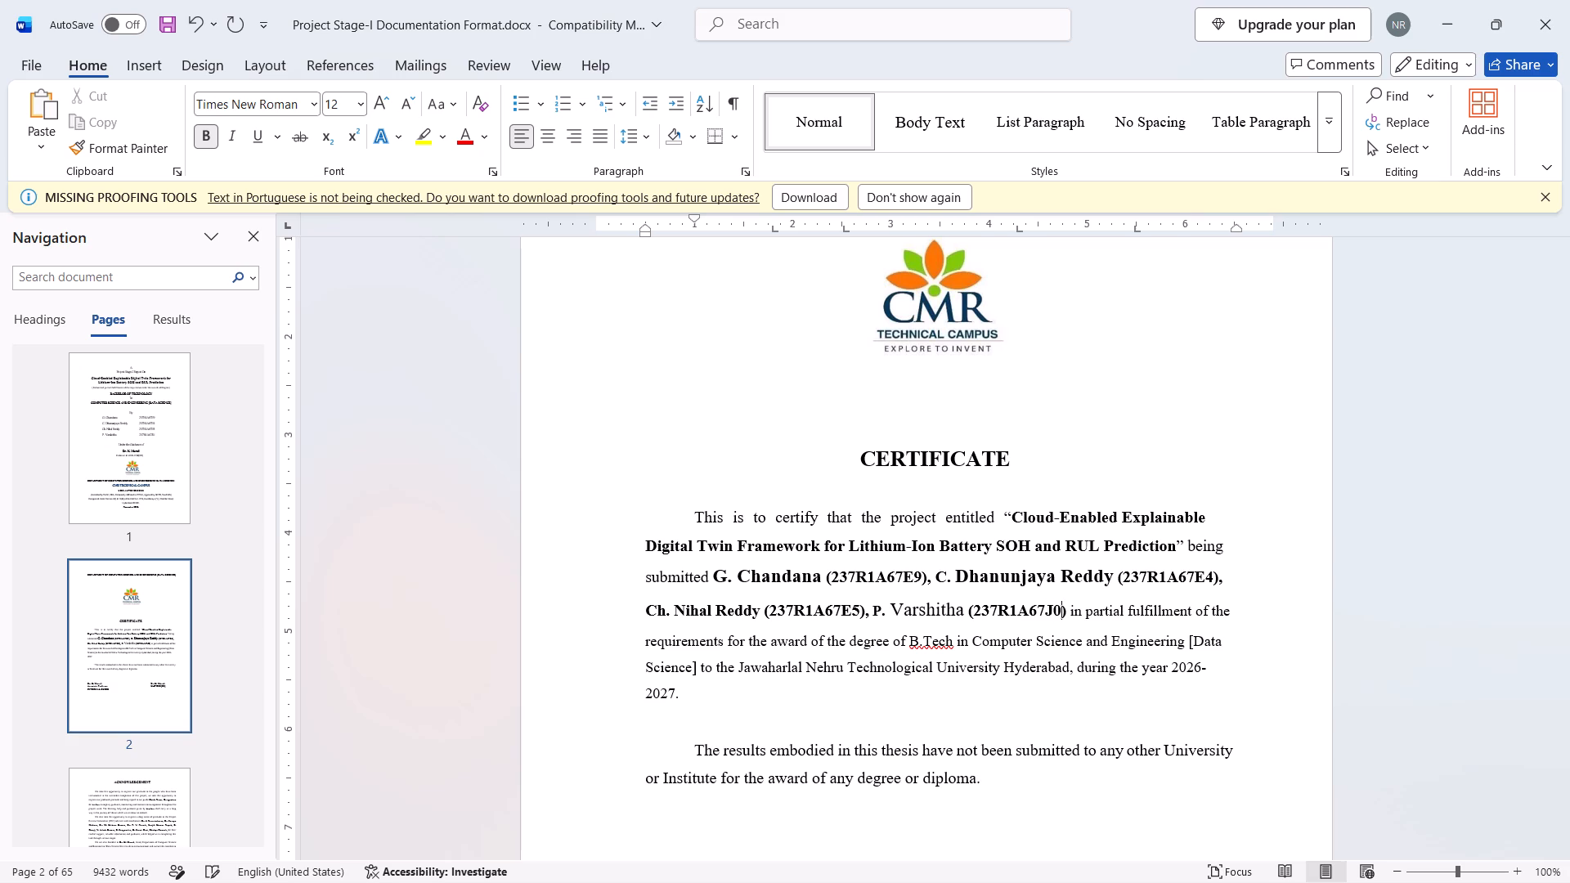
Make the fourth student's given name in the certificate bold.
double_click(926, 607)
left_click(200, 146)
left_click(815, 422)
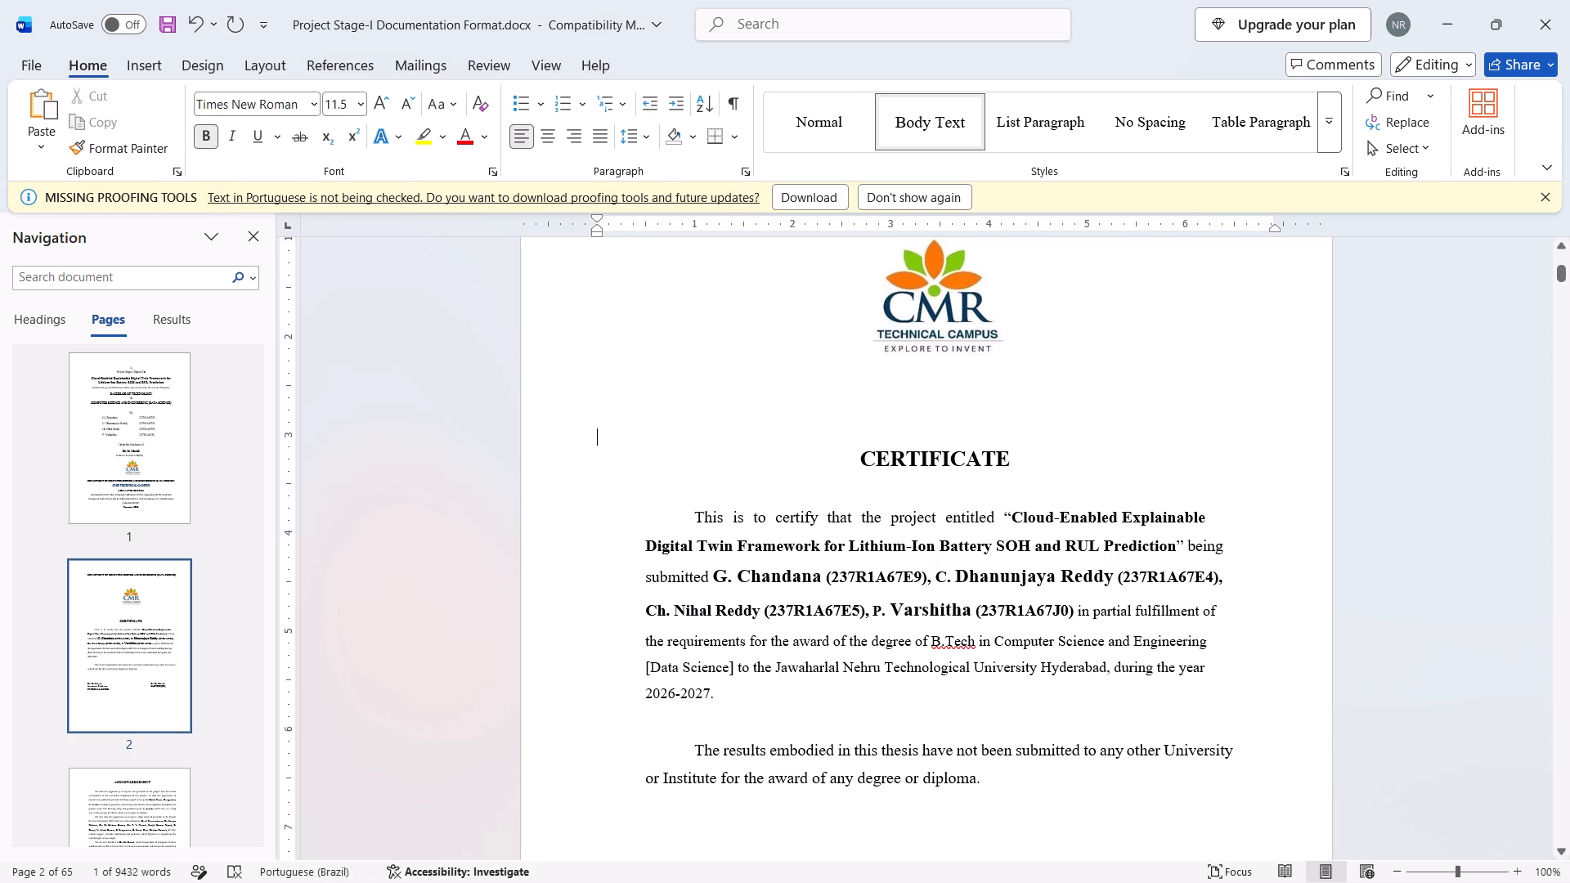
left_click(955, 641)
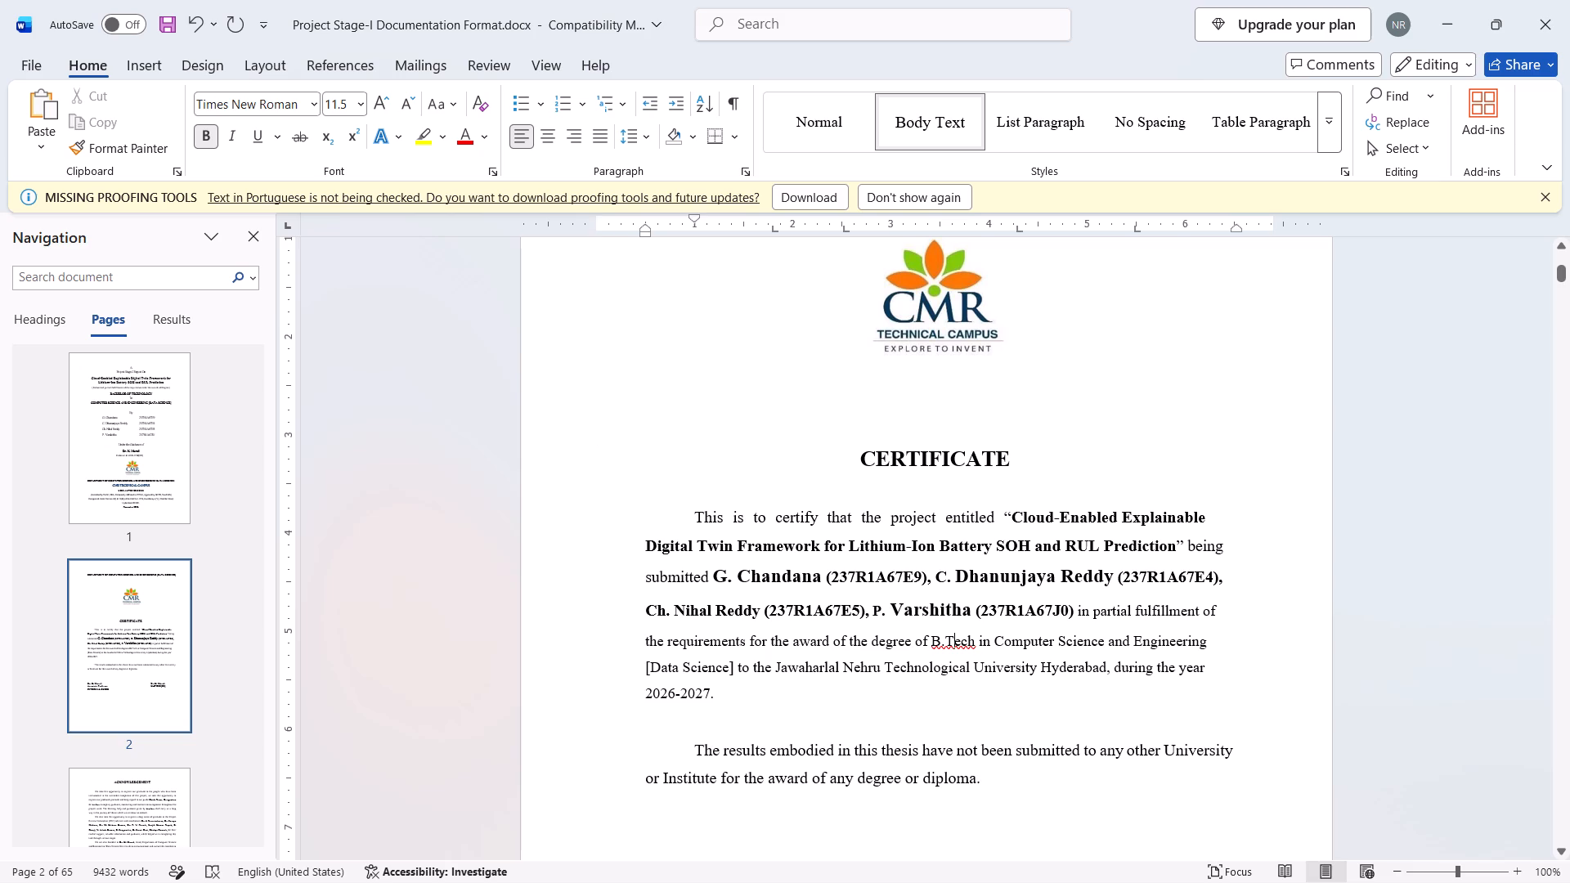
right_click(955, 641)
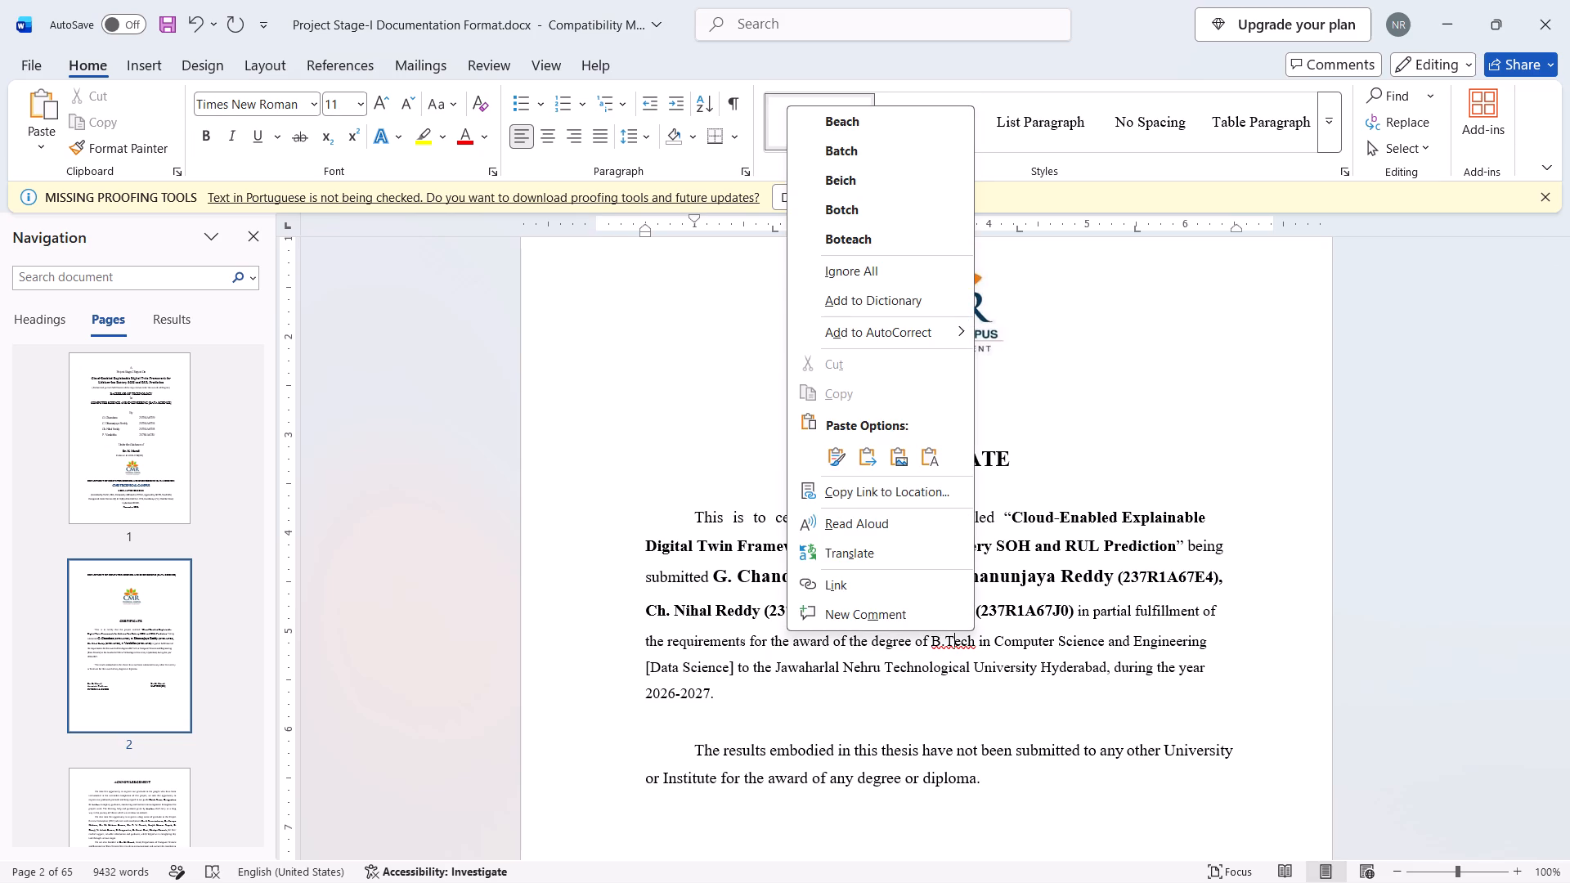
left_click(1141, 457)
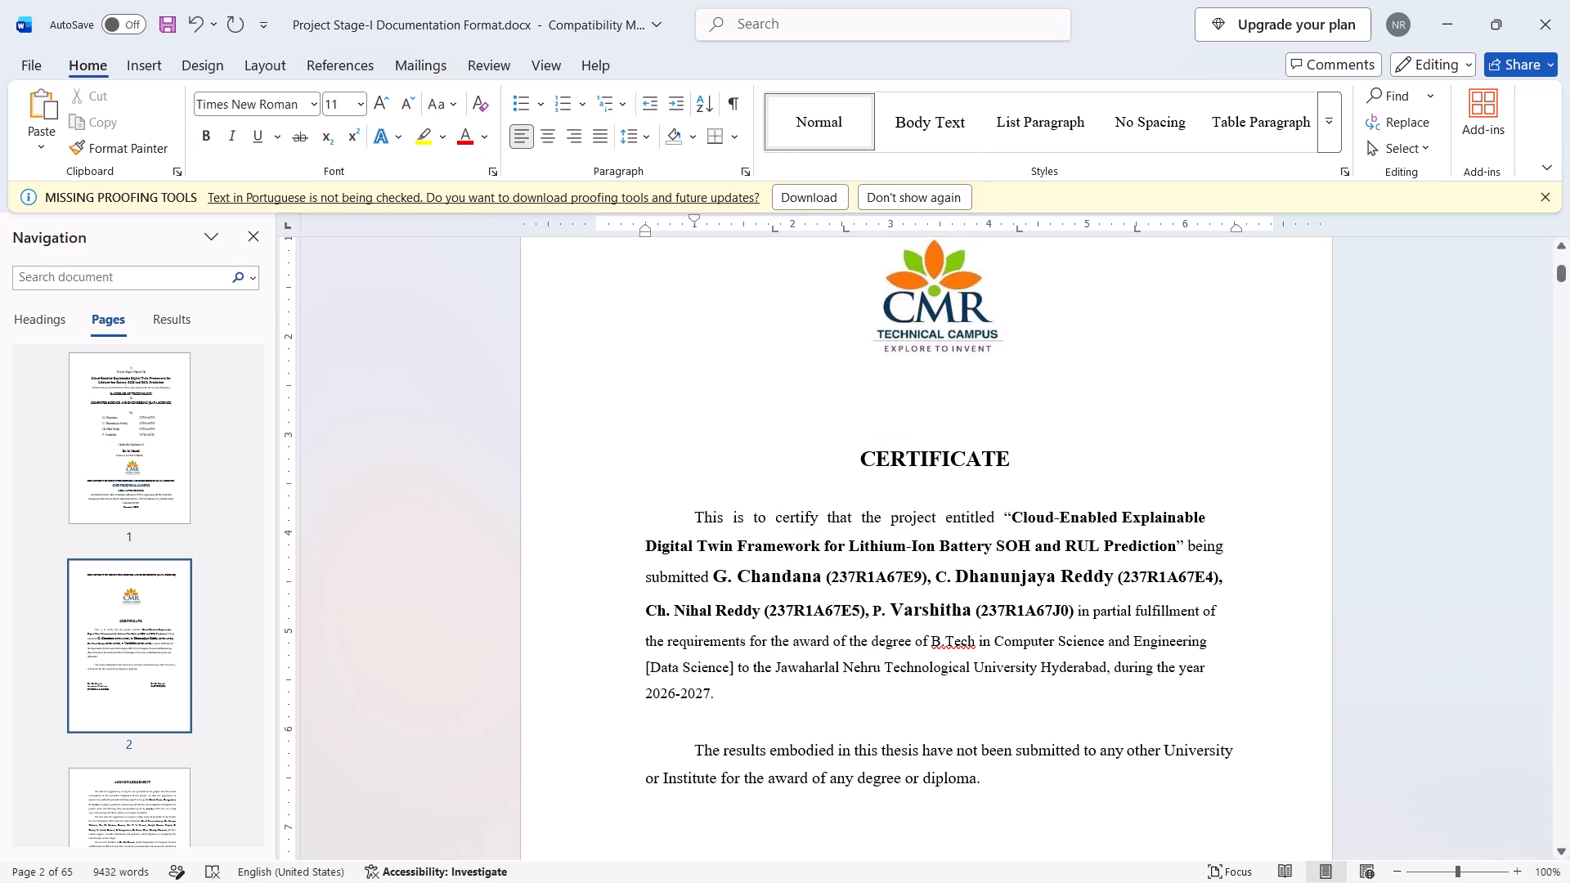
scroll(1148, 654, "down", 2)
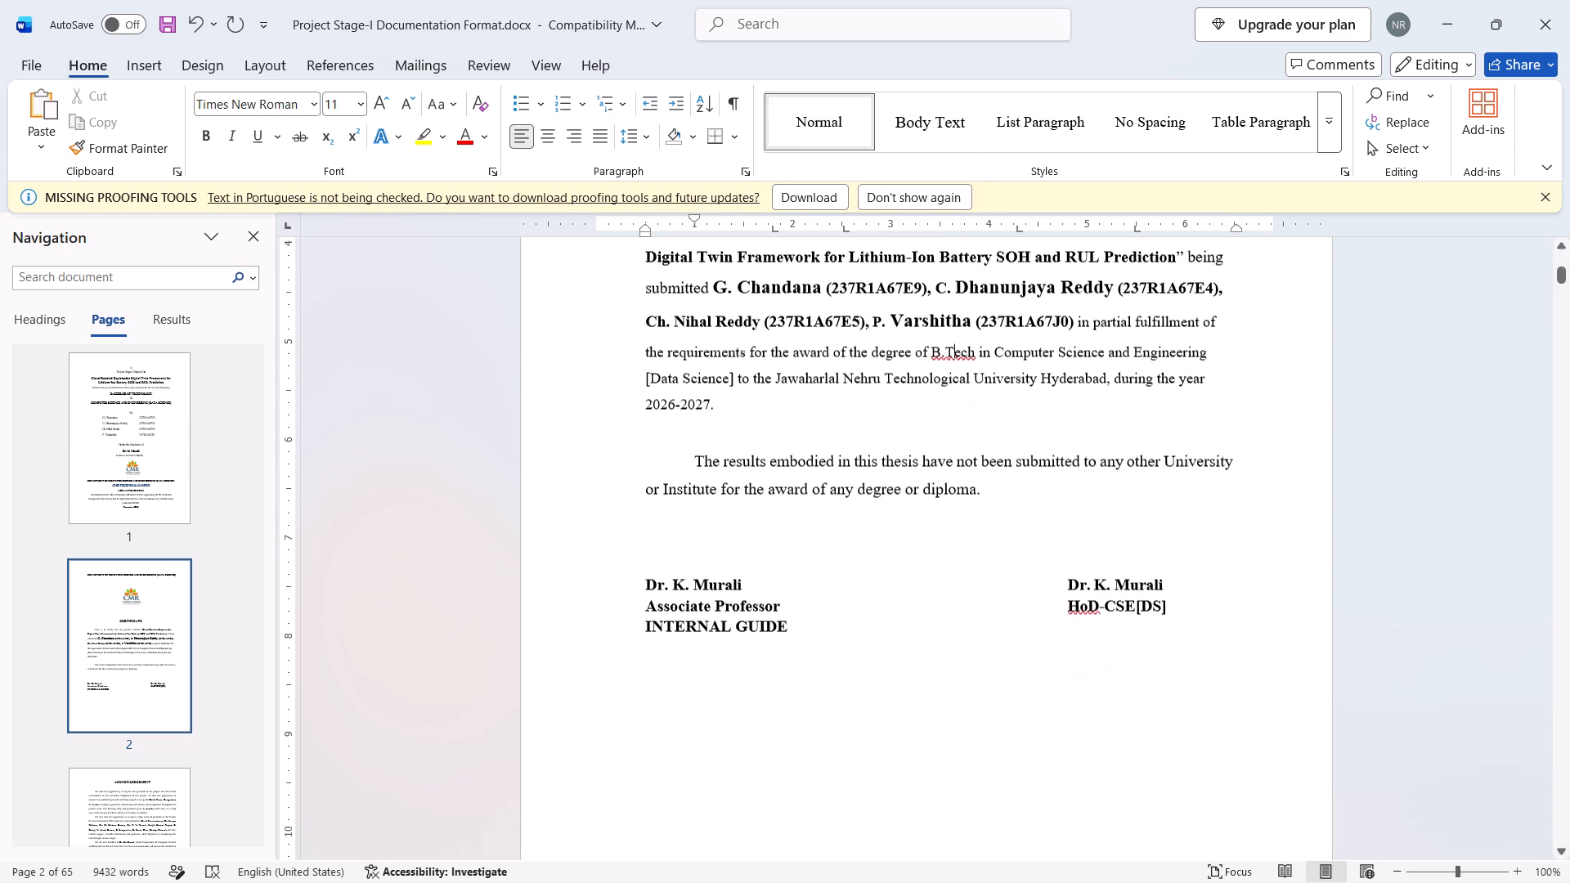
Accept the spelling suggestion that splits the first coordinator's surname into two words in the acknowledgement.
scroll(1148, 654, "down", 4)
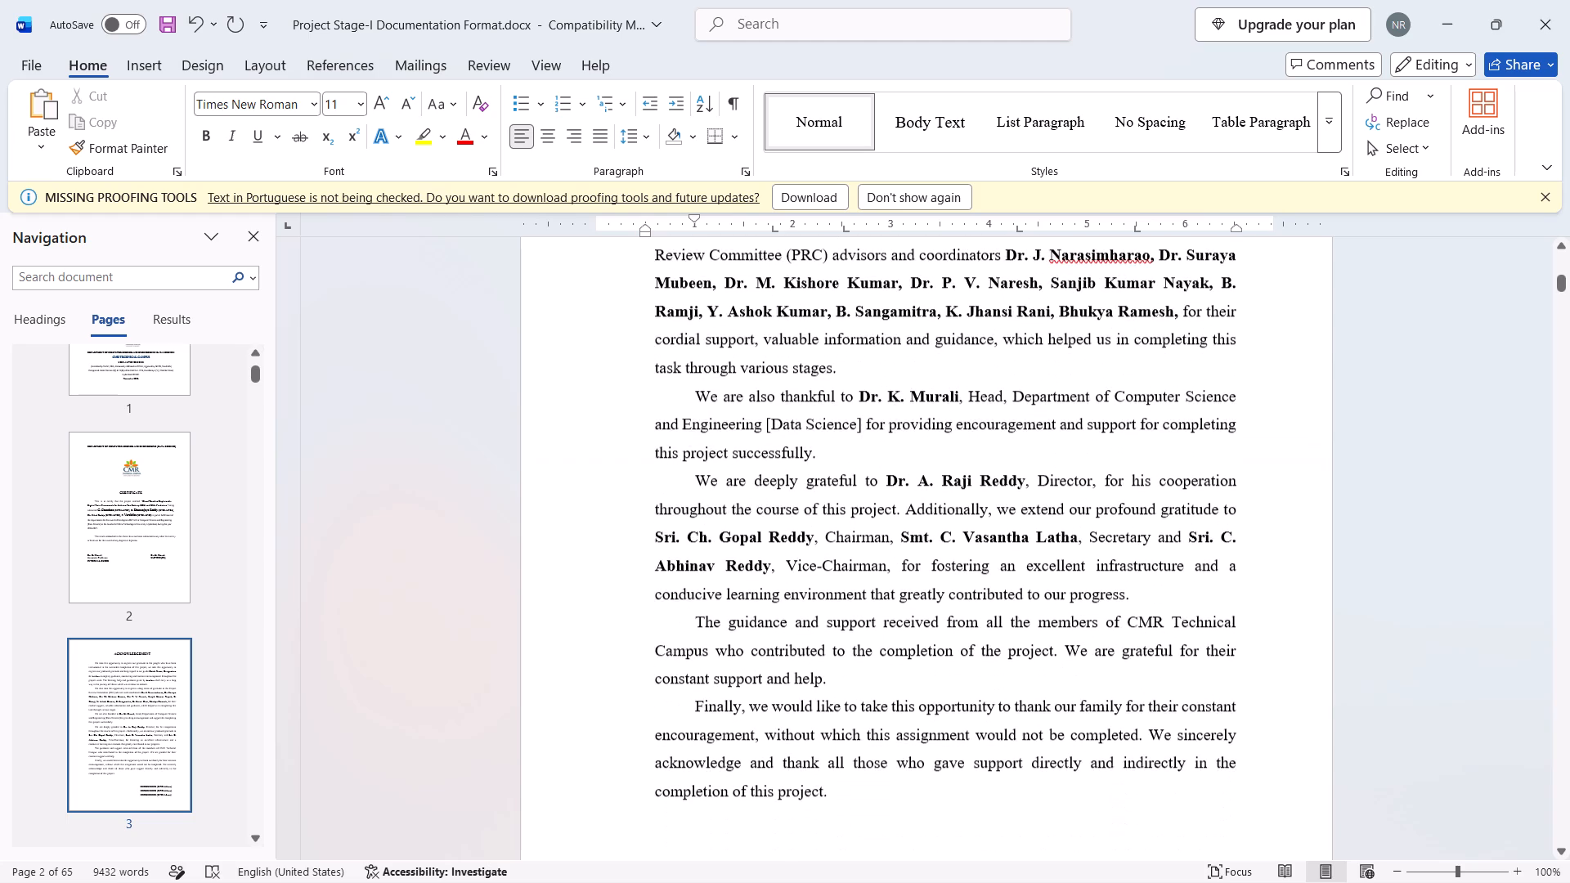
scroll(1148, 654, "up", 1)
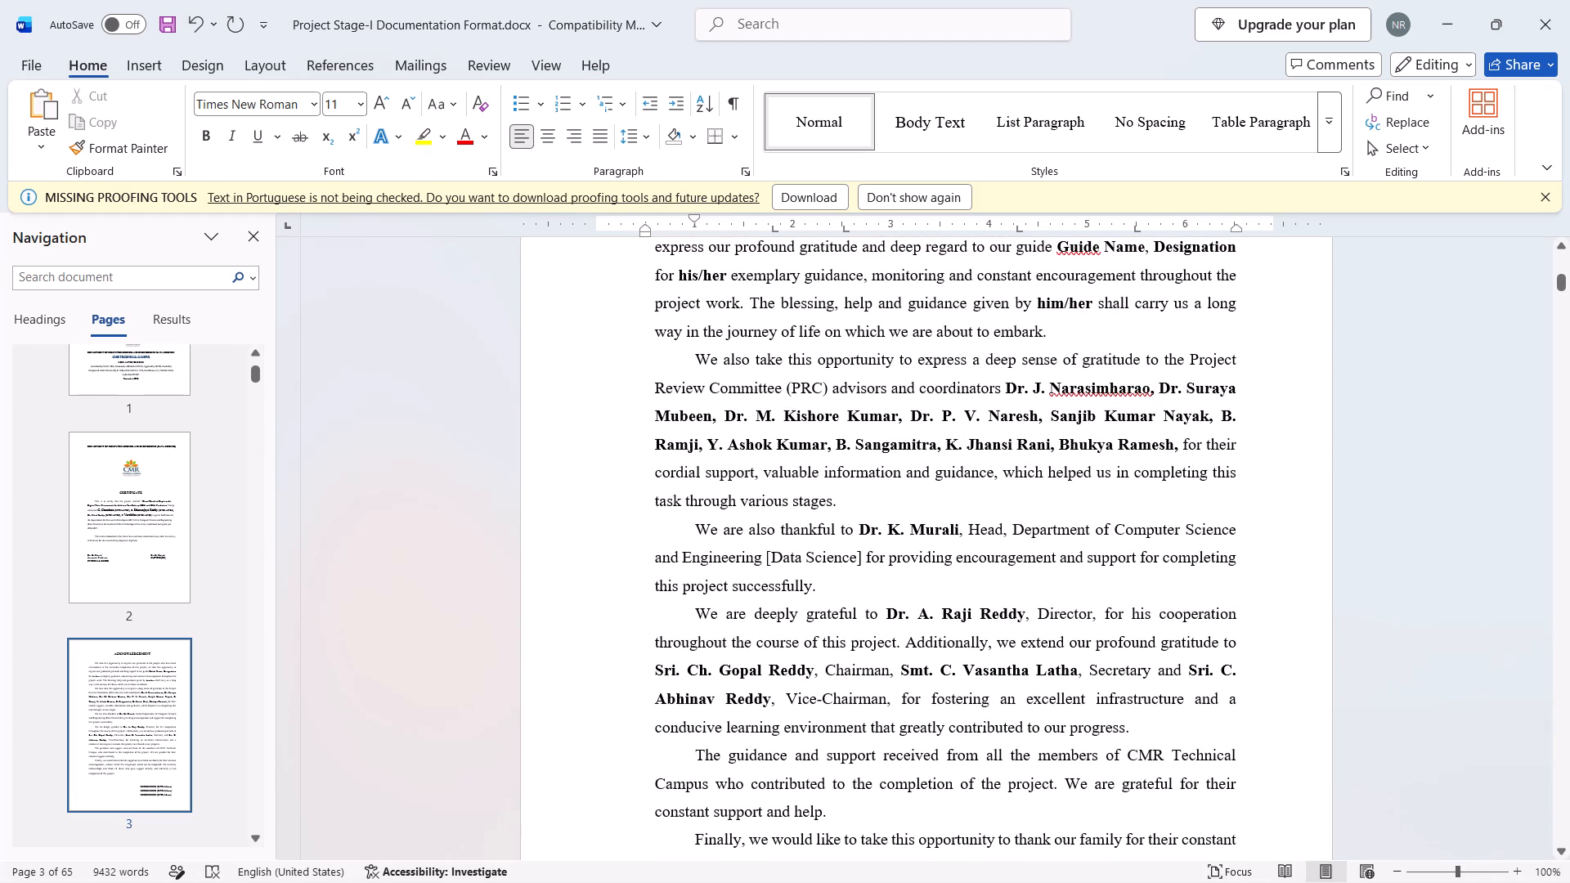
left_click(1112, 395)
right_click(1112, 395)
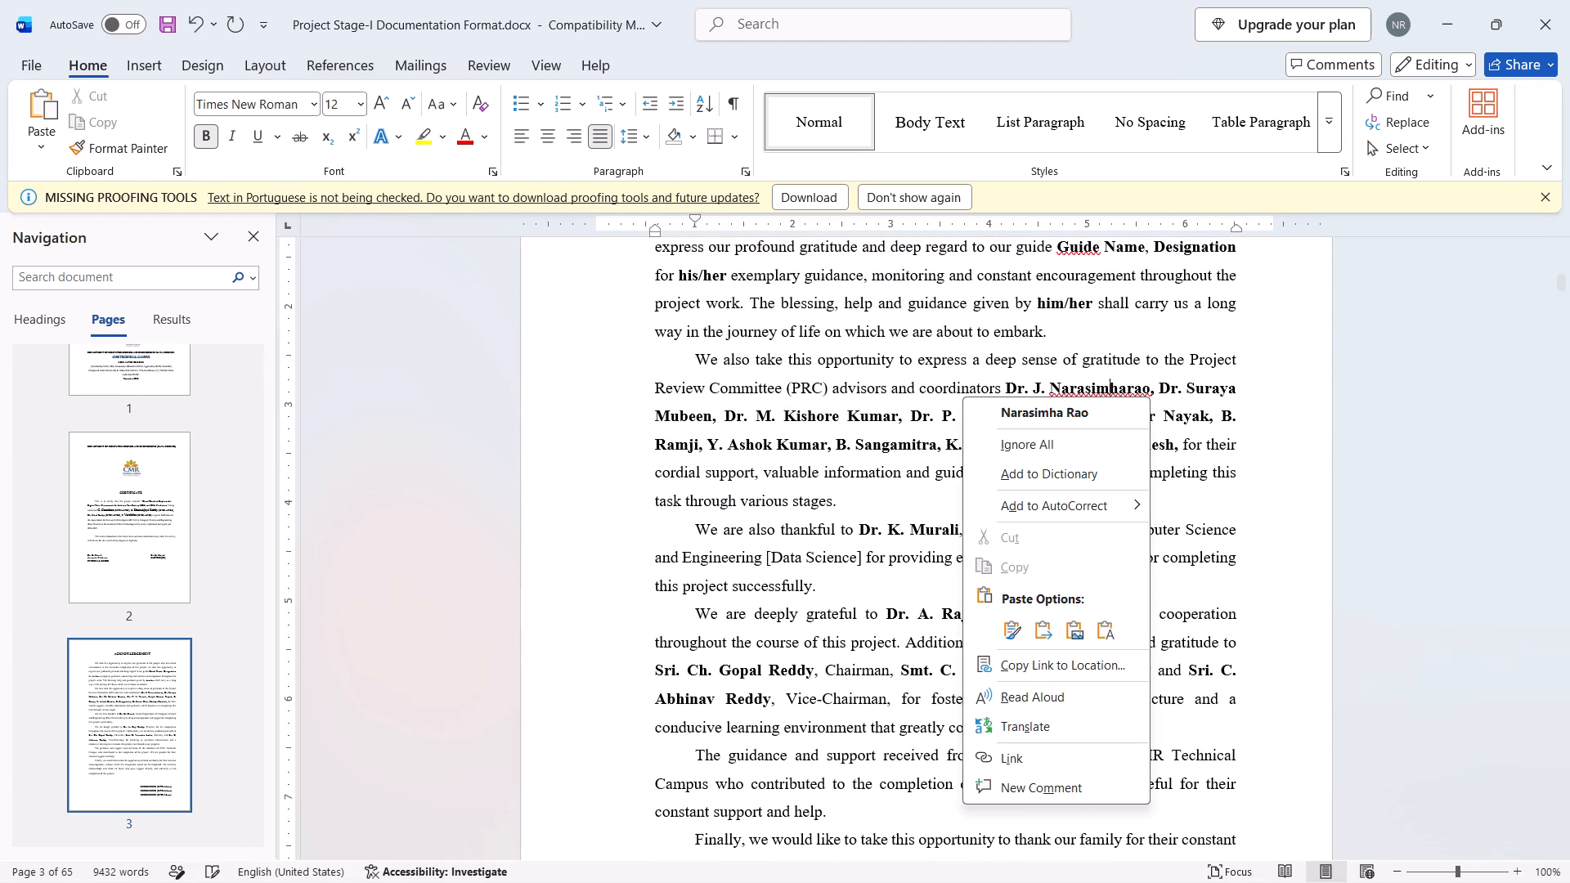
left_click(1083, 418)
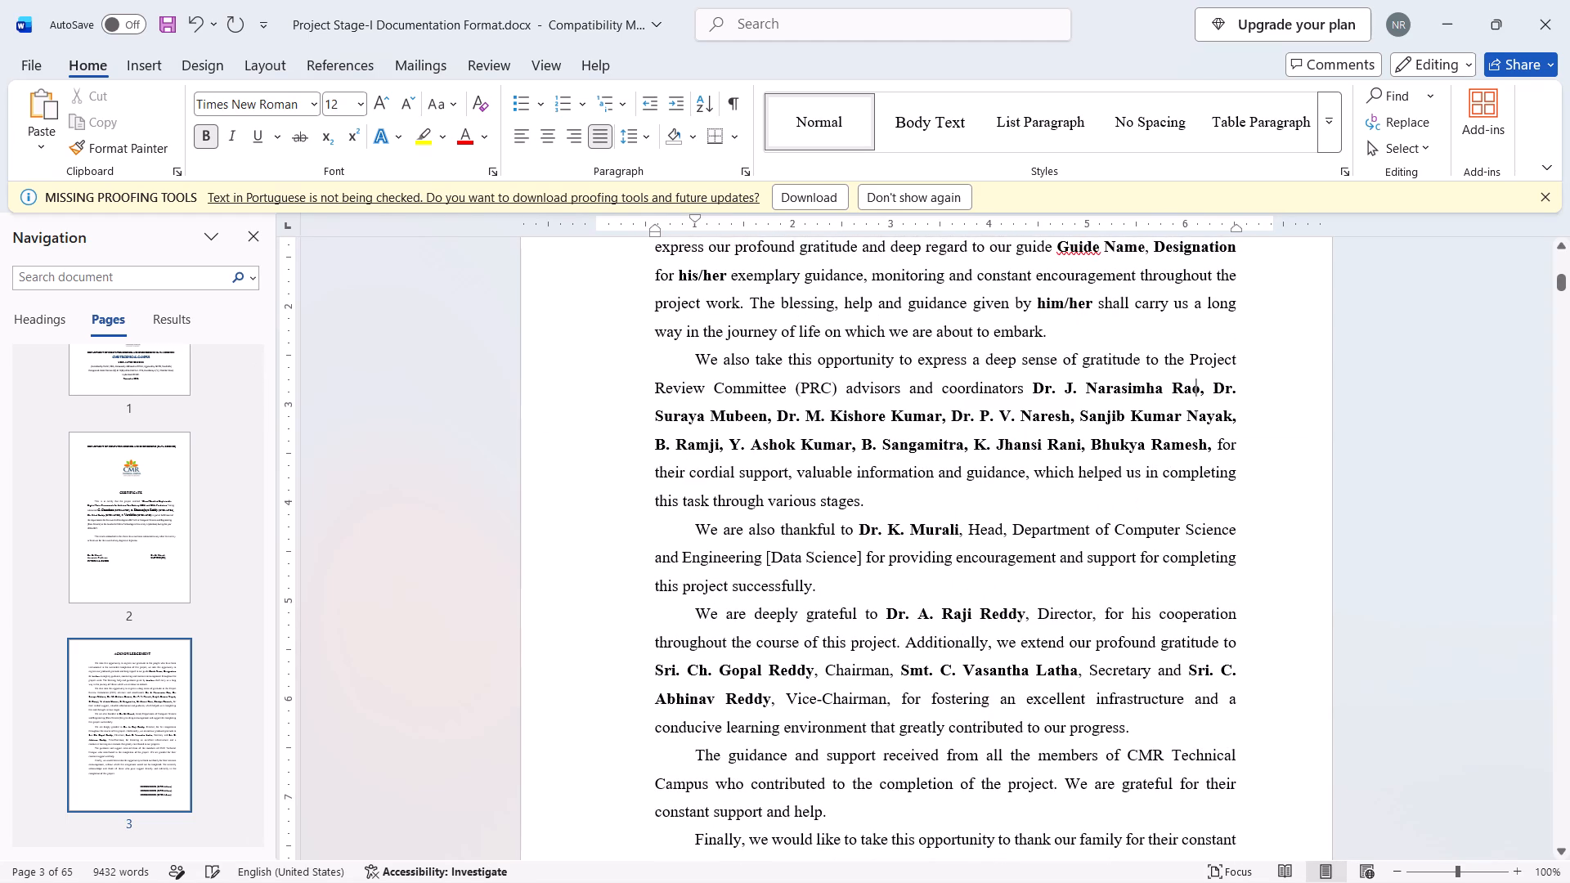
Delete the repeated word "guide" before the bold Guide Name placeholder in the acknowledgement's first paragraph.
scroll(1075, 486, "down", 2)
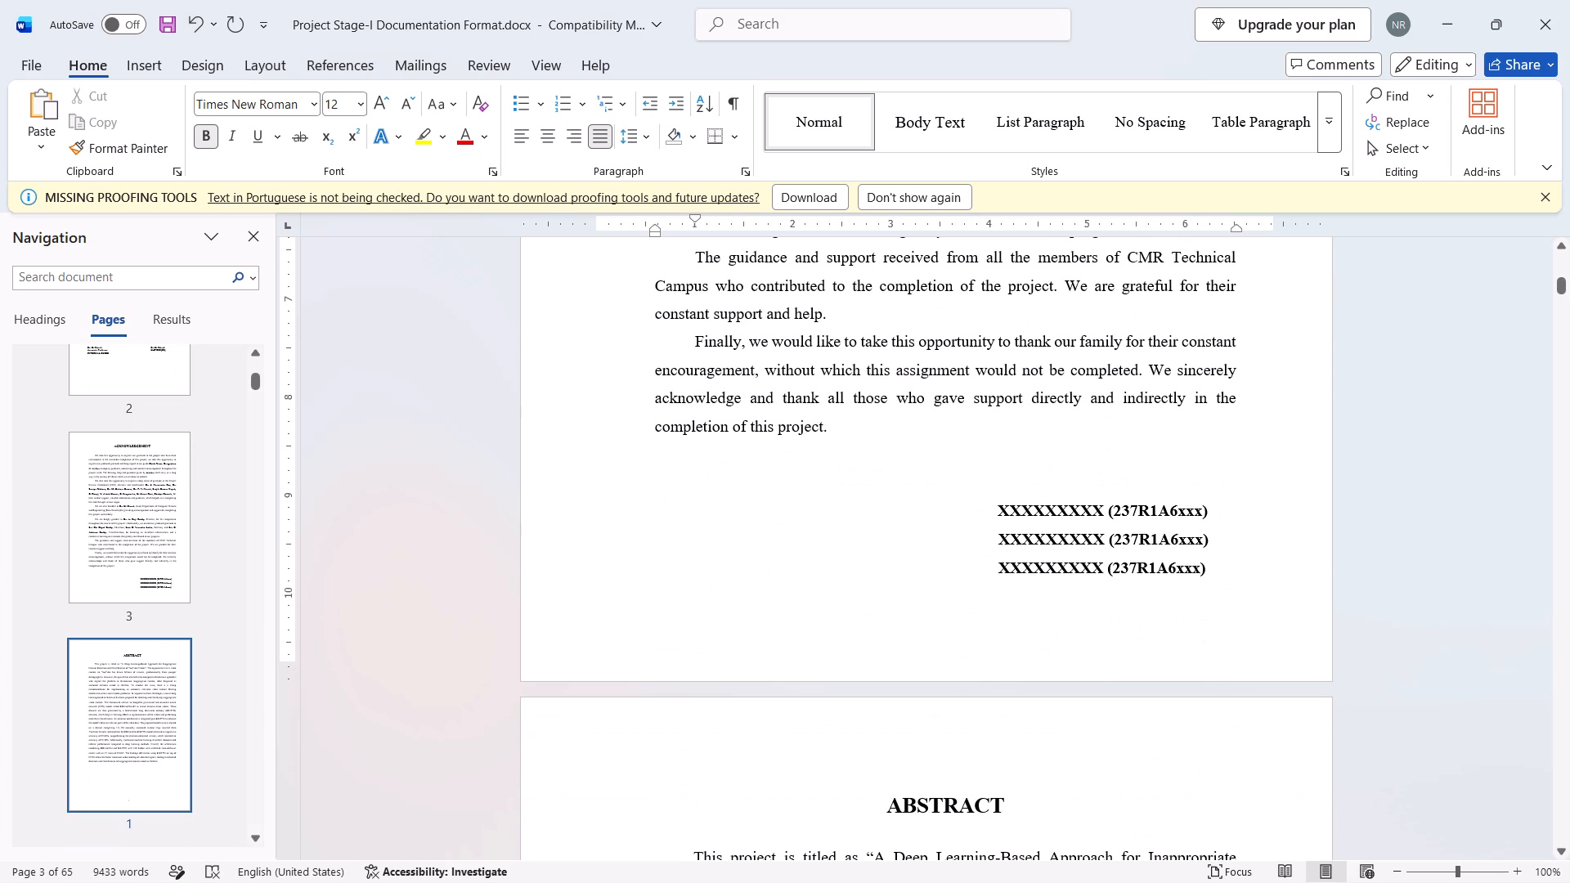
left_click(171, 503)
scroll(171, 503, "up", 3)
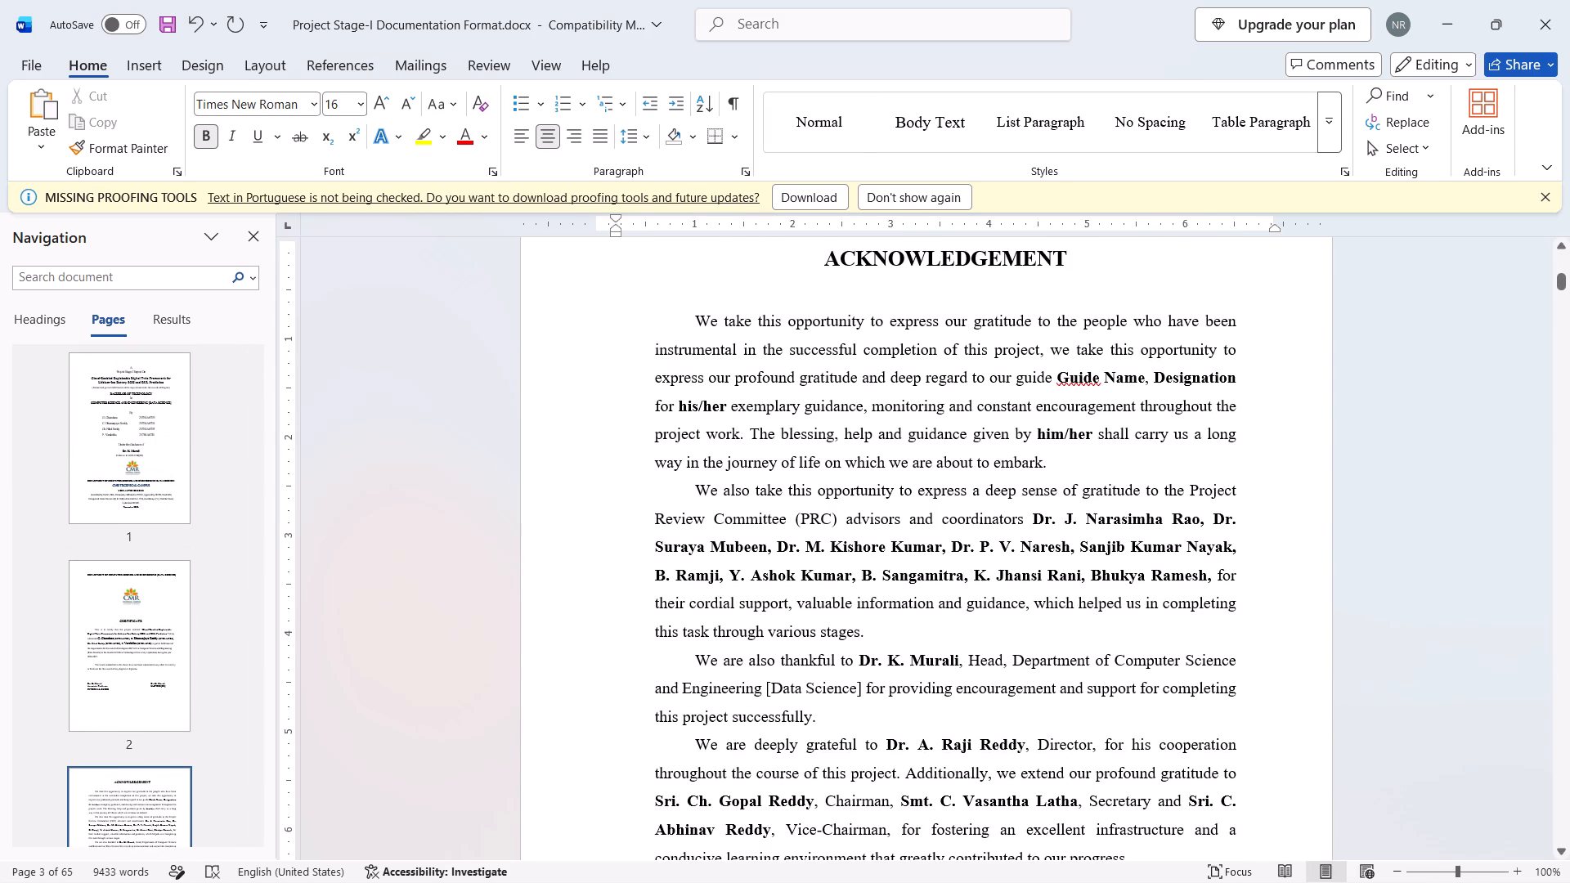
left_click(1090, 383)
right_click(1090, 383)
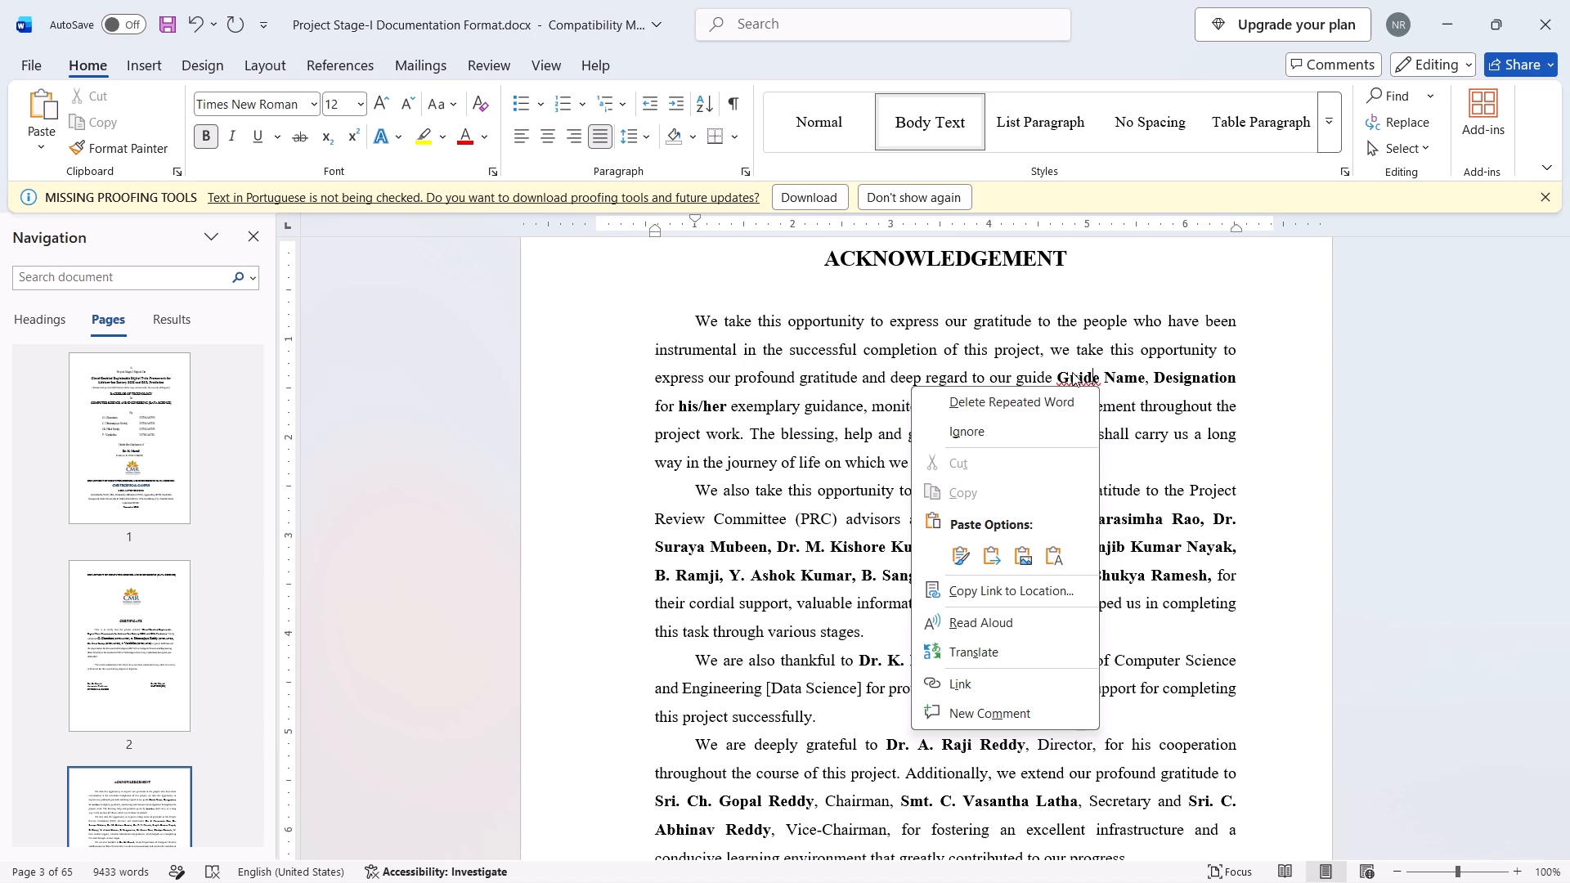
double_click(1039, 374)
double_click(1039, 374)
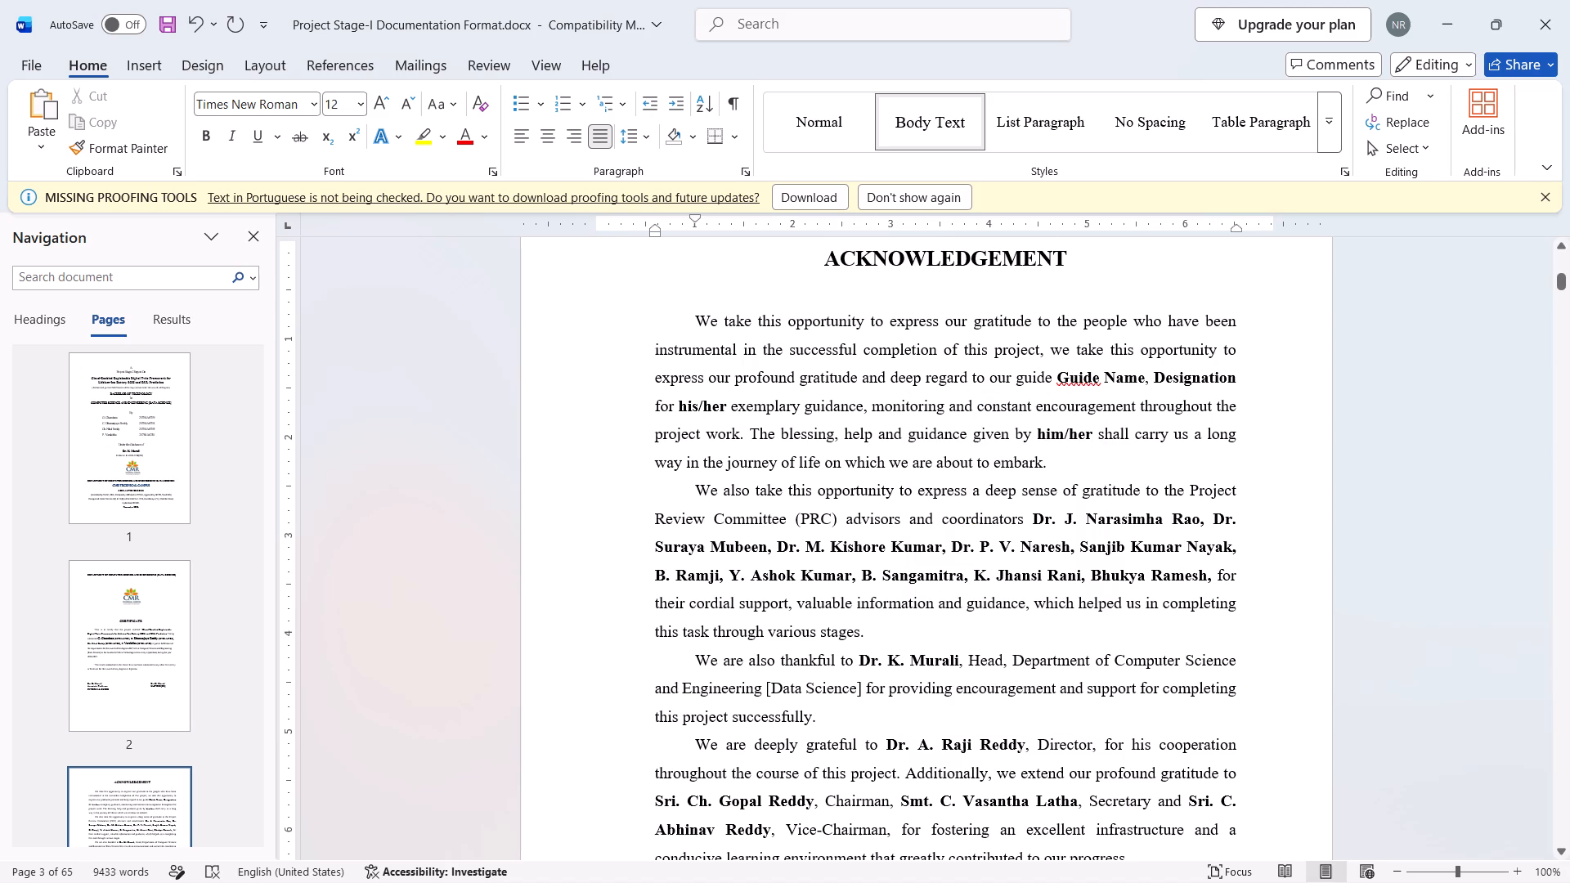
key("BackSpace")
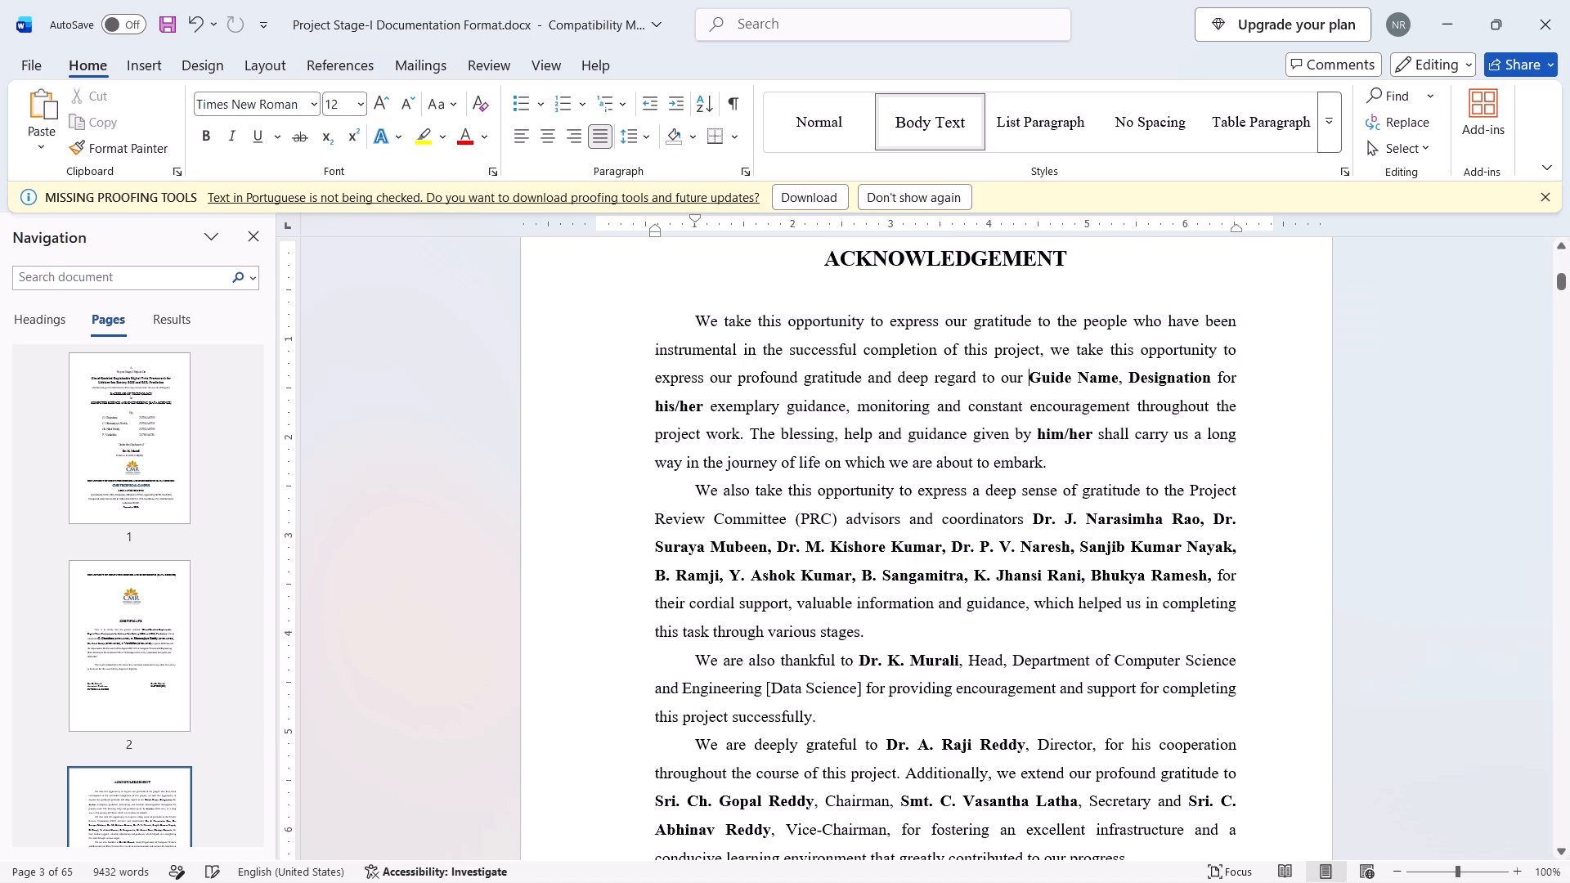
Shorten "his/her" to "his" before "exemplary guidance" in the acknowledgement's first paragraph.
scroll(1039, 374, "up", 2)
scroll(1039, 374, "down", 2)
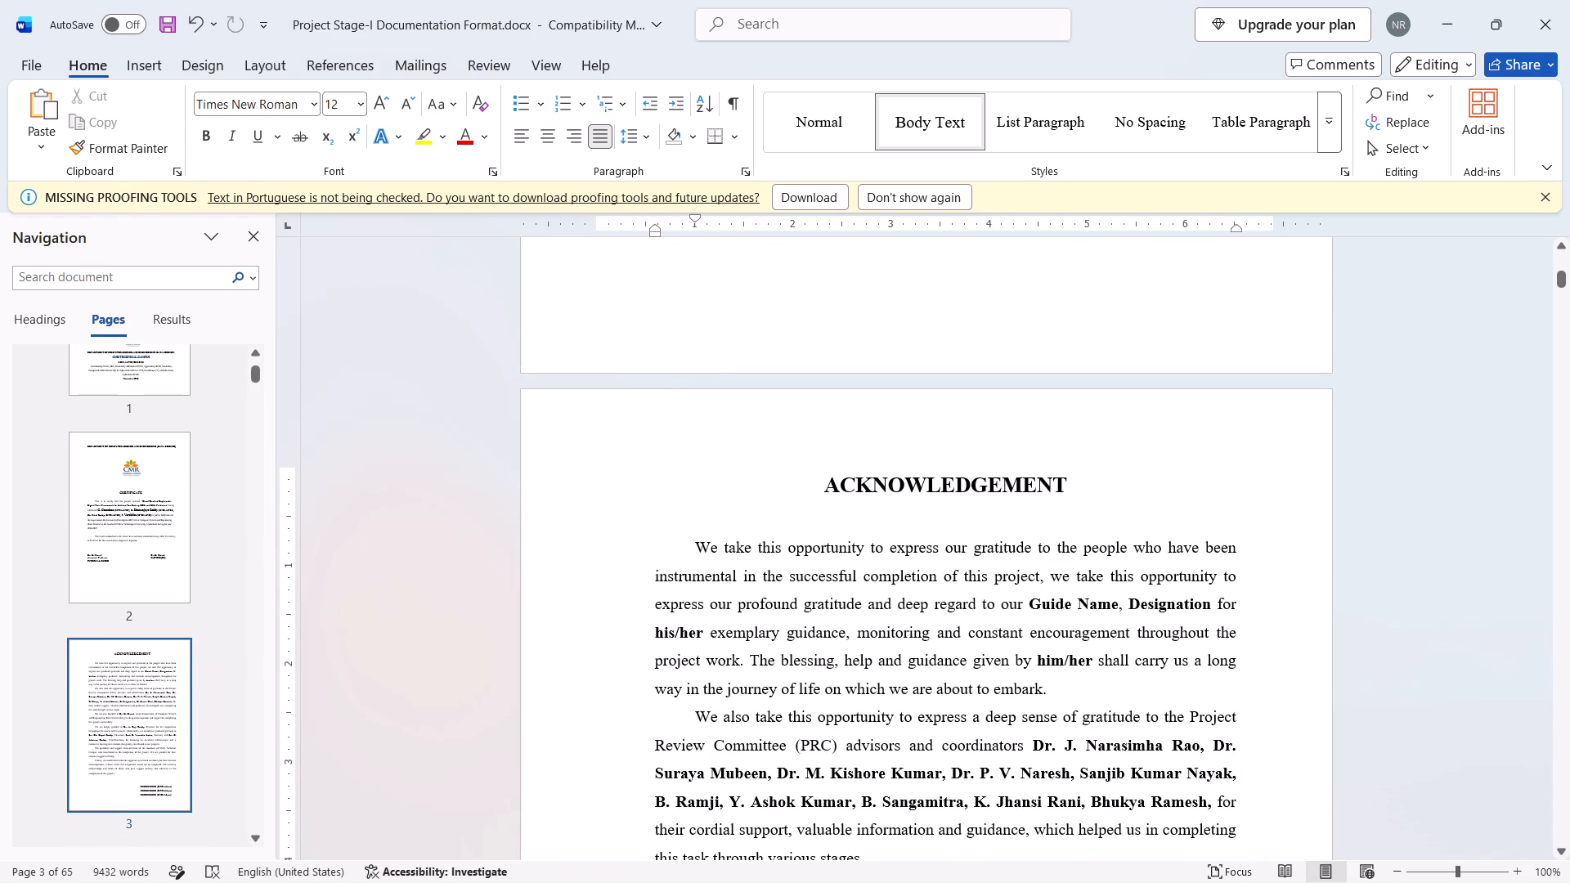
left_click(702, 638)
key("BackSpace")
key("BackSpace")
key("BackSpace")
key("BackSpace")
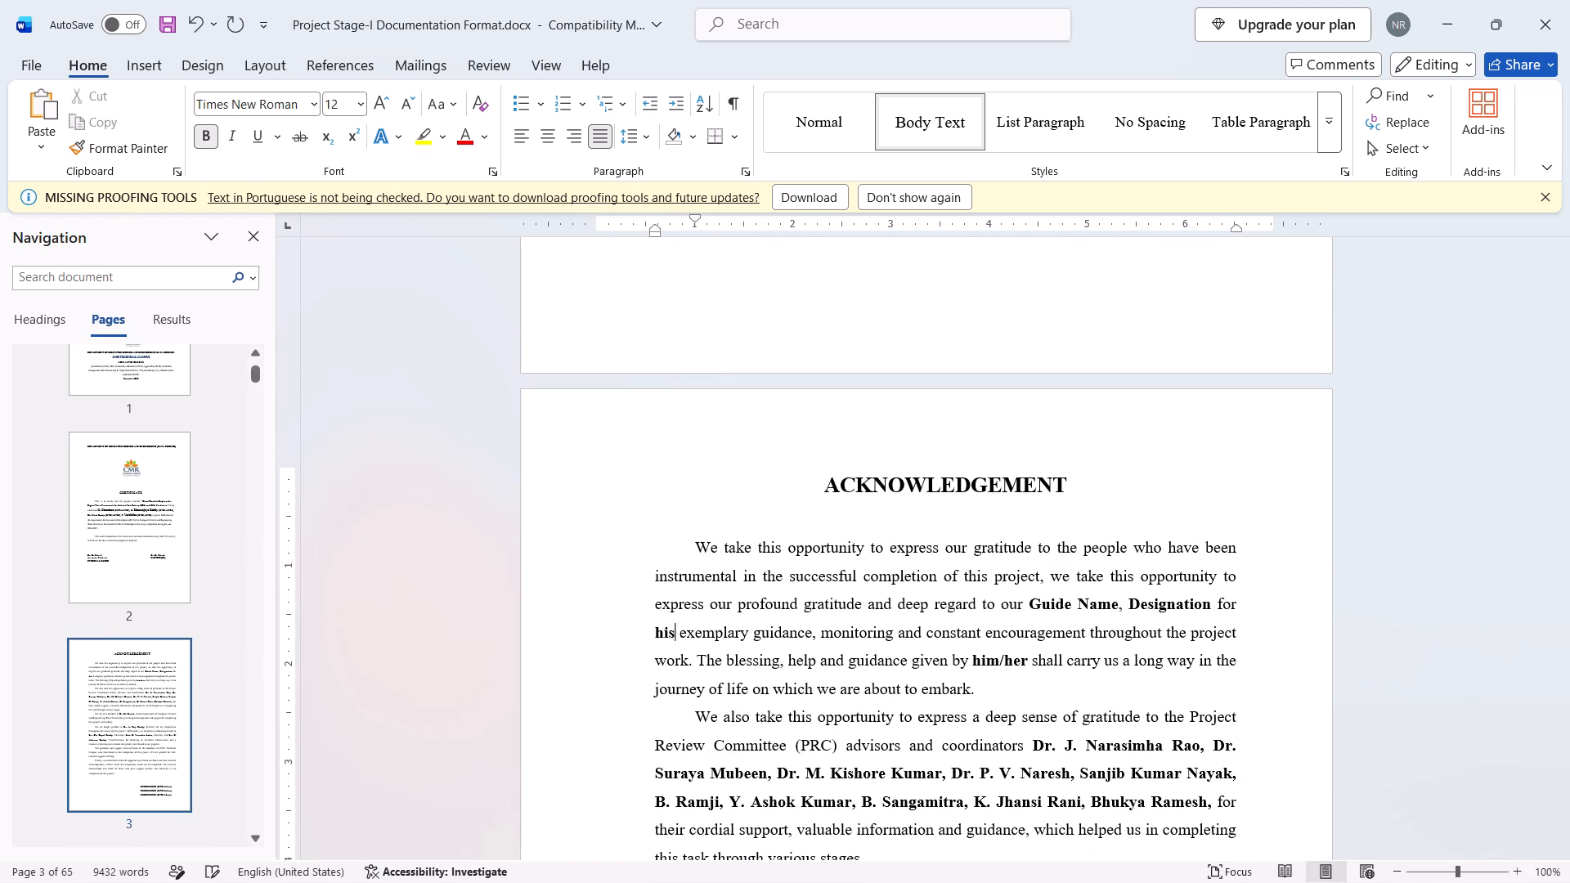
Shorten "him/her" to "him" after "guidance given by" in the acknowledgement's first paragraph.
left_click(1025, 661)
key("BackSpace")
key("BackSpace")
key("BackSpace")
key("BackSpace")
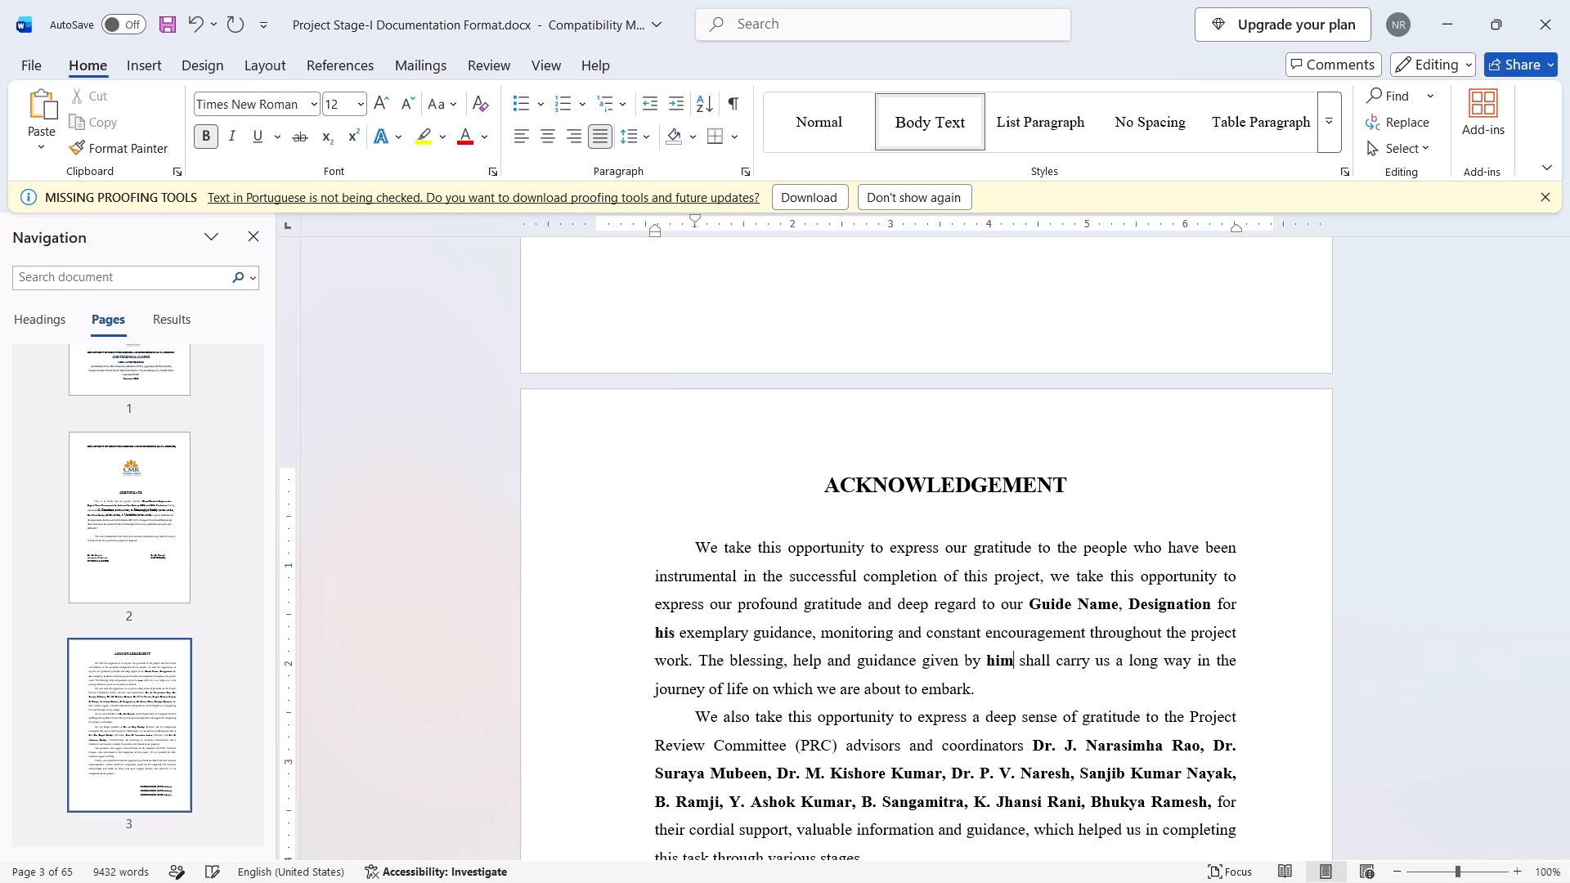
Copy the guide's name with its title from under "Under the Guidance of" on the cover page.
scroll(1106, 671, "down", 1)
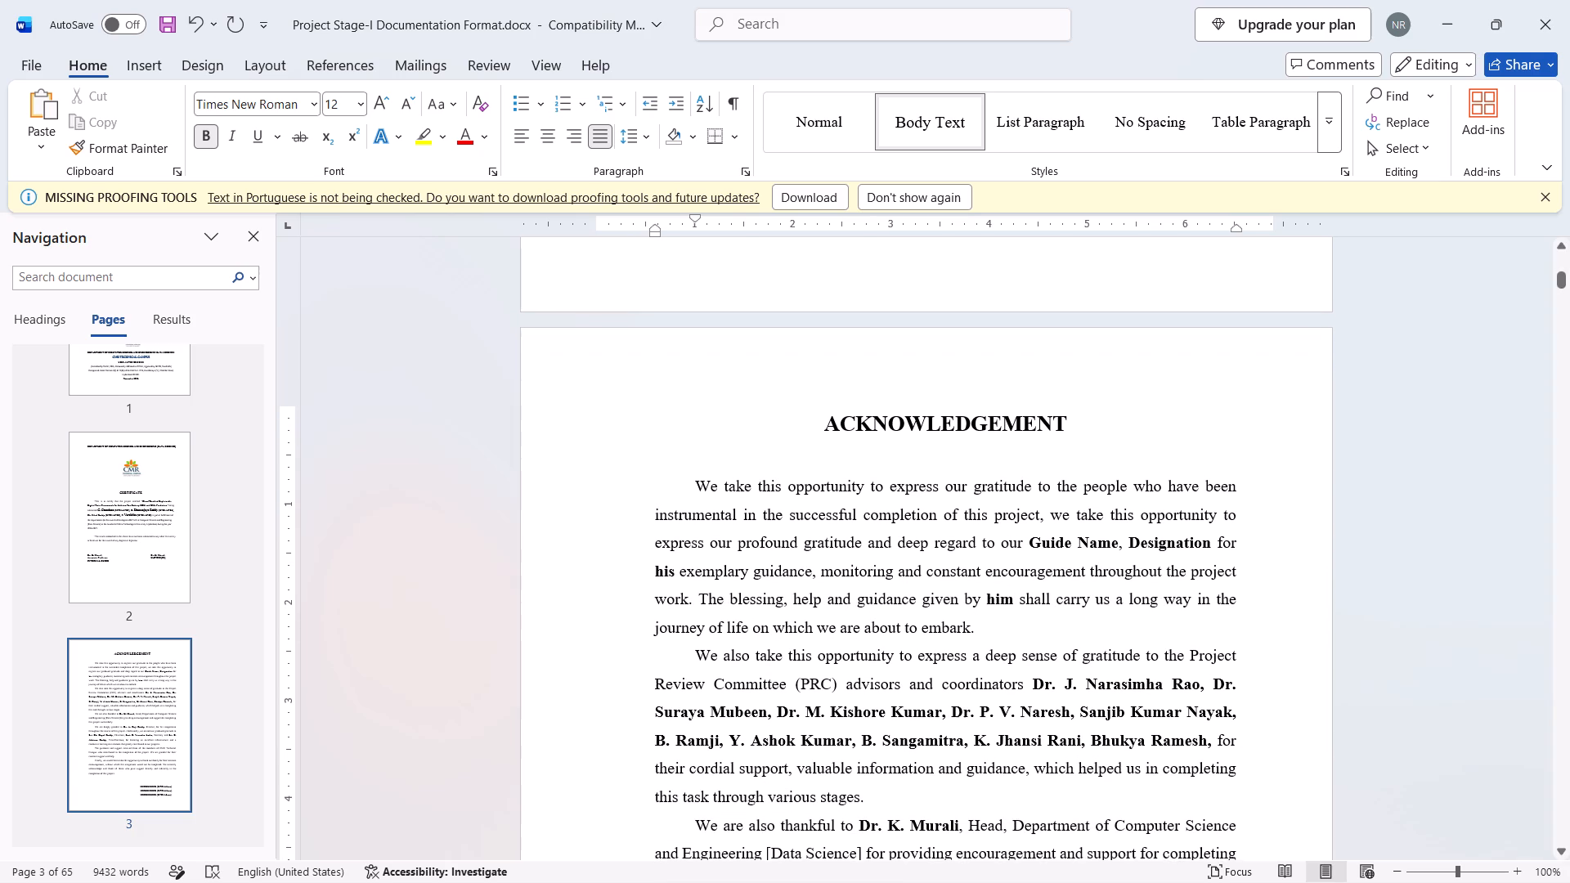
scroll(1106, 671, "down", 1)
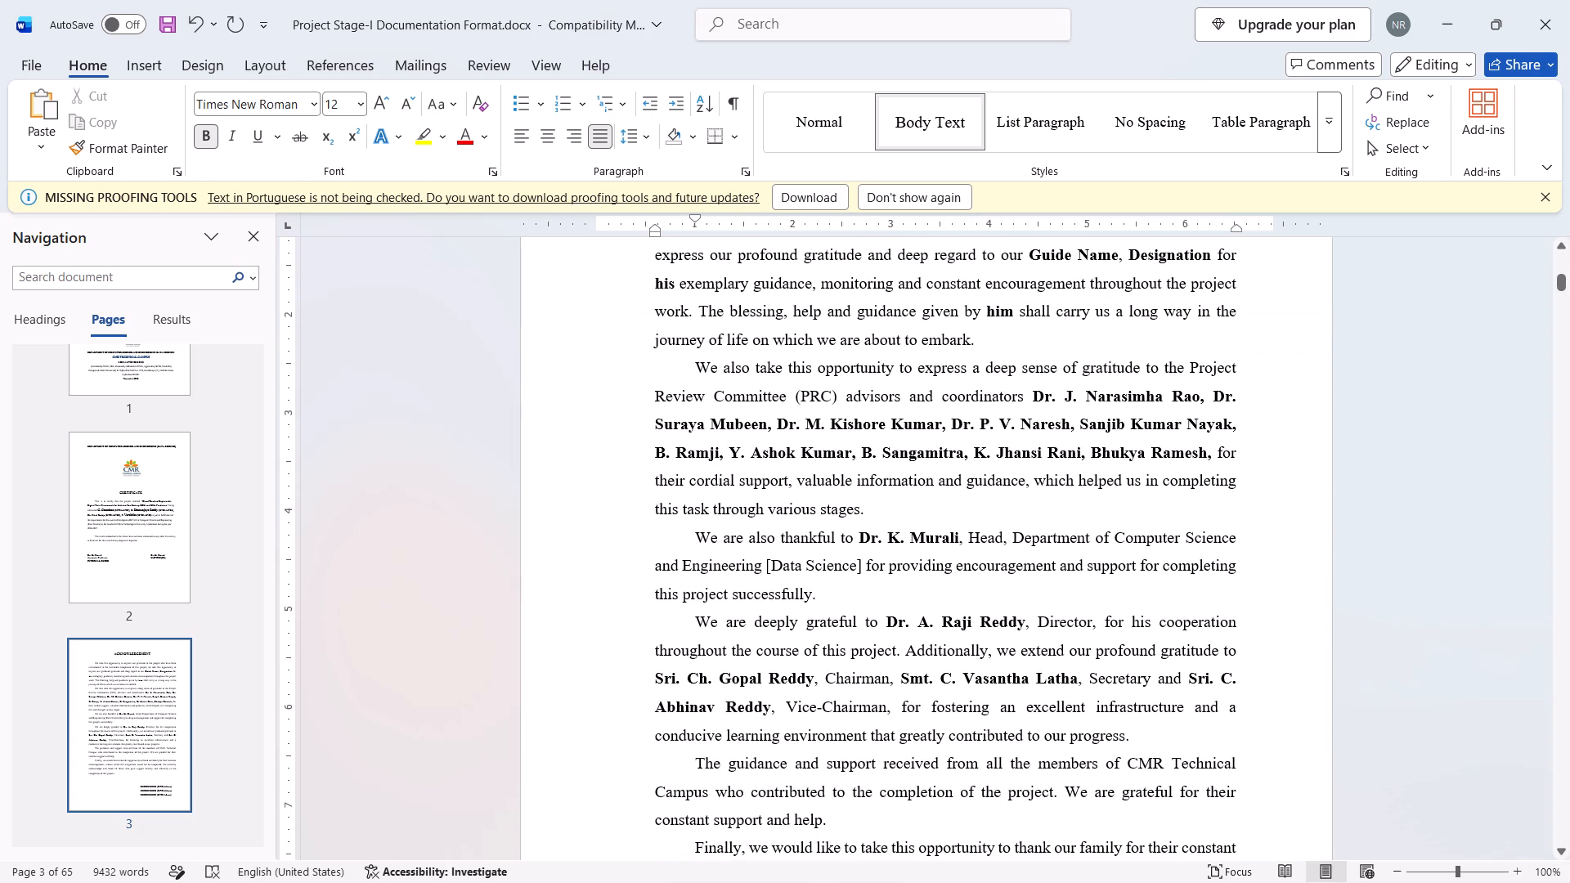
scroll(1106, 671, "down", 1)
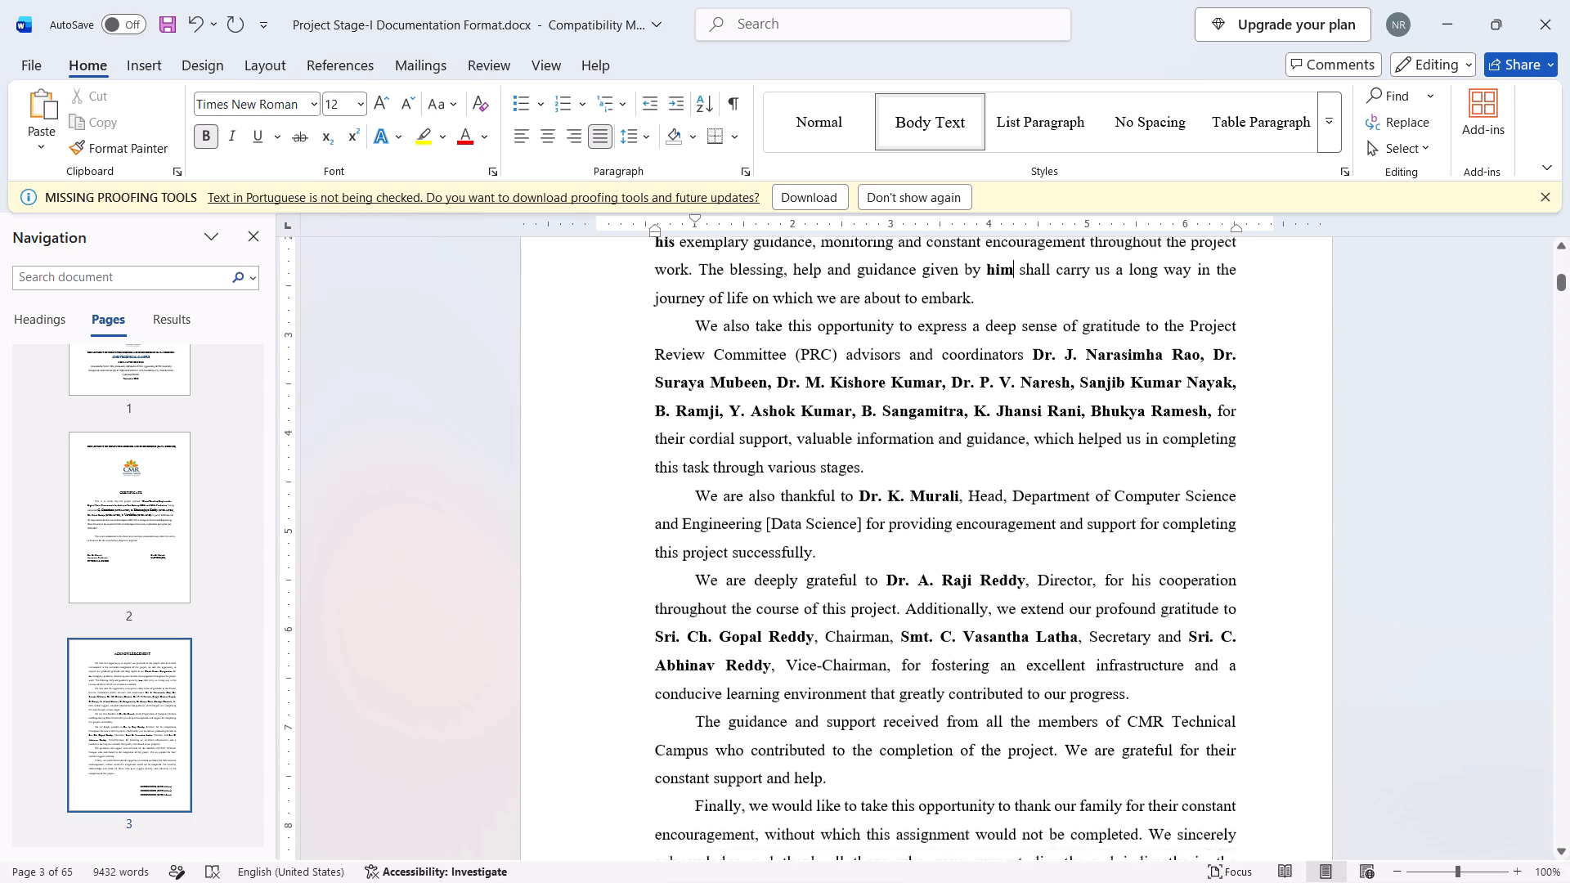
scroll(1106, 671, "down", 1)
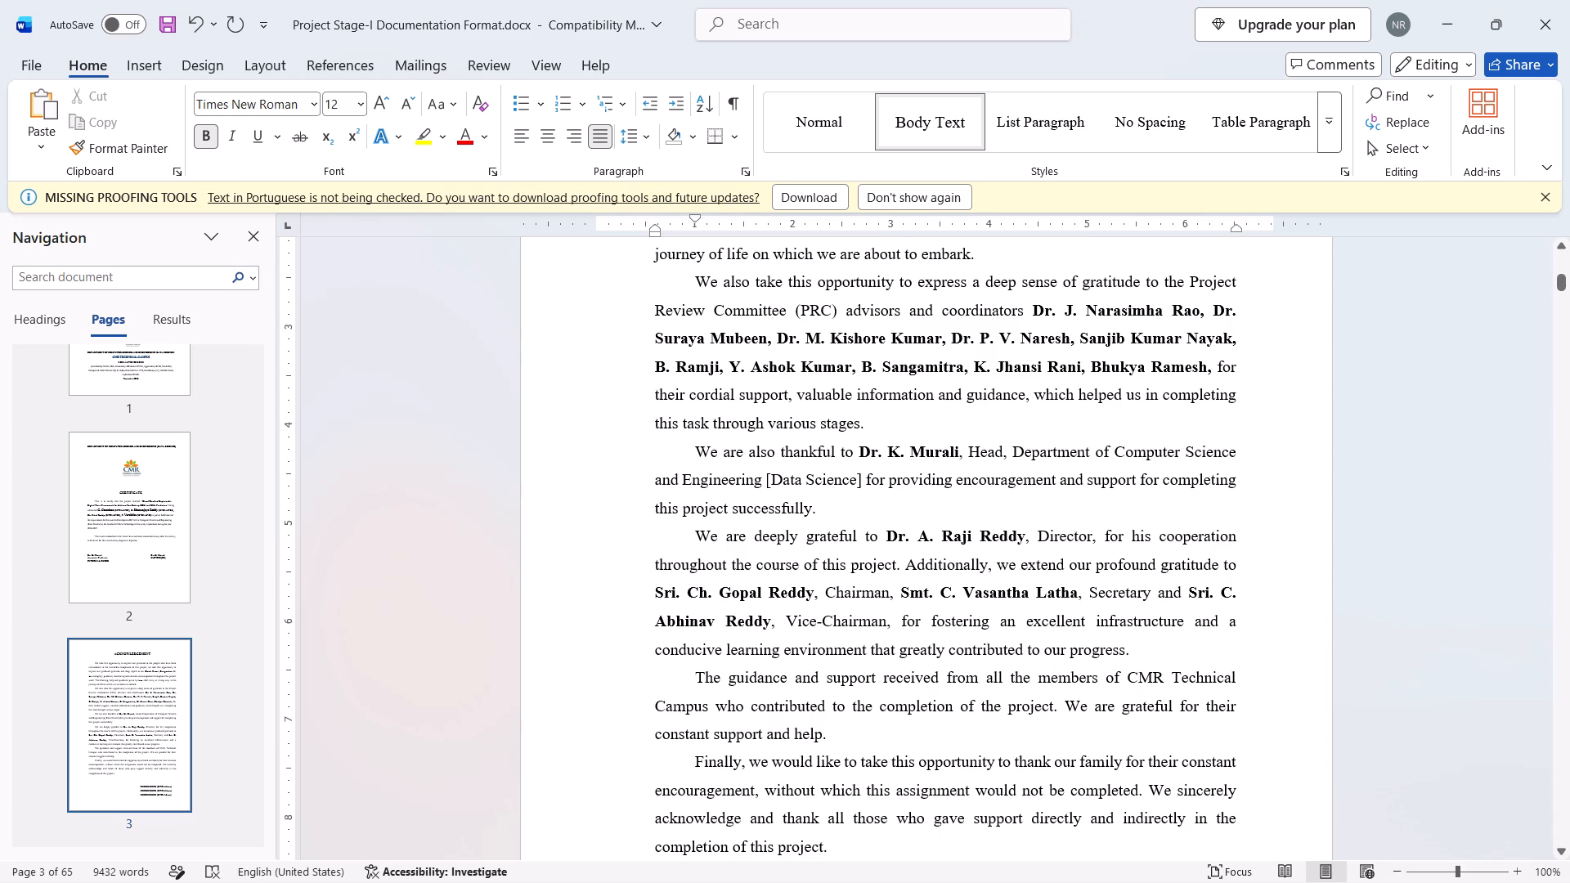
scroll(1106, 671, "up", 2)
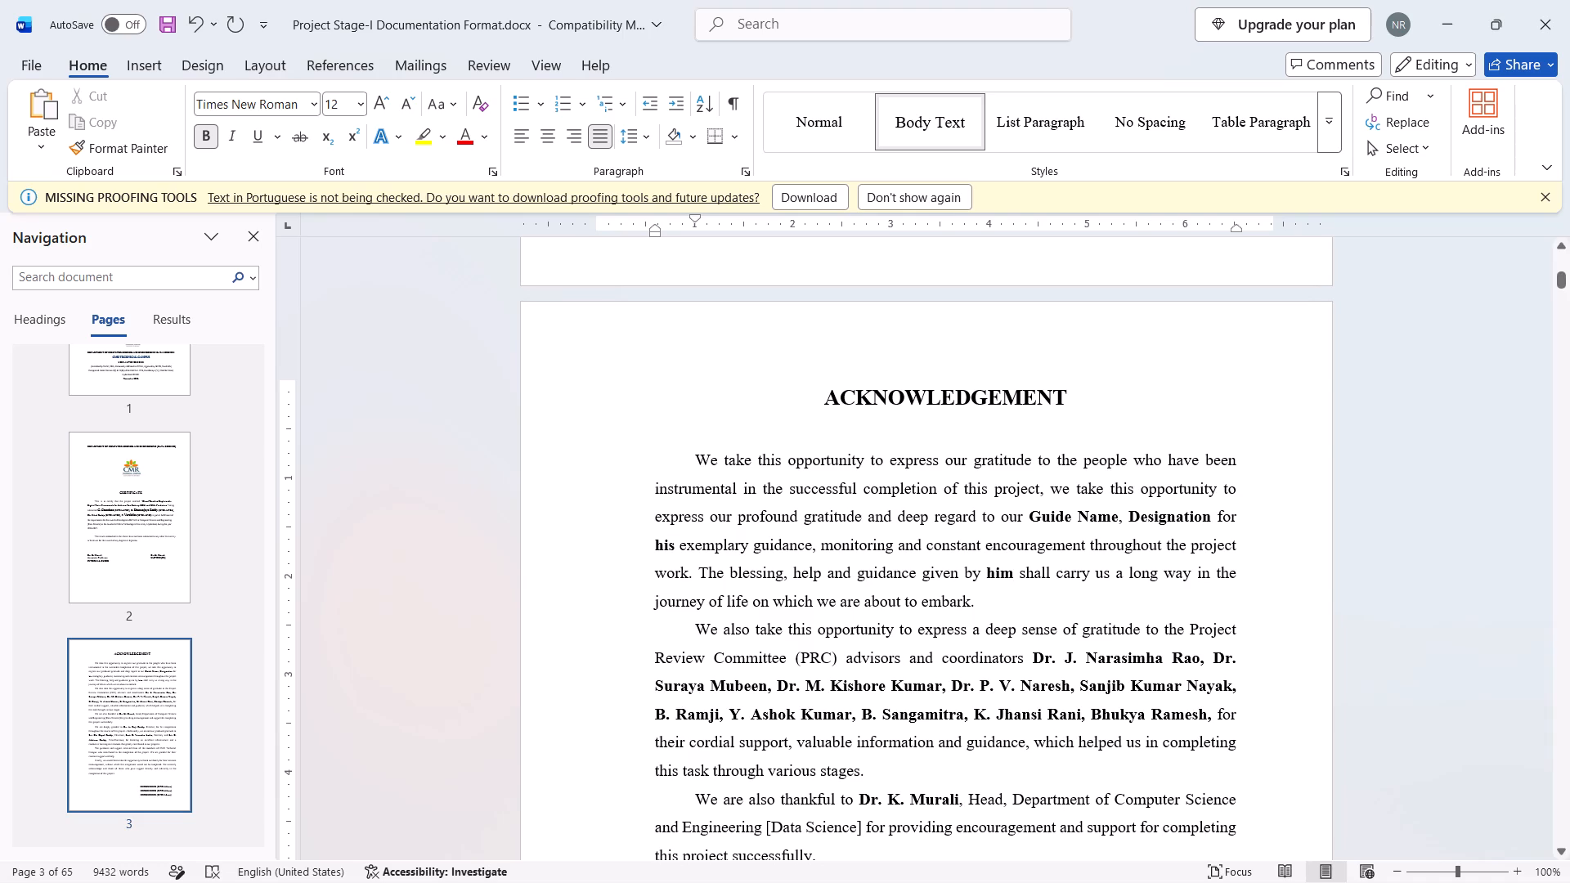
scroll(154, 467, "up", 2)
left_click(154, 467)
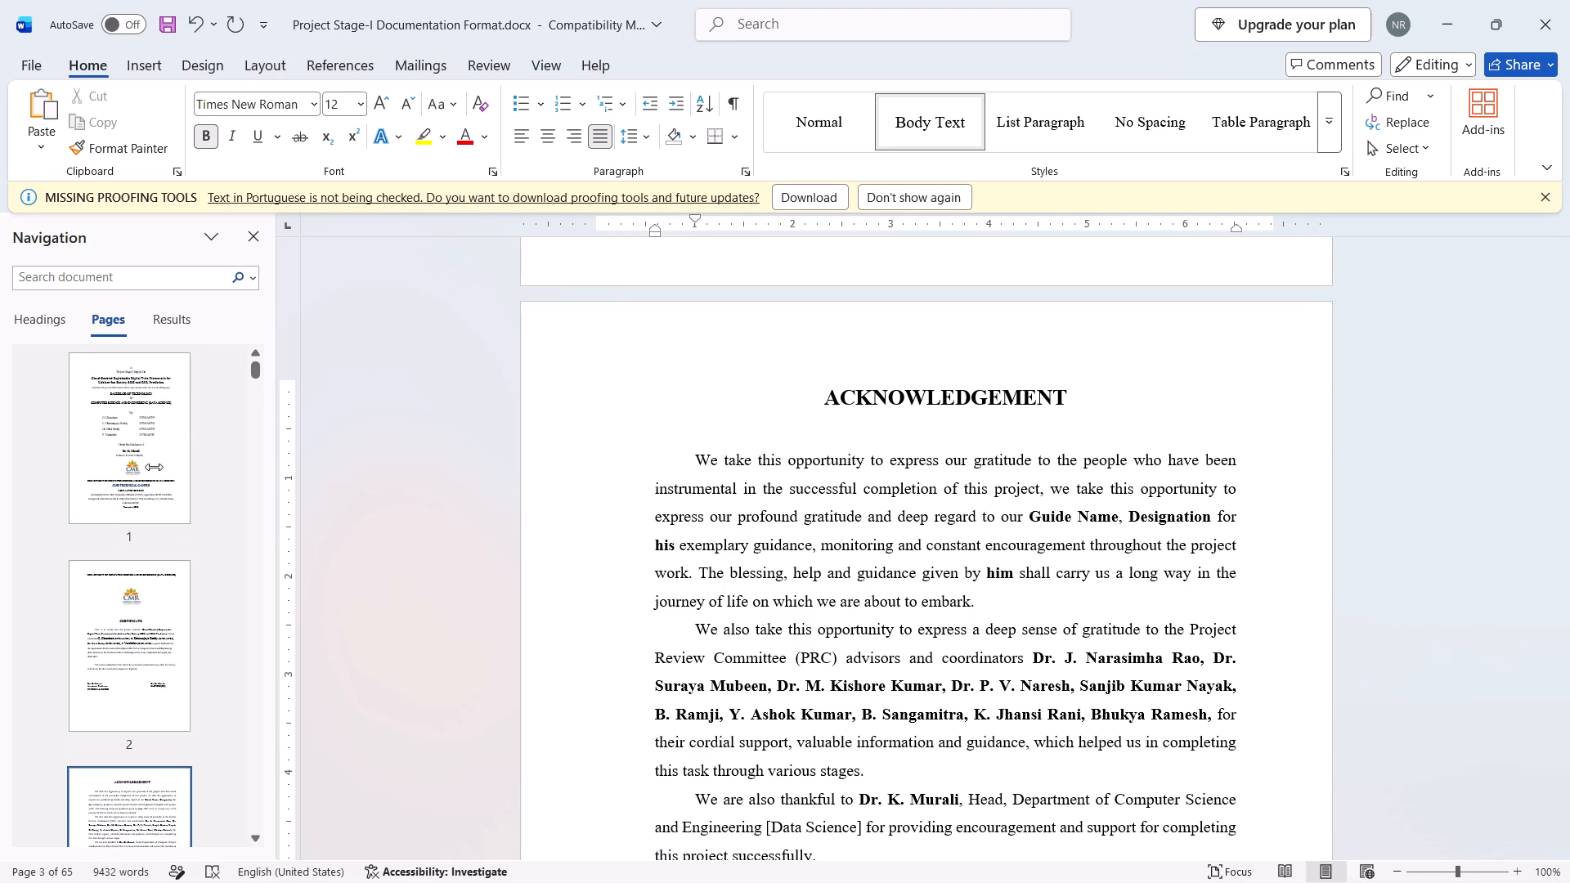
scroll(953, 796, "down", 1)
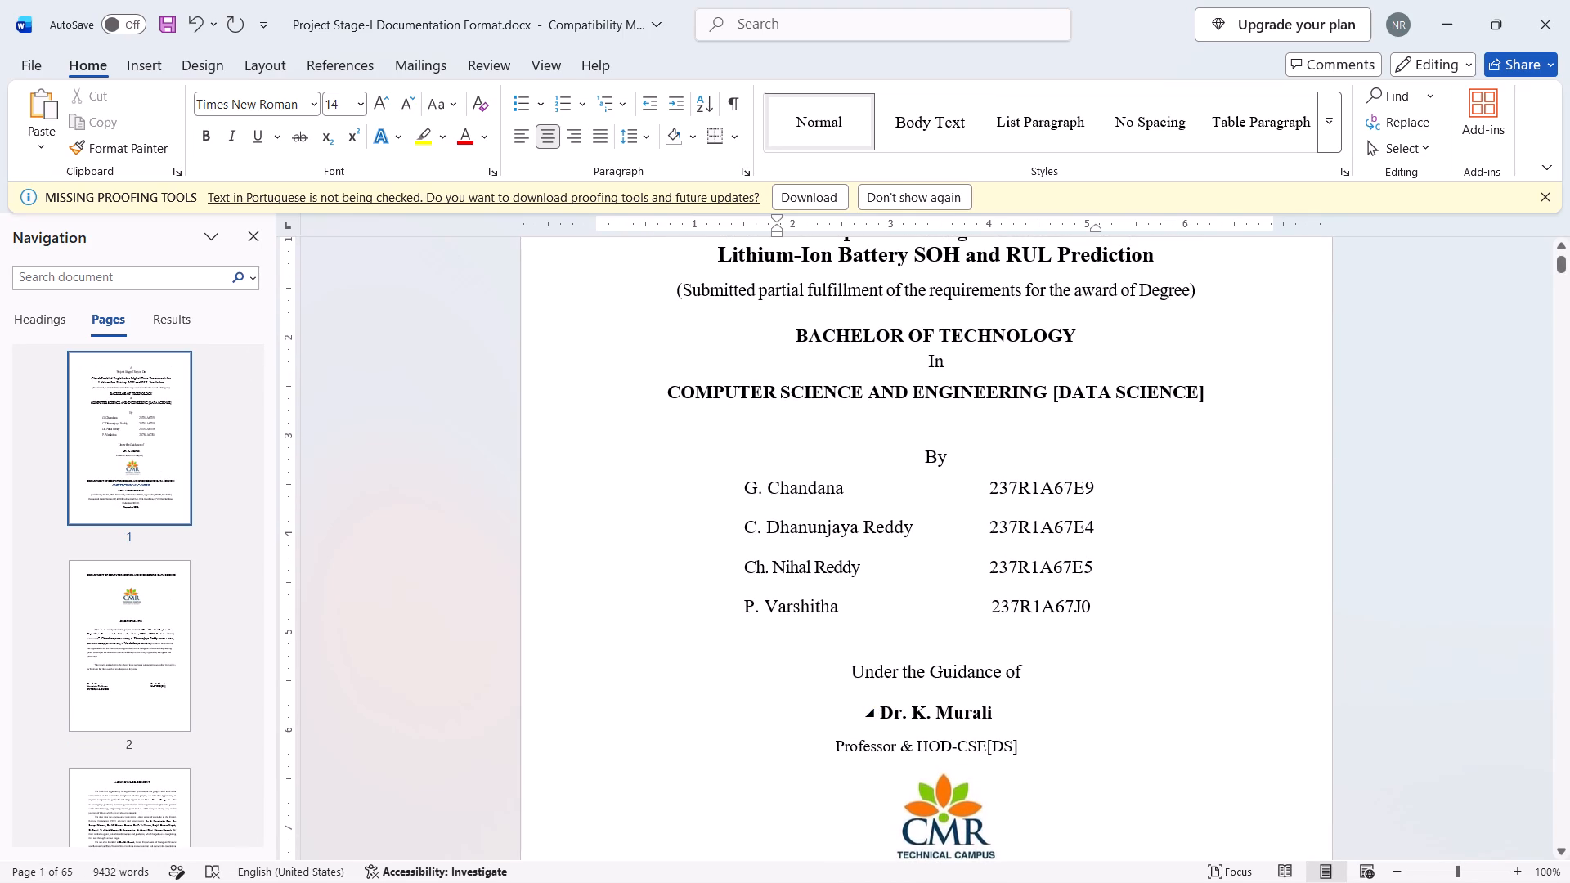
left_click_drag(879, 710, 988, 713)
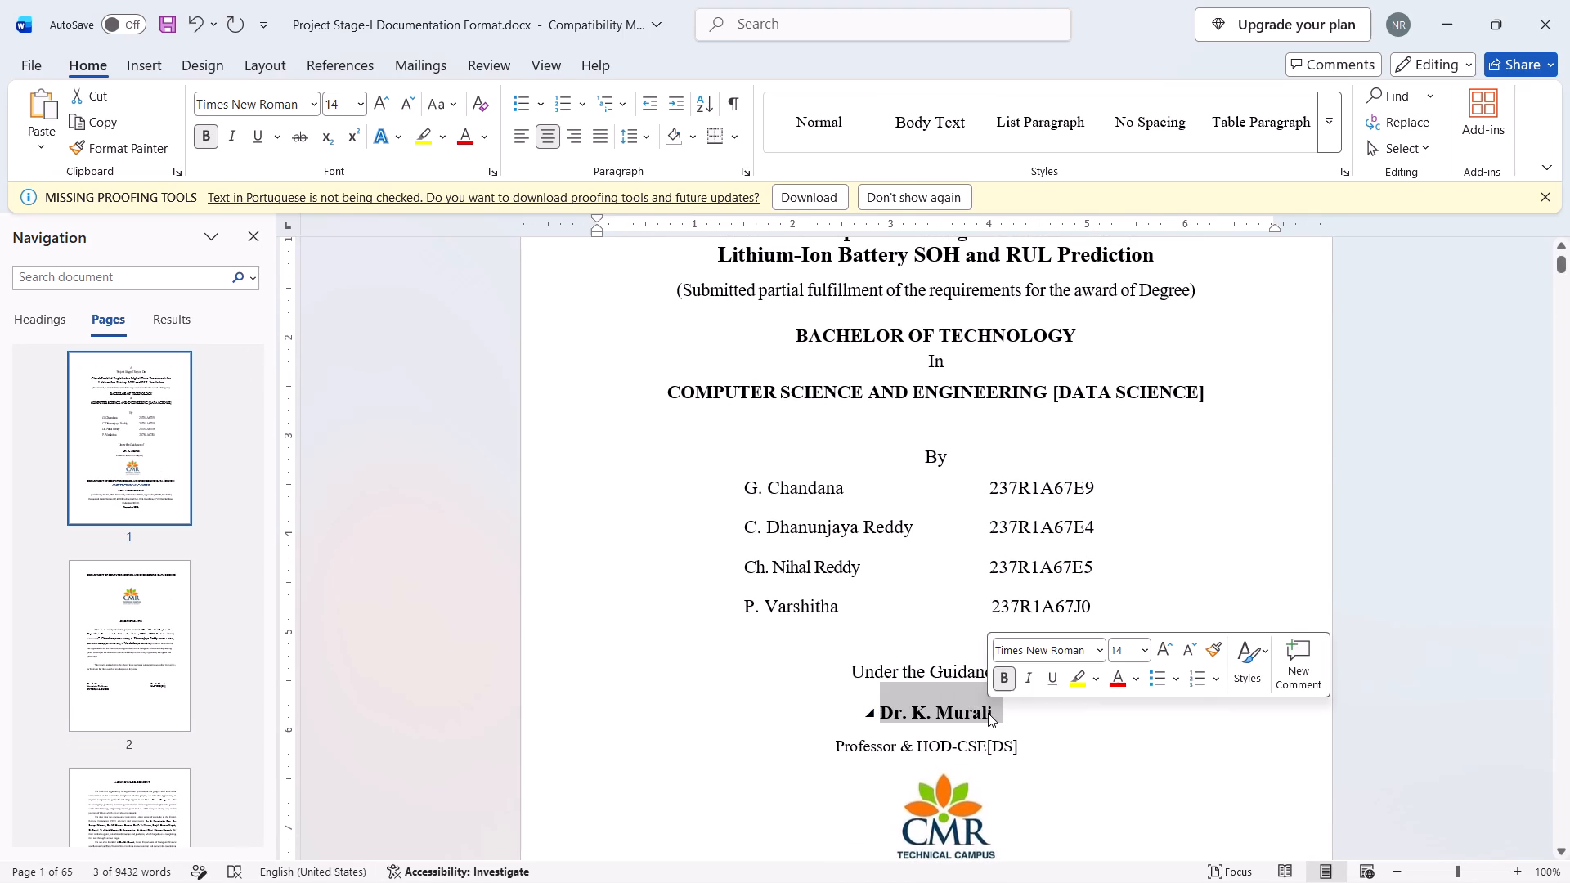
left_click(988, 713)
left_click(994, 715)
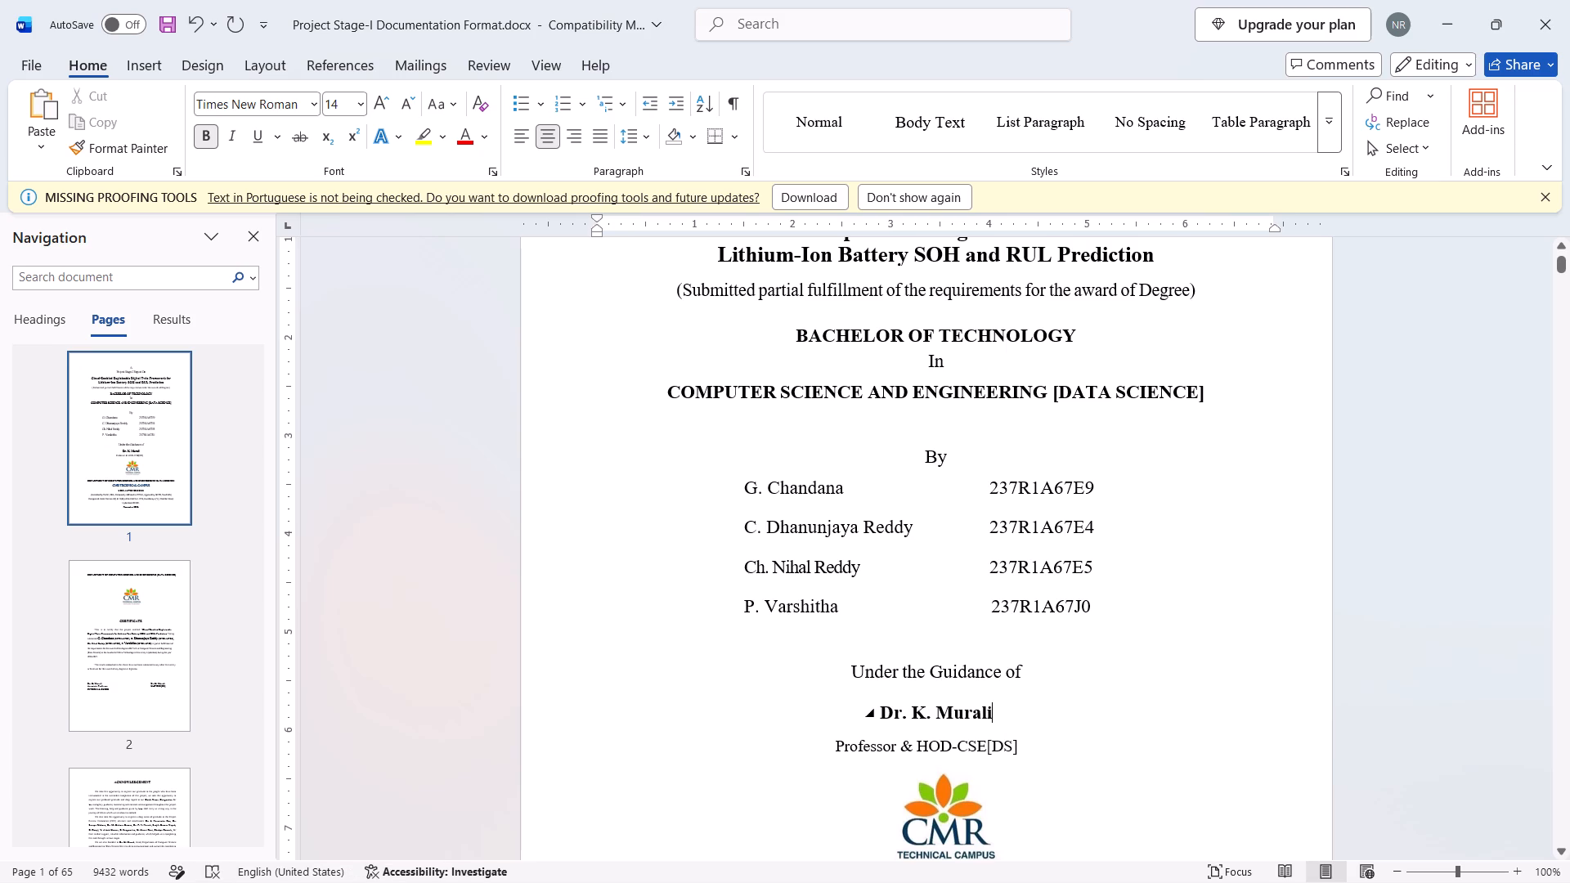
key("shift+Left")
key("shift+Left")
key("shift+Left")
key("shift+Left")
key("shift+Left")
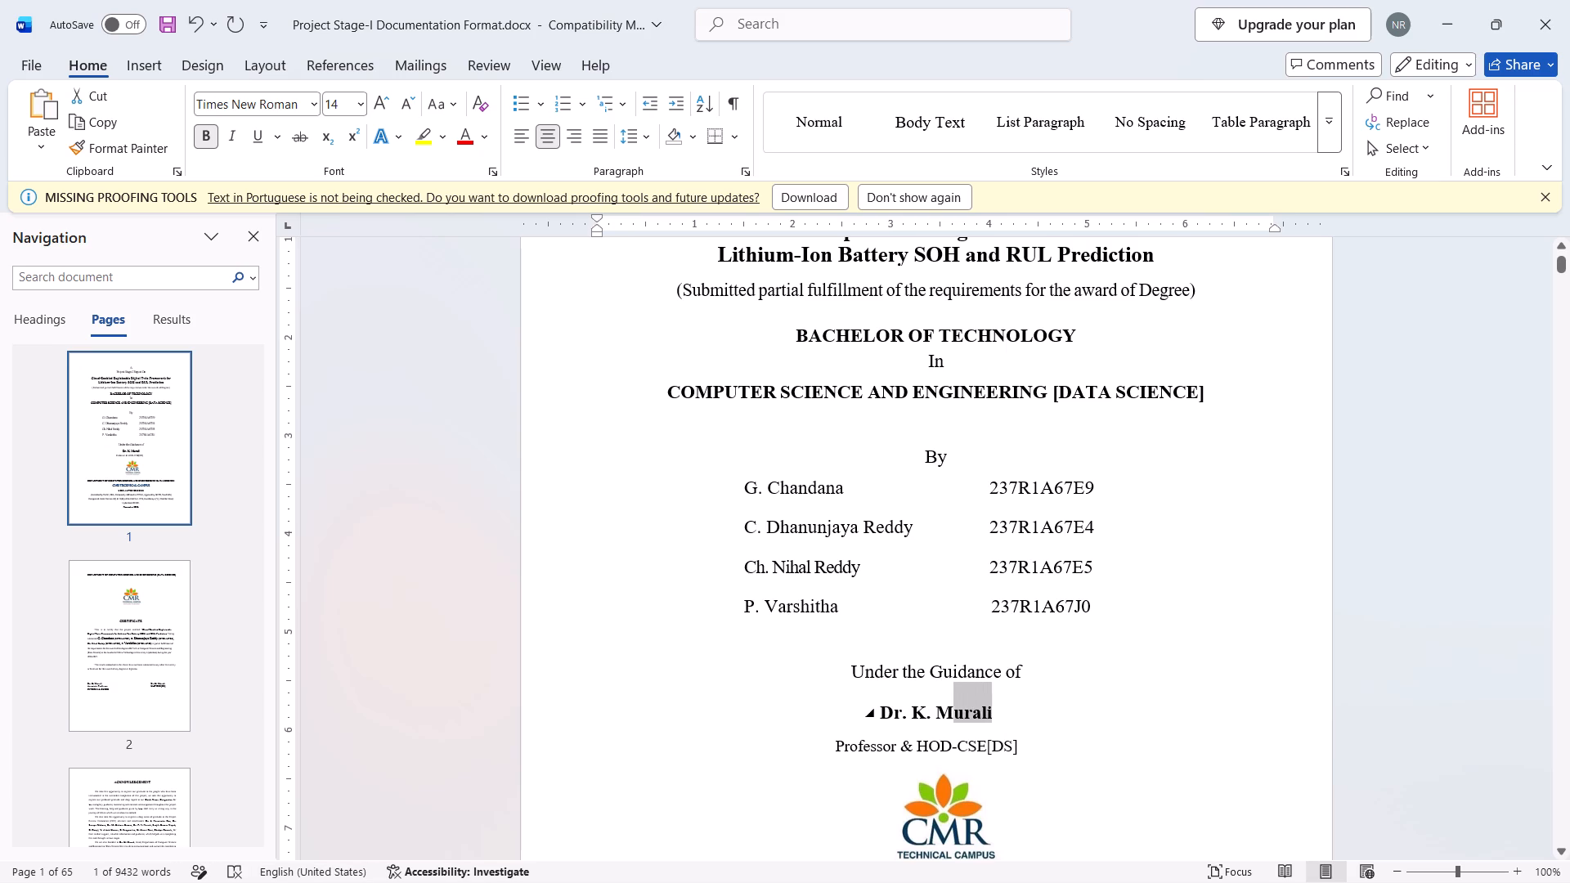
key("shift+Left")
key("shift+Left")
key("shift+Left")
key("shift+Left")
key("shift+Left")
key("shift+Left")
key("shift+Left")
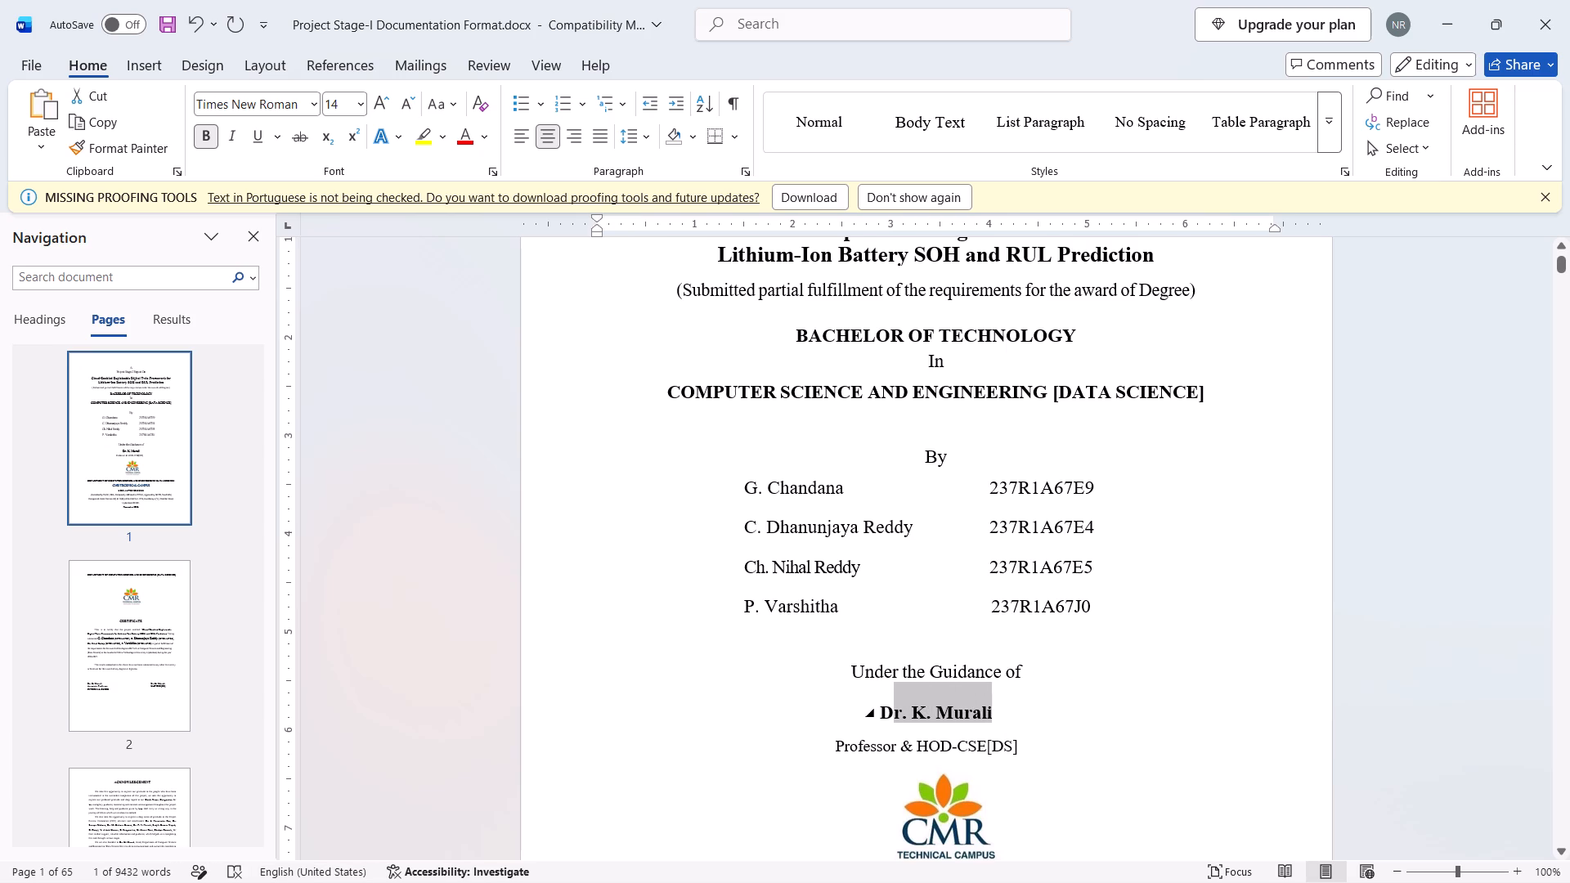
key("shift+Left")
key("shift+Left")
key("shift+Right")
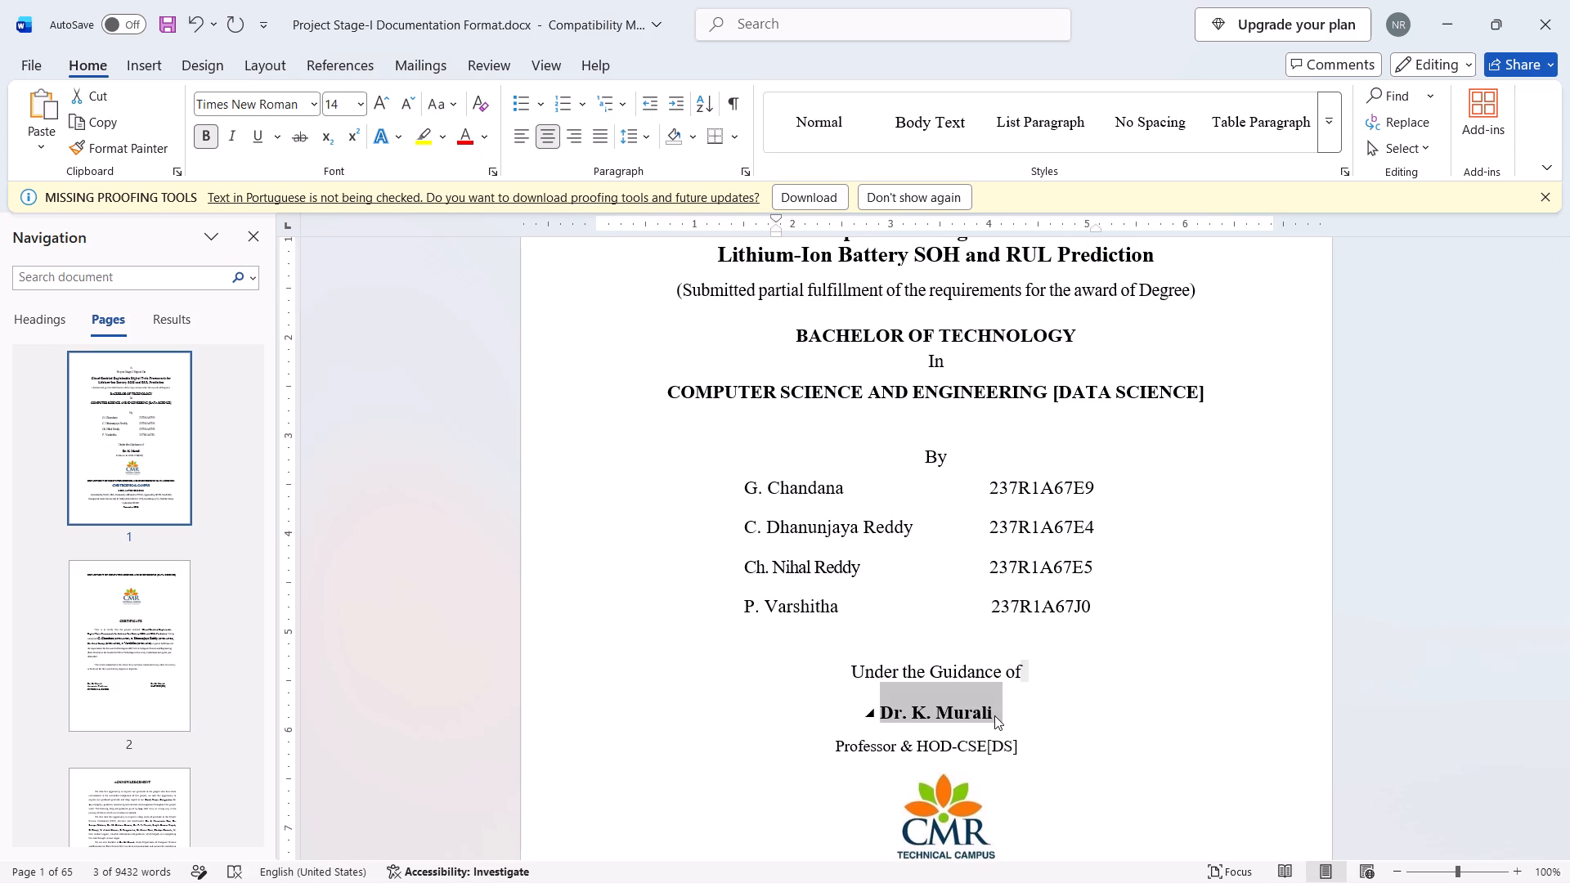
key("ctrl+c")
Replace the first XXXXXXXXX name placeholder at the end of the acknowledgement with the first batch member's name, copied from the certificate paragraph.
left_click(166, 797)
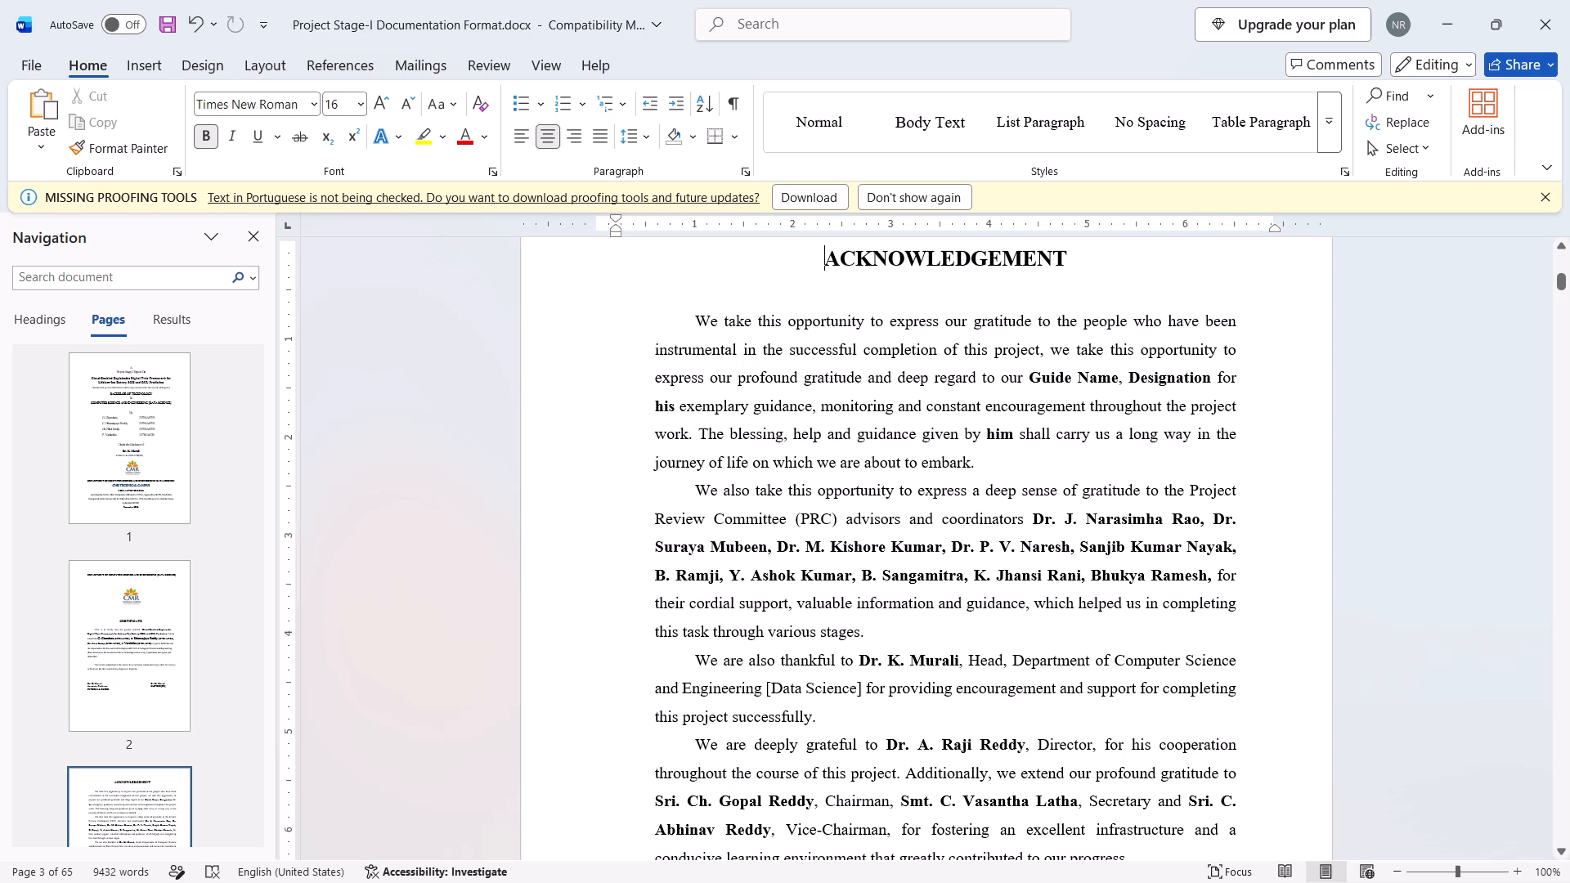
left_click(141, 437)
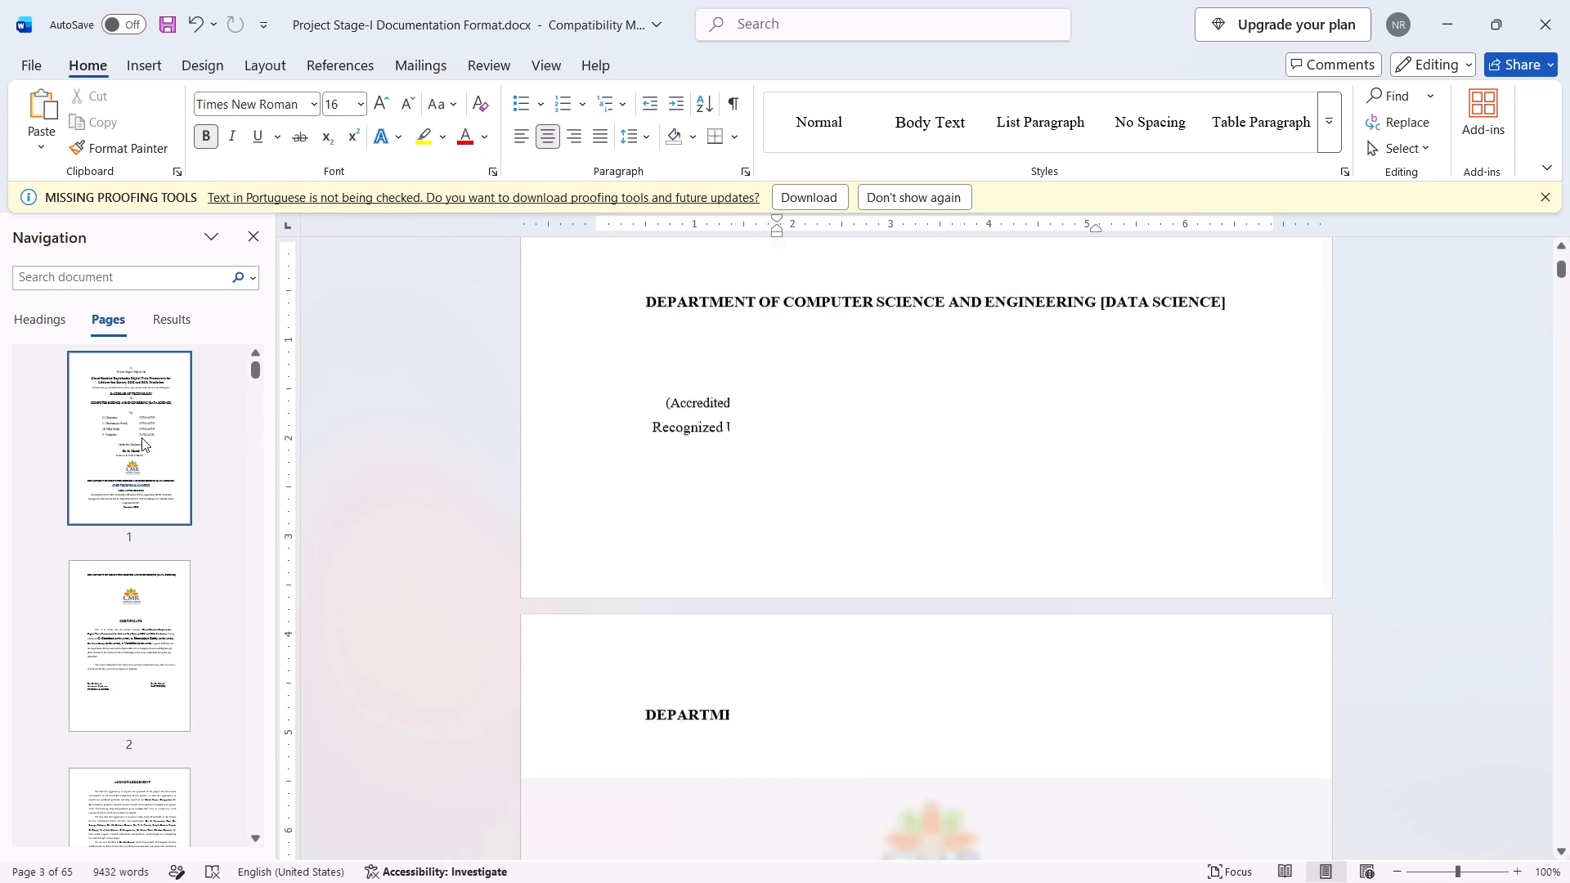
scroll(899, 683, "down", 1)
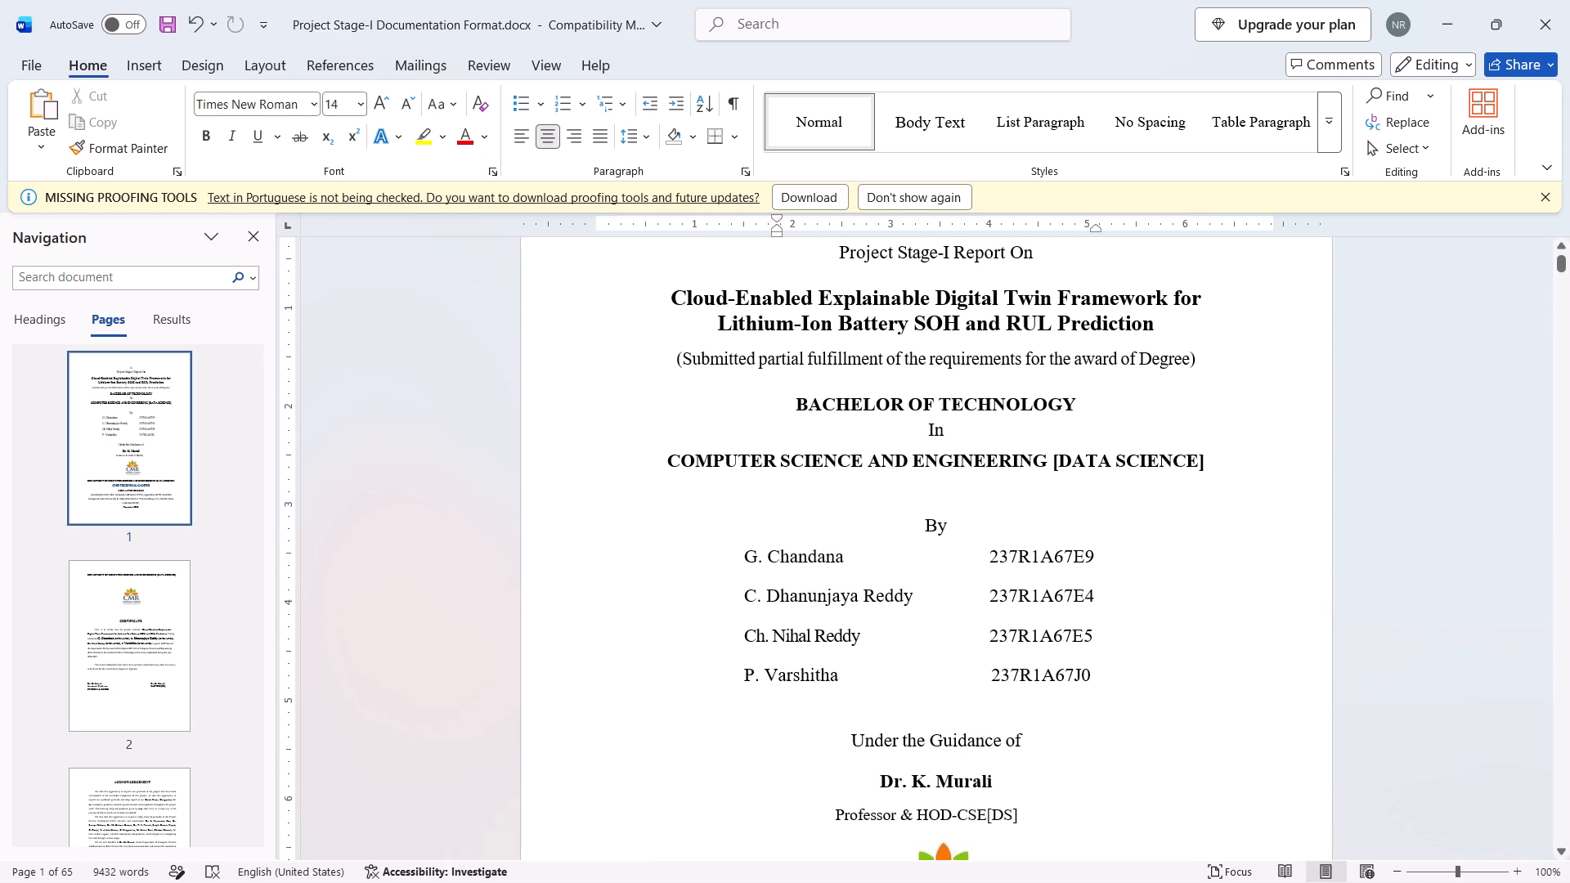
left_click(137, 652)
scroll(931, 705, "down", 1)
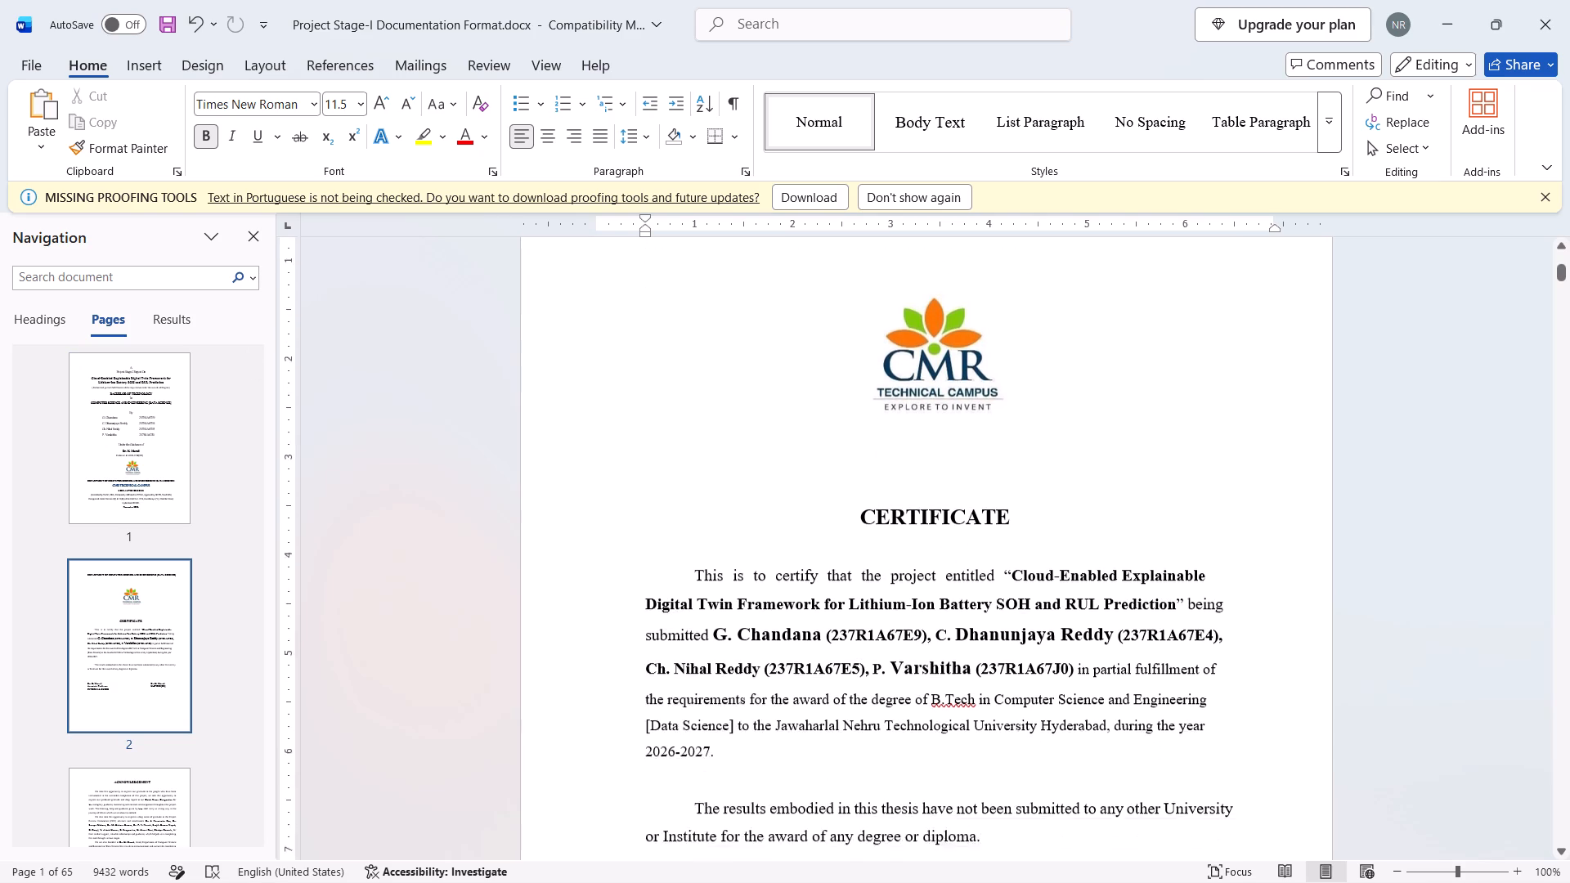
scroll(931, 705, "down", 1)
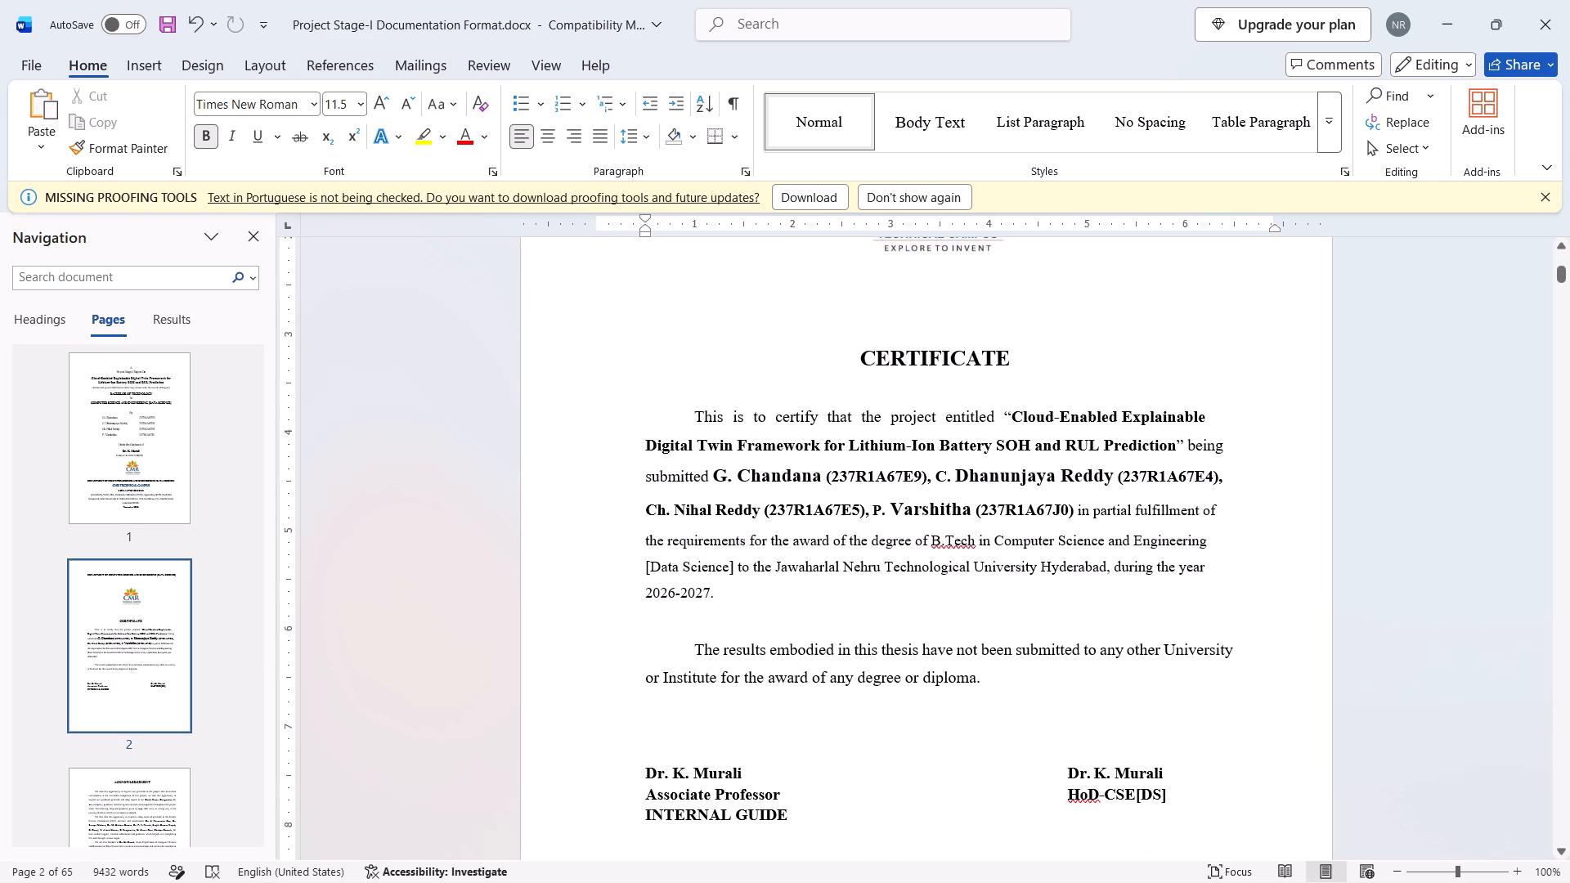
left_click_drag(712, 473, 827, 482)
key("ctrl+c")
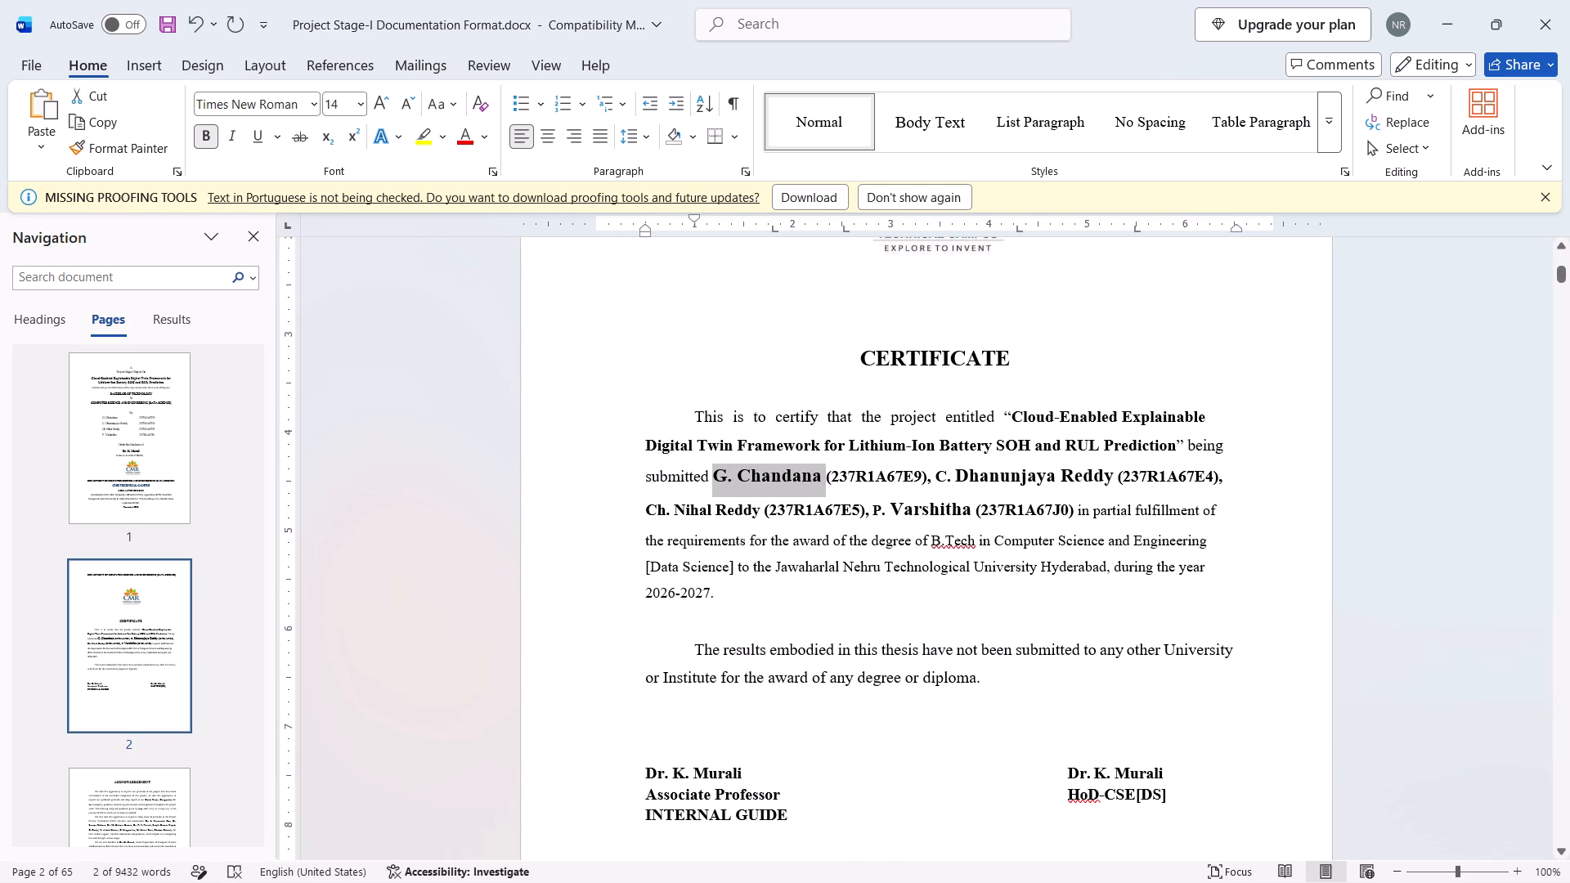
left_click(137, 794)
scroll(837, 580, "down", 3)
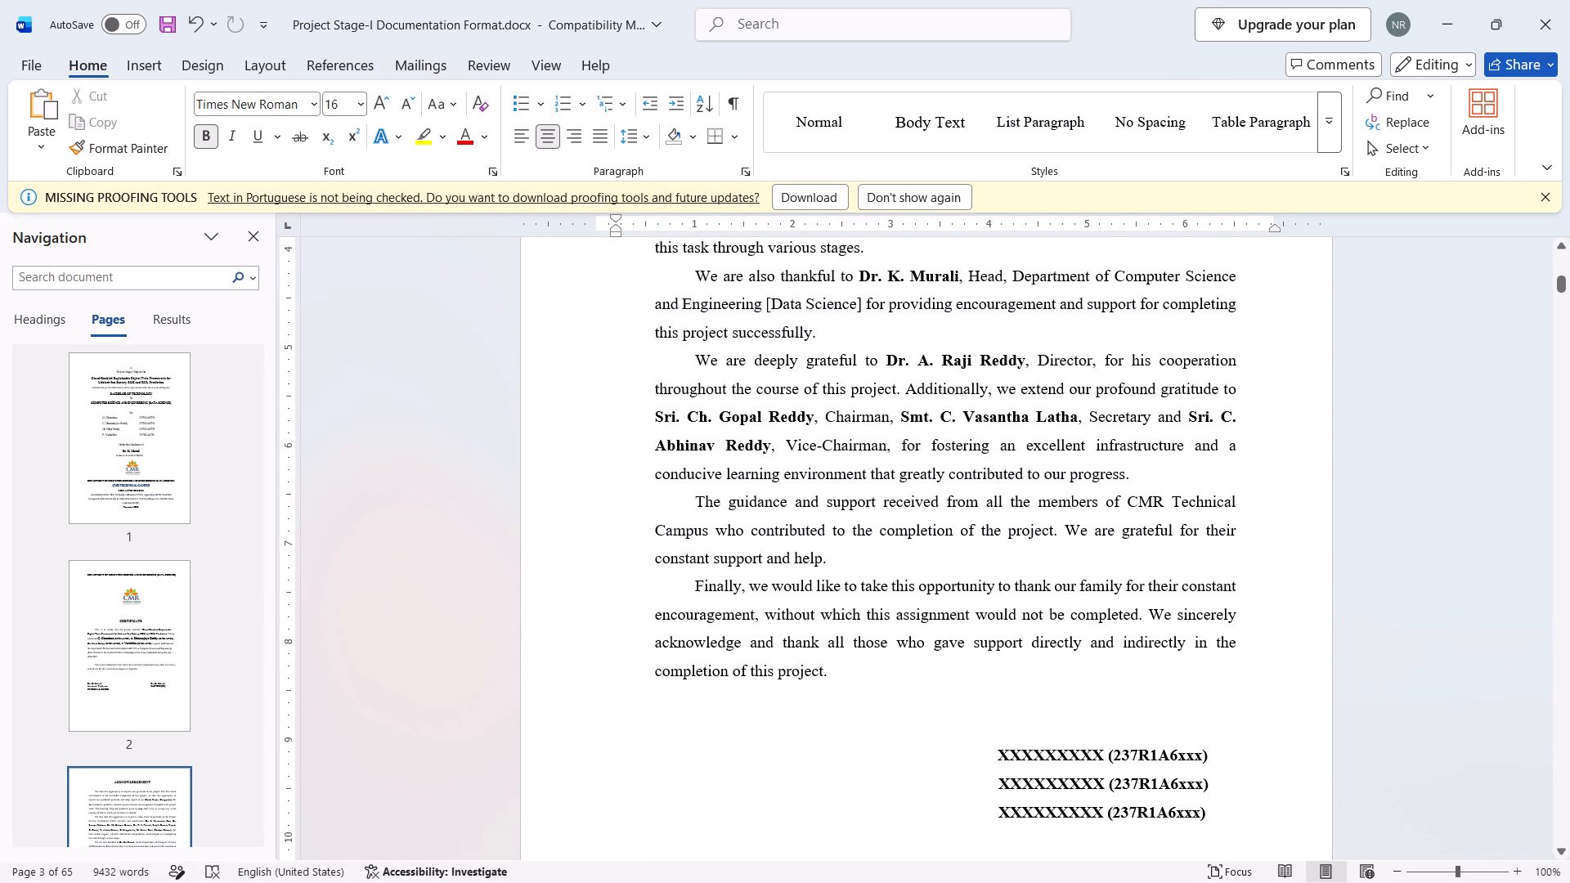
left_click(998, 757)
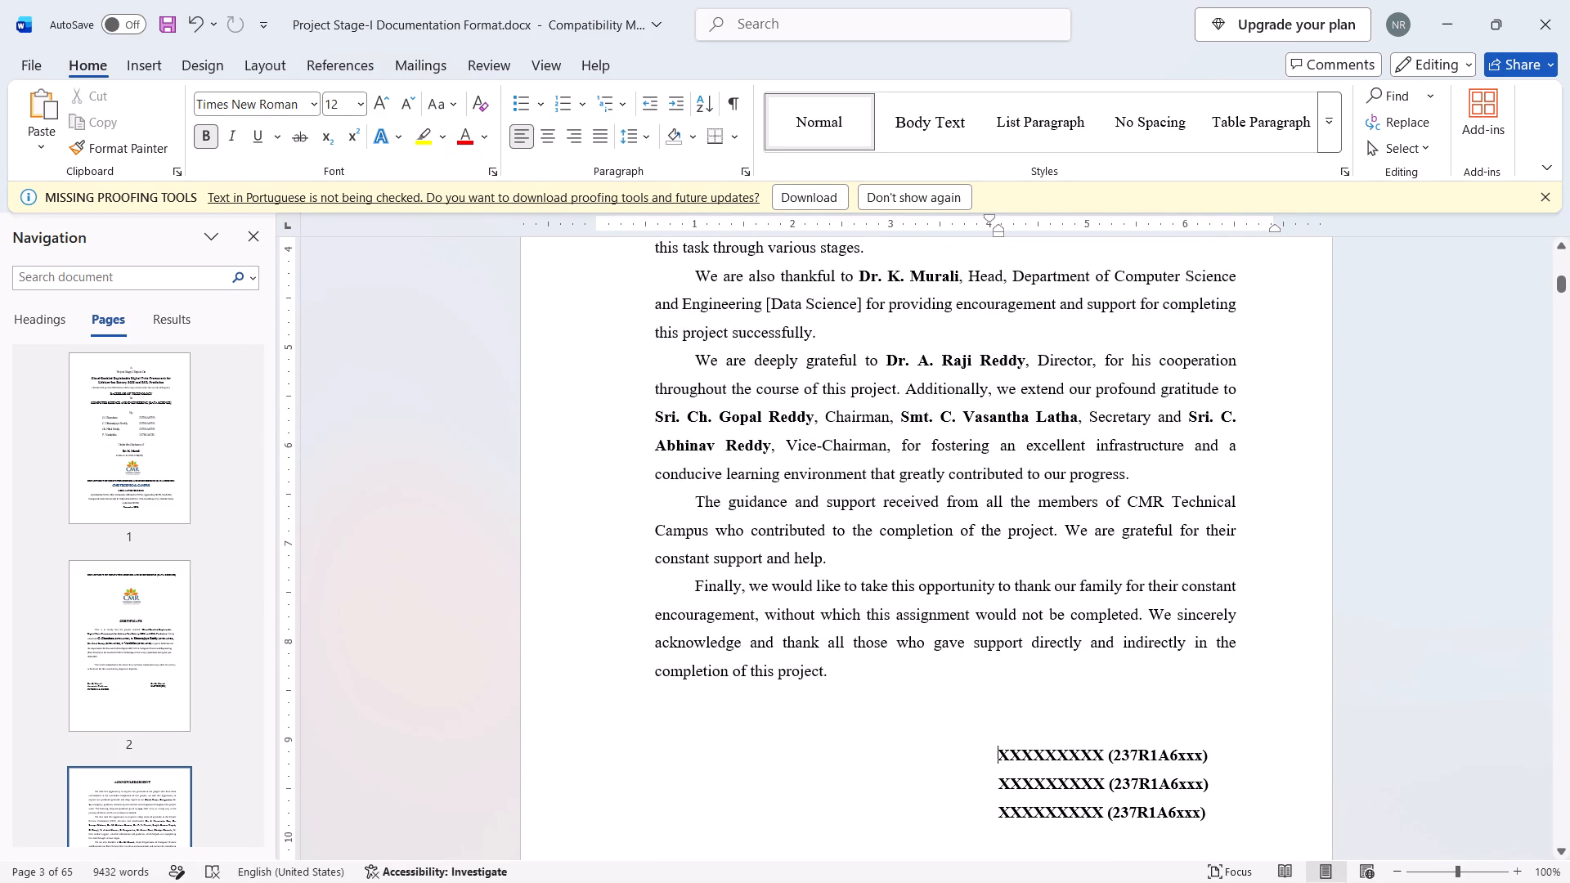
left_click_drag(998, 757, 1097, 760)
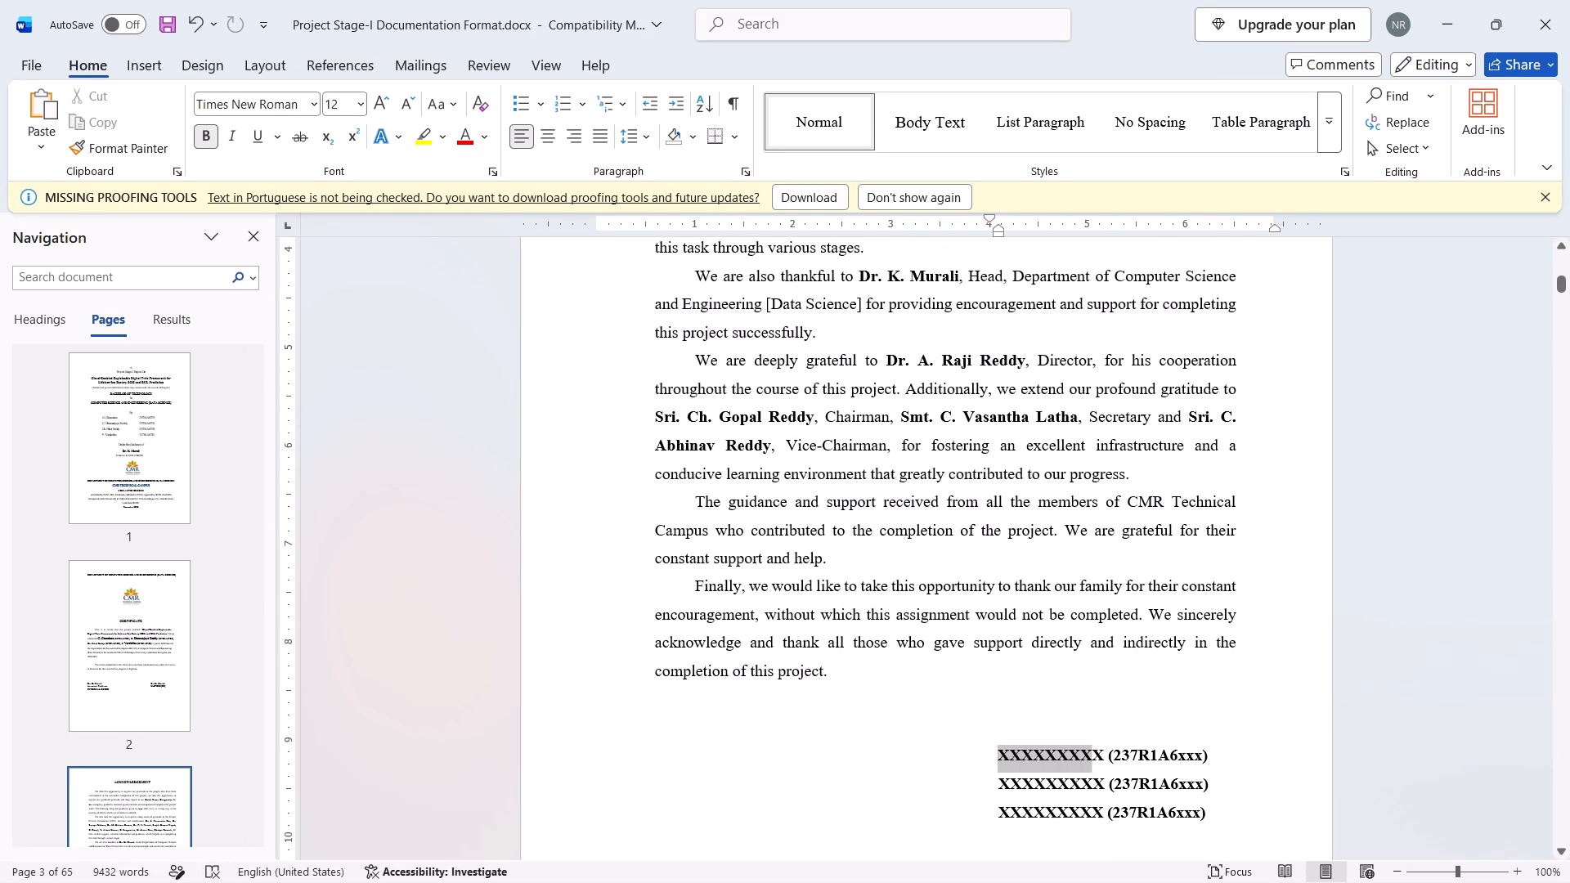
left_click_drag(1097, 760, 1101, 760)
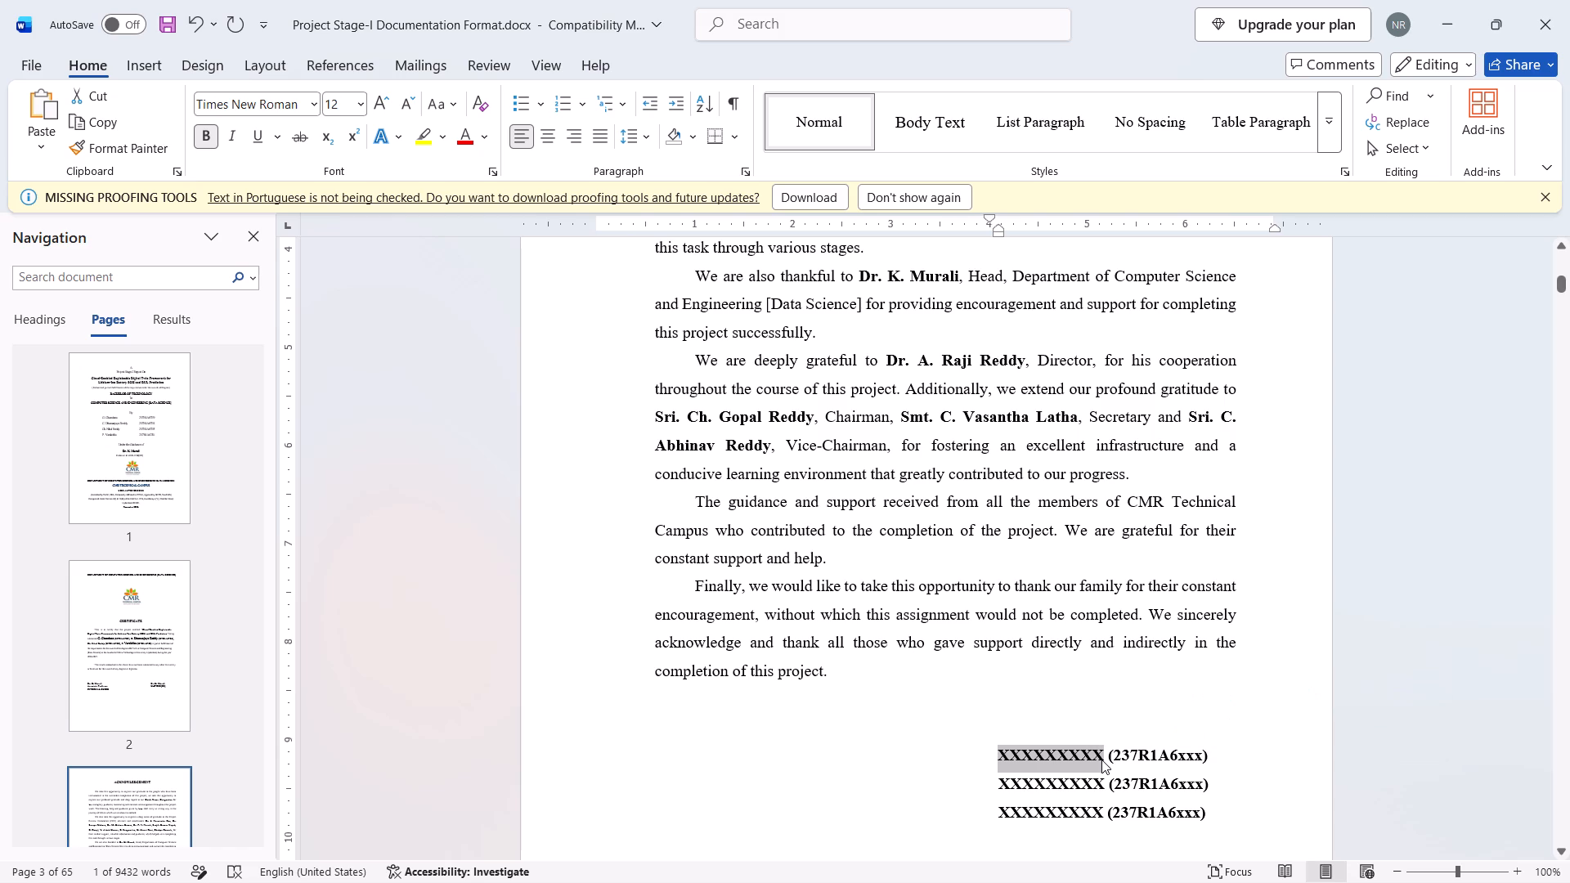
key("ctrl+v")
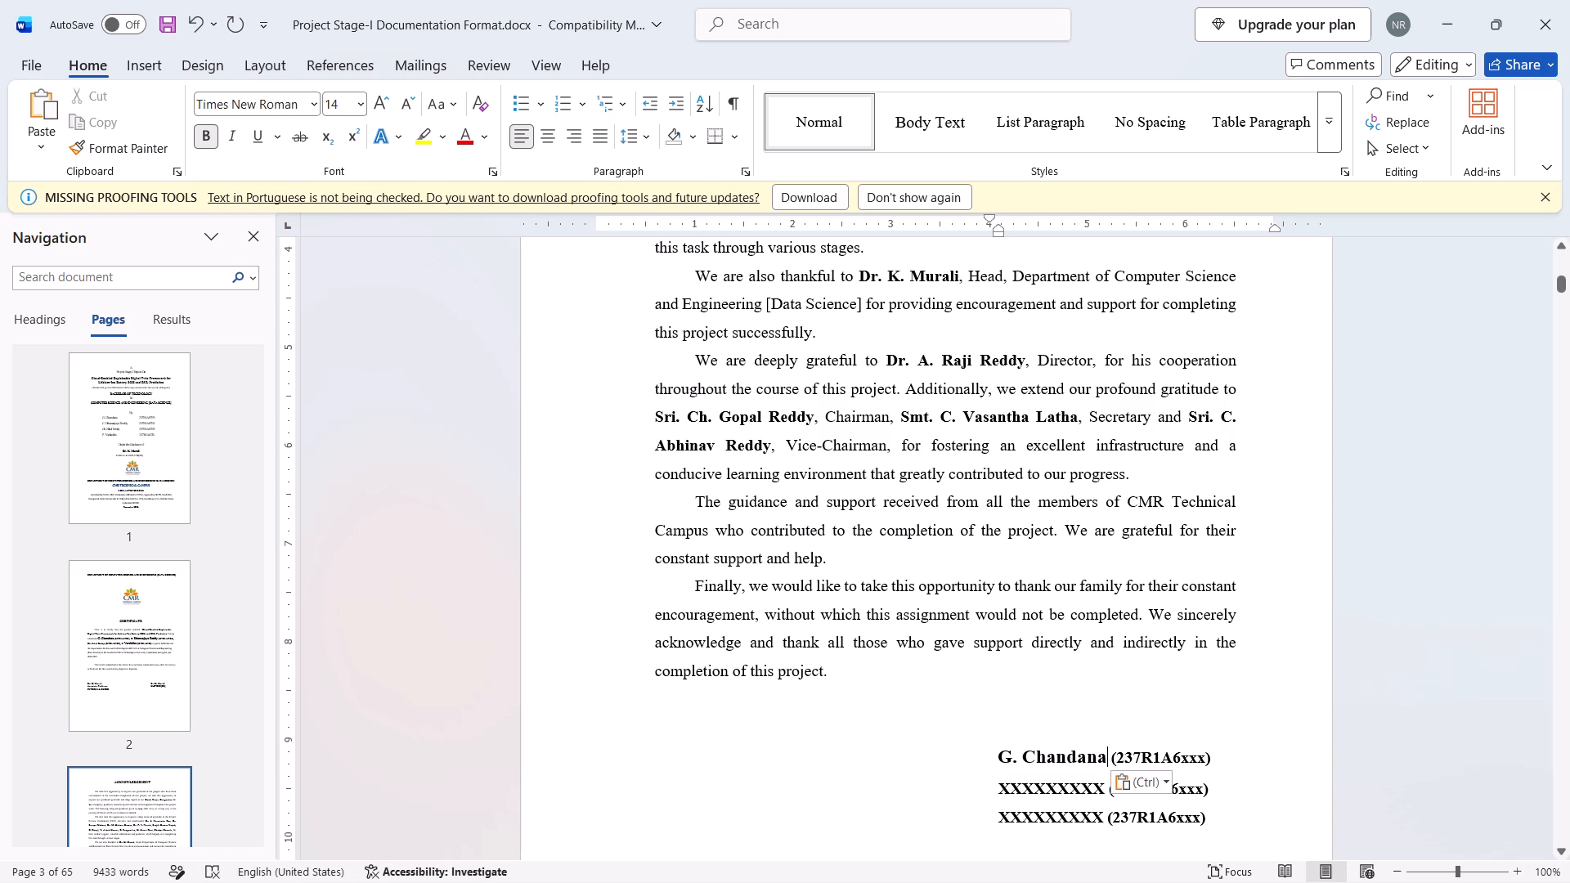
Replace the second XXXXXXXXX name placeholder at the end of the acknowledgement with the second batch member's full name, copied from the certificate paragraph.
left_click(116, 612)
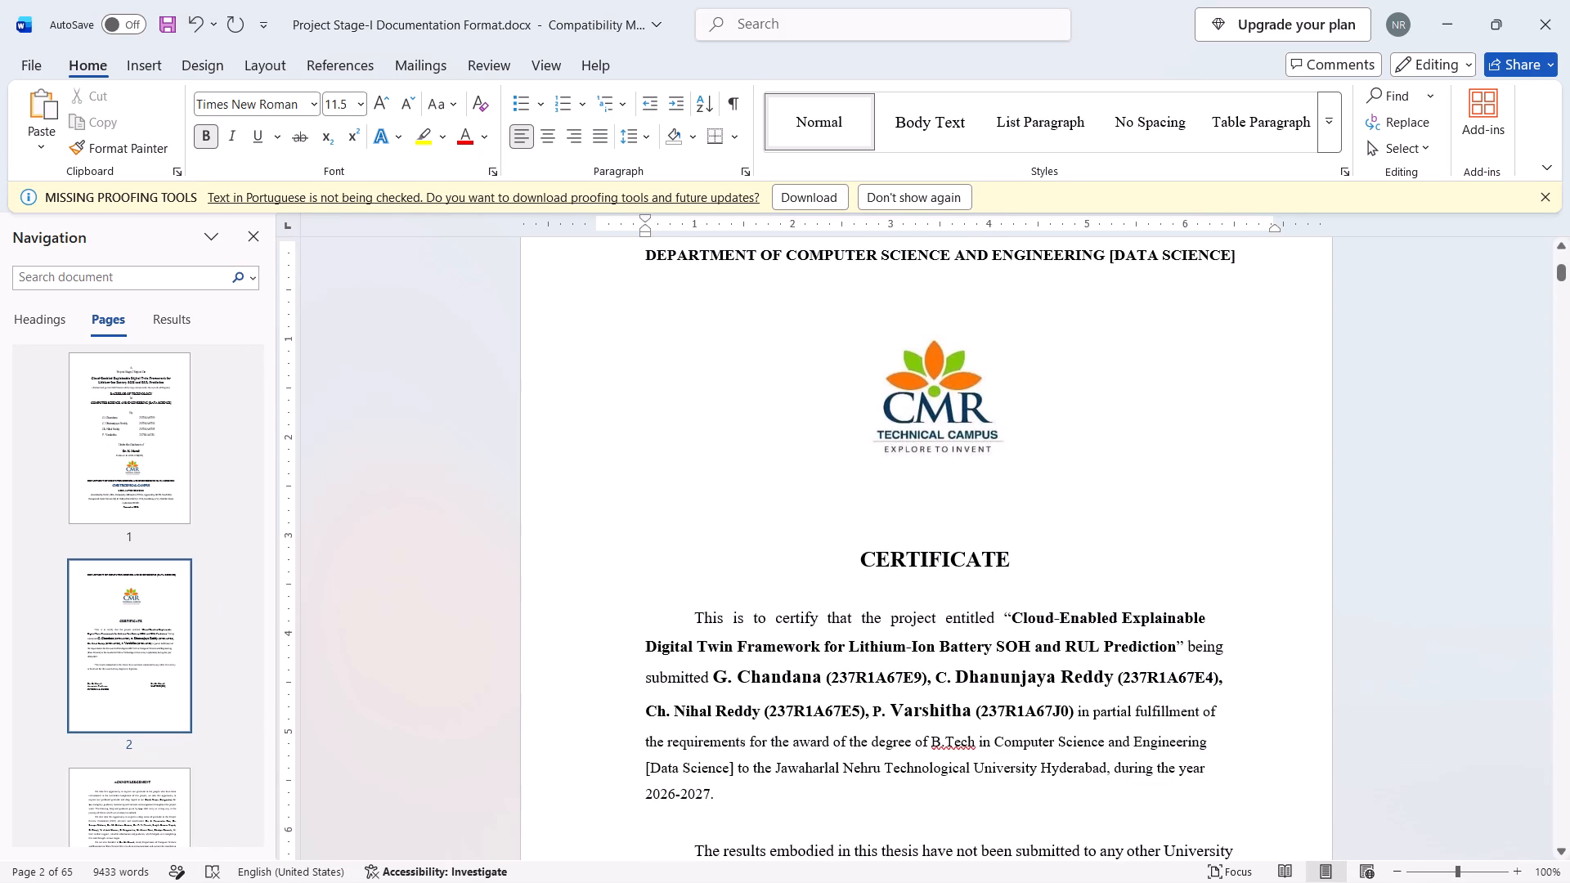
left_click_drag(933, 676, 1062, 676)
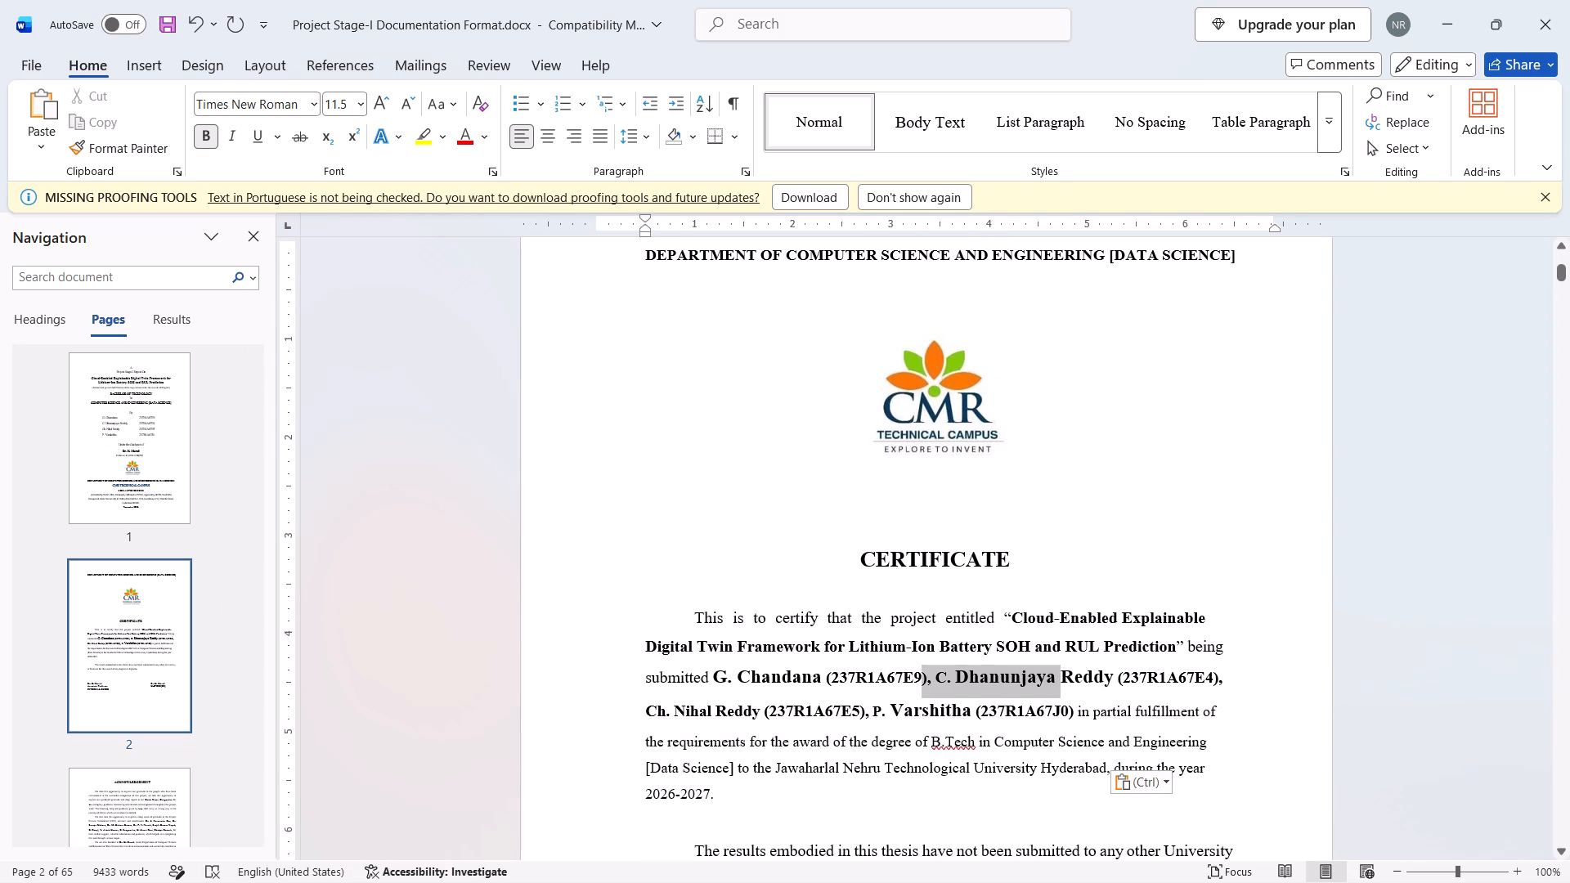
left_click_drag(1062, 676, 1110, 679)
left_click(1110, 679)
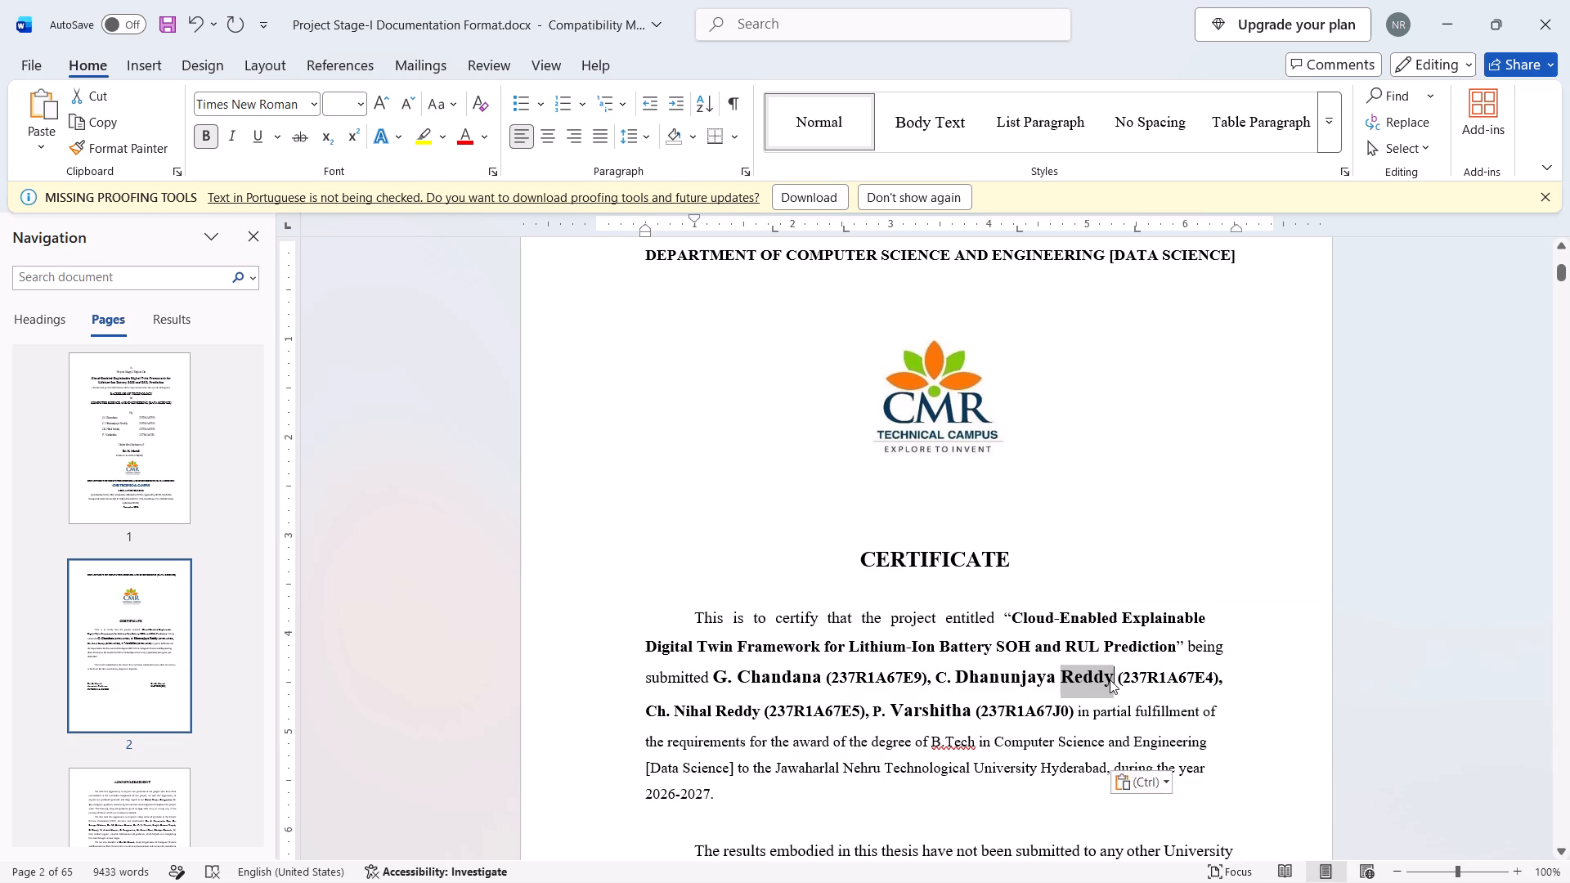
key("shift+Left")
key("shift+Left")
key("shift+Left")
key("shift+Left")
key("shift+Left")
key("shift+Left")
key("shift+Left")
key("shift+Left")
key("shift+Left")
key("shift+Left")
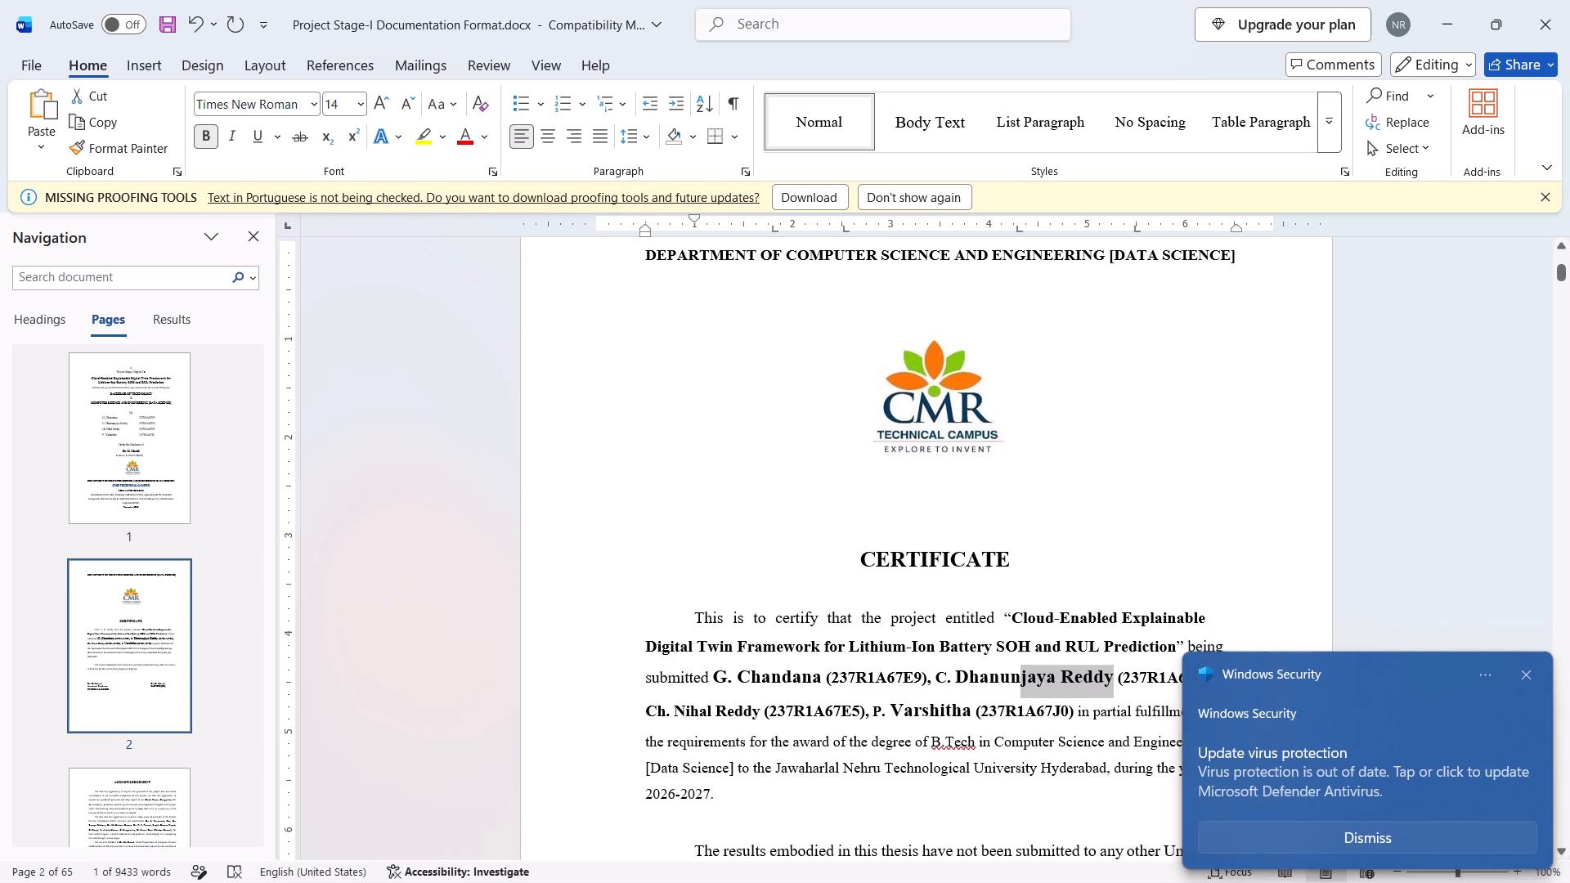
key("shift+Left")
key("shift+Left")
key("shift+Left")
key("shift+Left")
key("shift+Left")
key("shift+Left")
key("shift+Left")
key("shift+Left")
key("shift+Left")
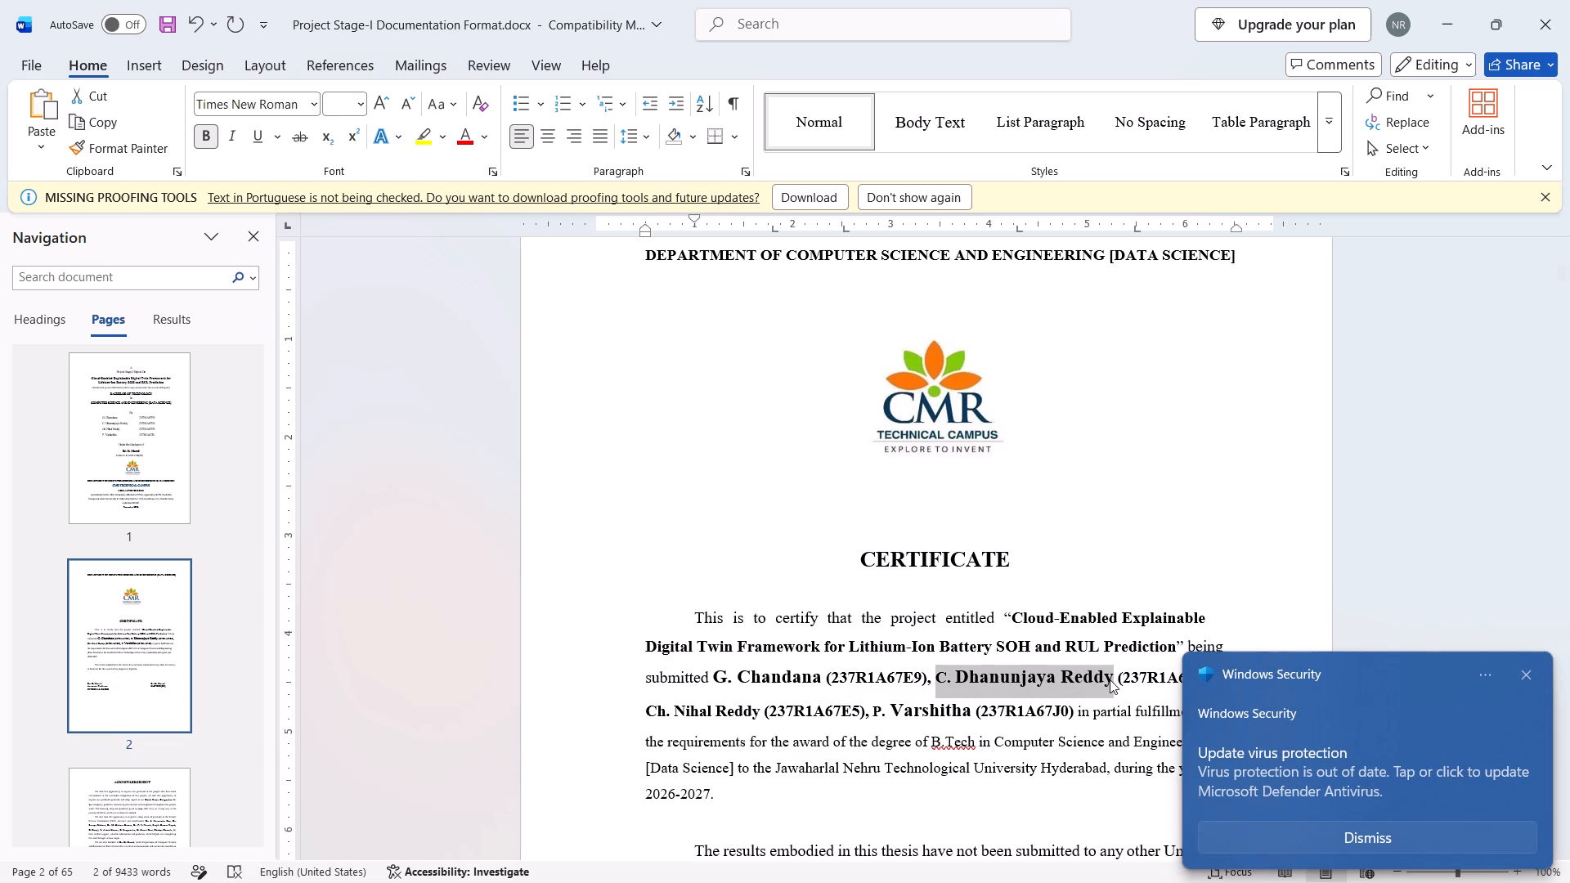
key("ctrl+c")
left_click(146, 791)
scroll(986, 741, "down", 2)
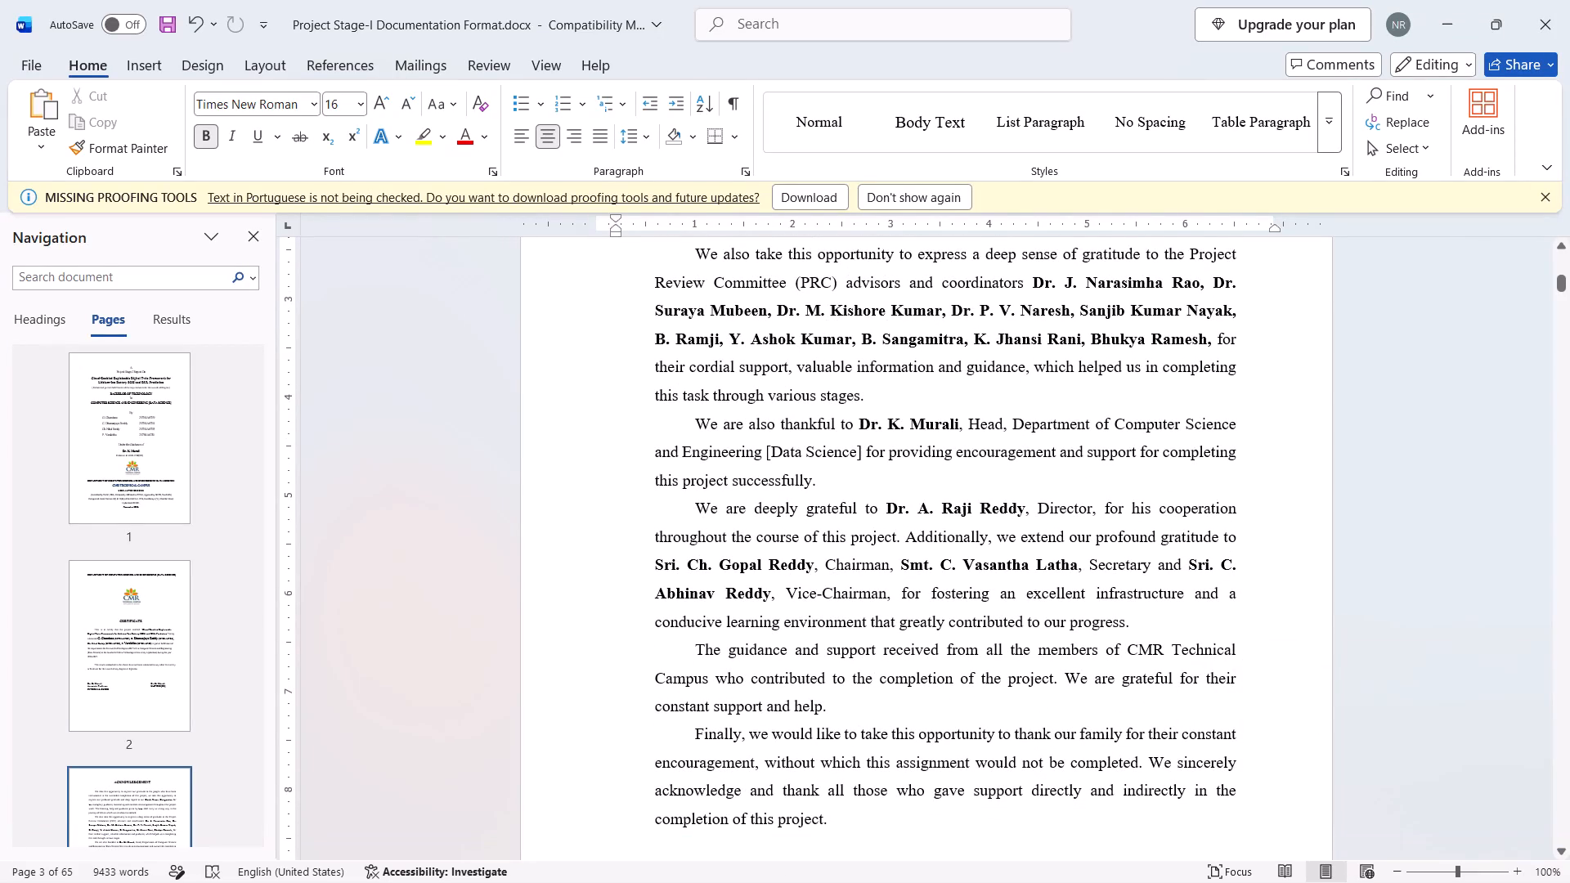
scroll(1049, 693, "down", 1)
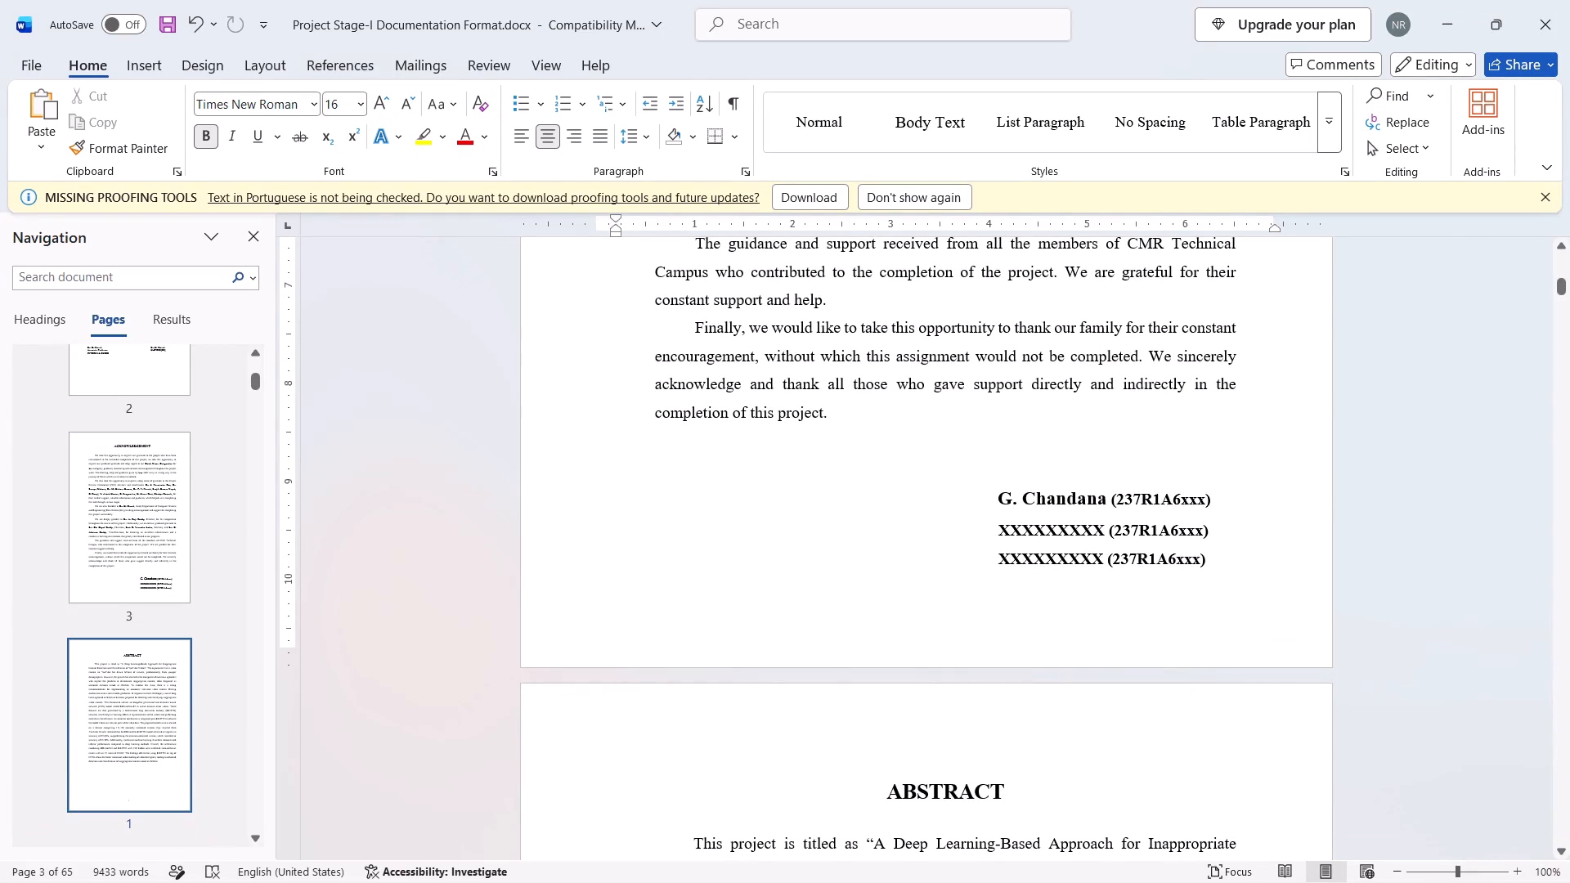
left_click_drag(996, 527, 1072, 534)
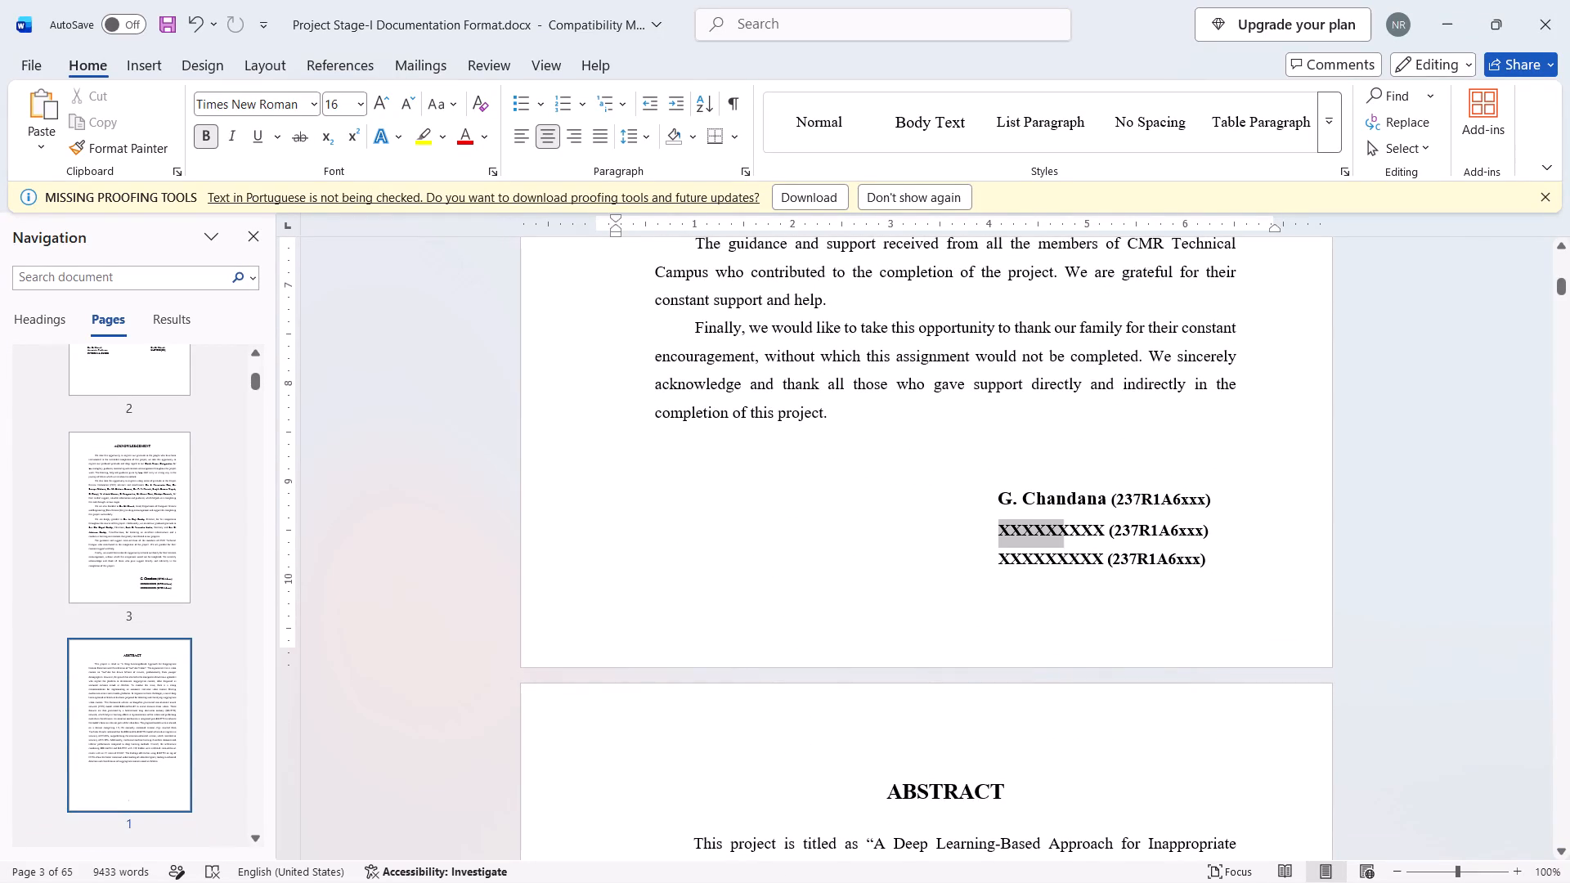
left_click_drag(1072, 534, 1100, 532)
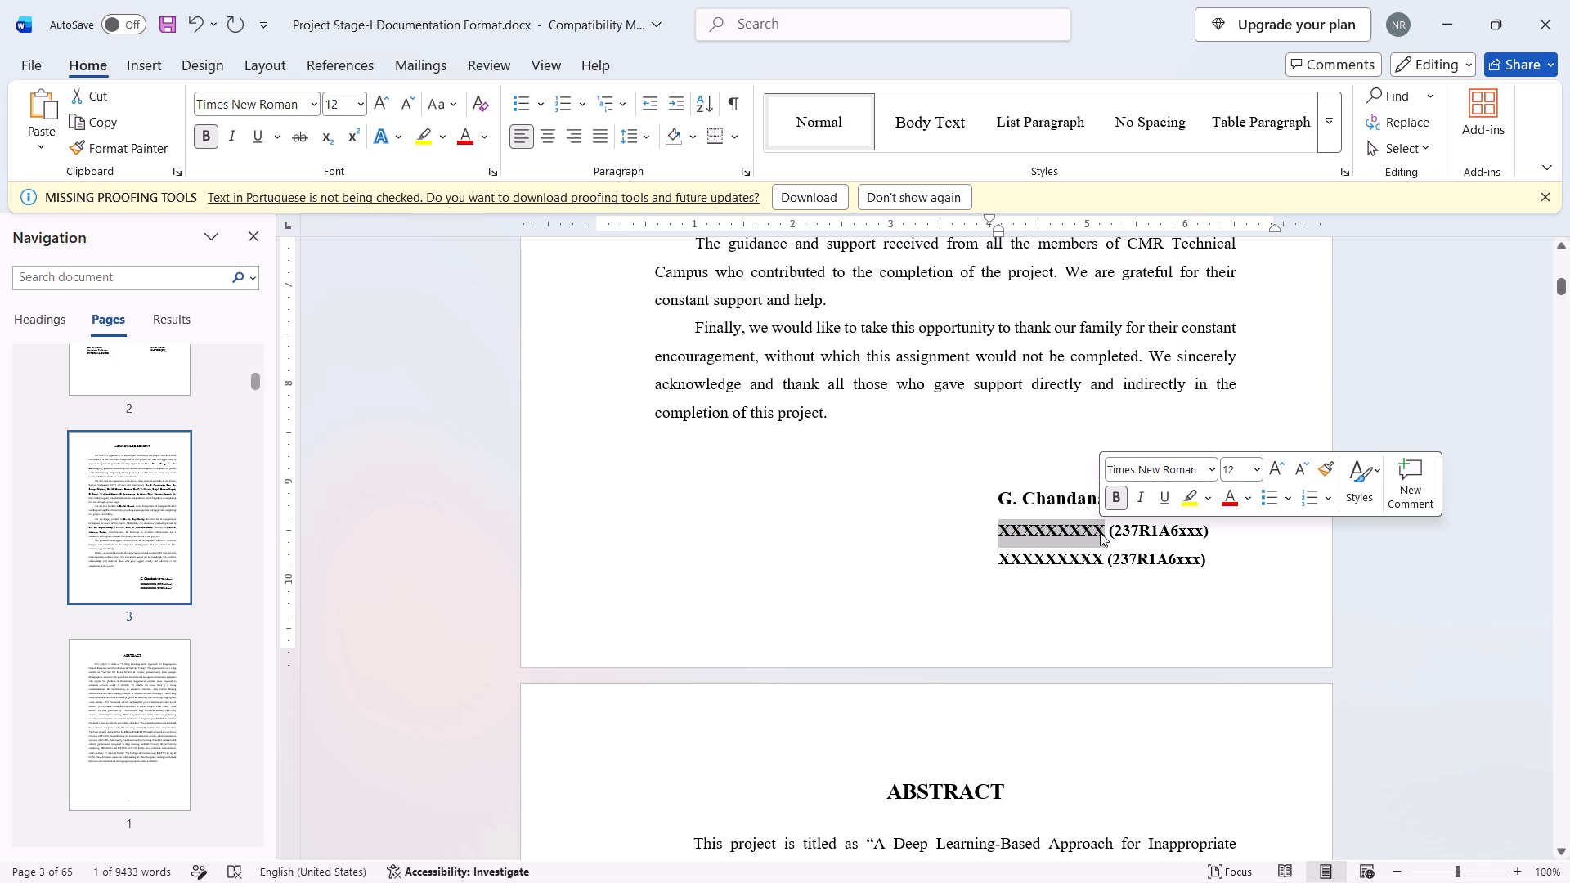
key("ctrl+v")
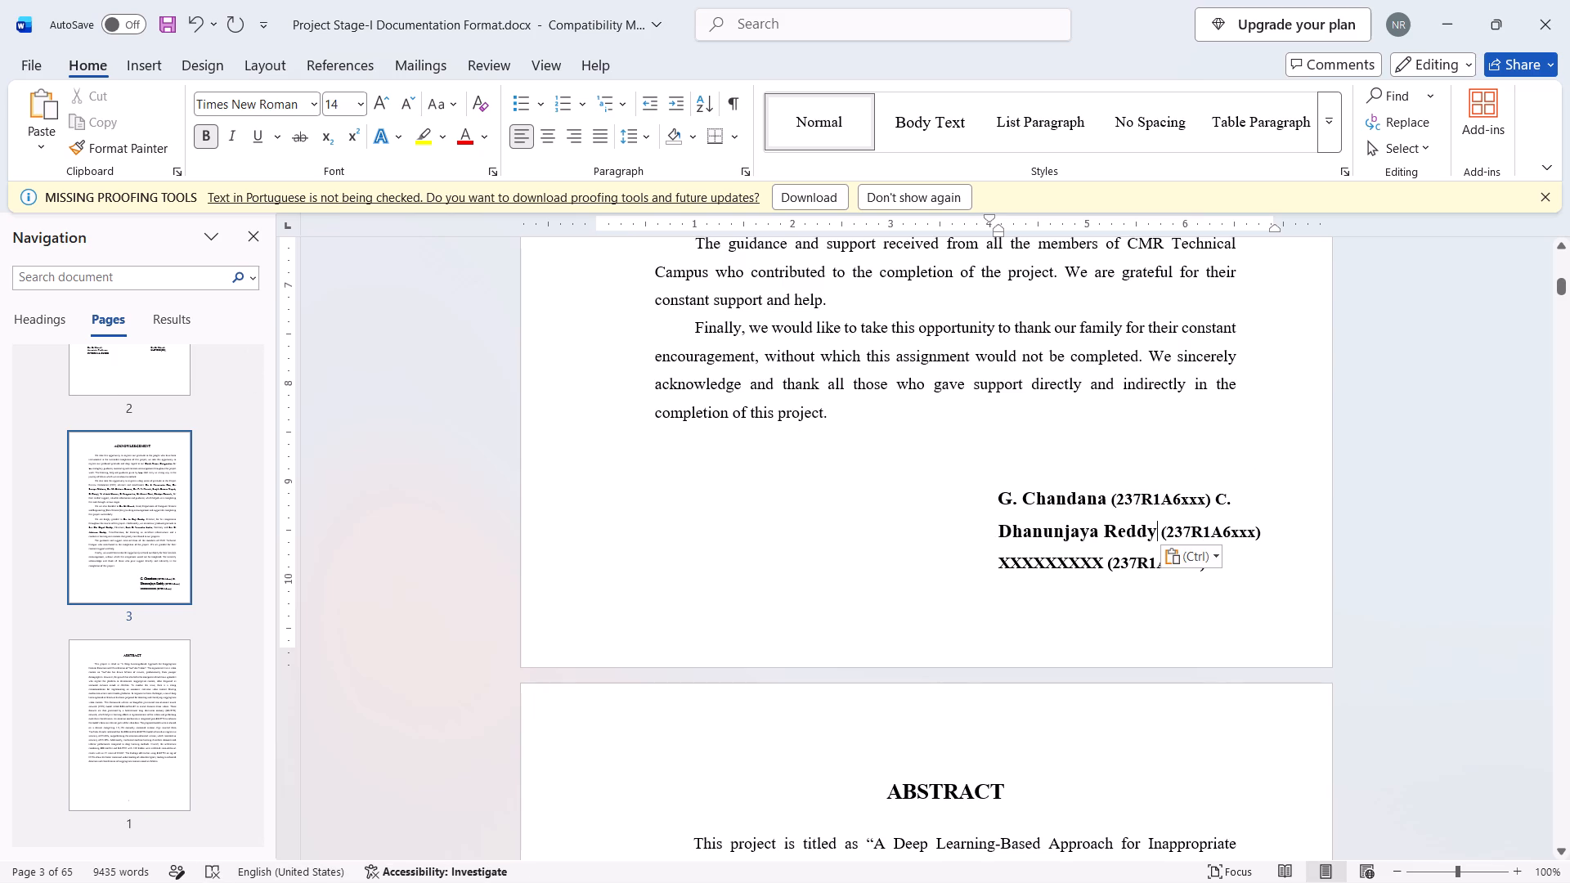
Extend the right indent of the acknowledgement's signature lines slightly outward and start the second member's entry on its own line.
left_click(1217, 505)
left_click_drag(1276, 227, 1289, 227)
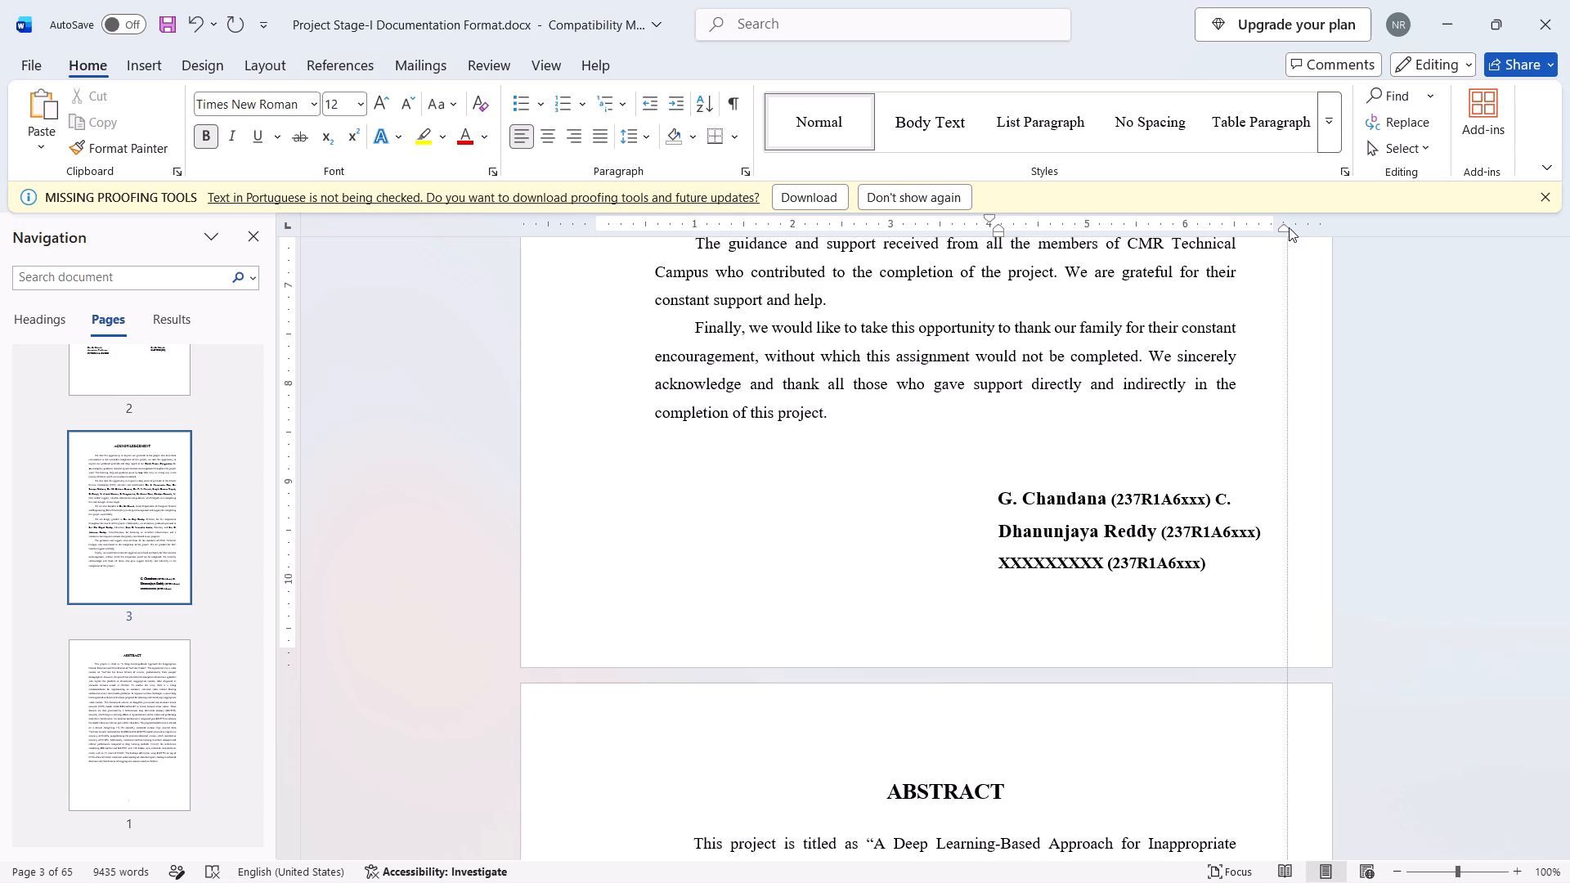
left_click_drag(1289, 227, 1293, 227)
key("Return")
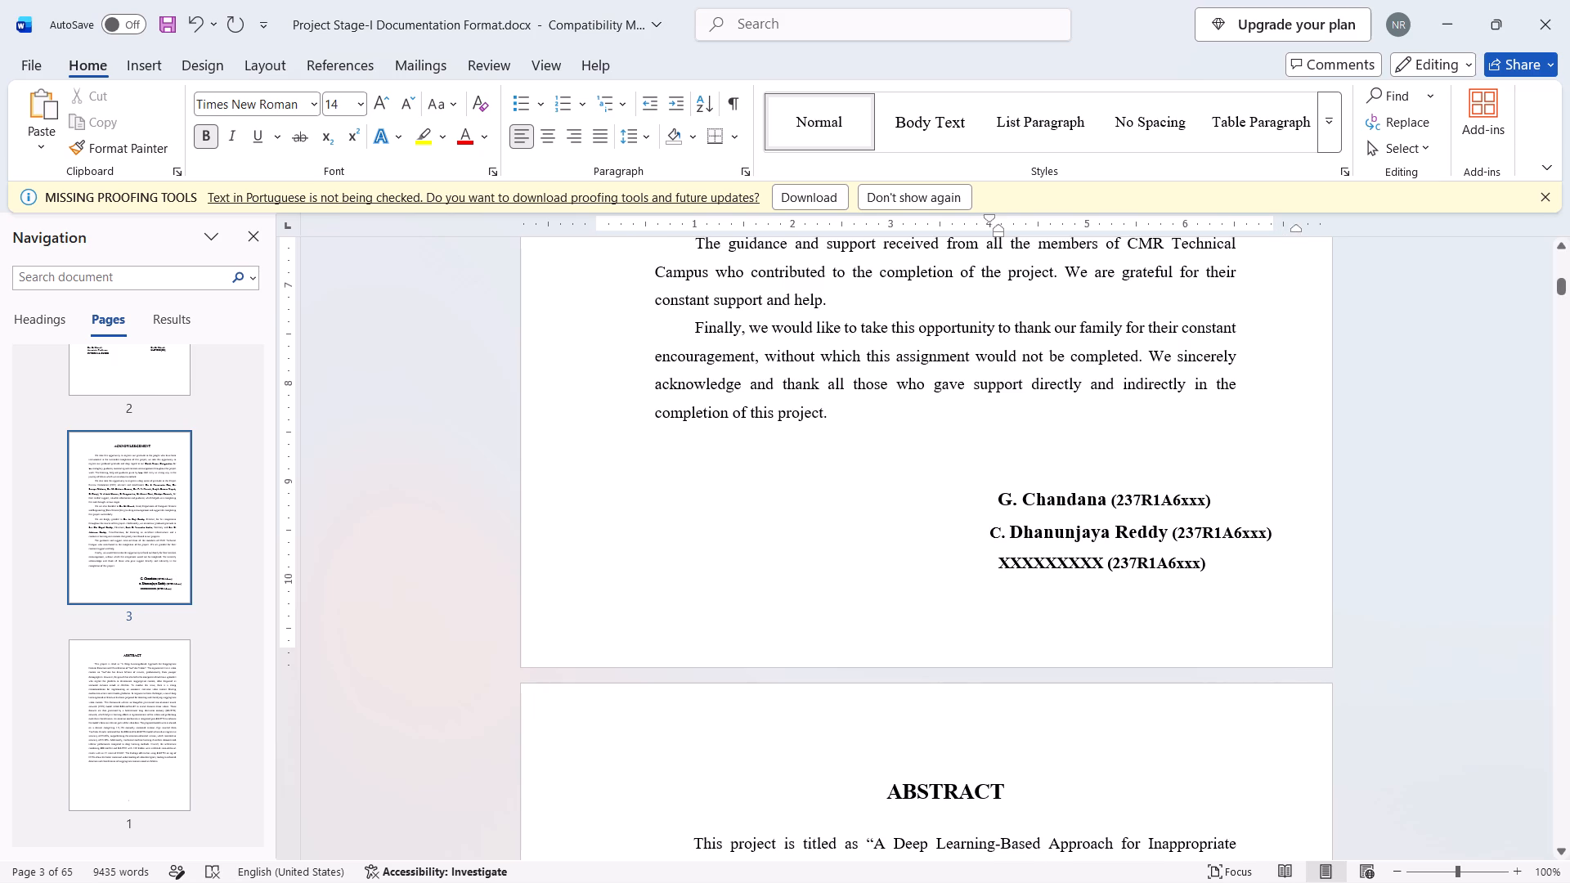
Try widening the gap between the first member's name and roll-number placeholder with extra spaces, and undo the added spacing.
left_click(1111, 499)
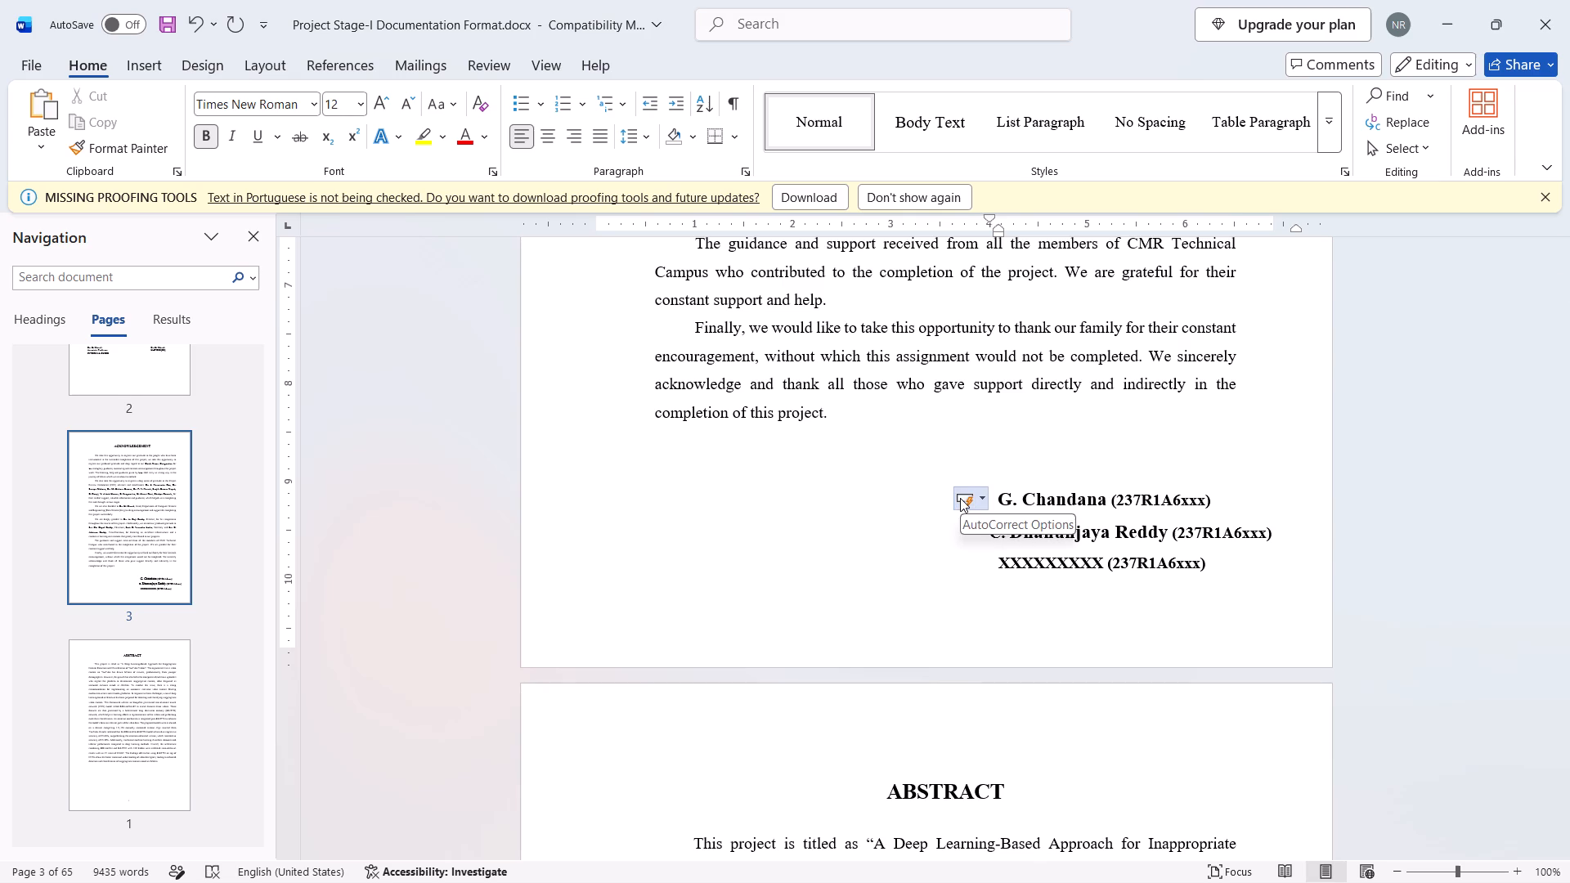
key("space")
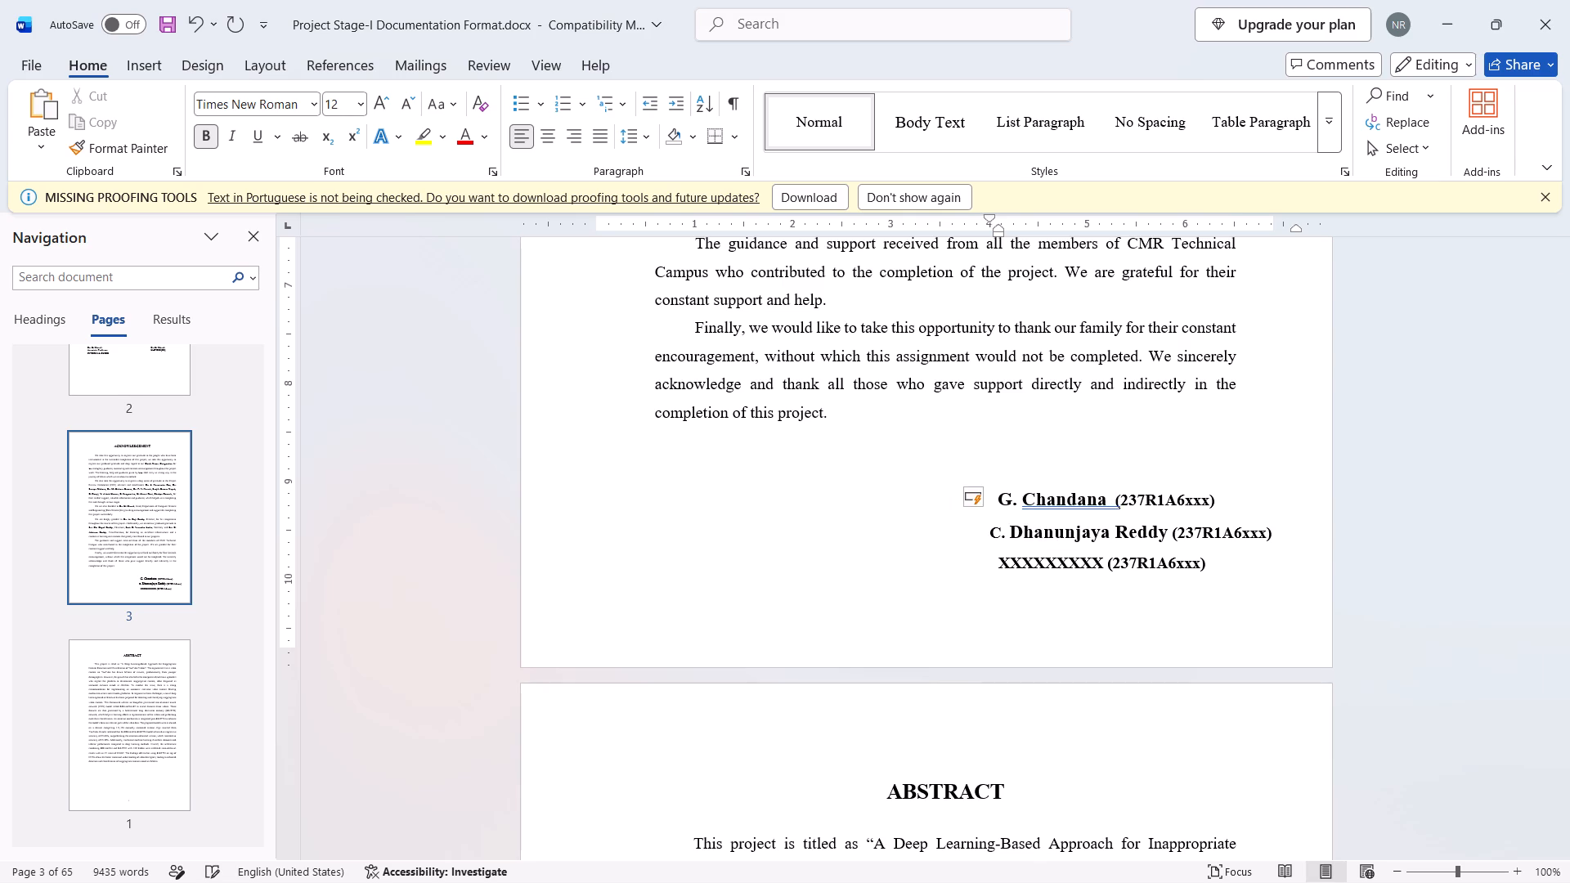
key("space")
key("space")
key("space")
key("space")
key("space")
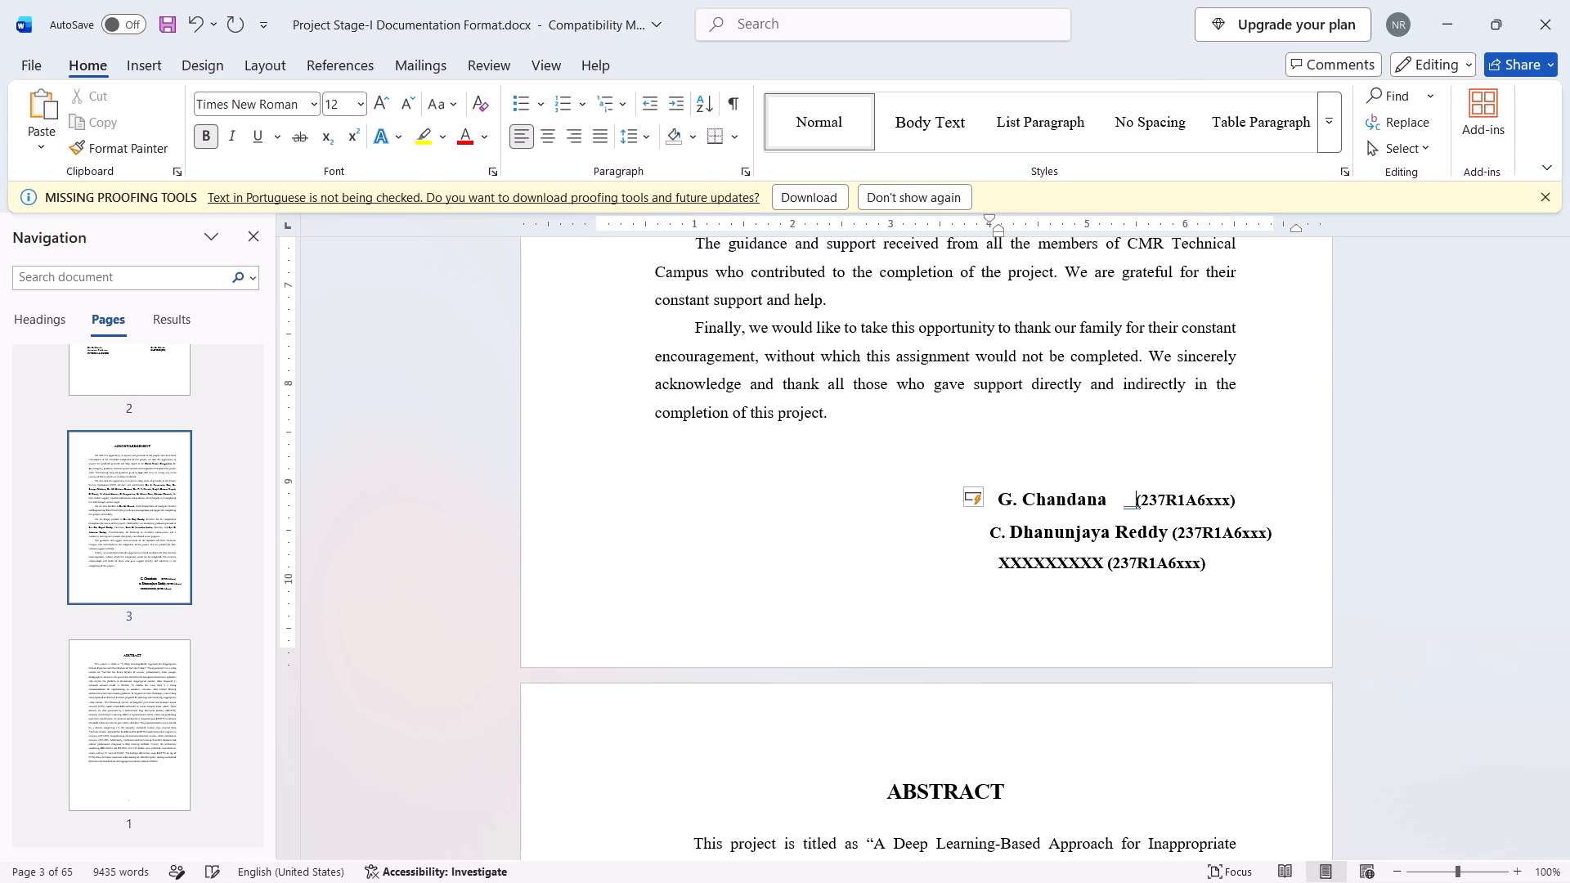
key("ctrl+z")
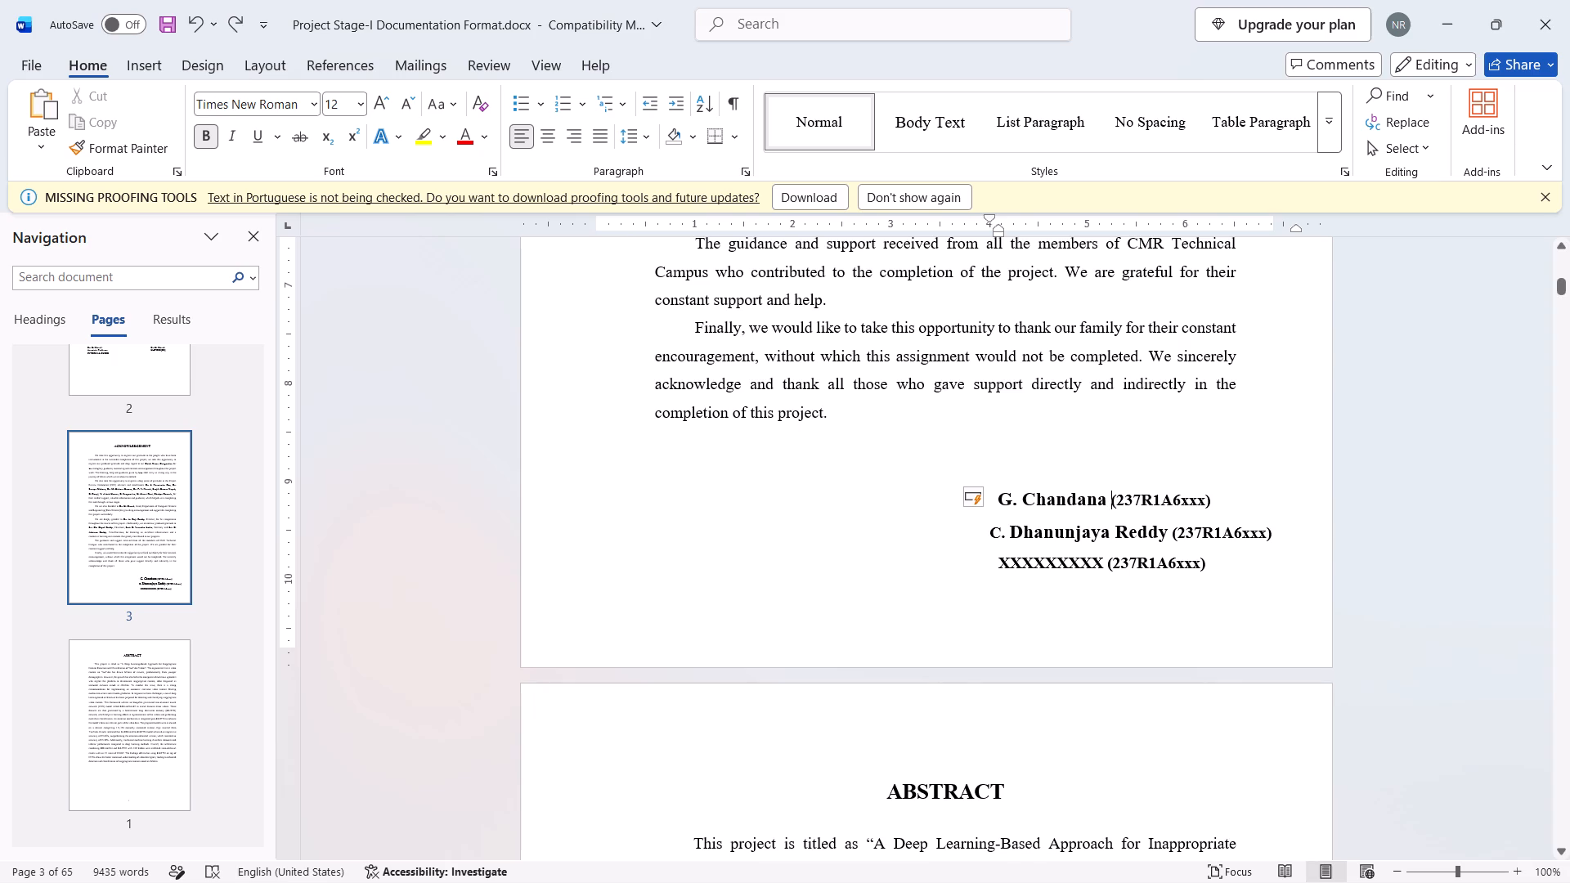
Shift the first-line indent of the second member's signature line slightly inward so it lines up with the other names.
left_click_drag(996, 493, 1169, 573)
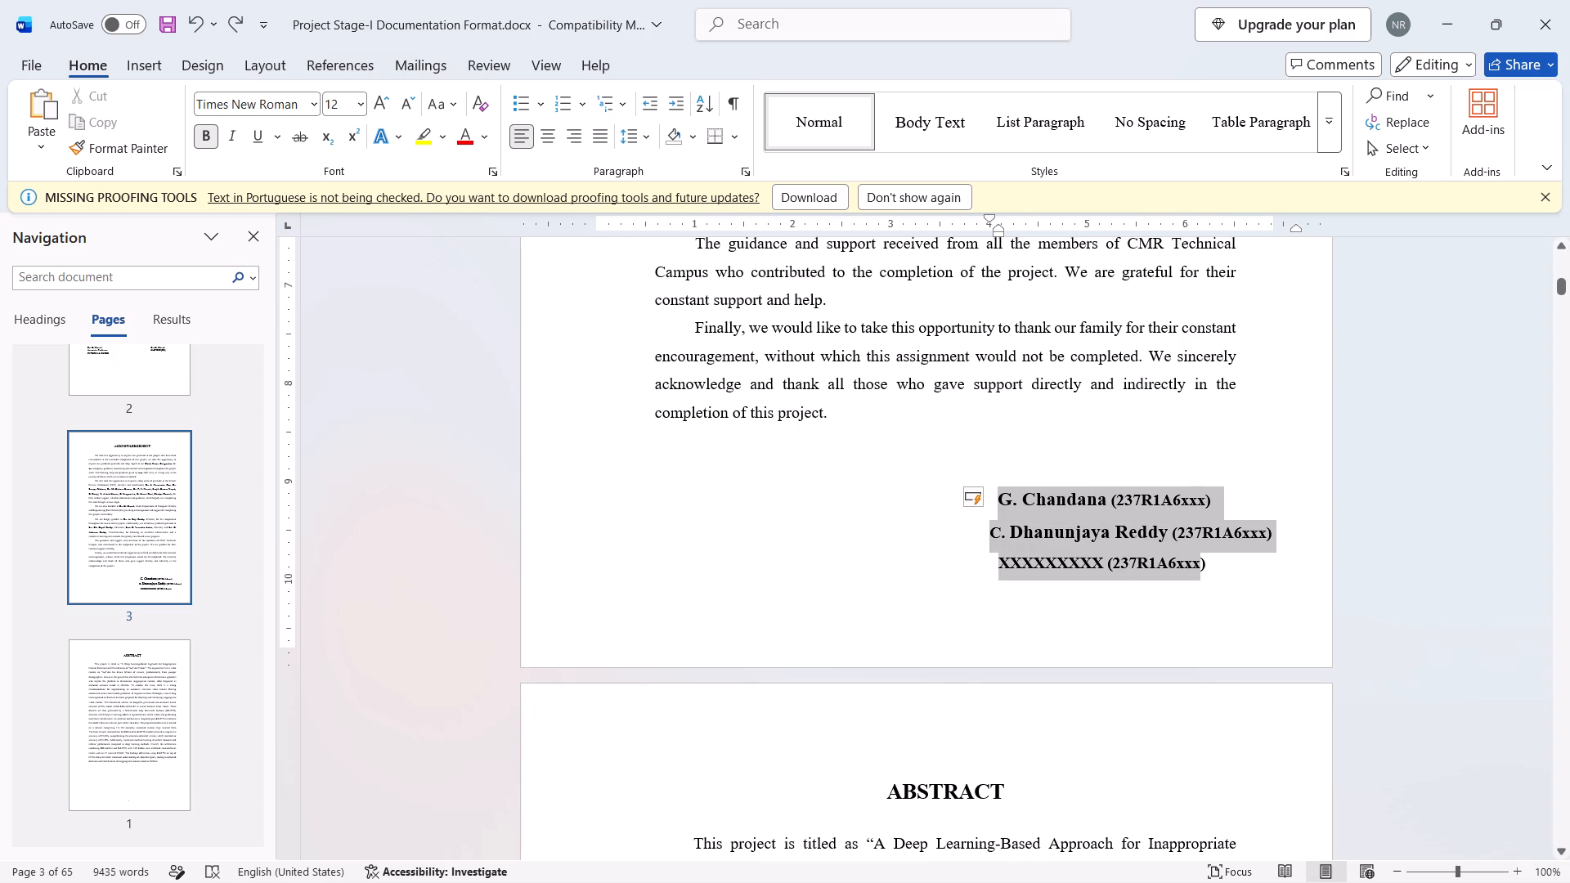
left_click_drag(1169, 573, 1209, 571)
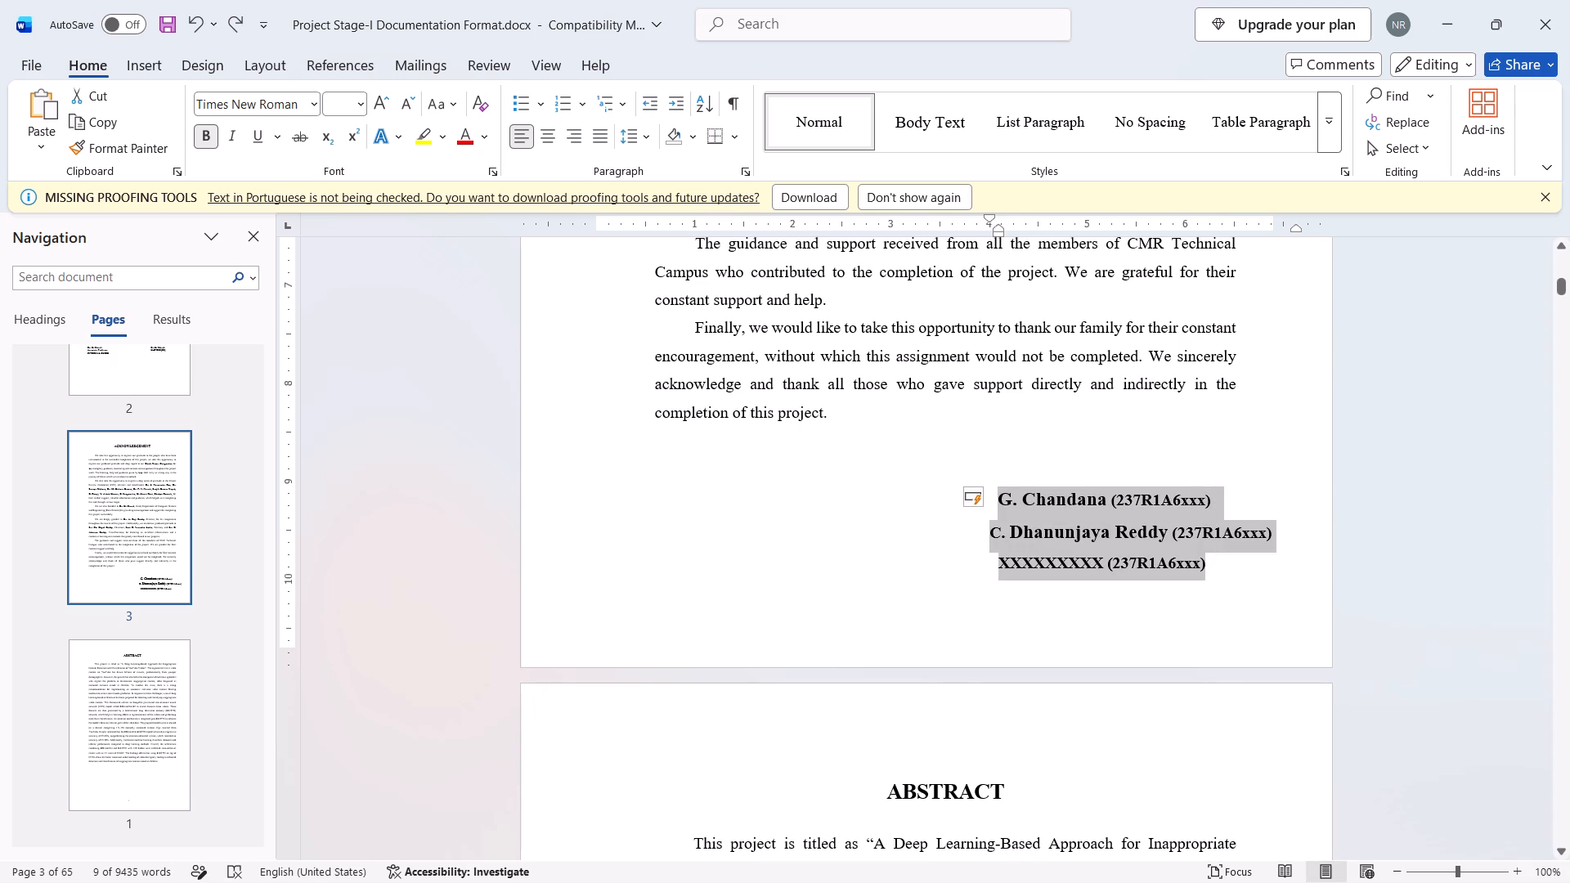
left_click(996, 230)
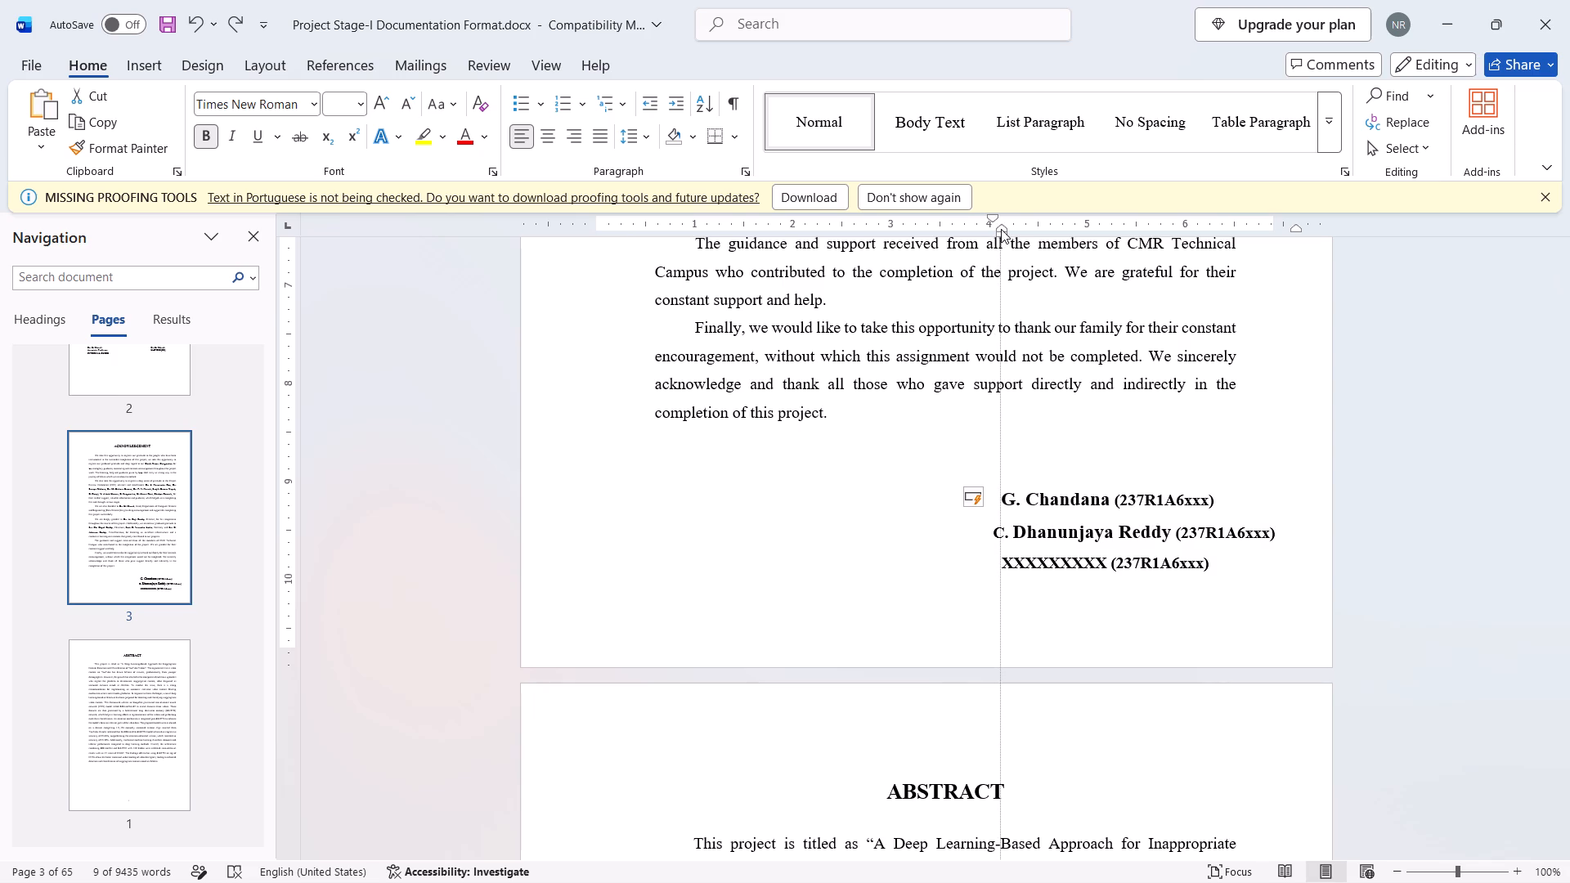
left_click(997, 524)
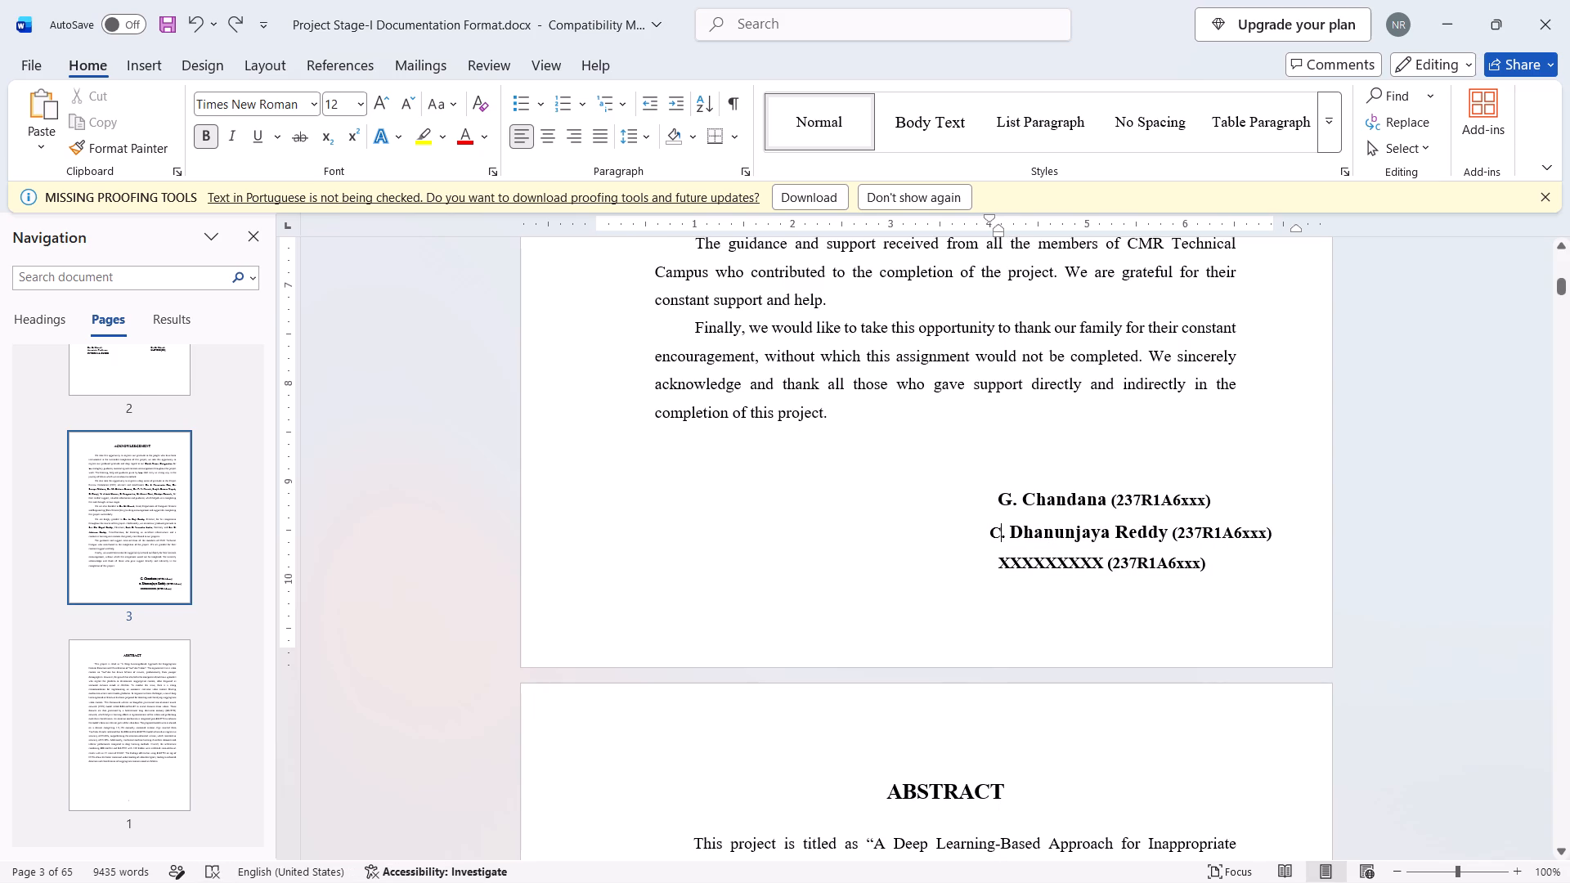
left_click_drag(1275, 536, 987, 539)
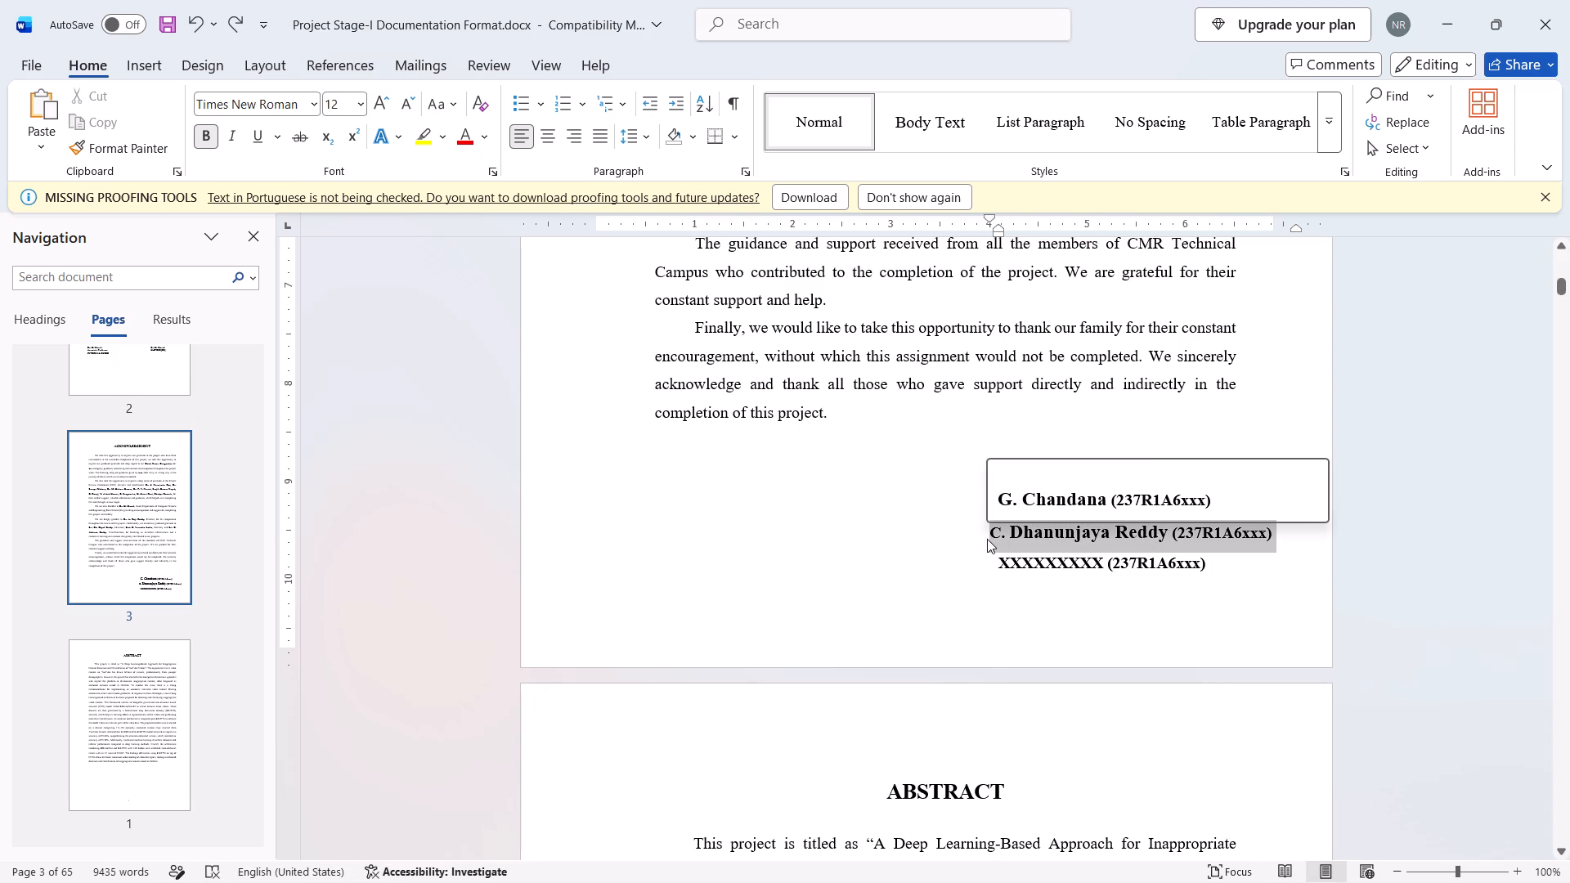
left_click(997, 229)
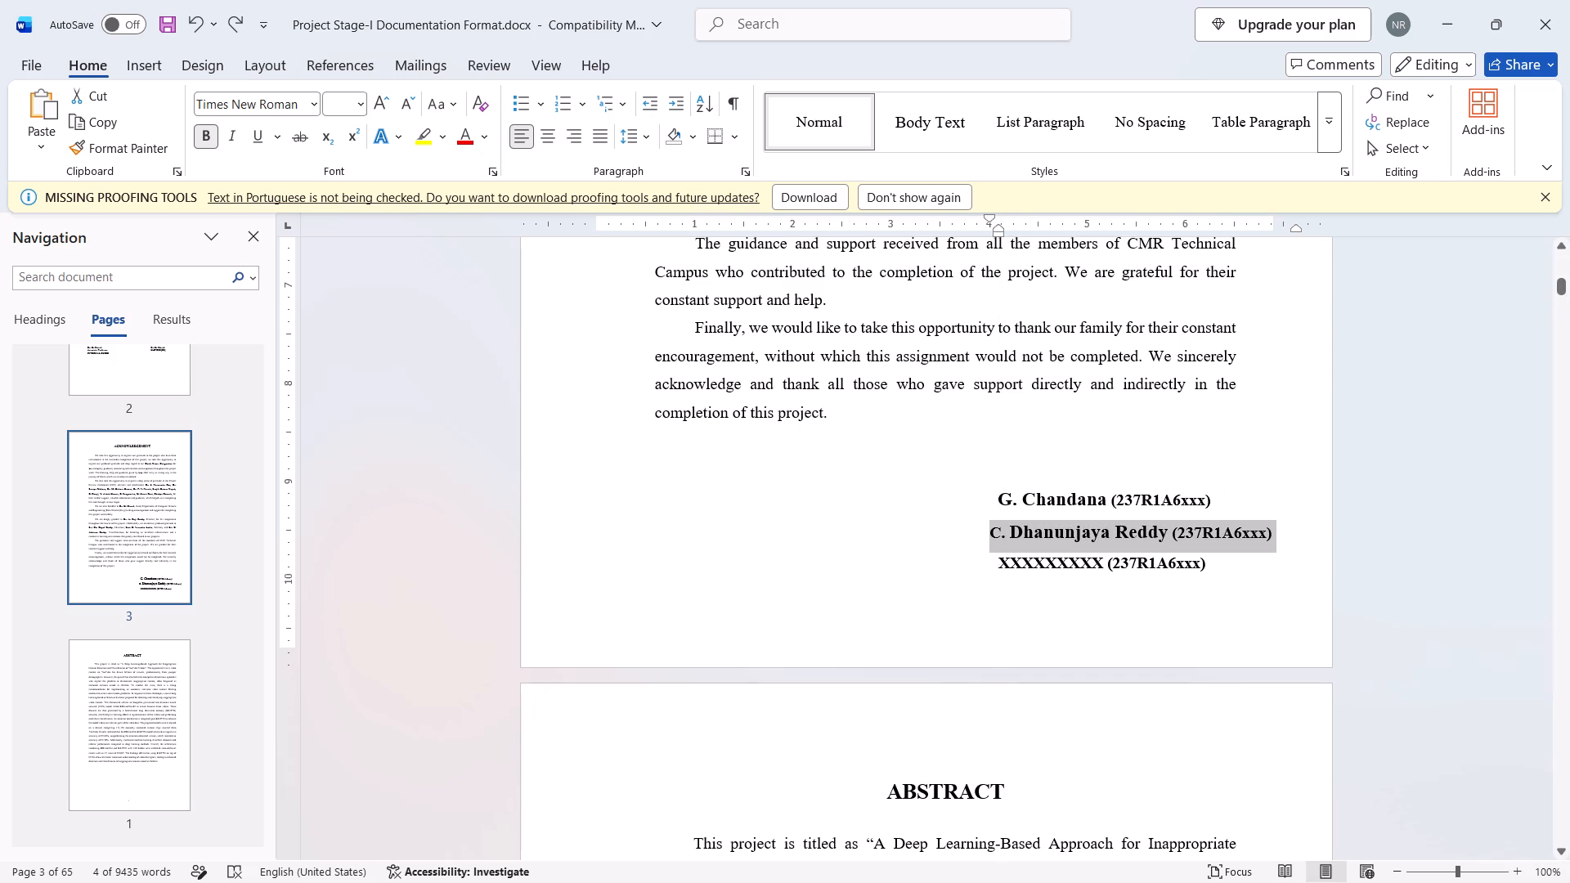
left_click(989, 214)
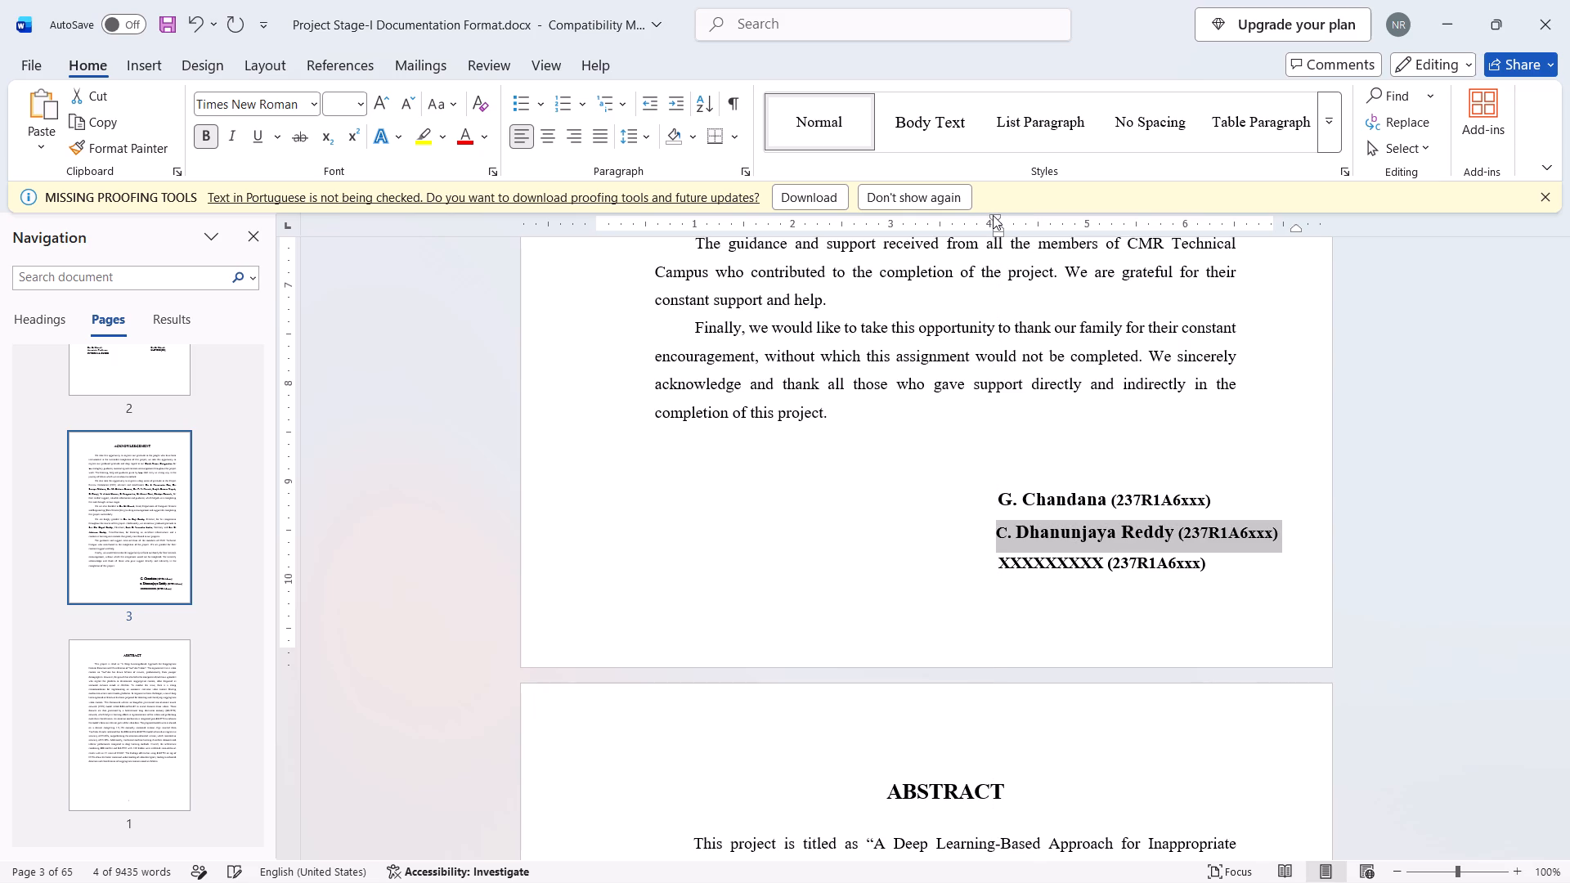
Replace the remaining XXXXXXXXX placeholder in the acknowledgement's signature with the third batch member's name, capitalised and kept on its own line.
left_click(1047, 598)
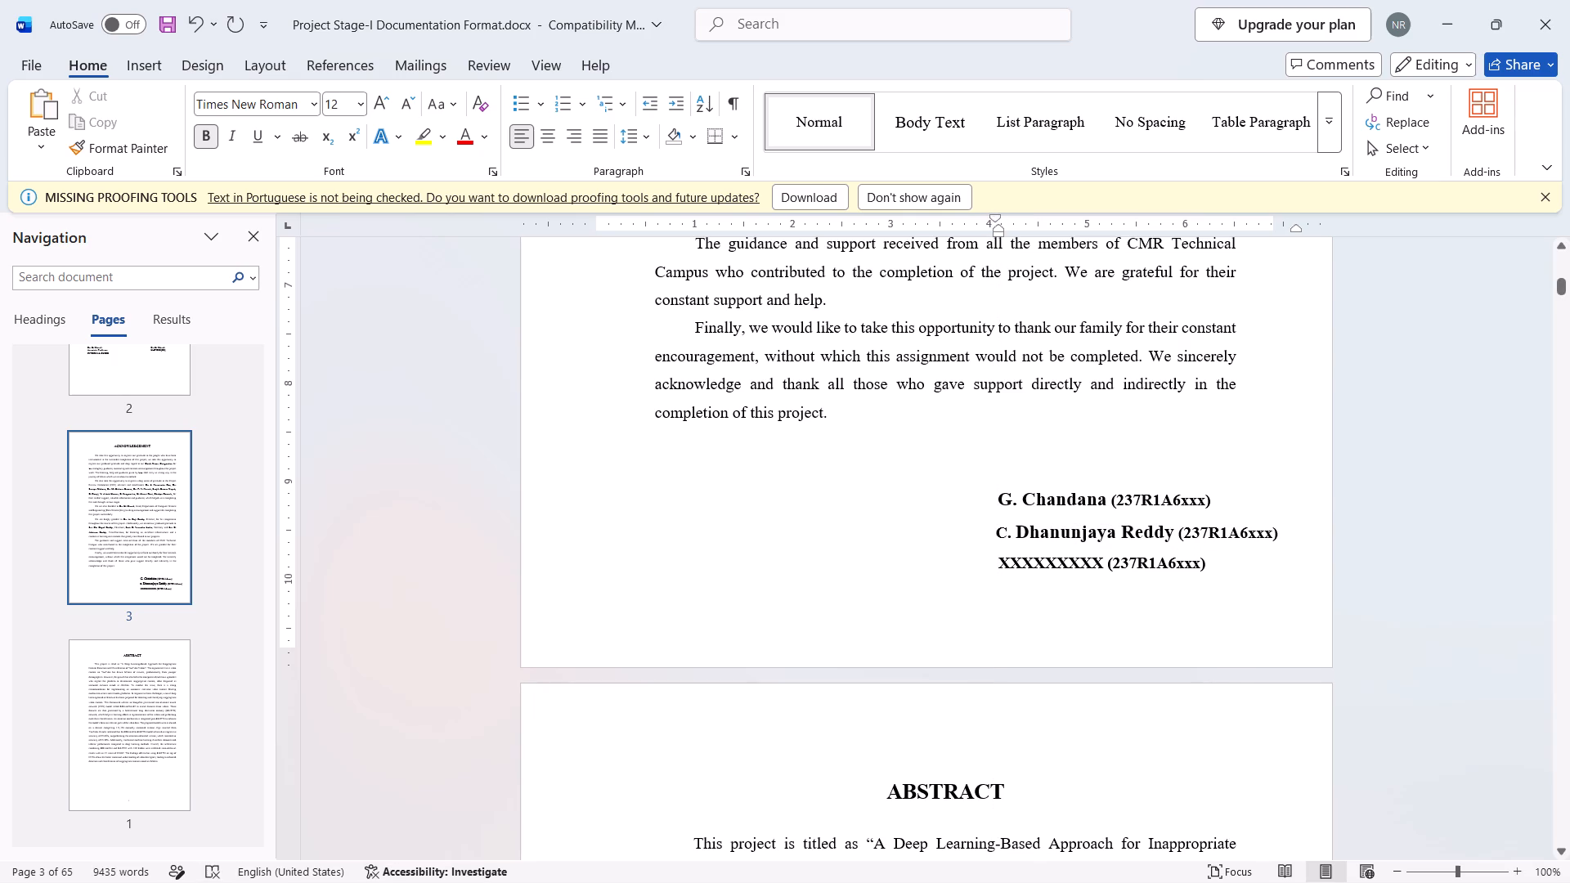
left_click(1101, 565)
key("BackSpace")
key("BackSpace")
key("BackSpace")
key("BackSpace")
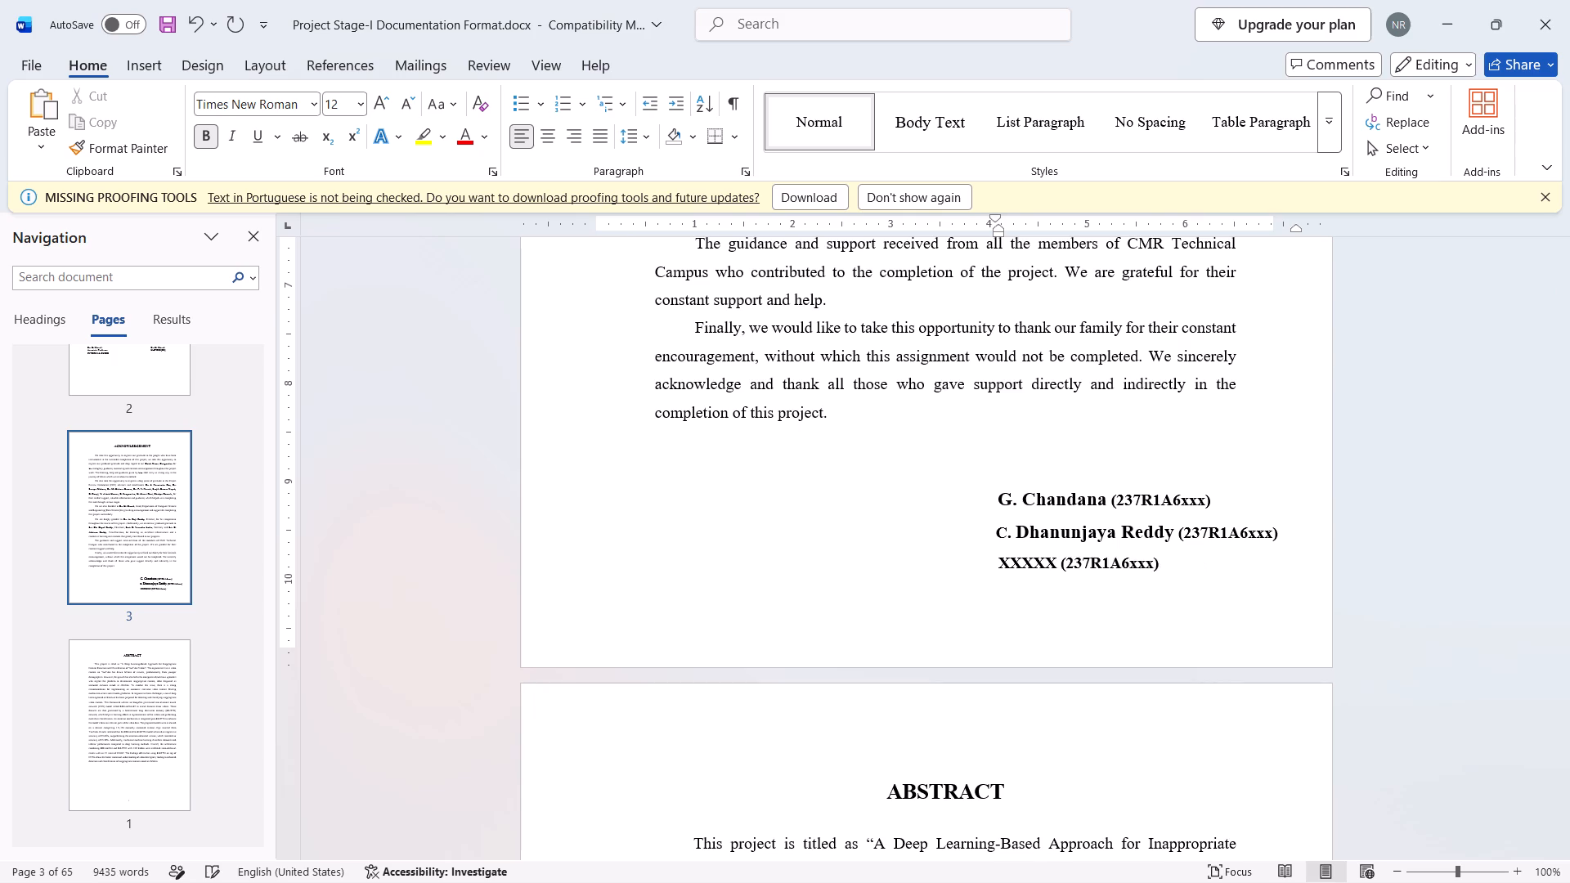
key("BackSpace")
key("BackSpace")
key("BackSpace")
key("BackSpace")
key("BackSpace")
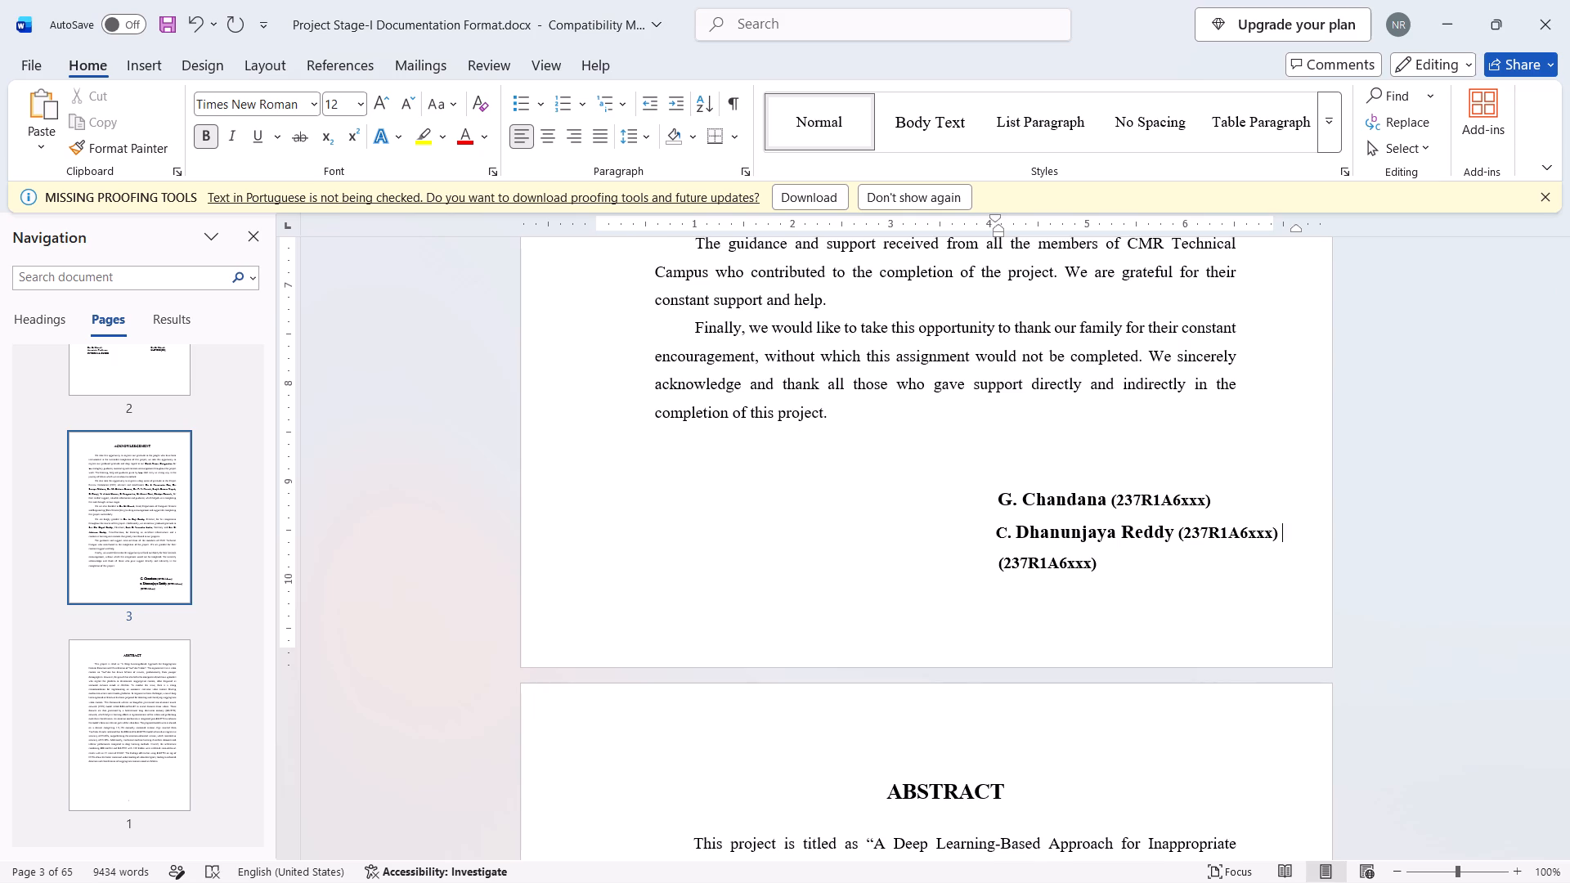
key("BackSpace")
key("Return")
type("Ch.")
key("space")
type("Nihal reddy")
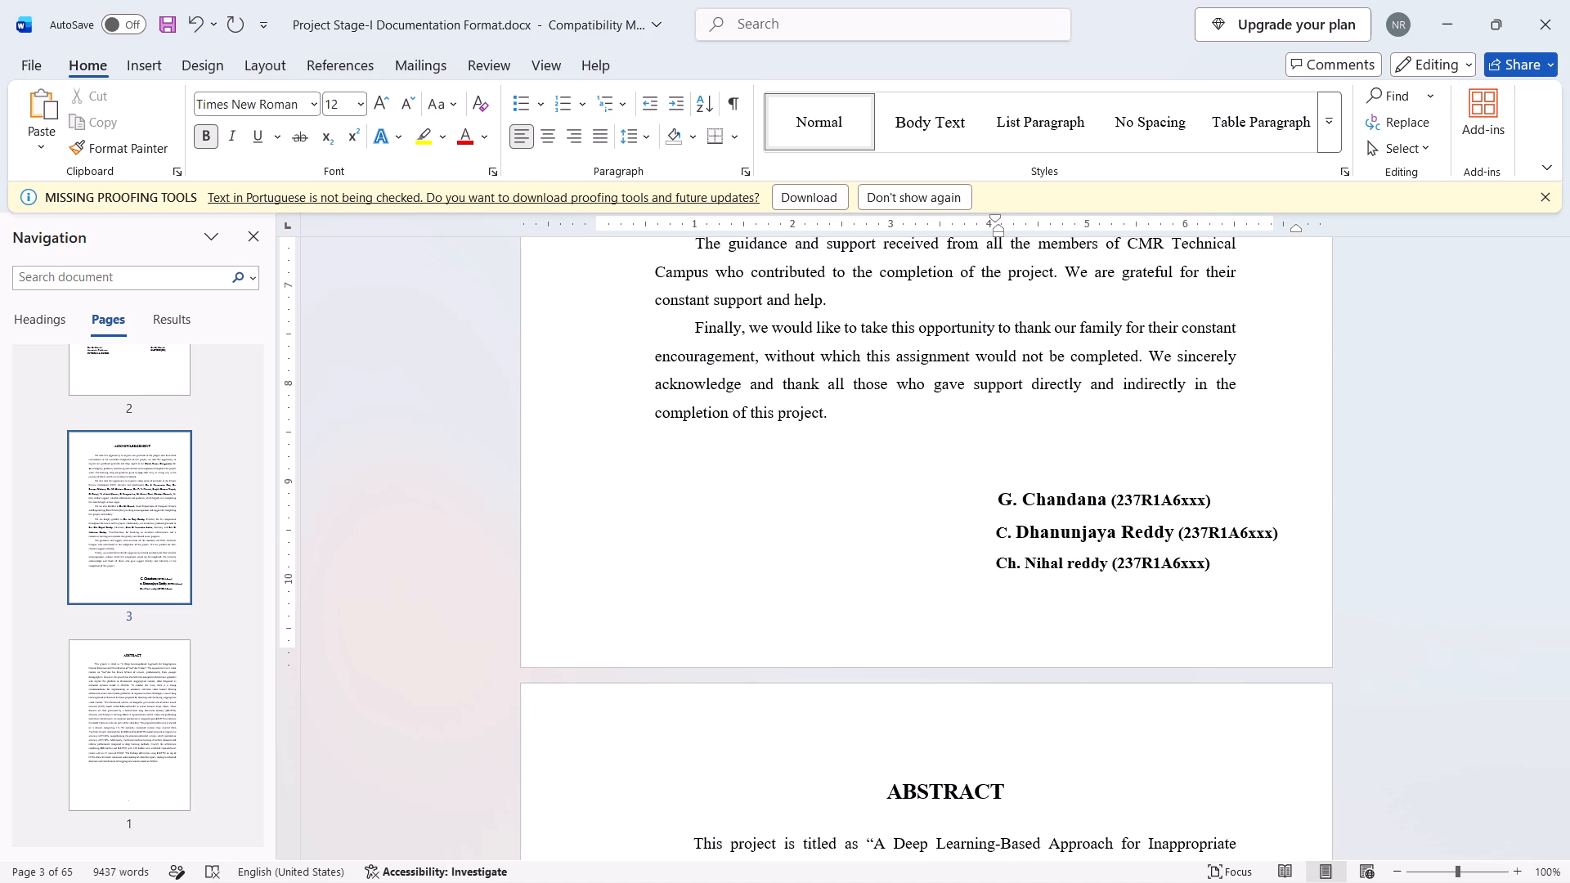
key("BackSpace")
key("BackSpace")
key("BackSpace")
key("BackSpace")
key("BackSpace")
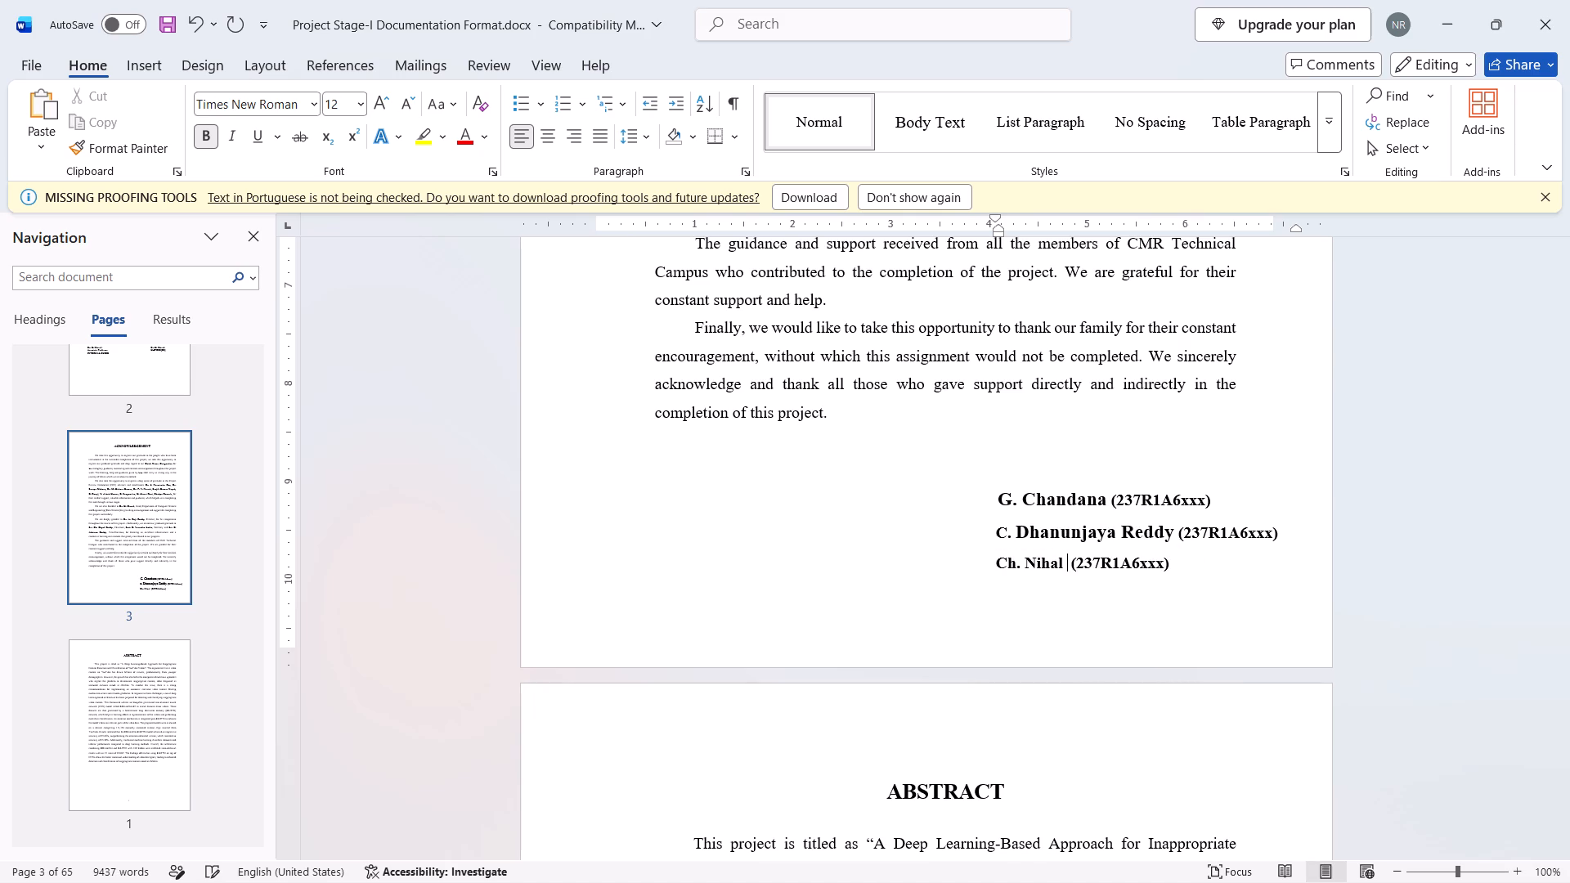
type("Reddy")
Replace the xxx placeholder in the third member's acknowledgement entry with the final characters of that member's roll number.
left_click(1209, 568)
key("BackSpace")
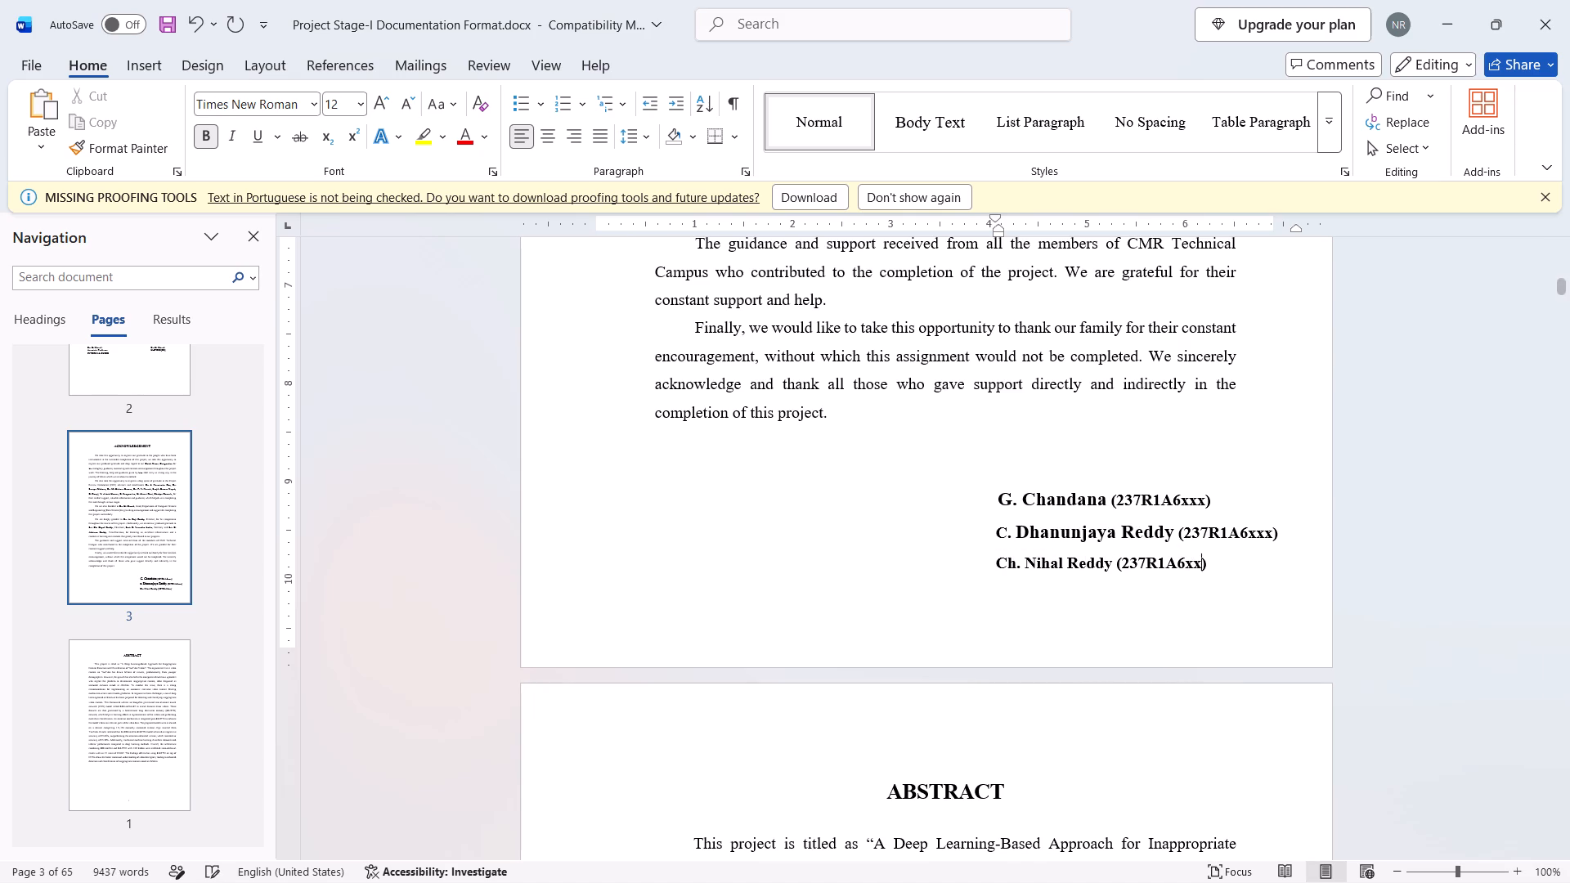
key("BackSpace")
key("BackSpace")
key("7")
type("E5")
Replace the xxx placeholder in the second member's acknowledgement entry with the final characters of that member's roll number.
left_click(1275, 543)
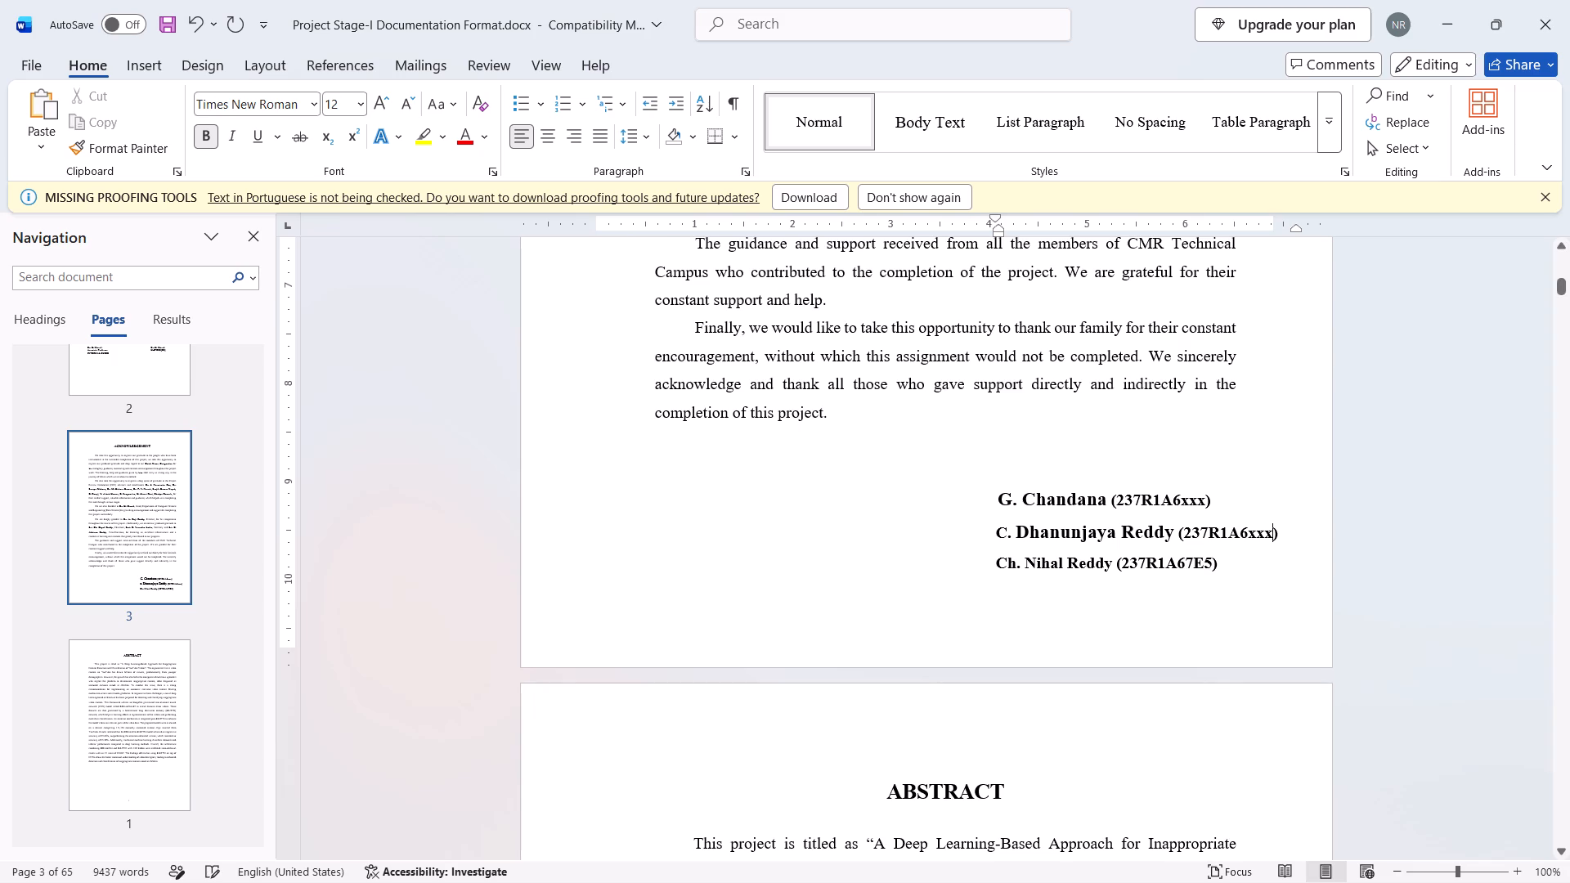
key("BackSpace")
key("BackSpace")
key("BackSpace")
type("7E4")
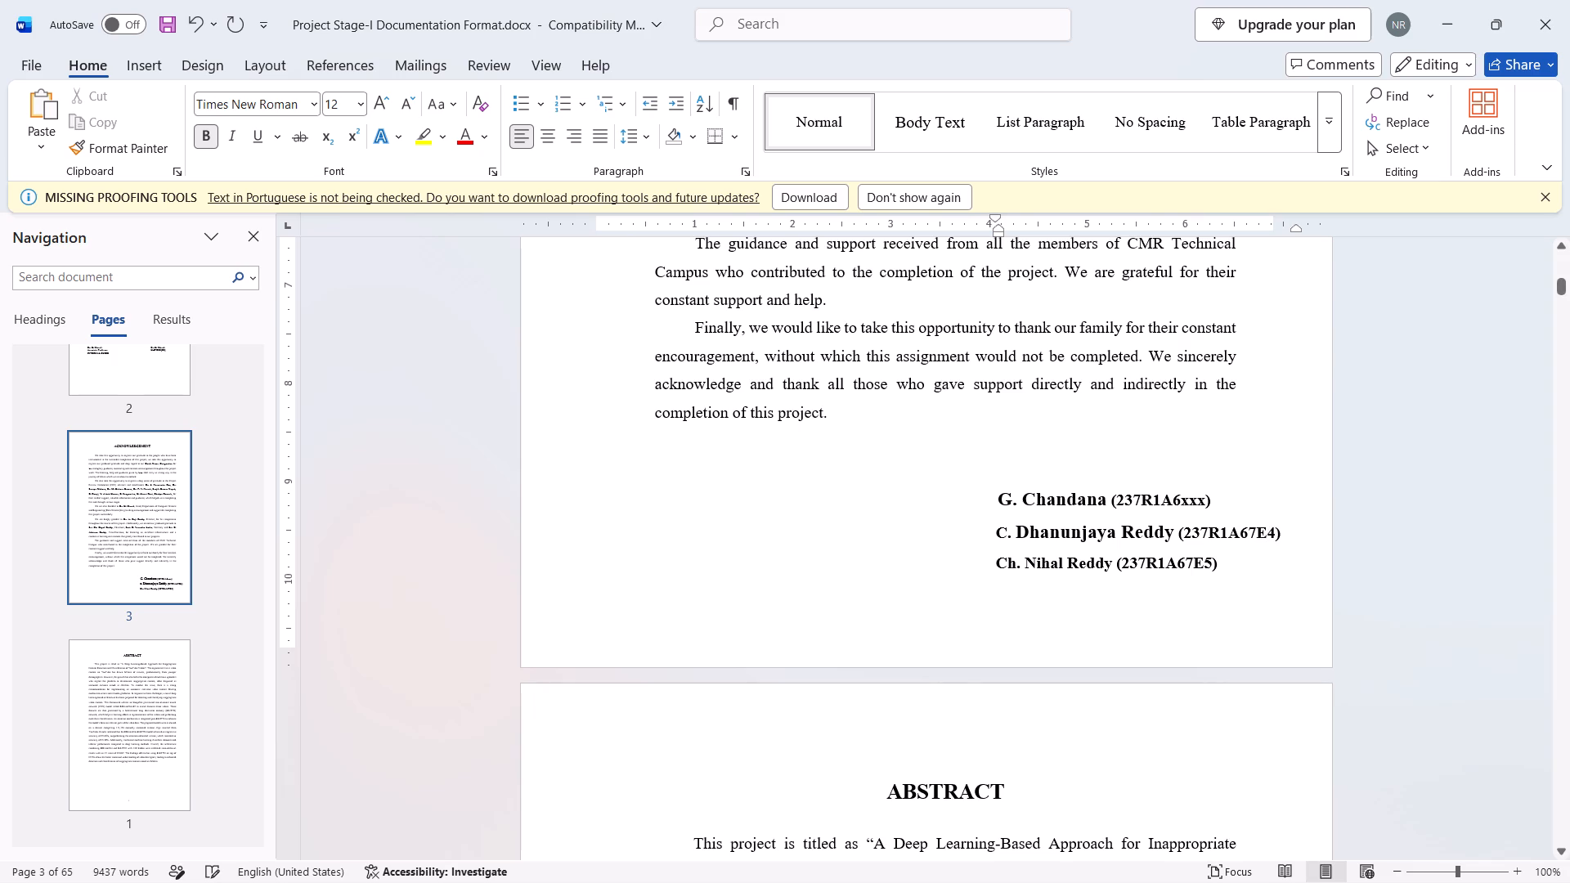
Replace the xxx placeholder in the first member's acknowledgement entry with the final characters of that member's roll number.
left_click(1200, 504)
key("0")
key("BackSpace")
key("Right")
key("BackSpace")
key("BackSpace")
key("BackSpace")
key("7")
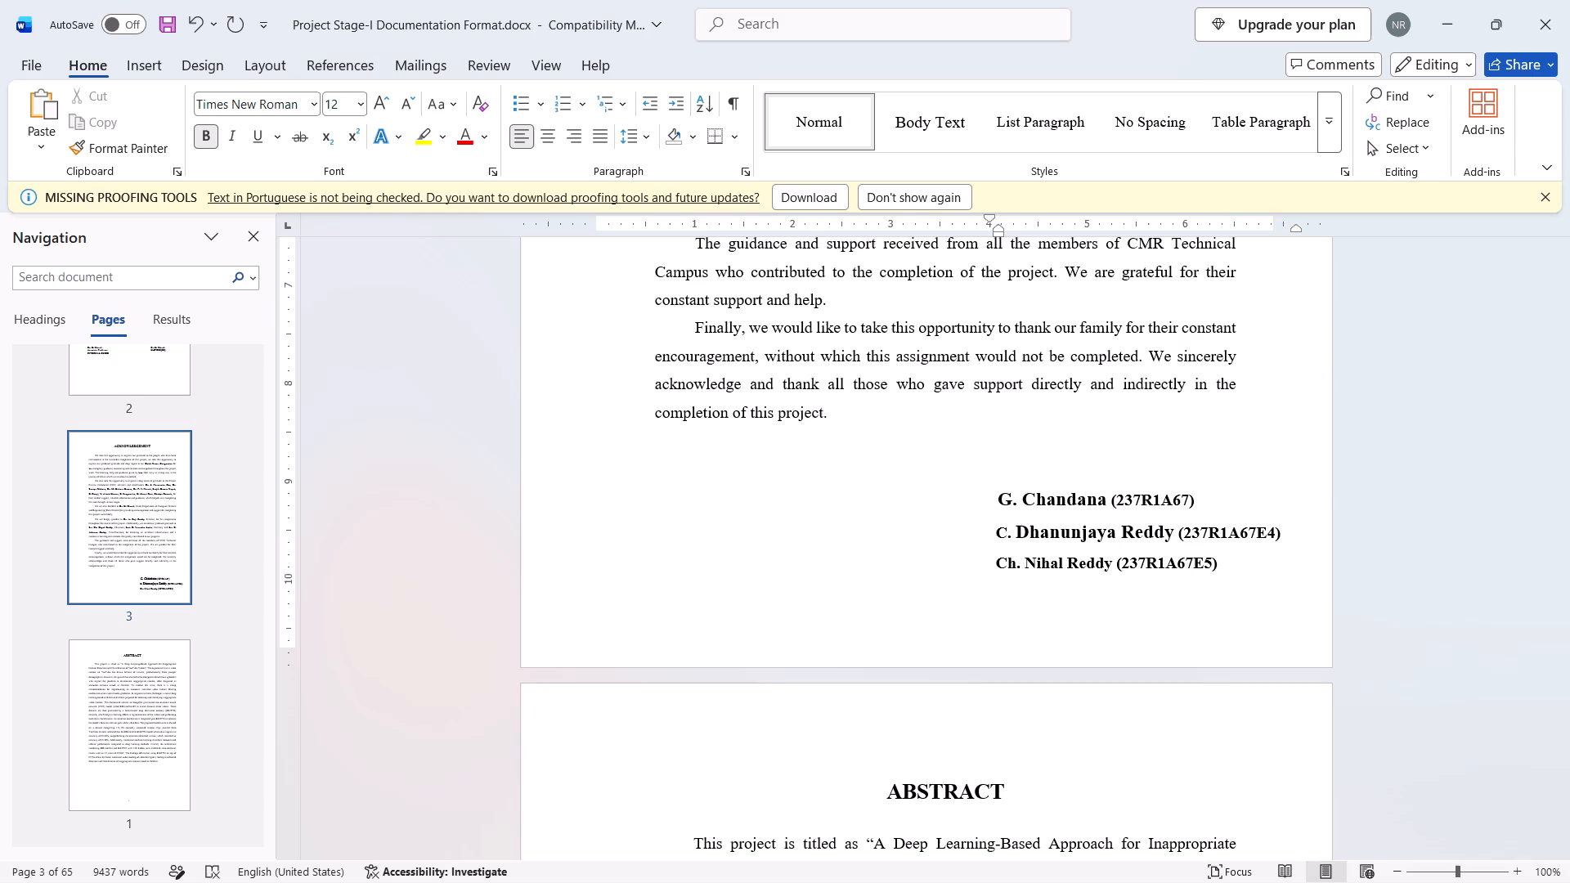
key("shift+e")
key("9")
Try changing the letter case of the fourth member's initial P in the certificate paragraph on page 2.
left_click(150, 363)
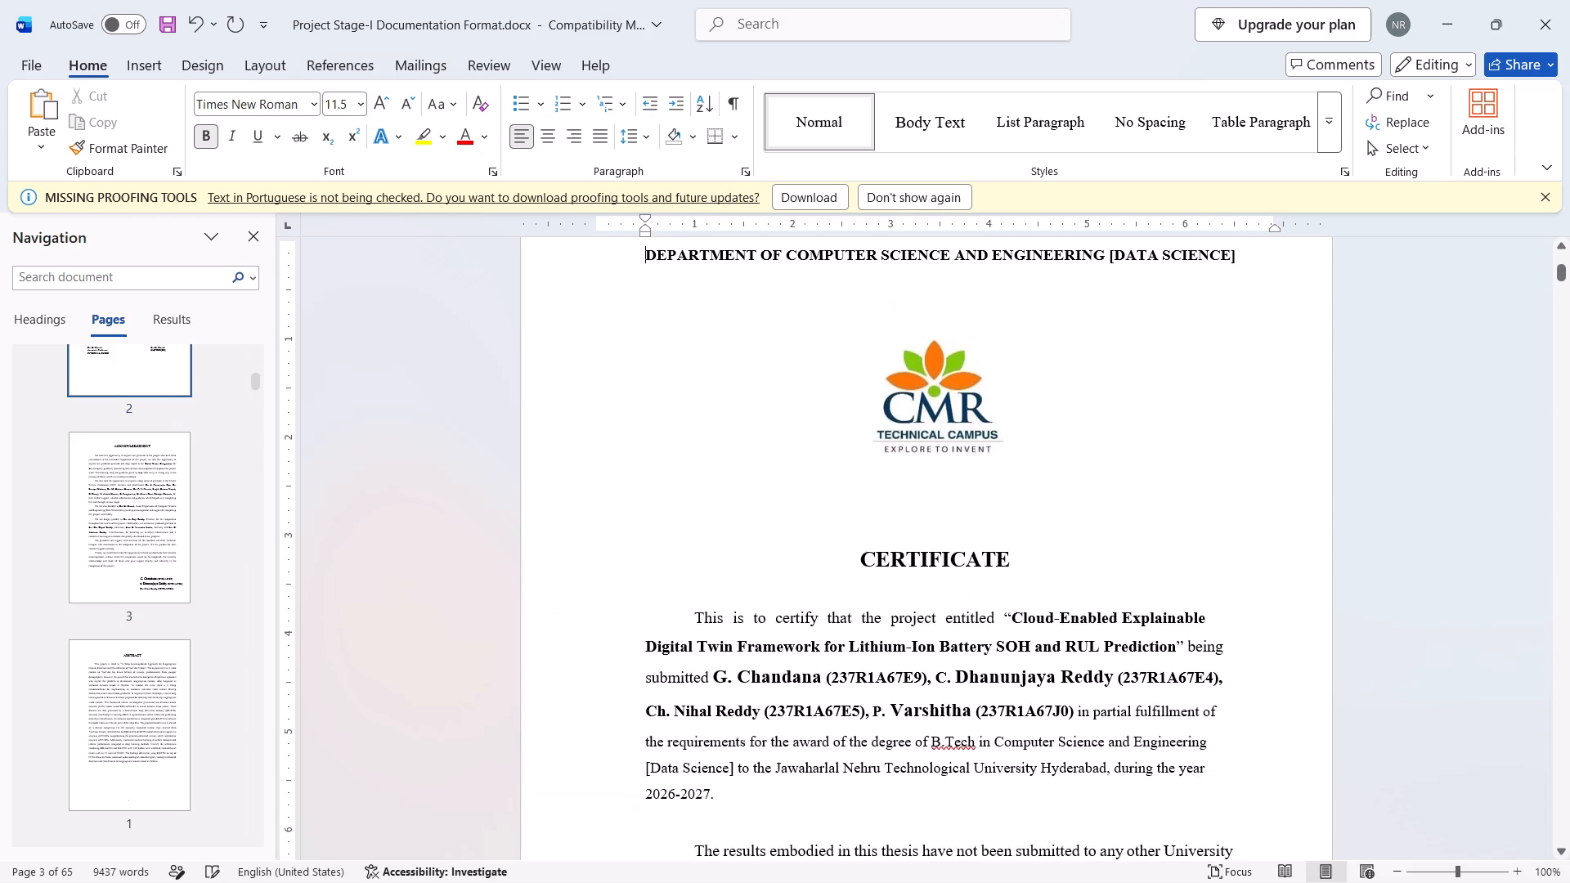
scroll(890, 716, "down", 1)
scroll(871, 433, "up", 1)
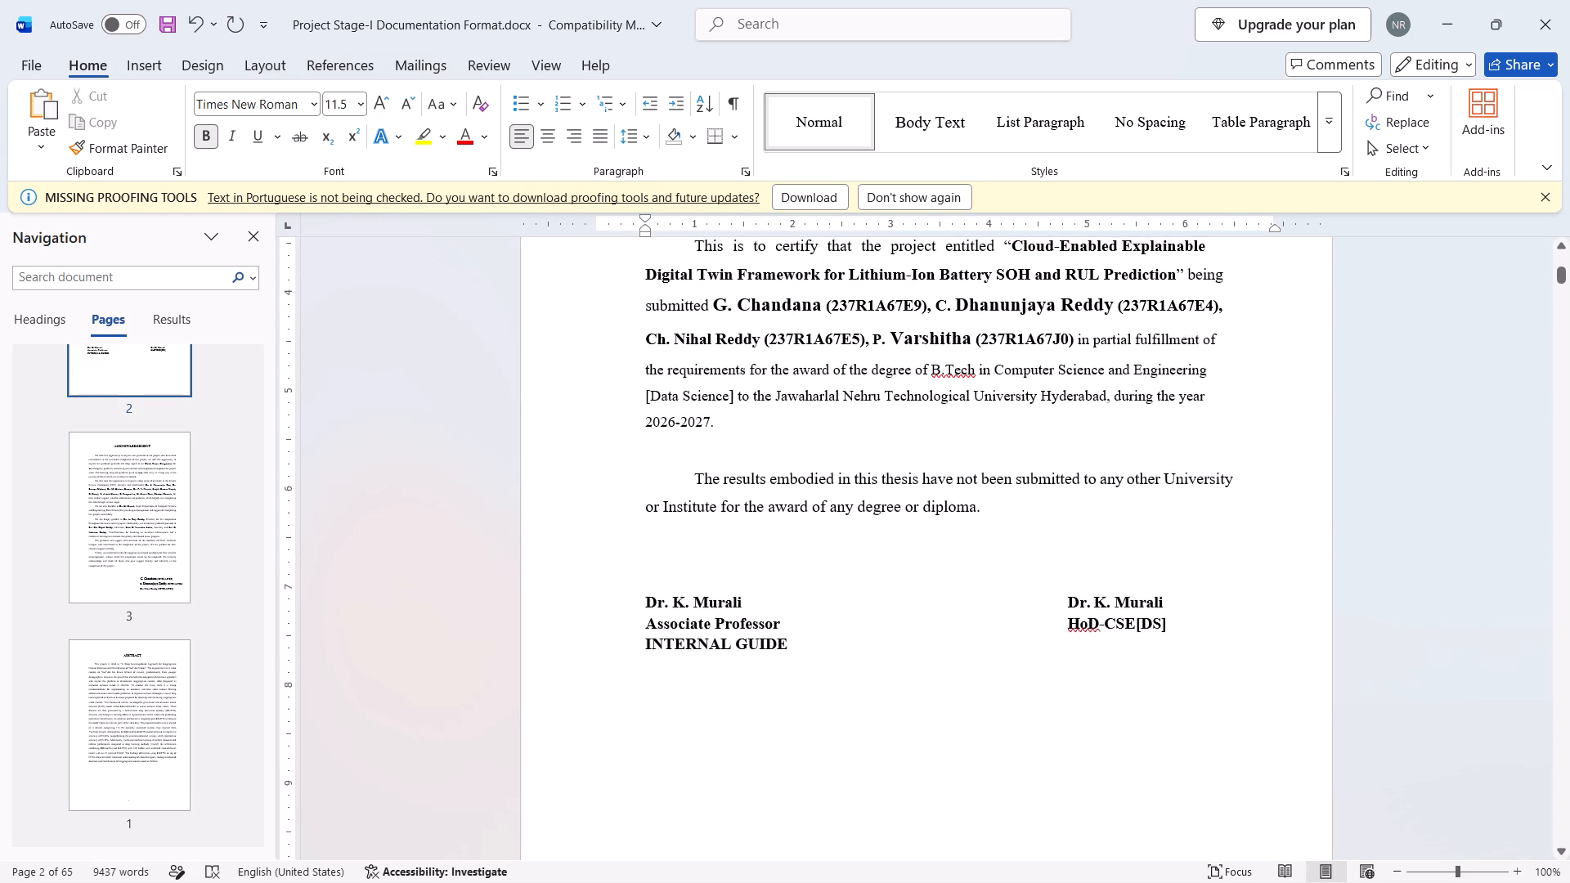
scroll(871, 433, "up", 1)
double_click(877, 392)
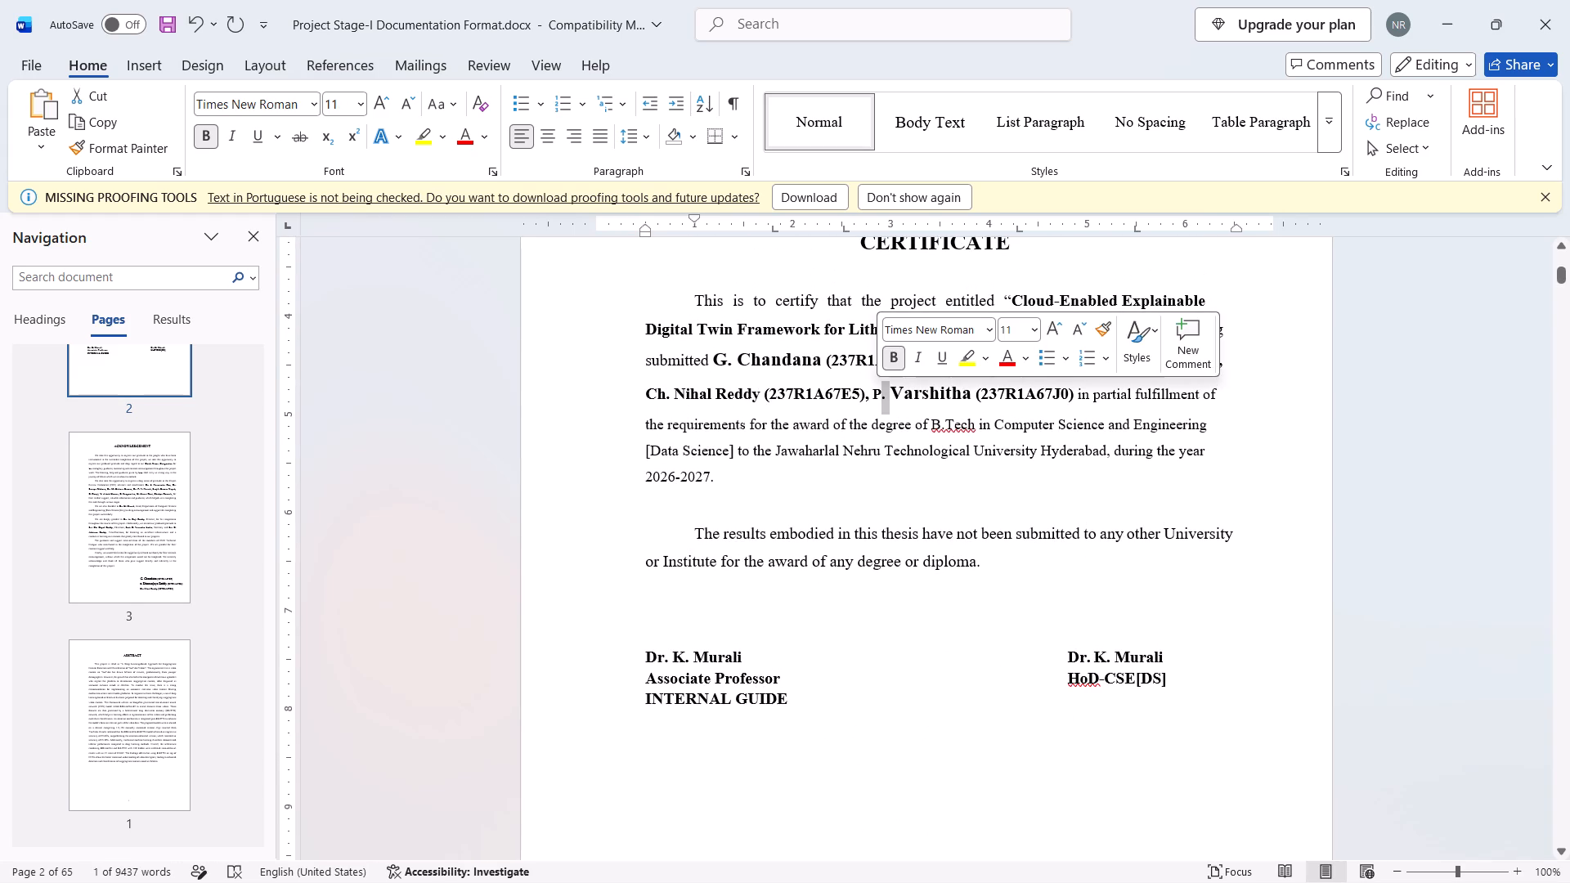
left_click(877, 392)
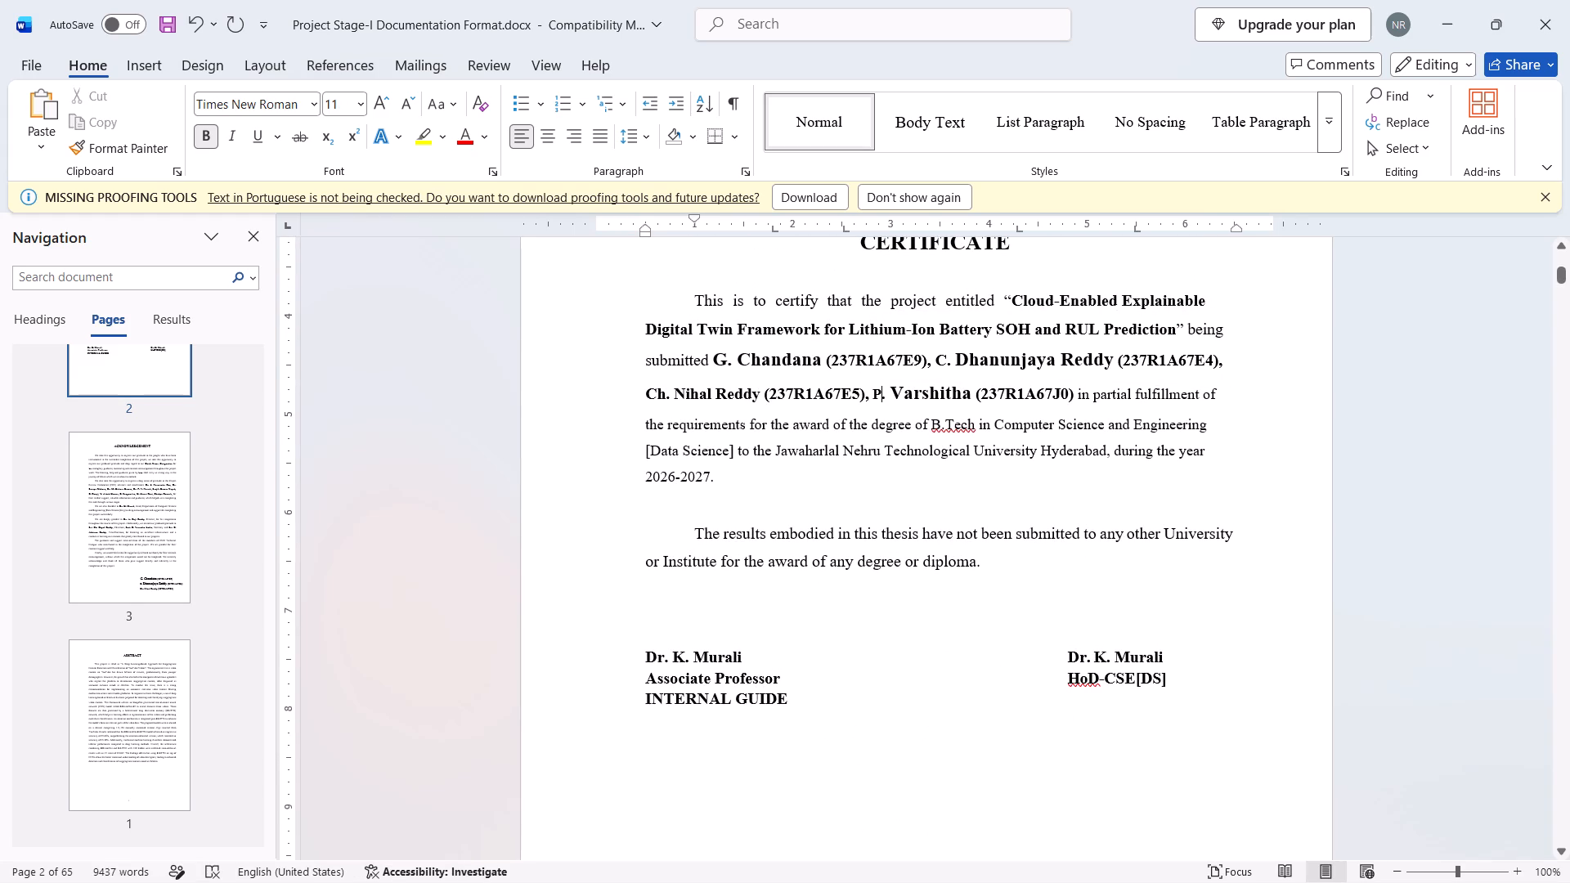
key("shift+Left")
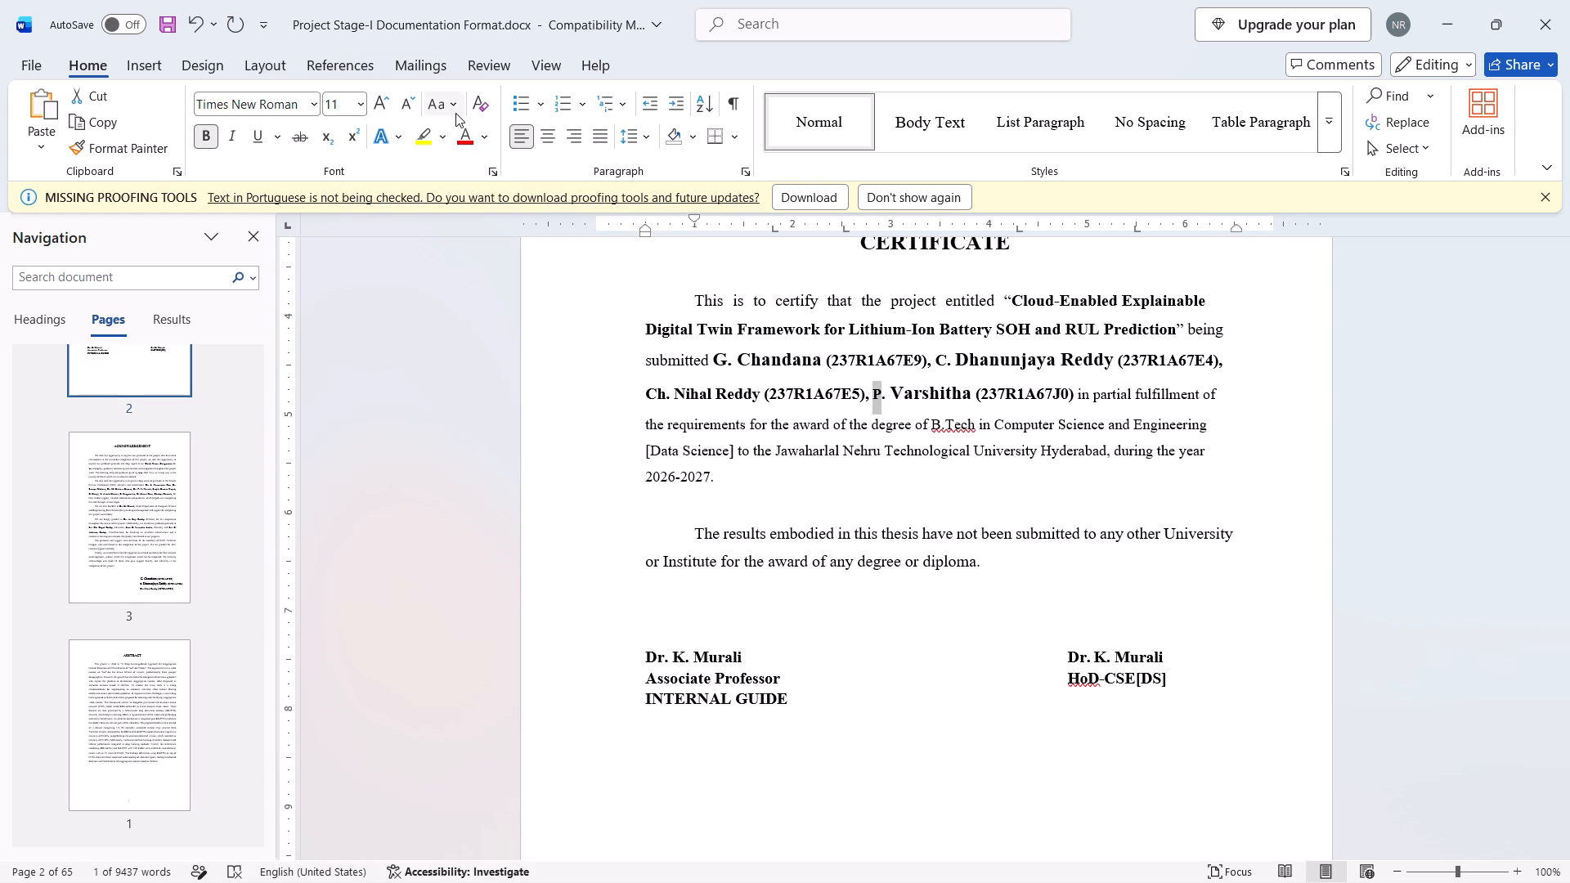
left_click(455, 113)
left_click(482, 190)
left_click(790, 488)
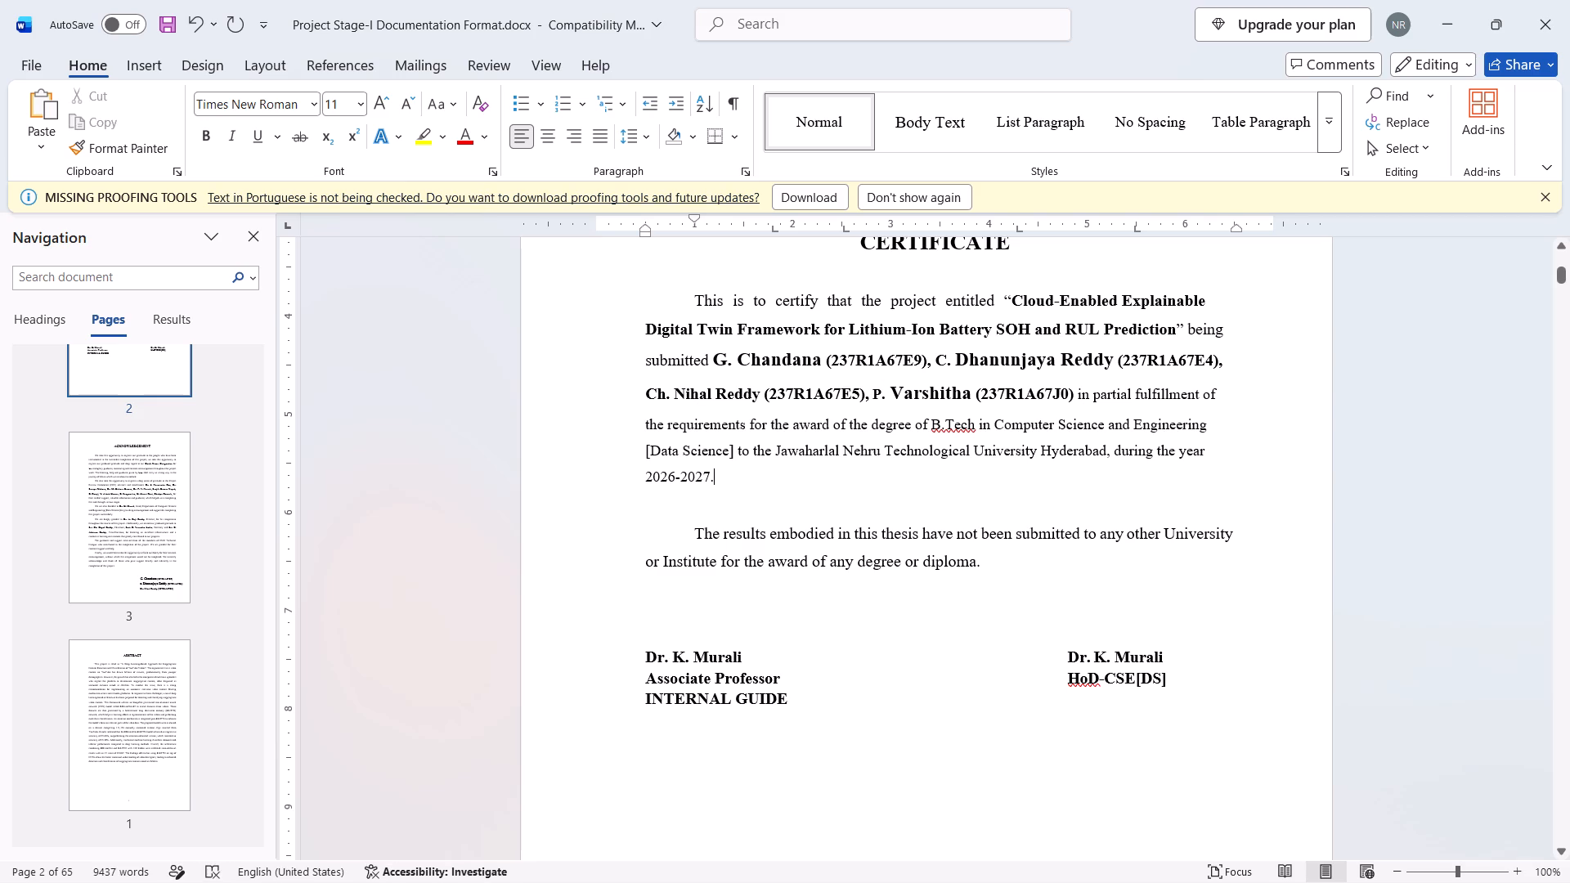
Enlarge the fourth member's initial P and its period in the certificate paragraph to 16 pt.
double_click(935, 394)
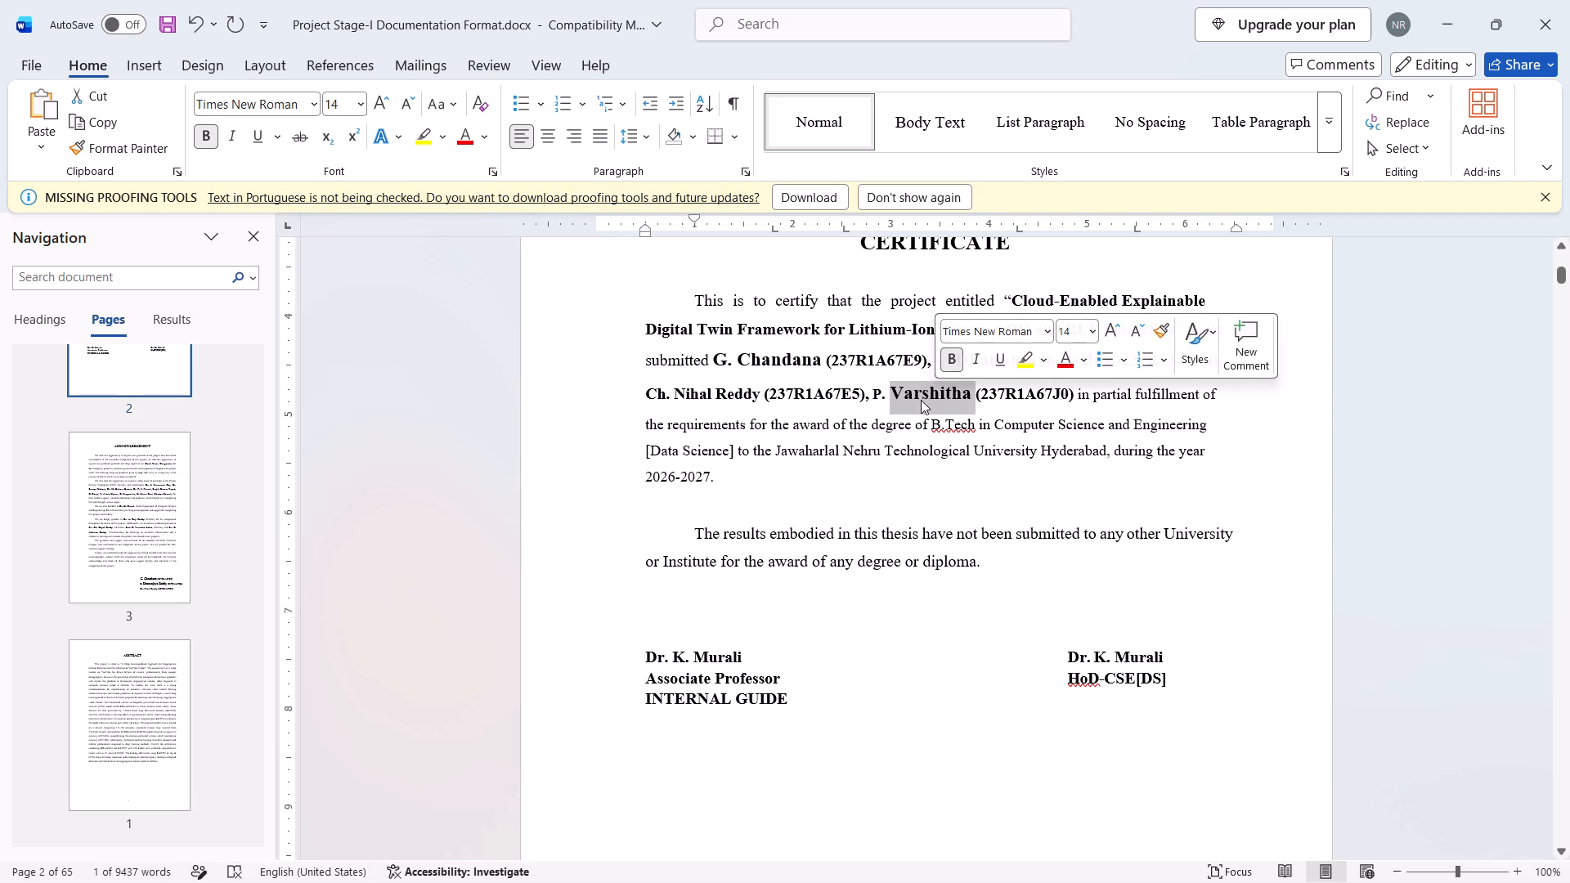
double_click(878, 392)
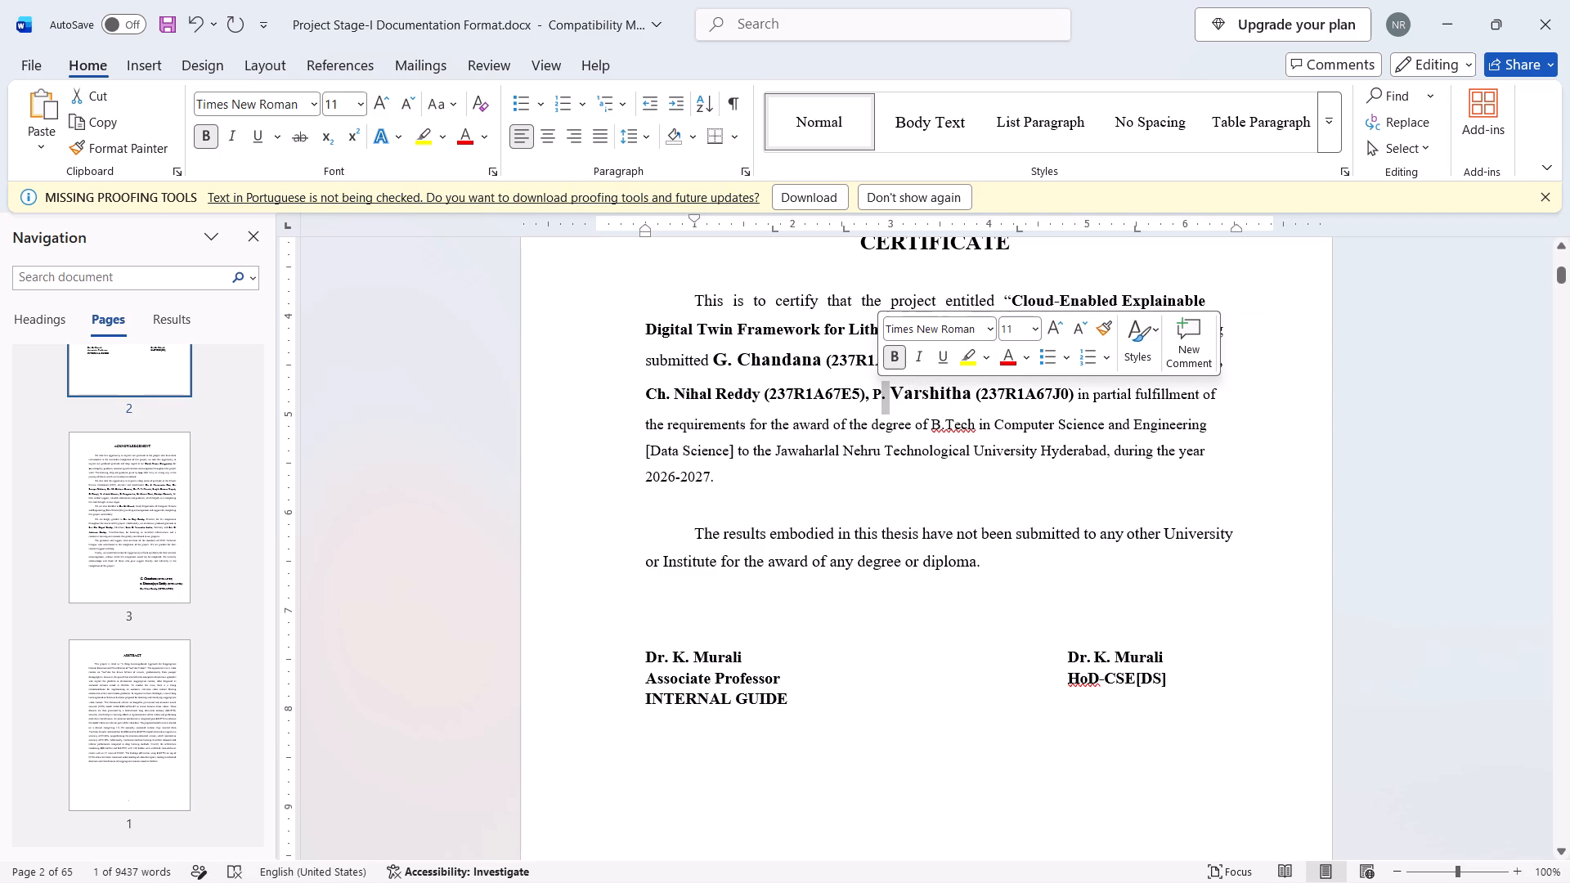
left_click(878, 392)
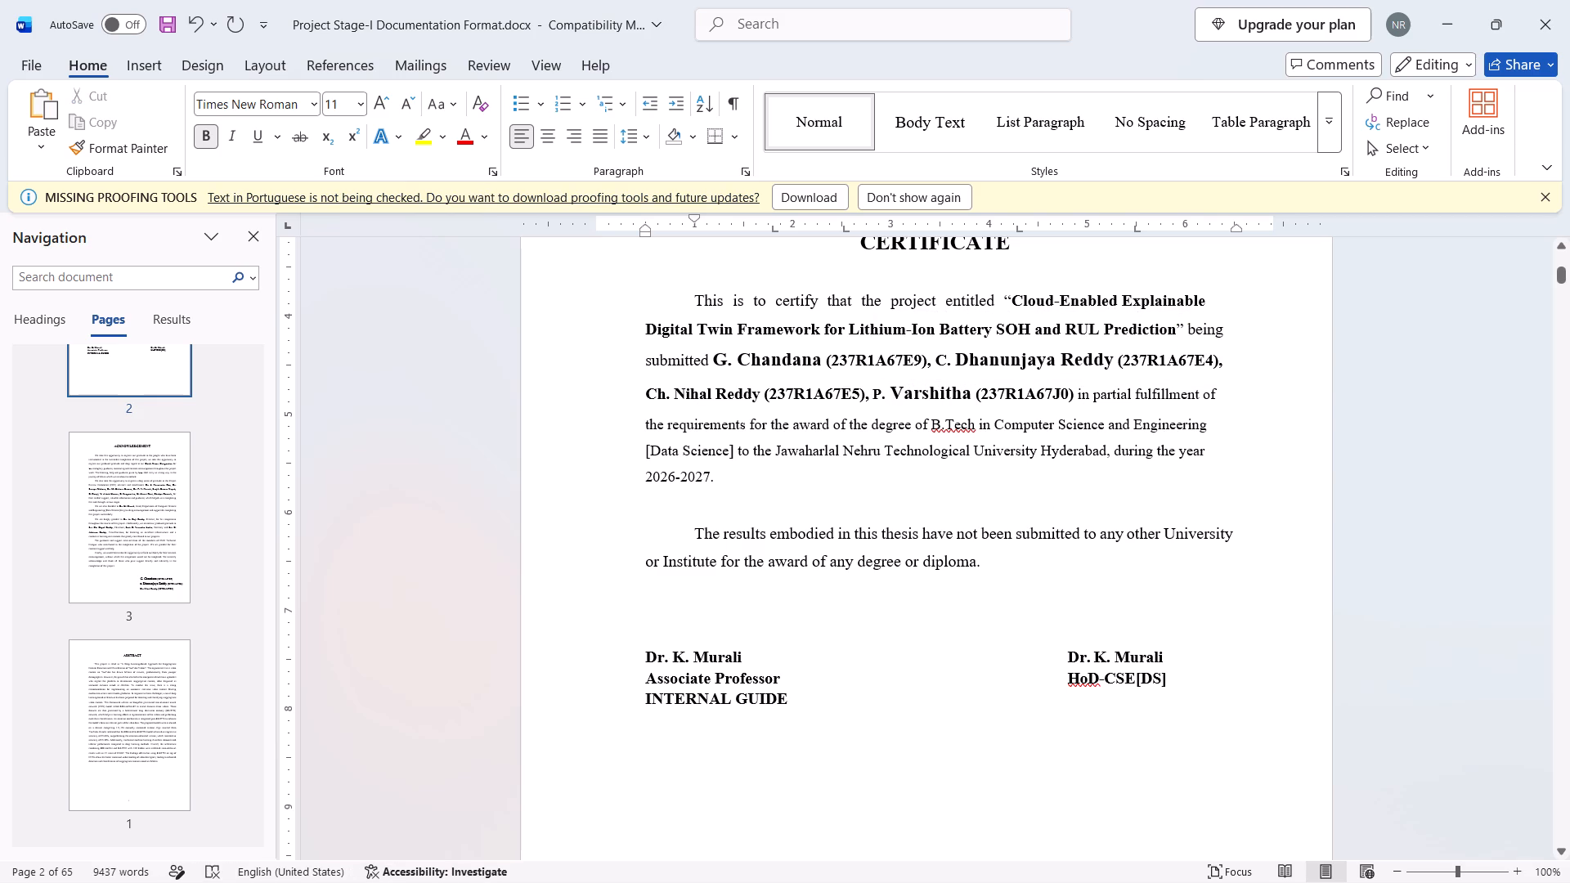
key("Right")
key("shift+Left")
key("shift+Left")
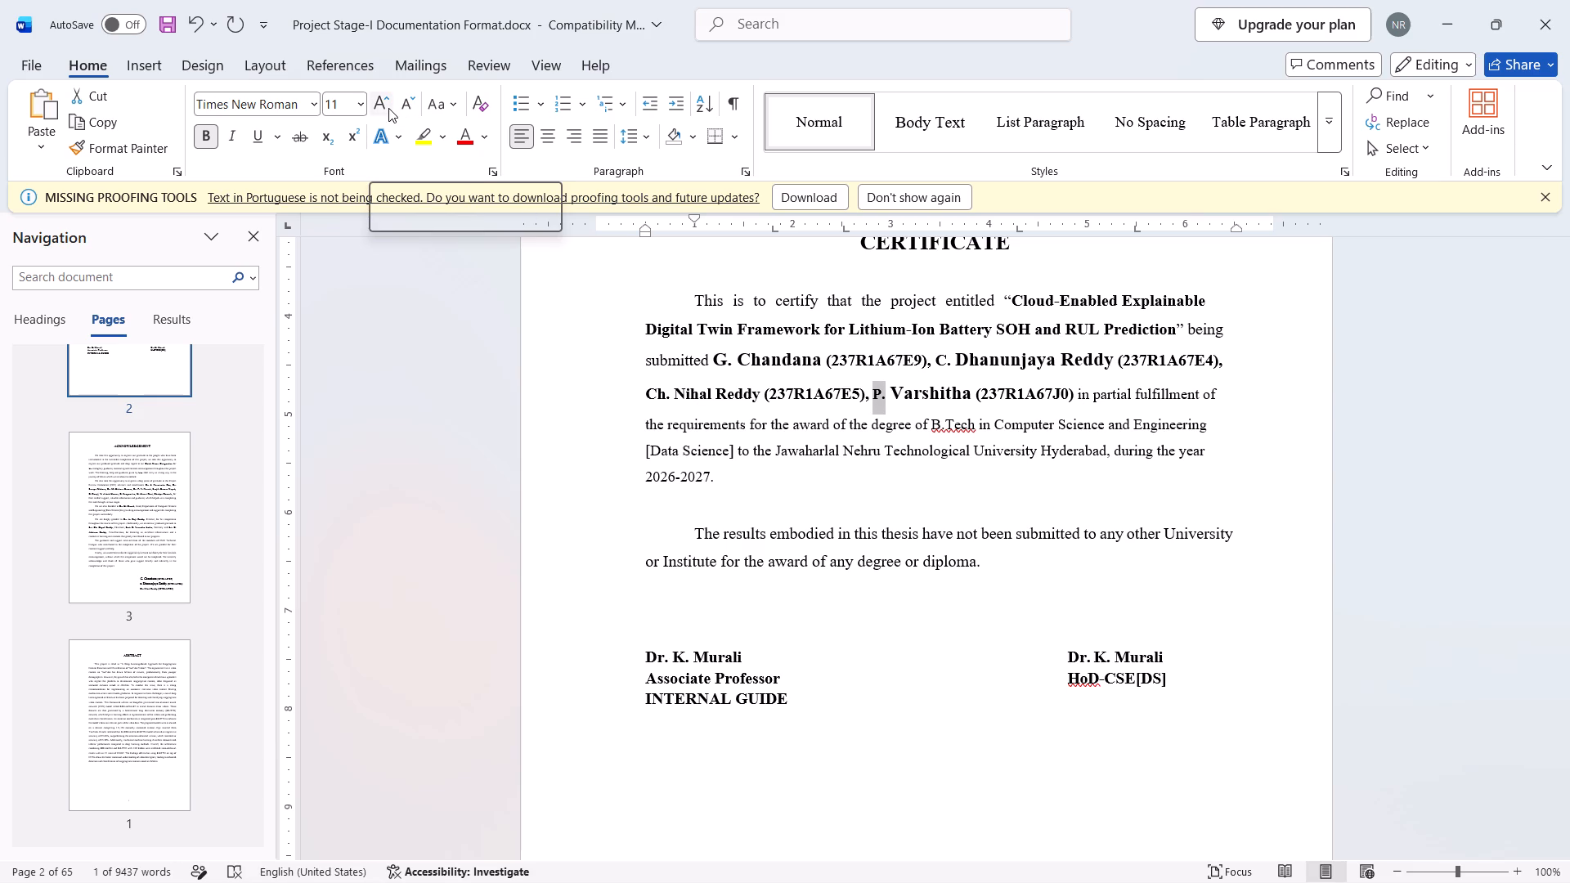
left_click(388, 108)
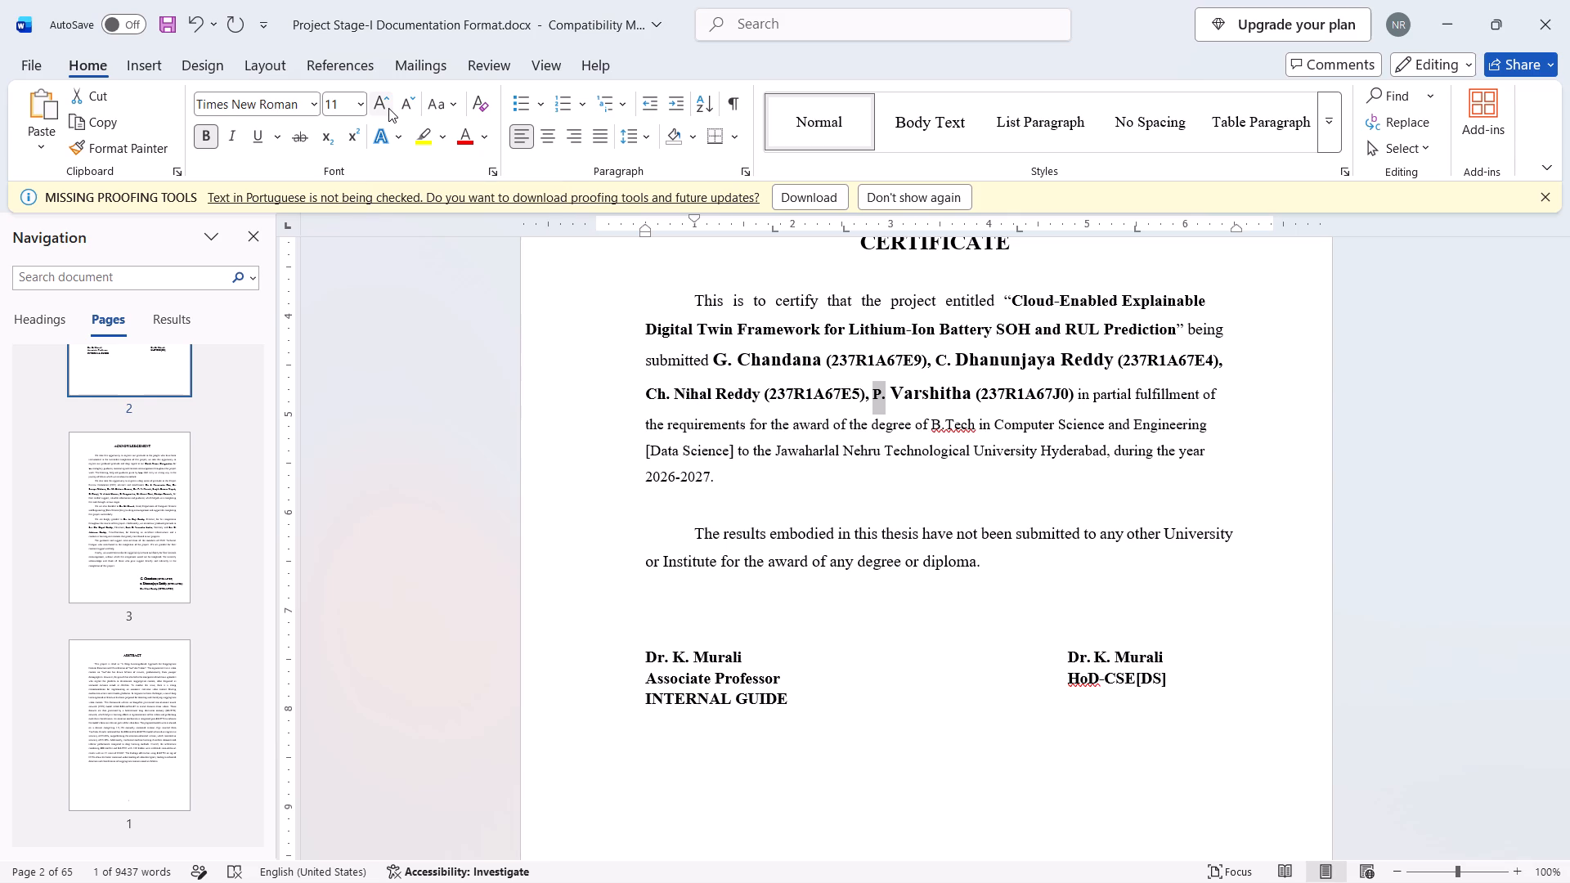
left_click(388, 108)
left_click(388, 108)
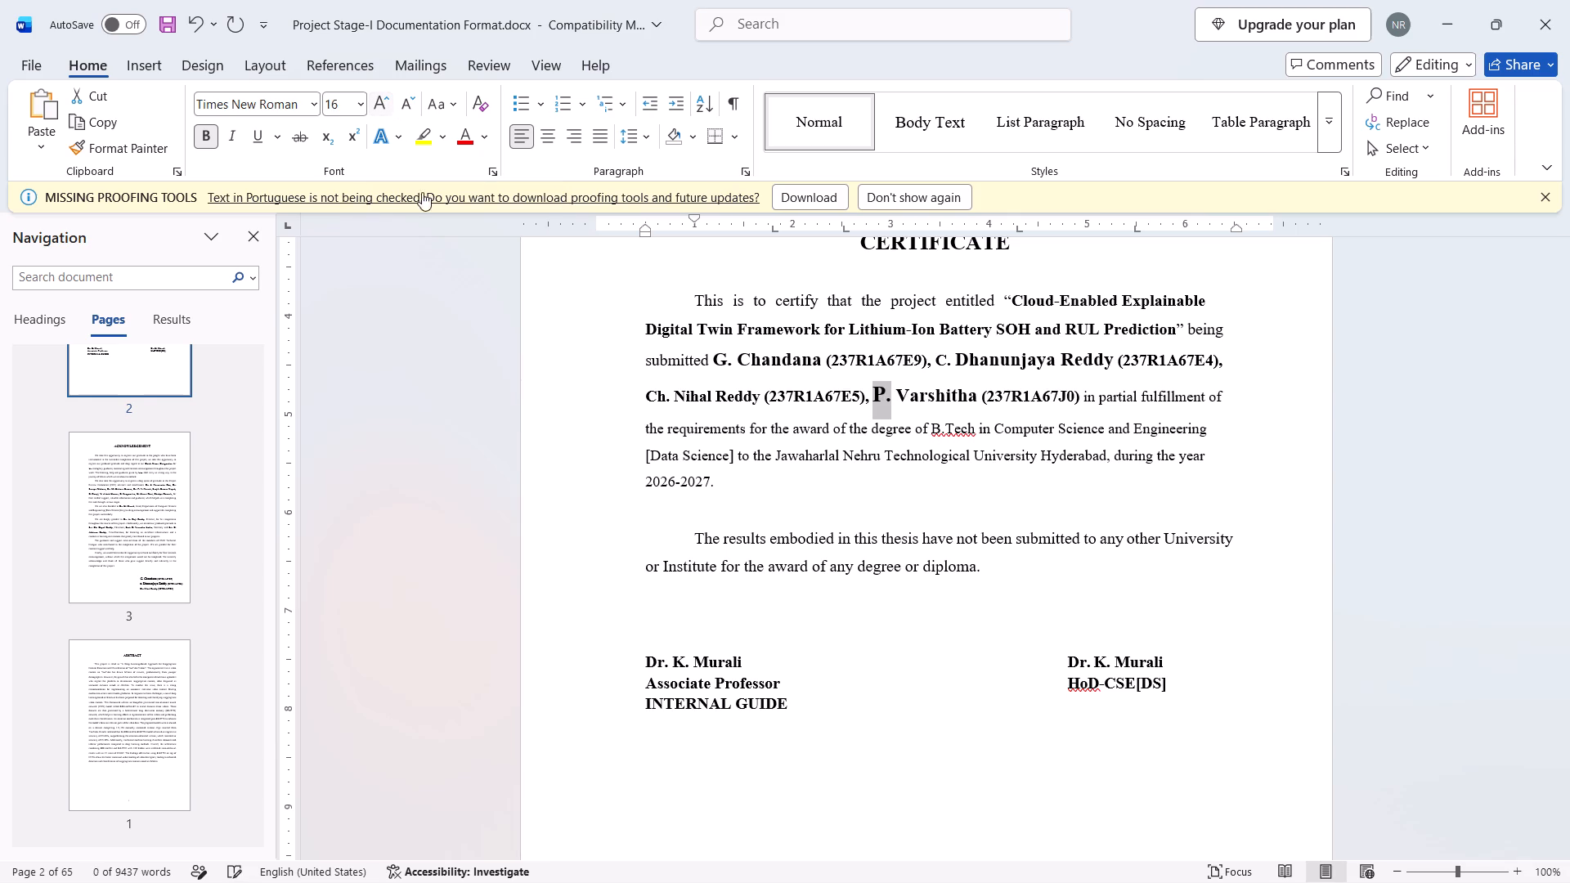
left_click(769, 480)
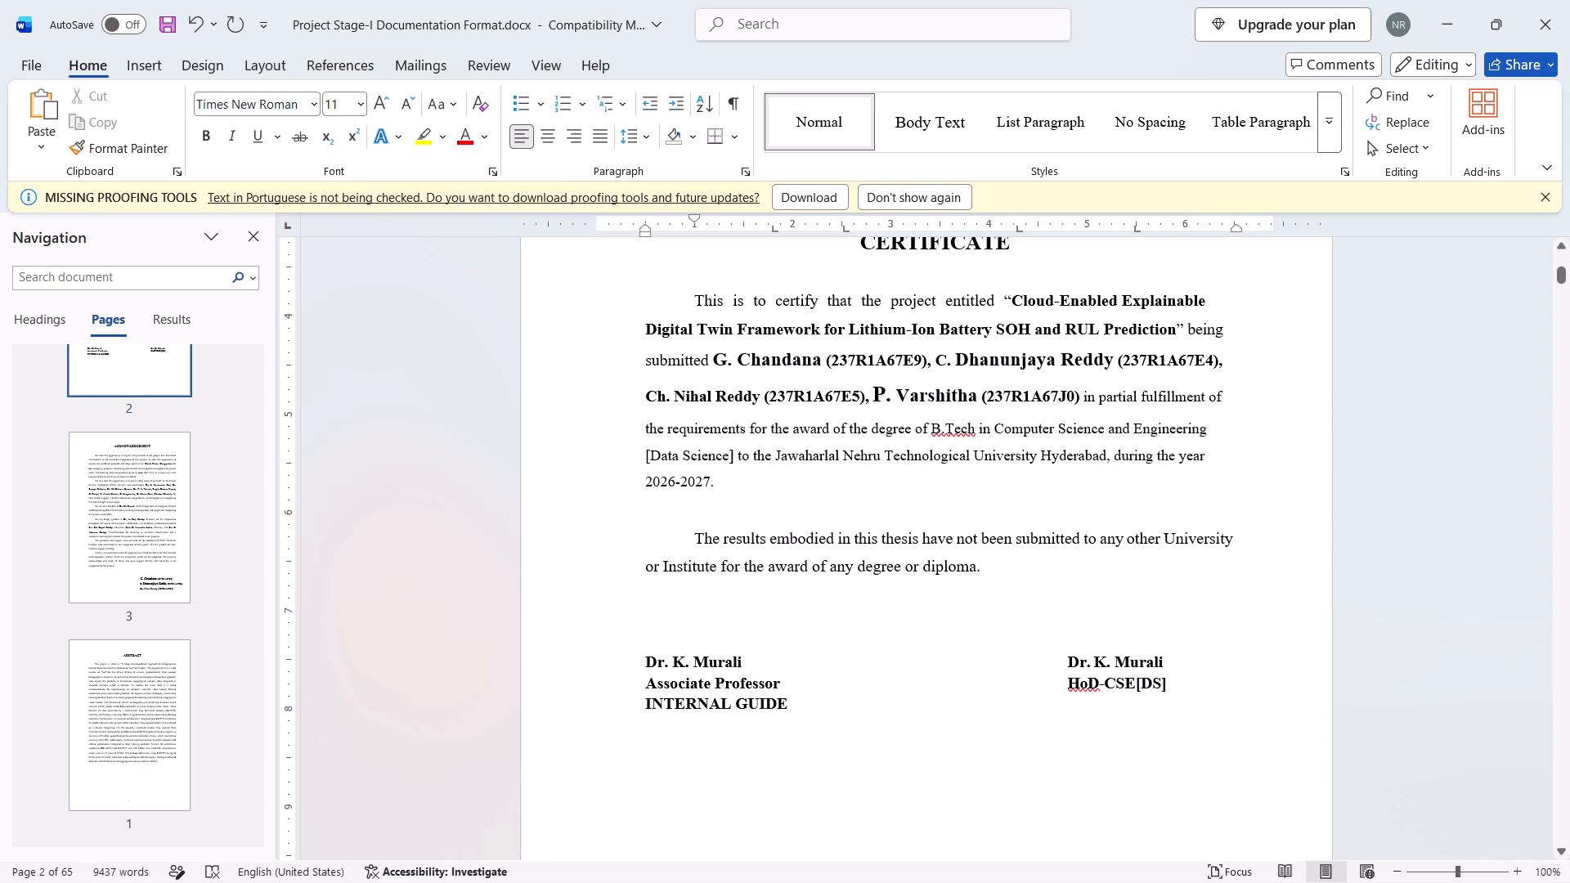
Check the font sizes of the members' names and initials in the certificate paragraph for comparison.
double_click(742, 401)
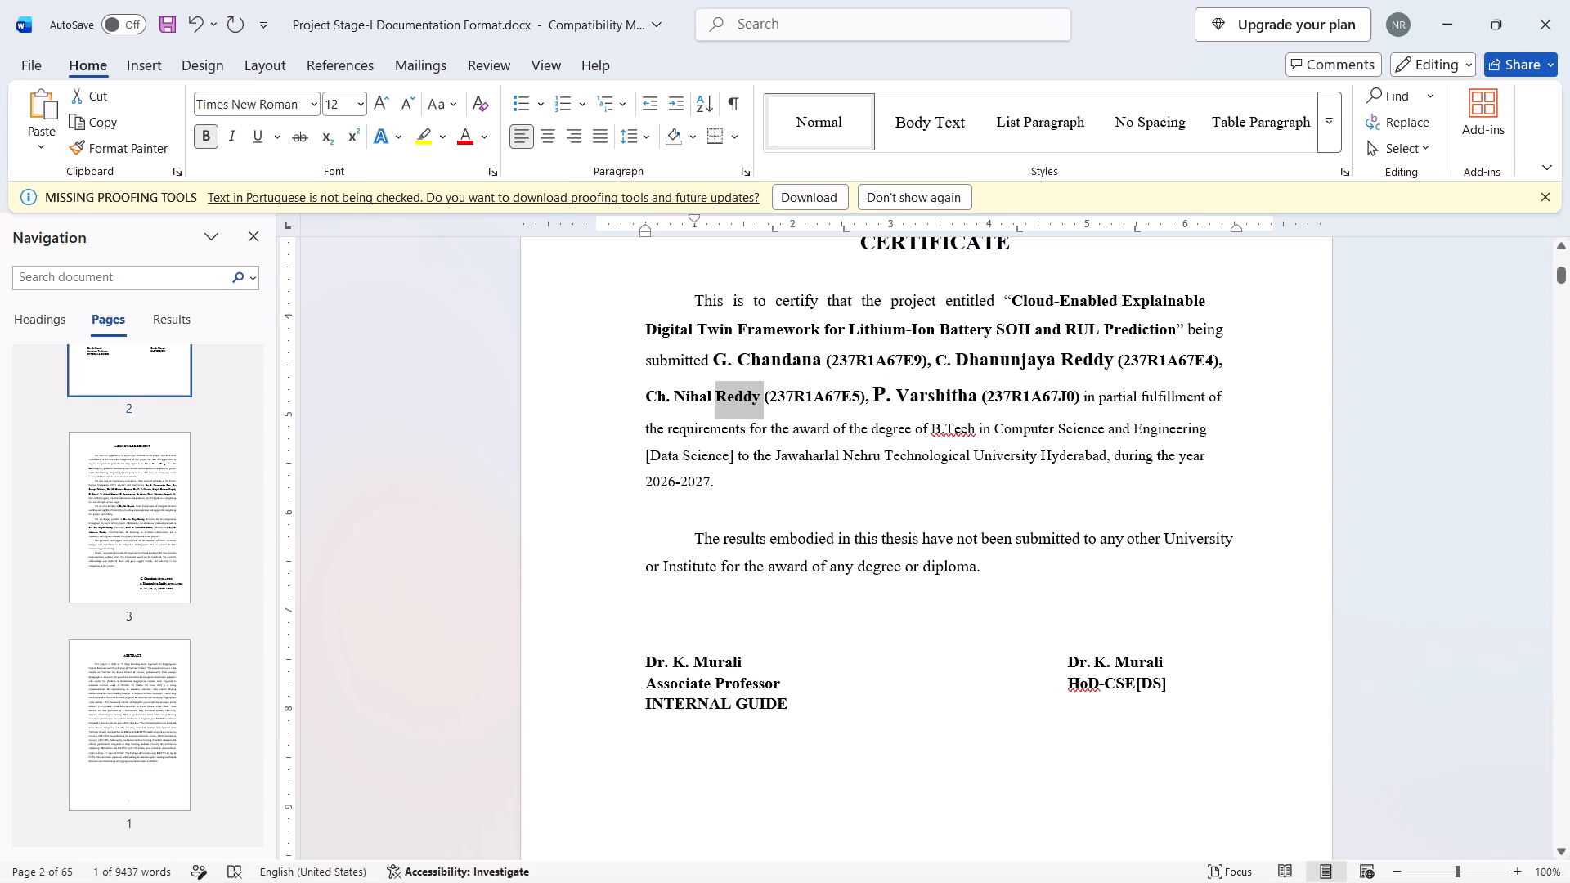
left_click(803, 491)
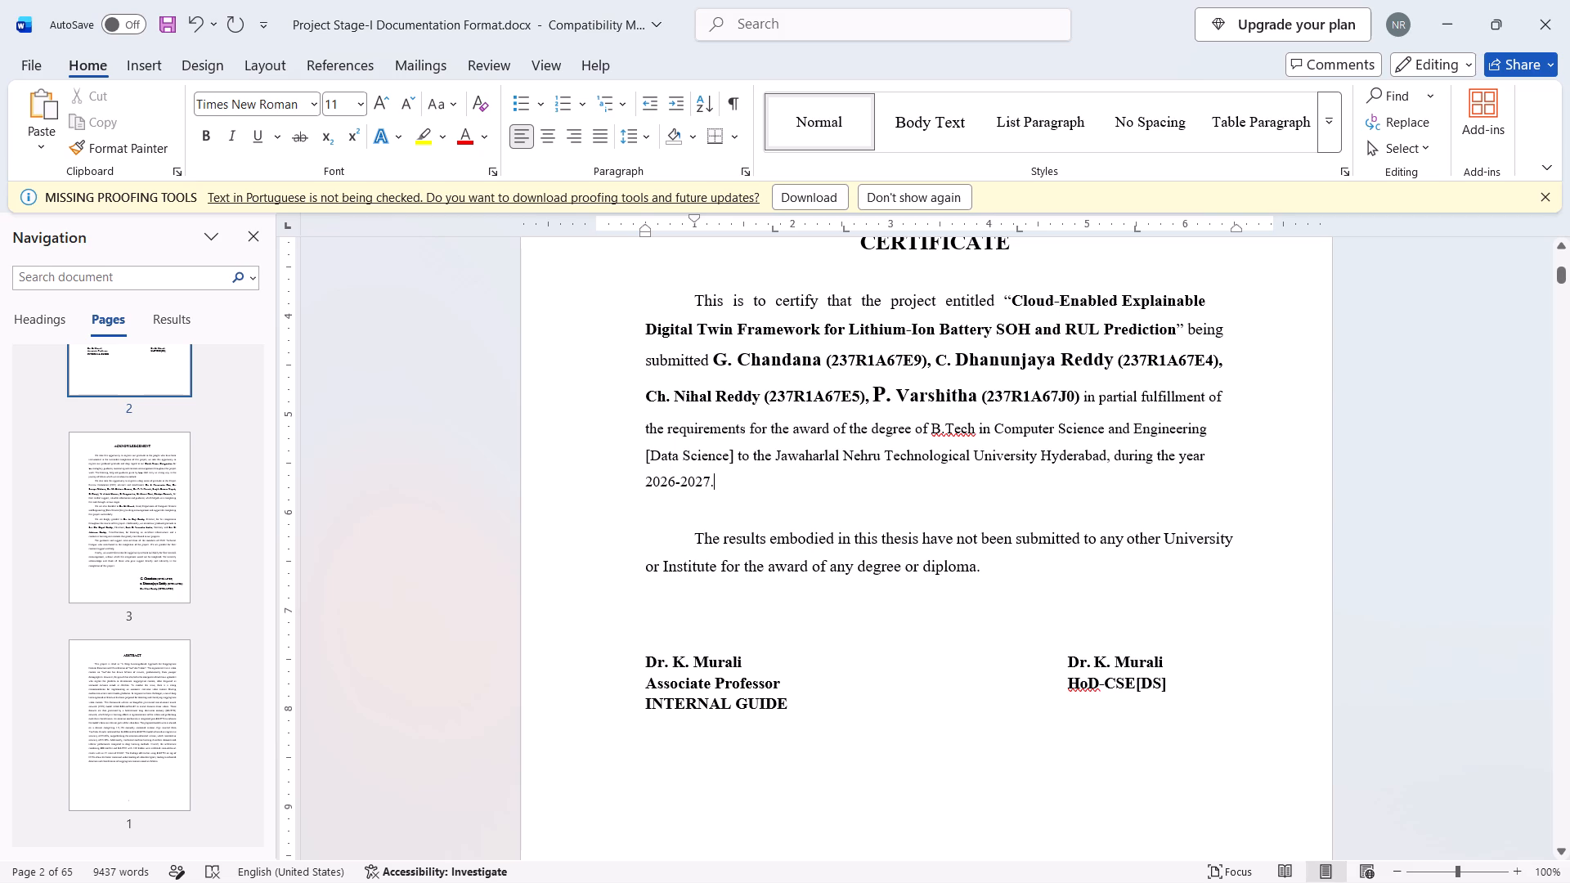
double_click(1008, 365)
double_click(933, 364)
double_click(946, 362)
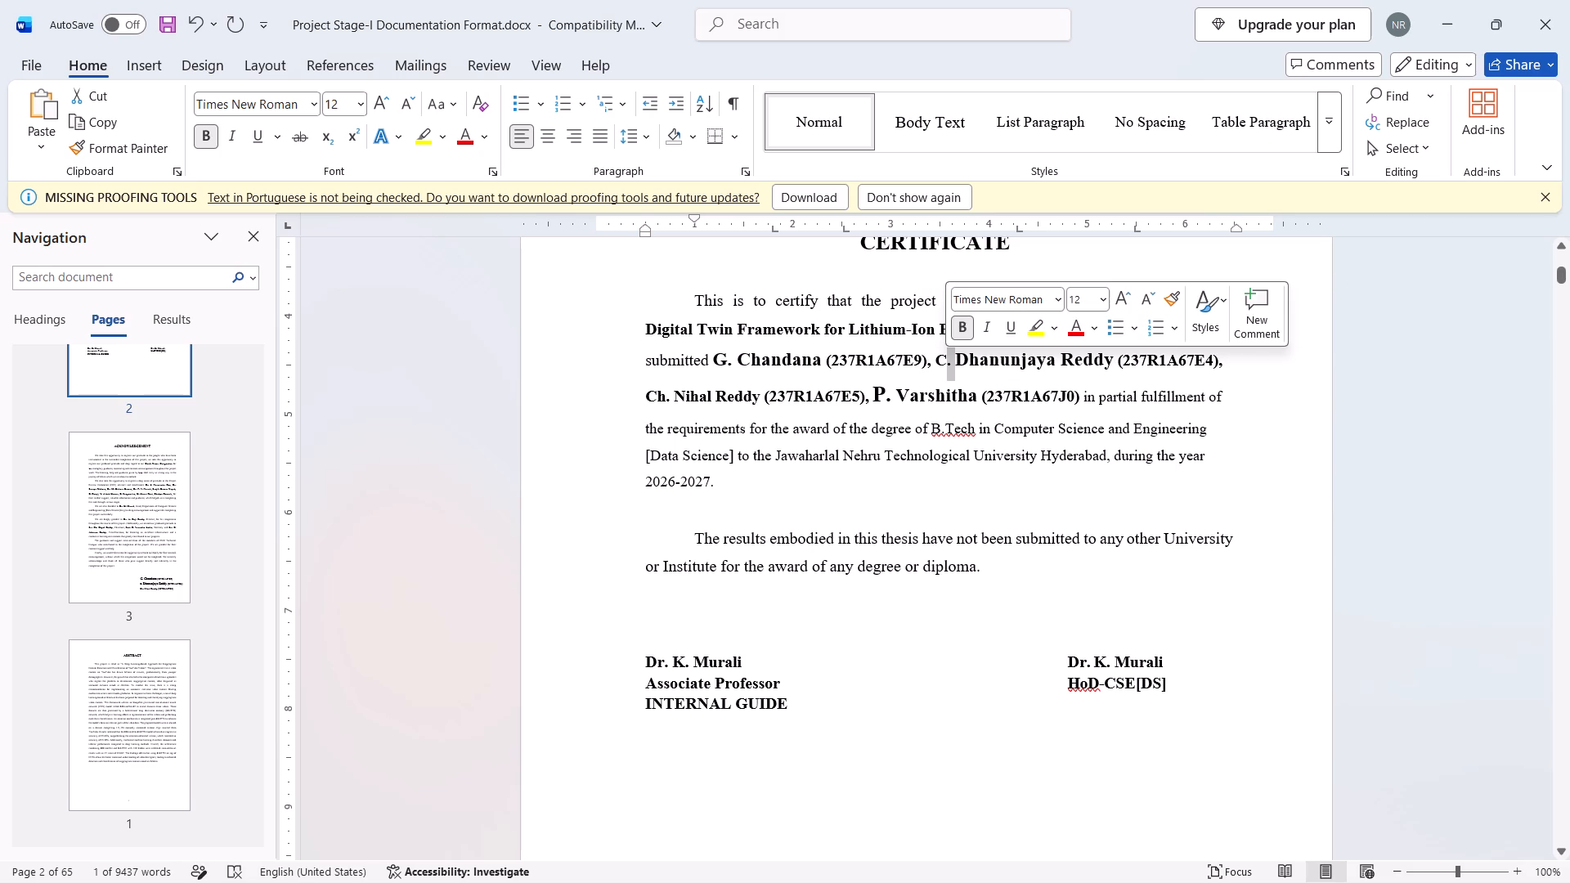
left_click_drag(946, 362, 939, 362)
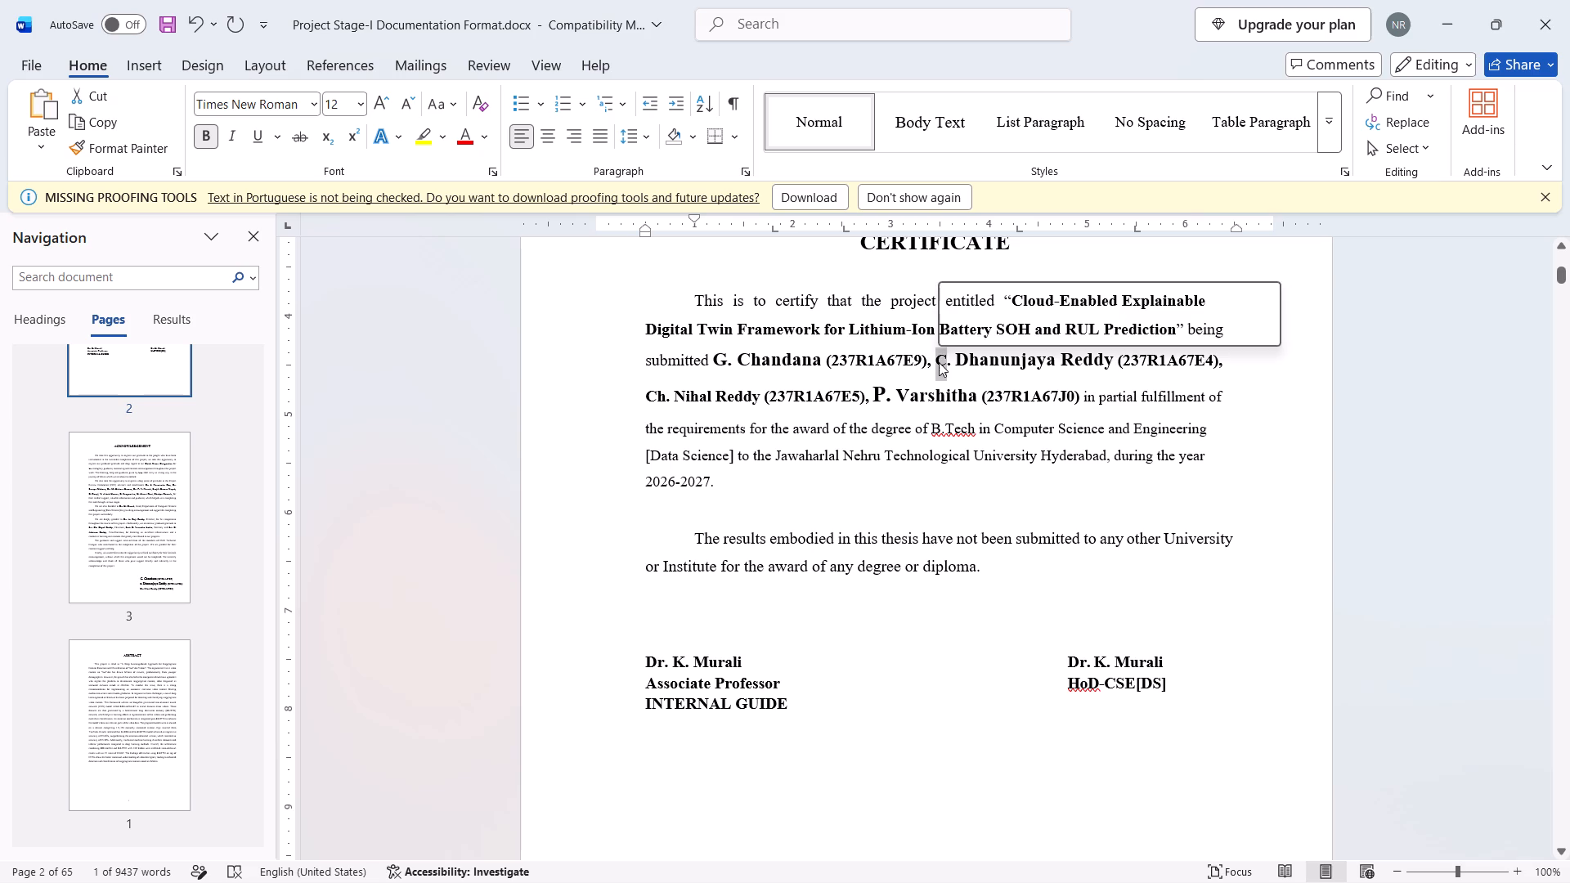
double_click(939, 362)
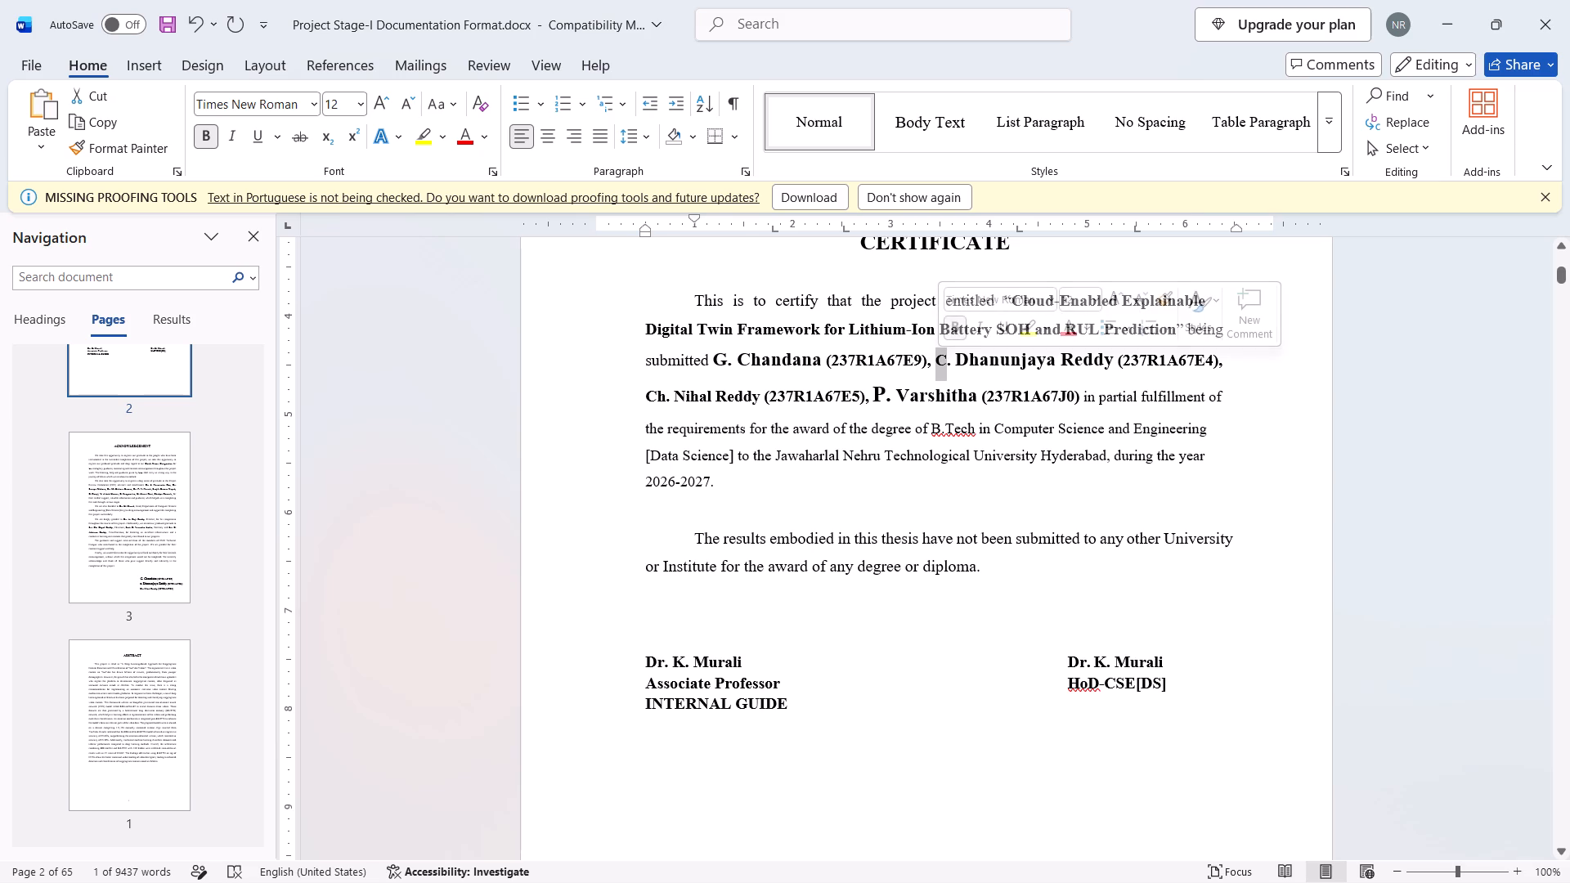
left_click_drag(978, 397, 870, 397)
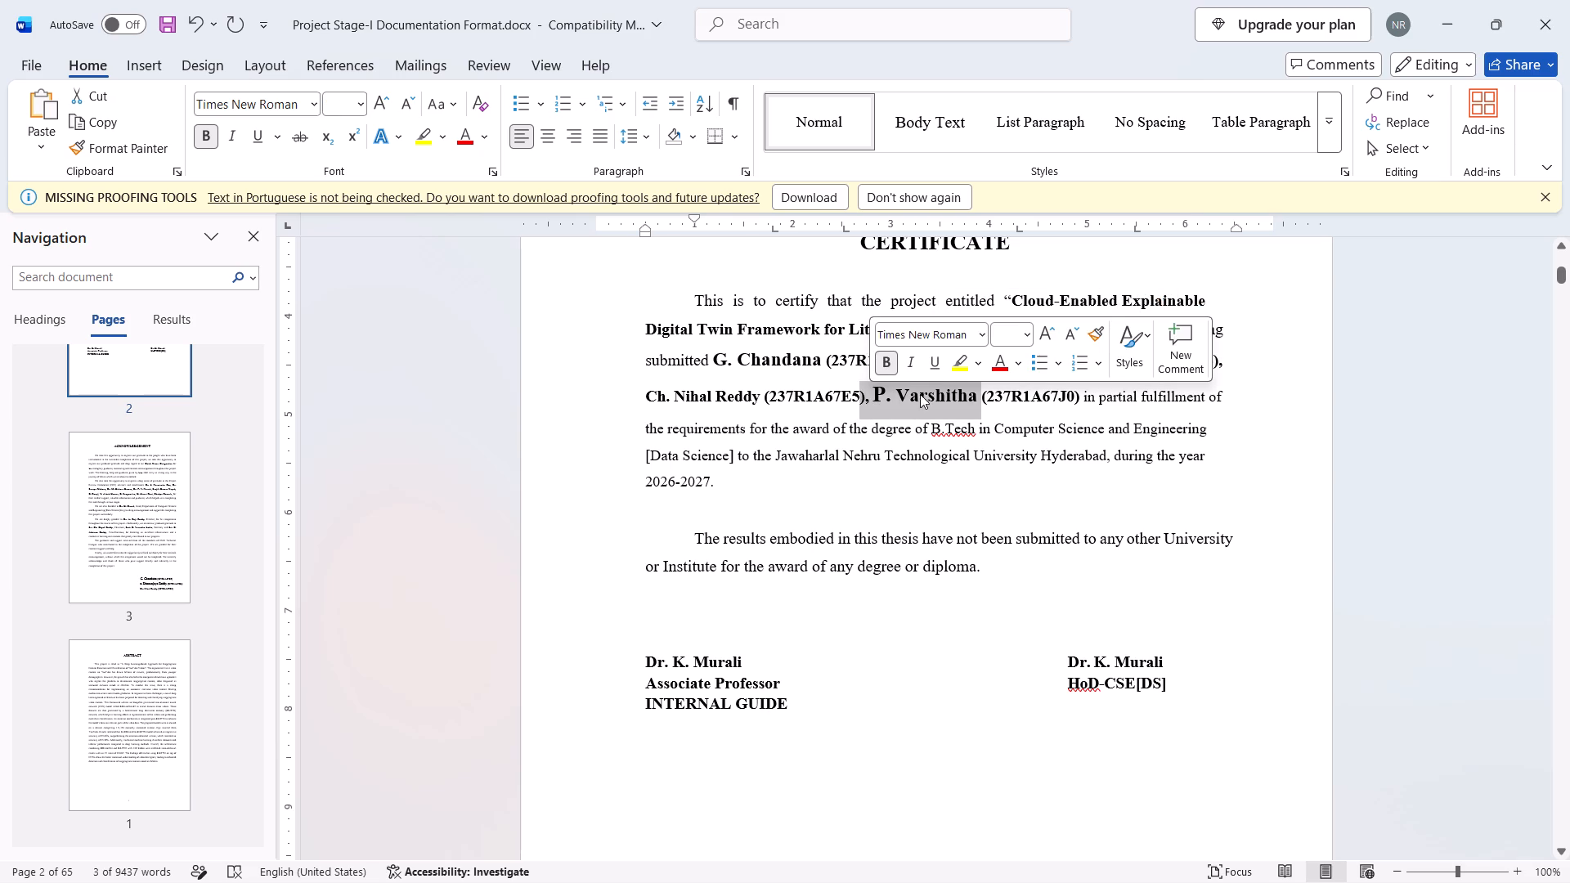
left_click(973, 391)
left_click_drag(980, 395, 877, 393)
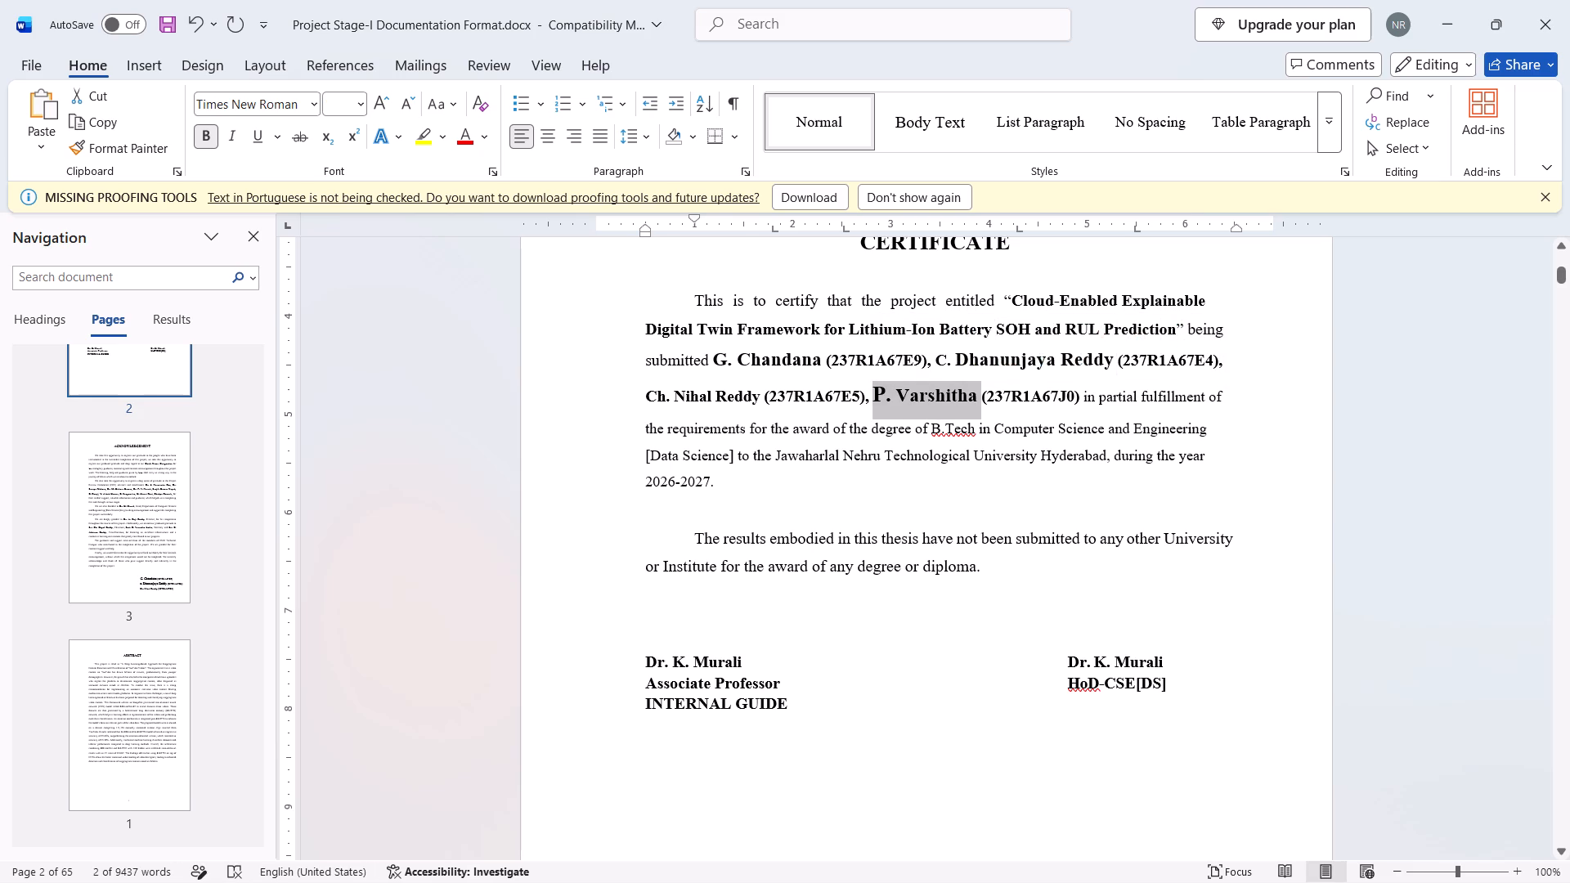
double_click(935, 392)
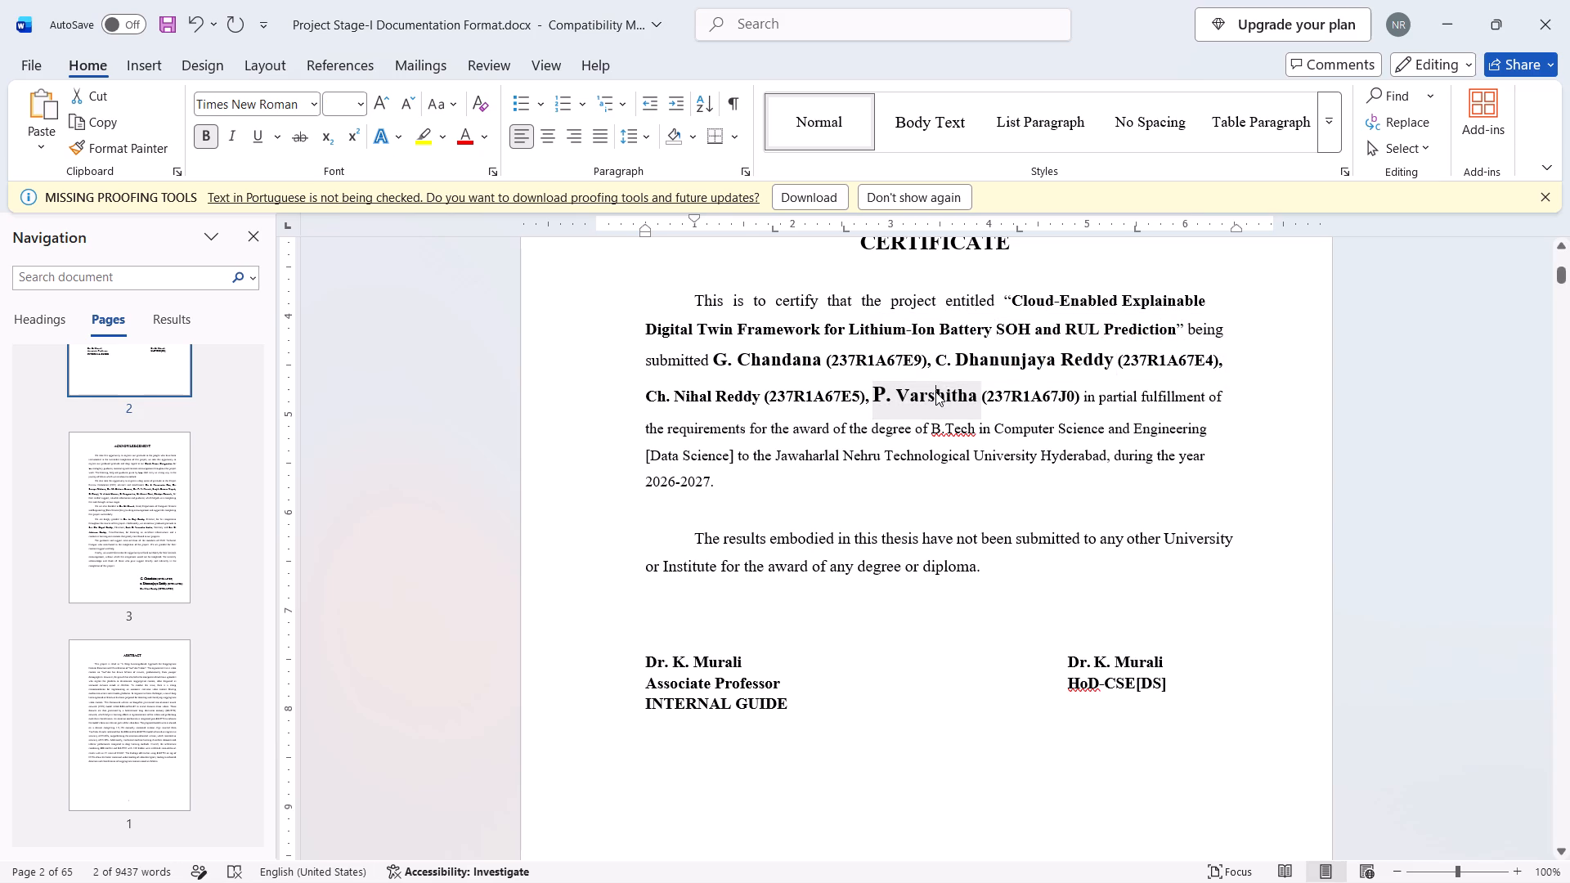
Reduce the period after the fourth member's initial P in the certificate to 12 pt.
double_click(880, 395)
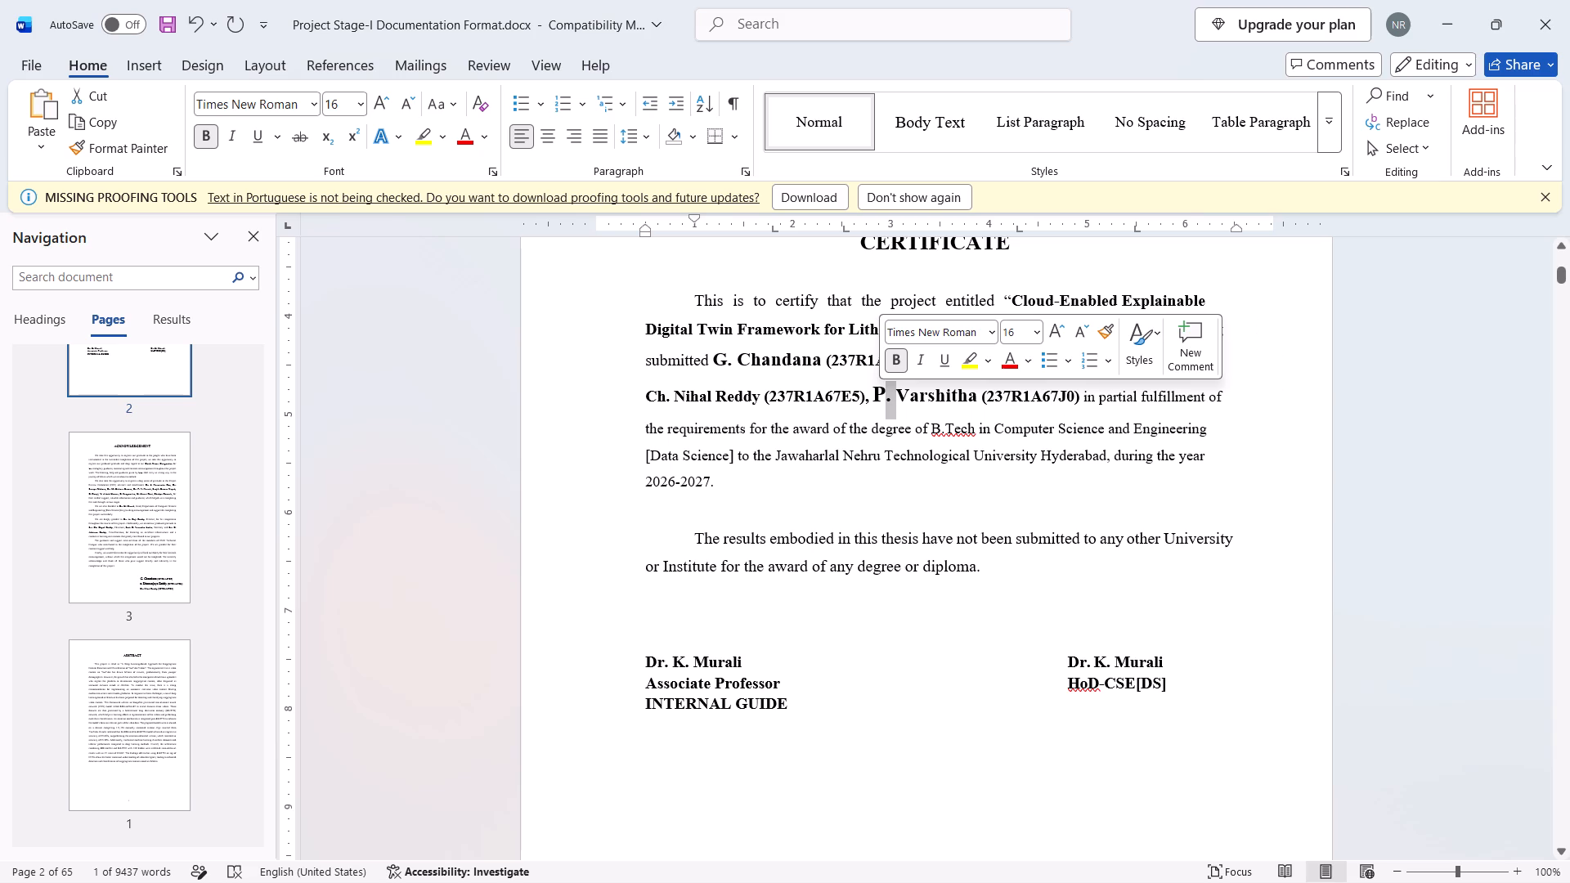
left_click(403, 104)
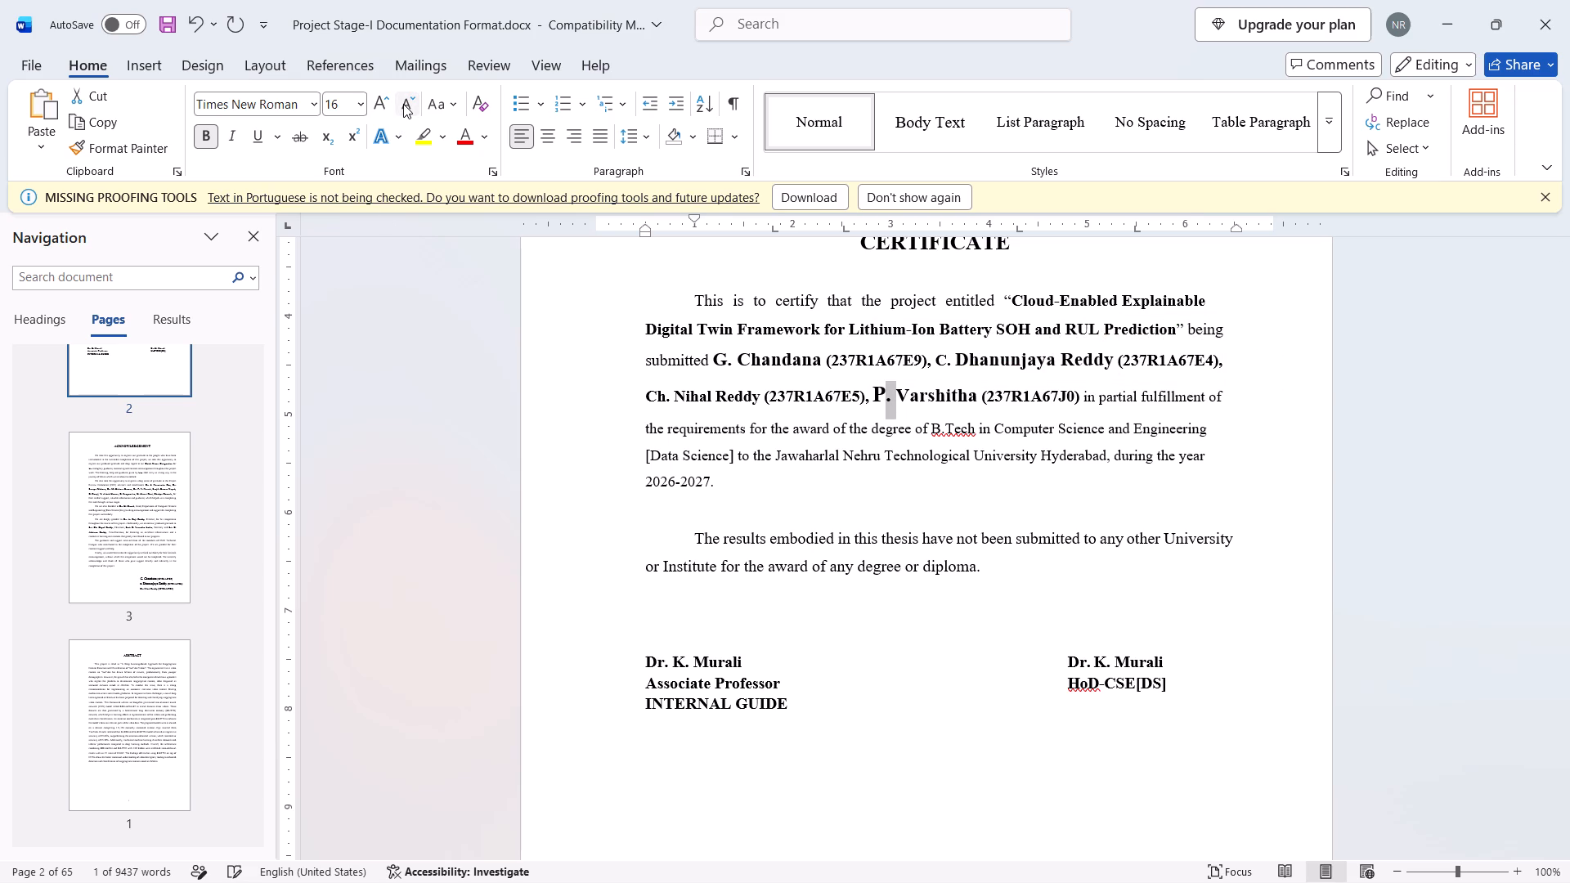
left_click(403, 104)
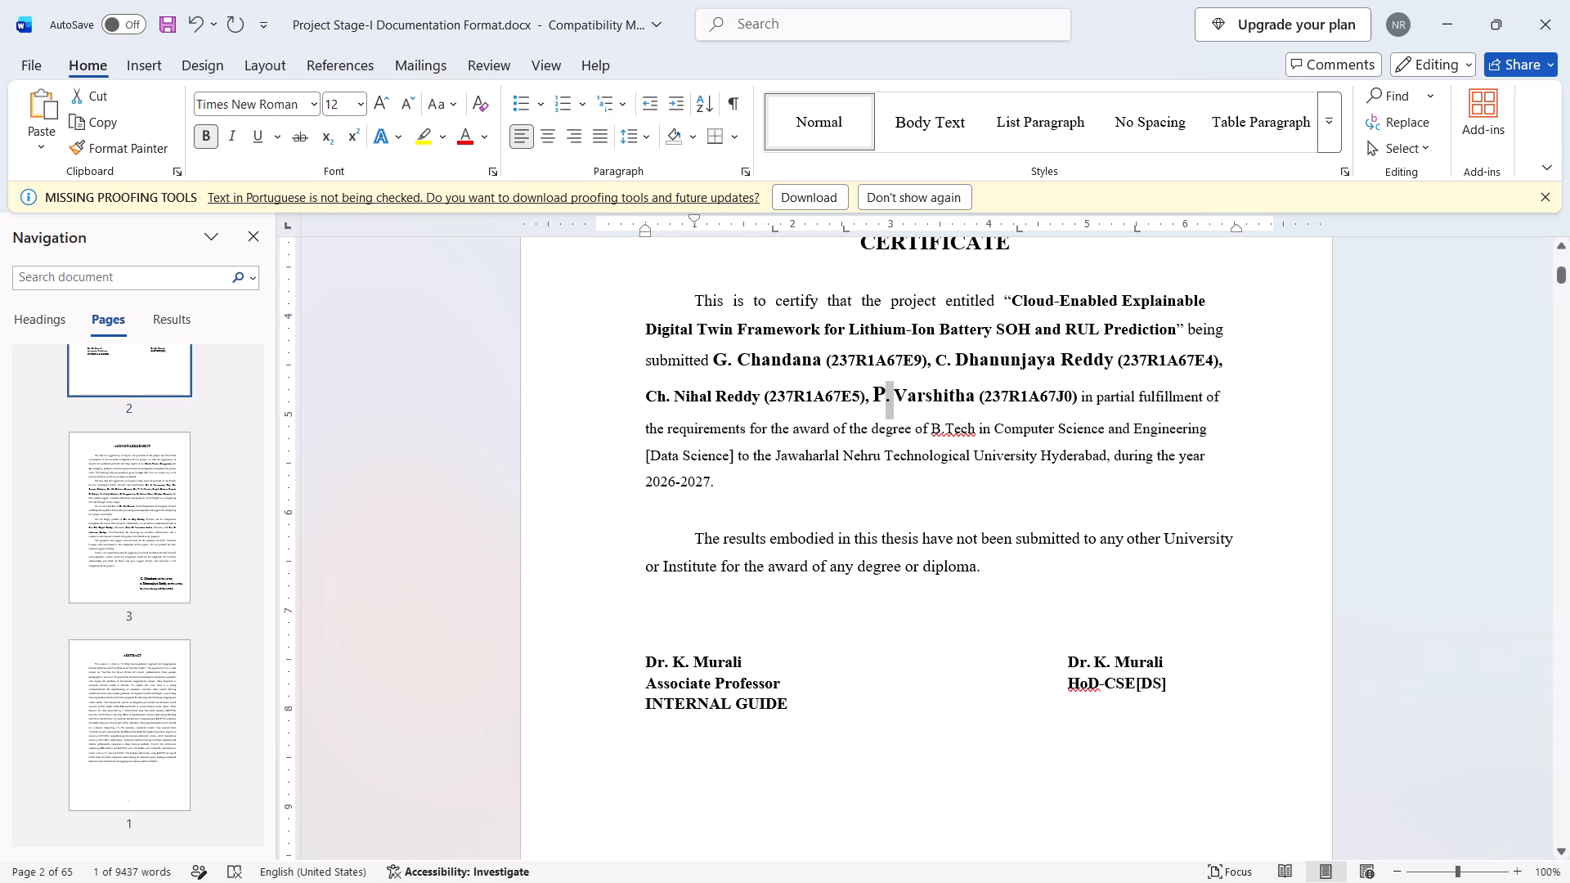
Set the fourth member's initial P in the certificate paragraph to 14 pt.
double_click(881, 397)
left_click(881, 397)
key("shift+Left")
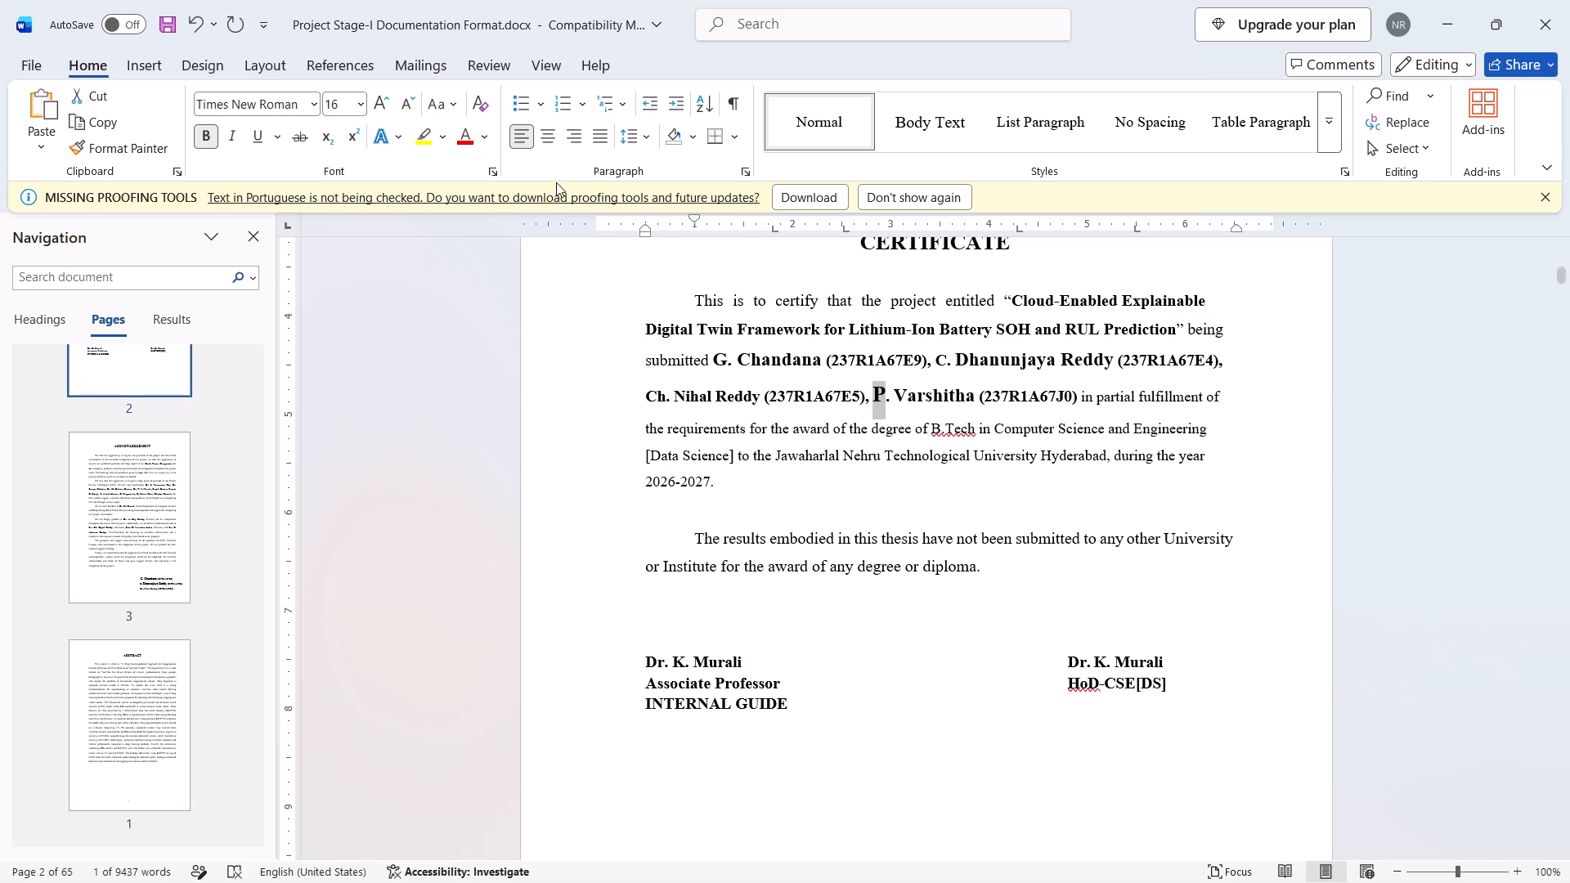
left_click(406, 104)
left_click(406, 104)
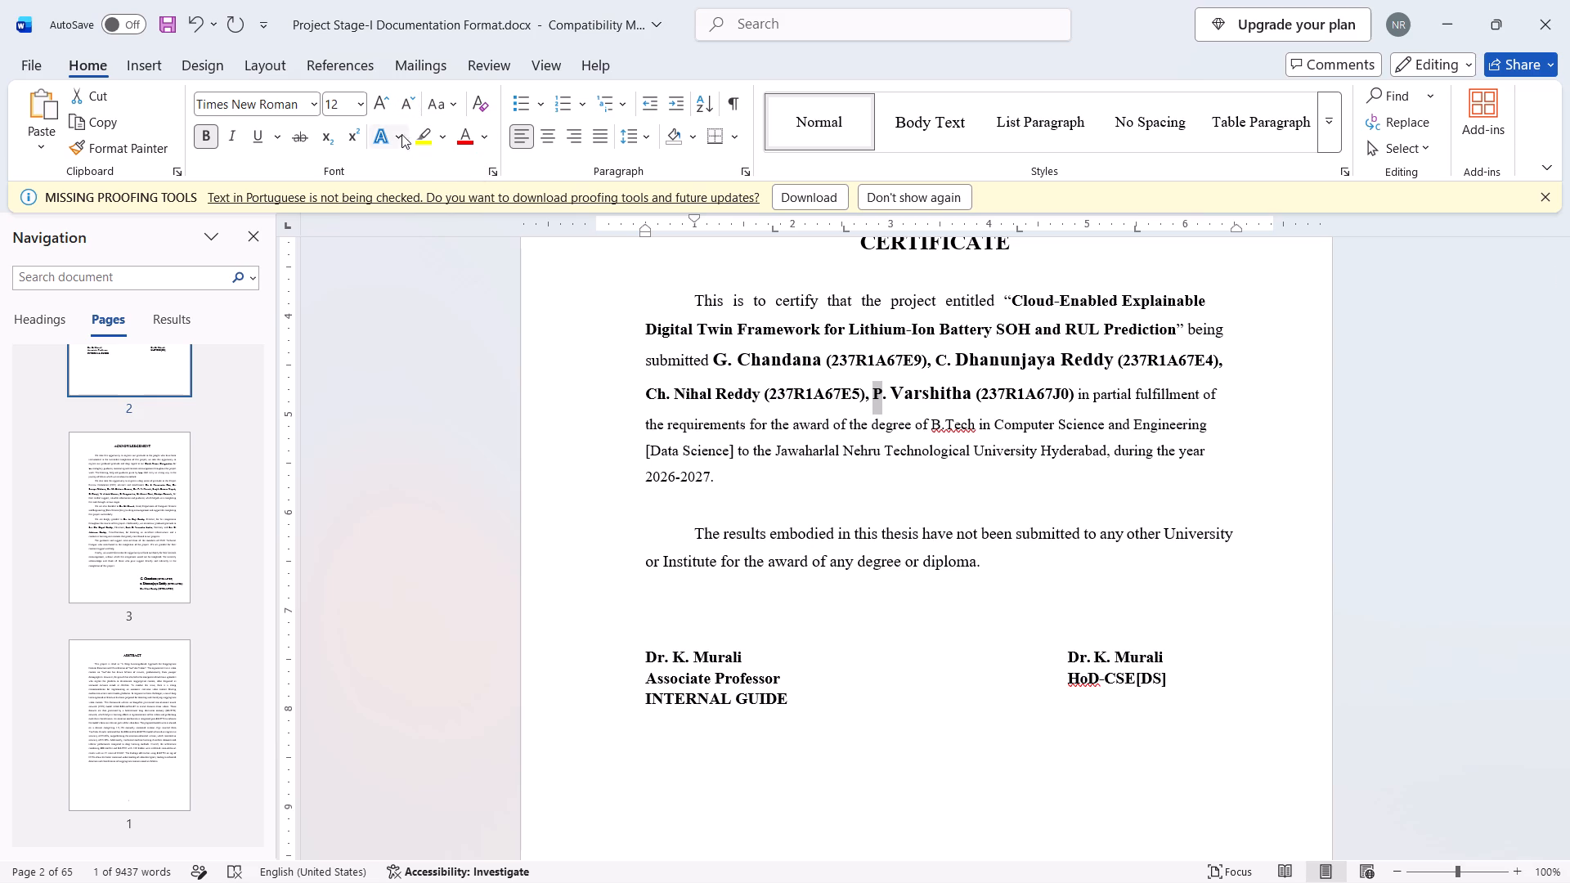
left_click(388, 106)
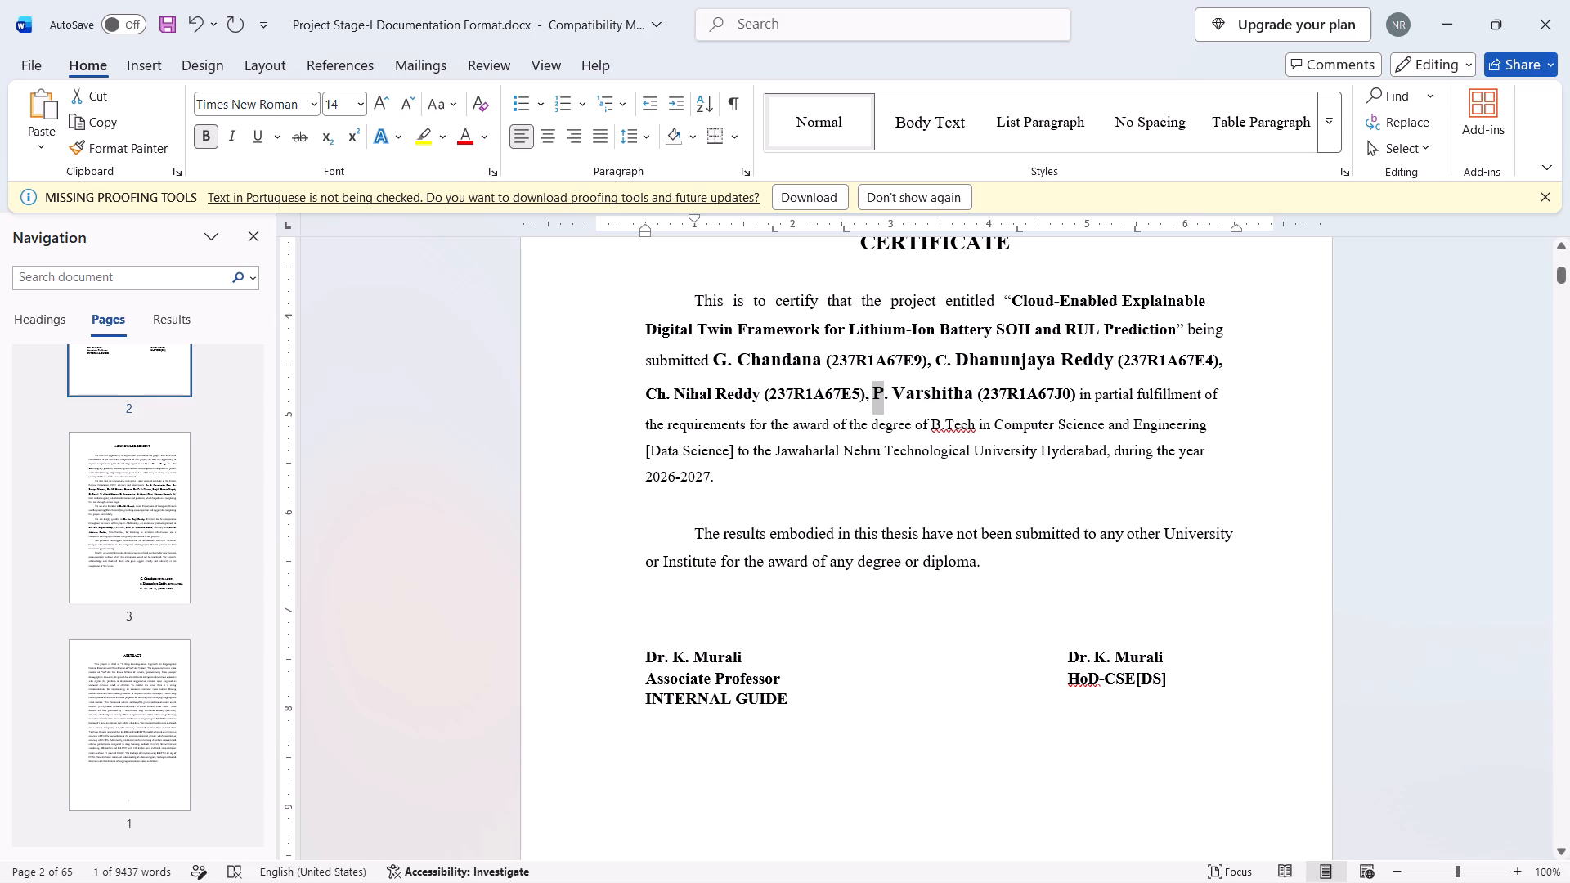
left_click(916, 475)
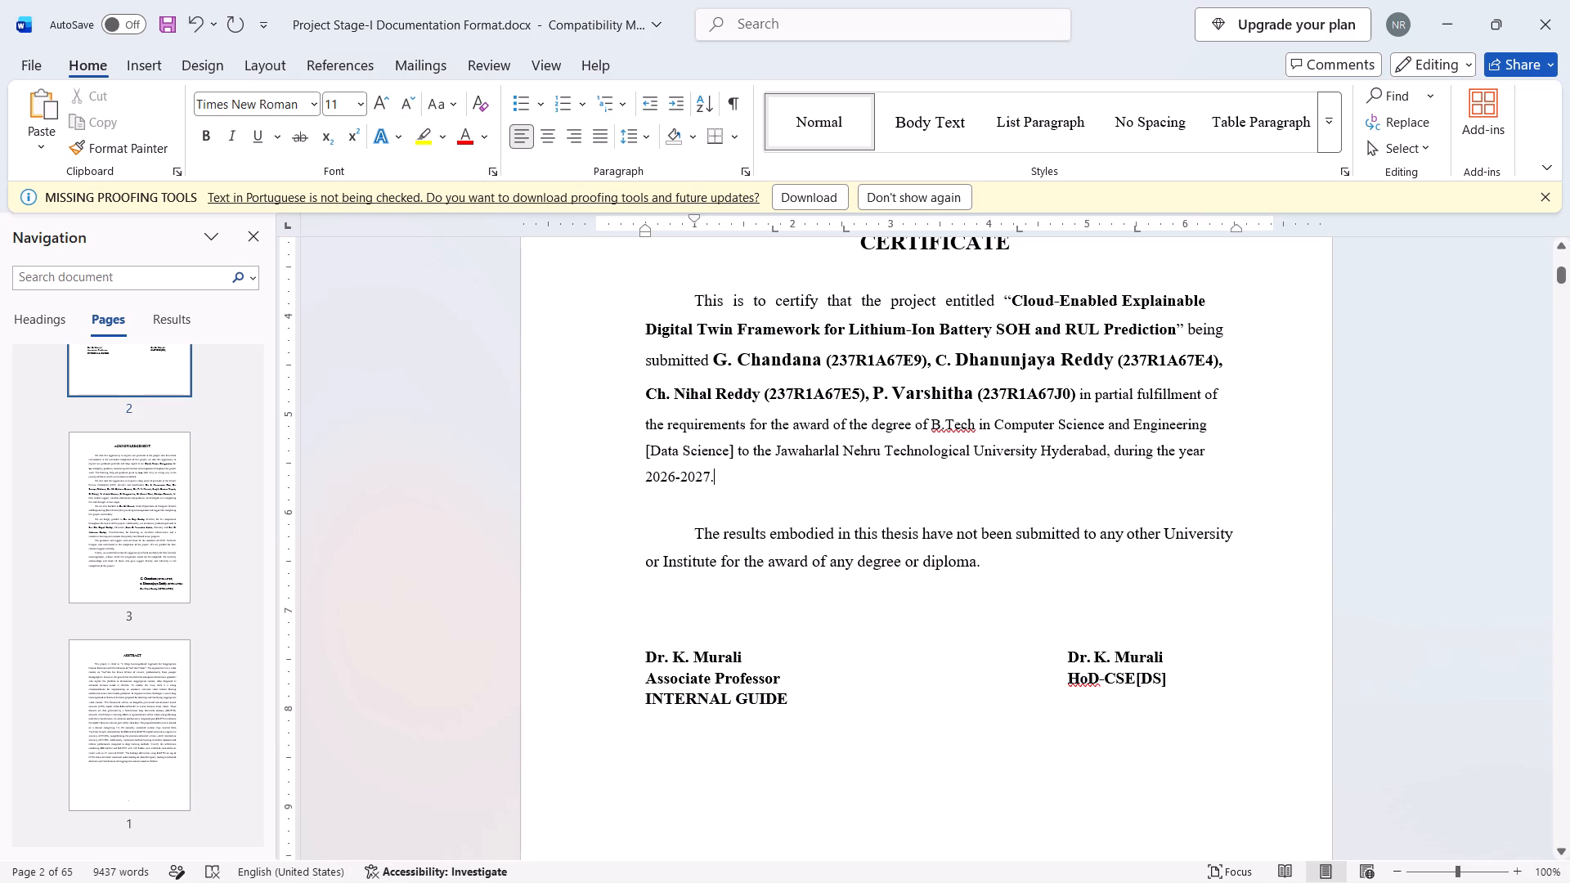
Copy the fourth member's name and roll number from the certificate onto a new line below the third member's acknowledgement entry.
scroll(916, 475, "down", 1)
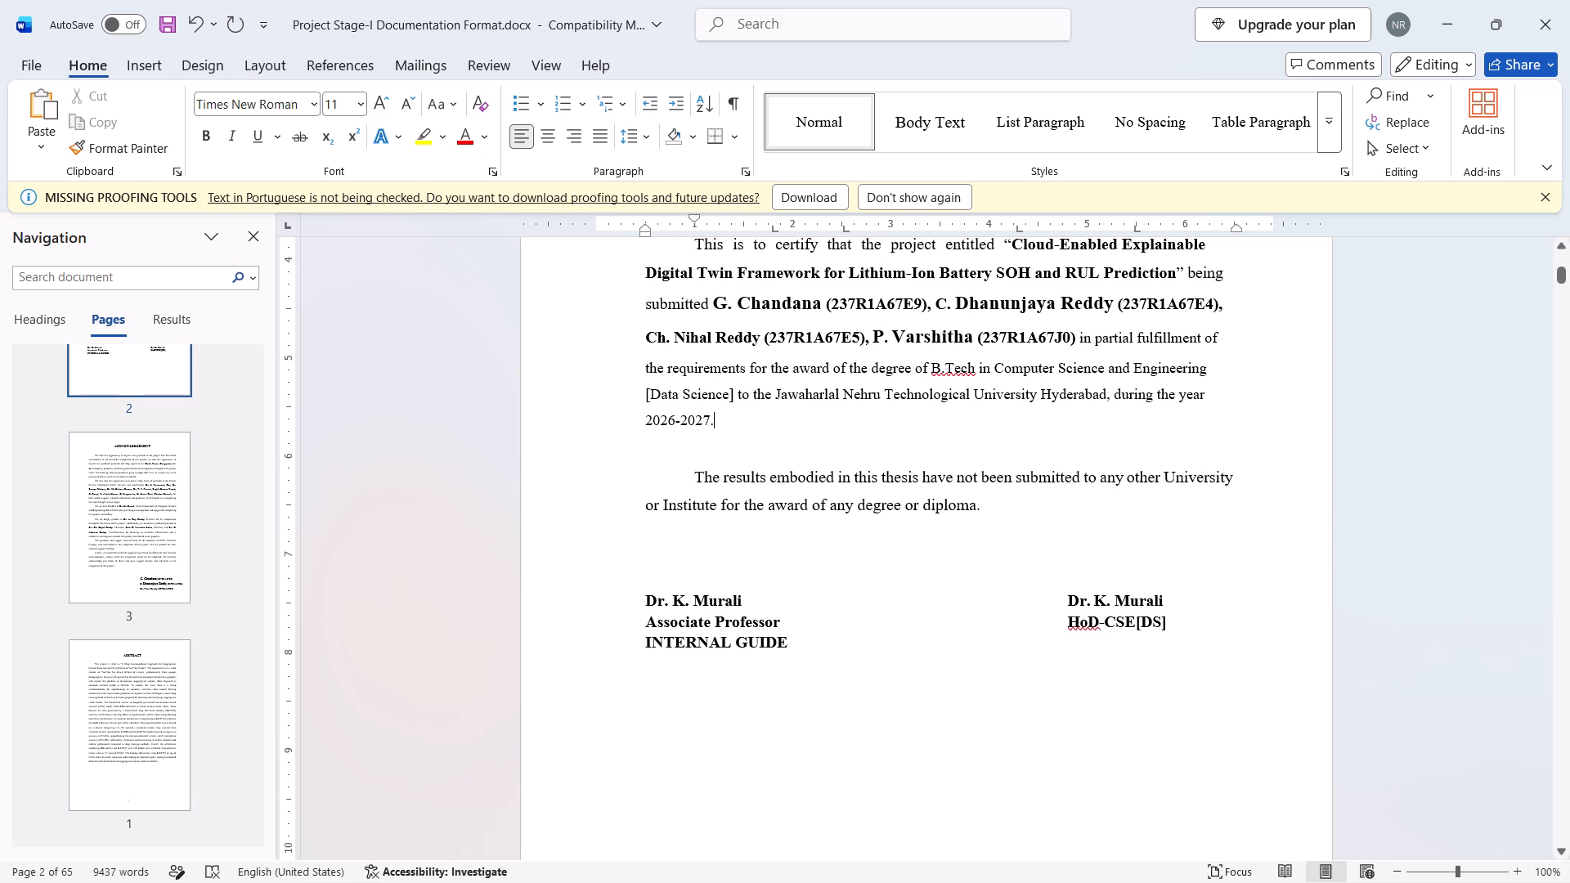
left_click_drag(872, 334, 1069, 341)
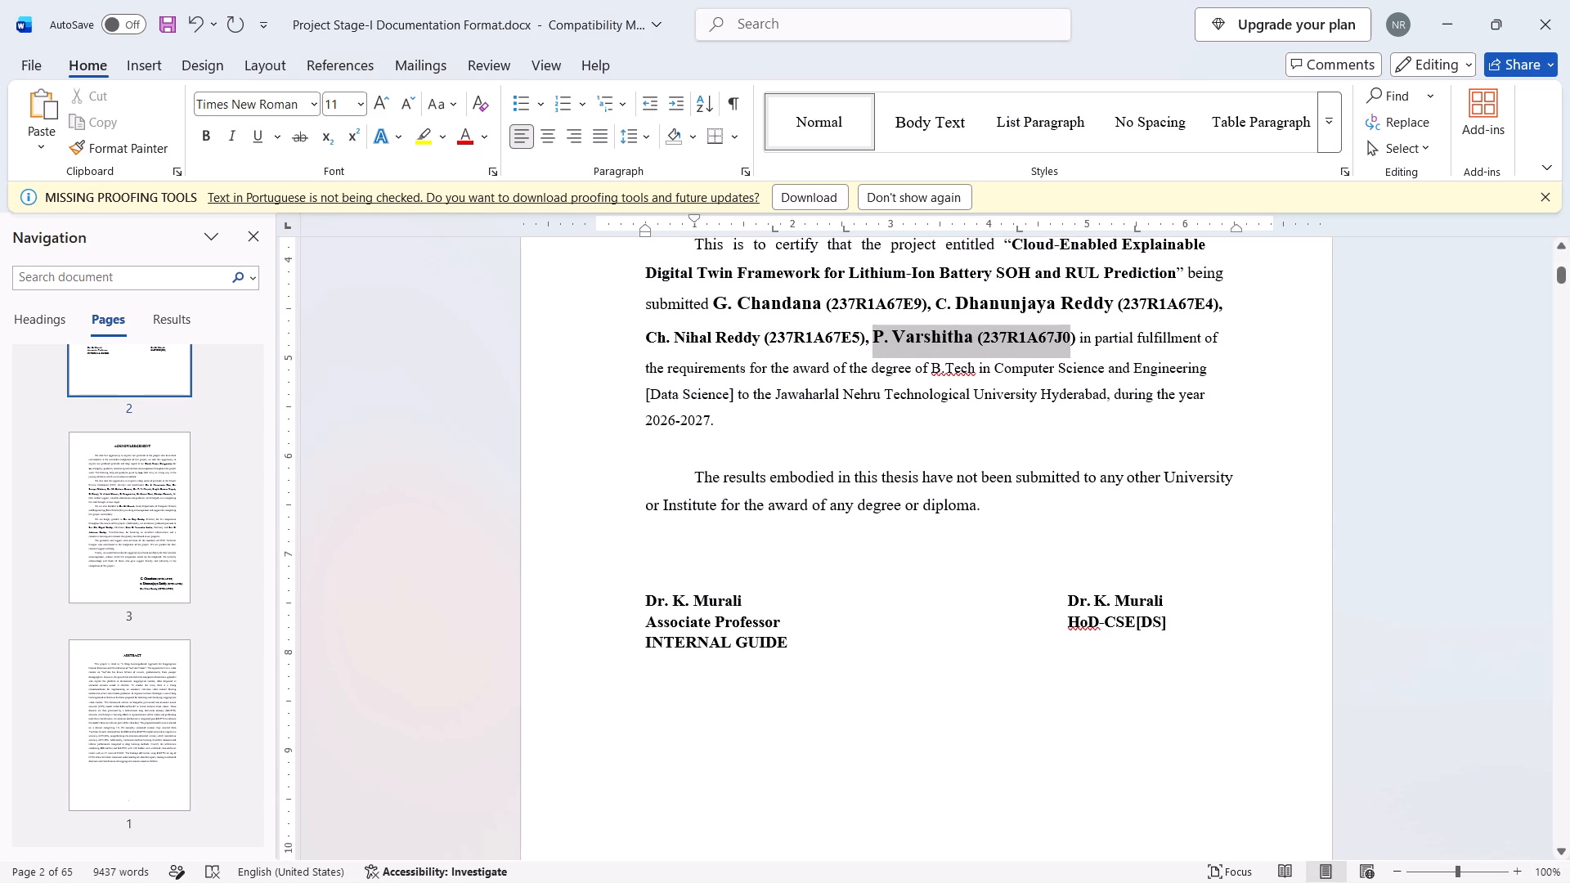
left_click_drag(1069, 341, 1073, 341)
key("ctrl+c")
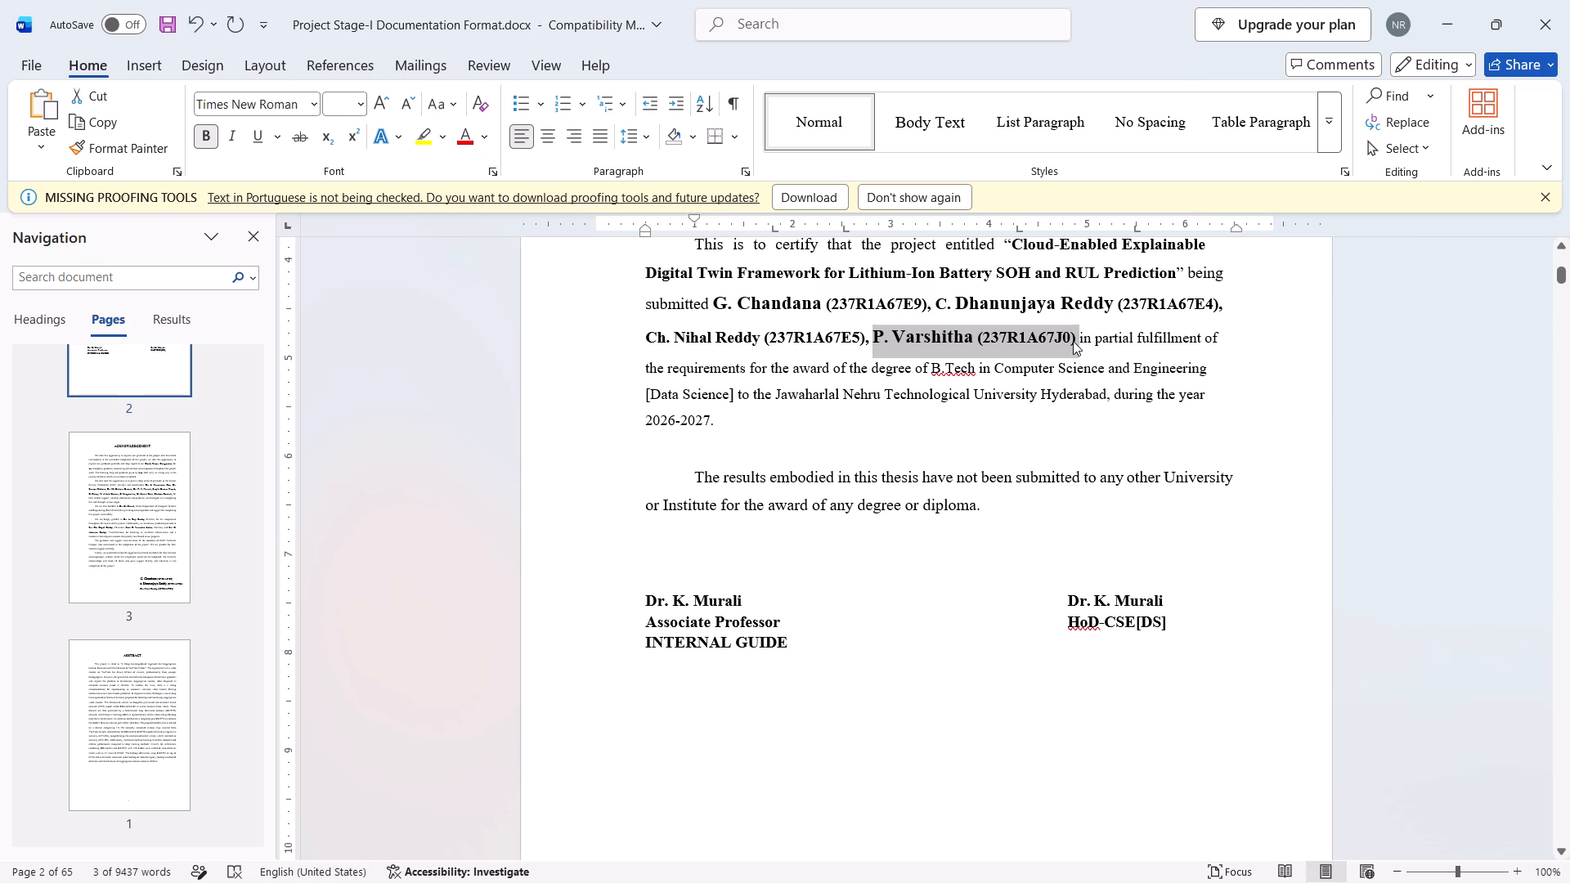
left_click(945, 663)
scroll(945, 663, "down", 7)
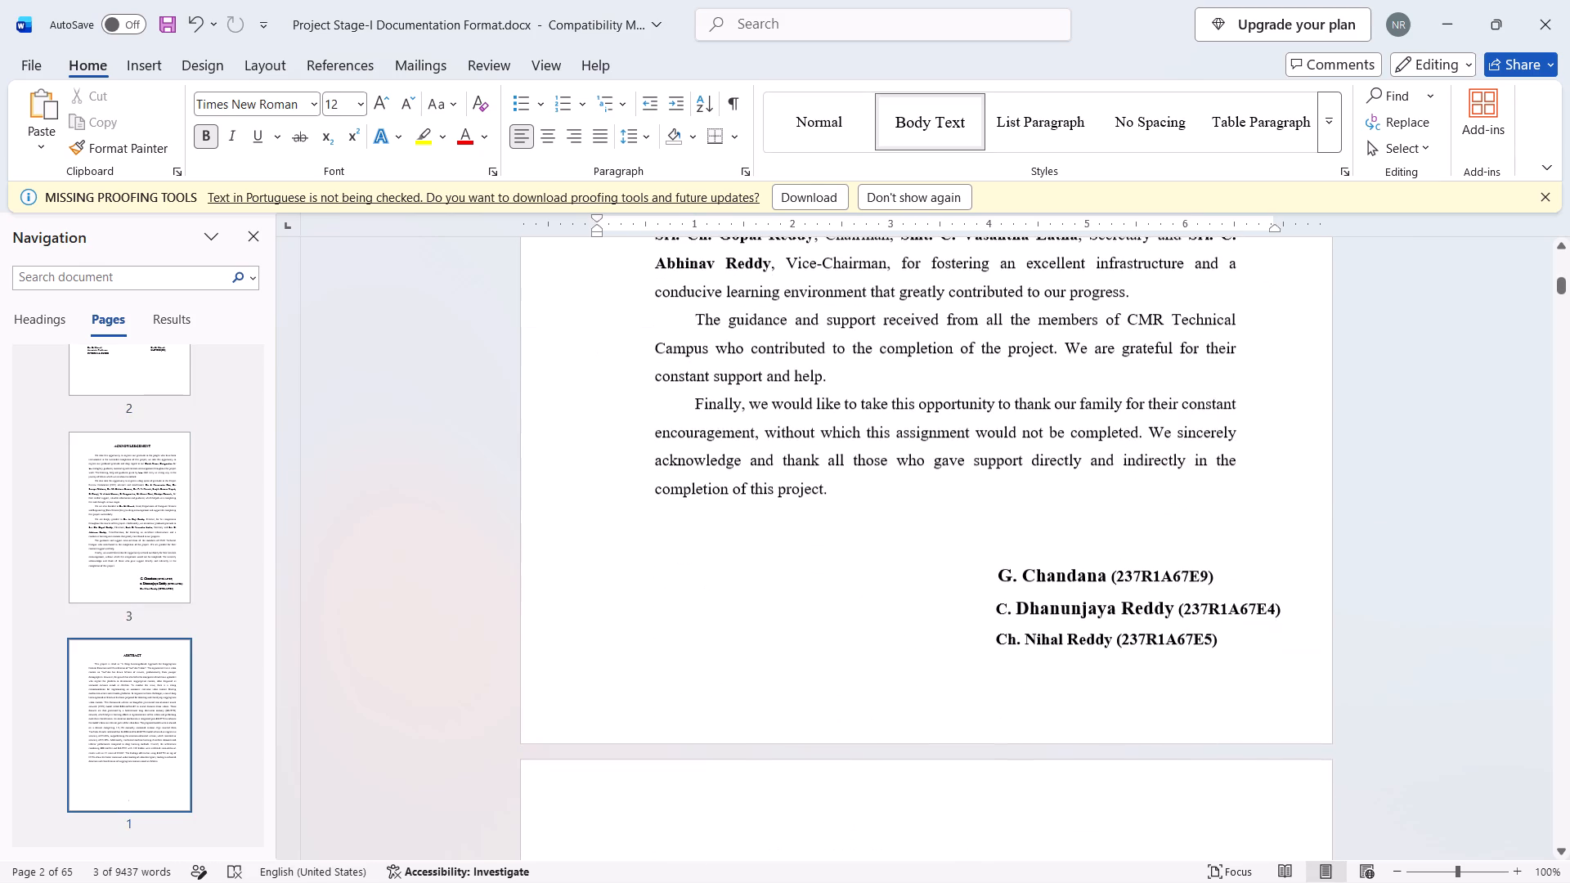
left_click(1215, 639)
key("Return")
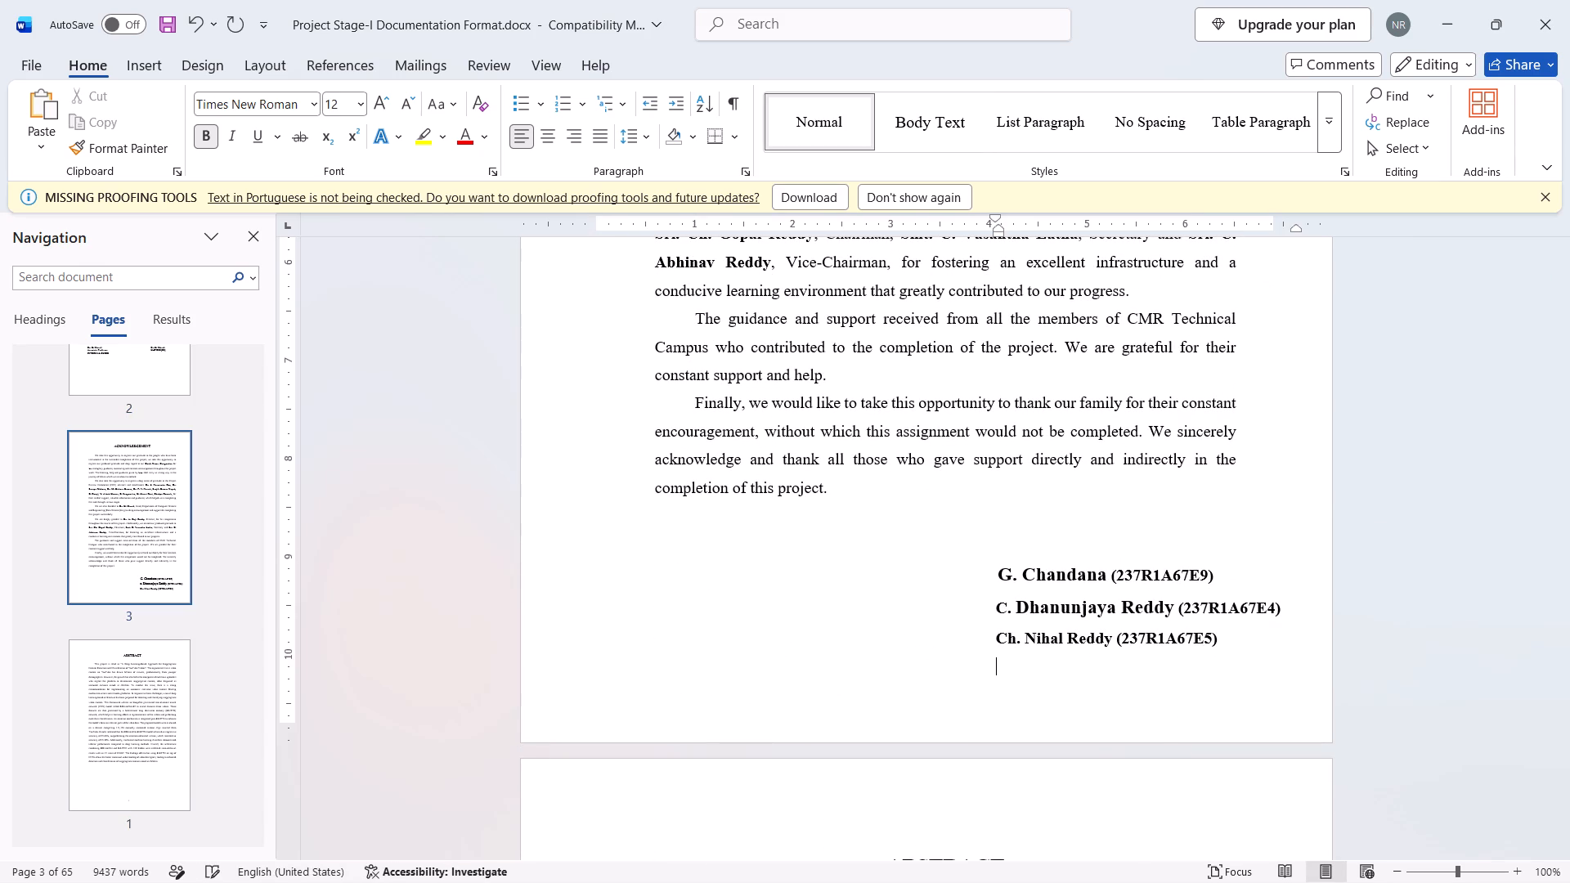
key("ctrl+v")
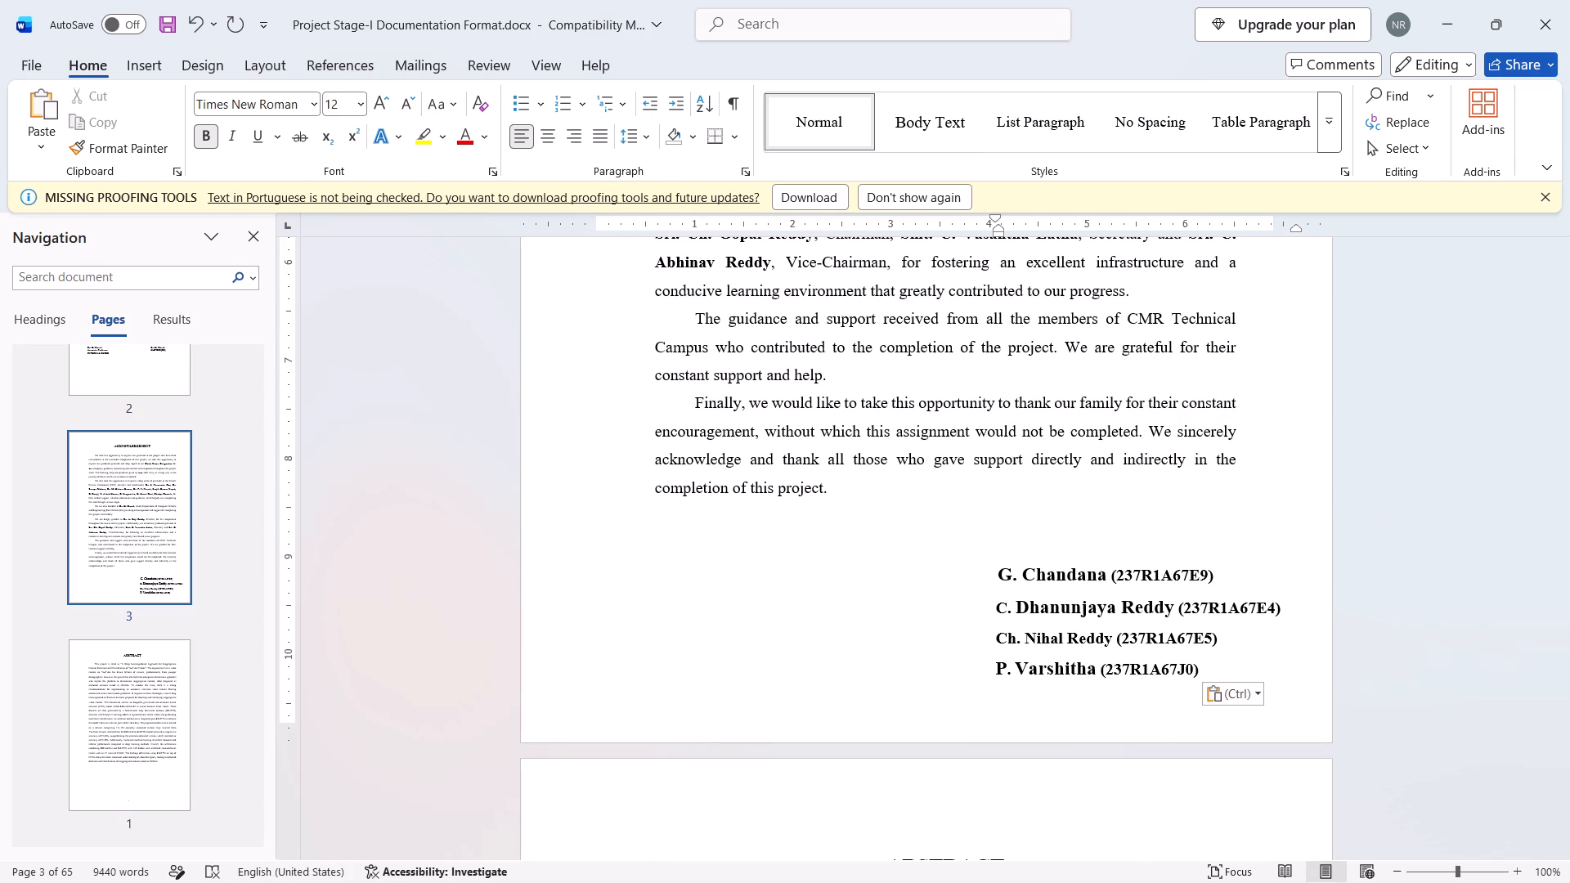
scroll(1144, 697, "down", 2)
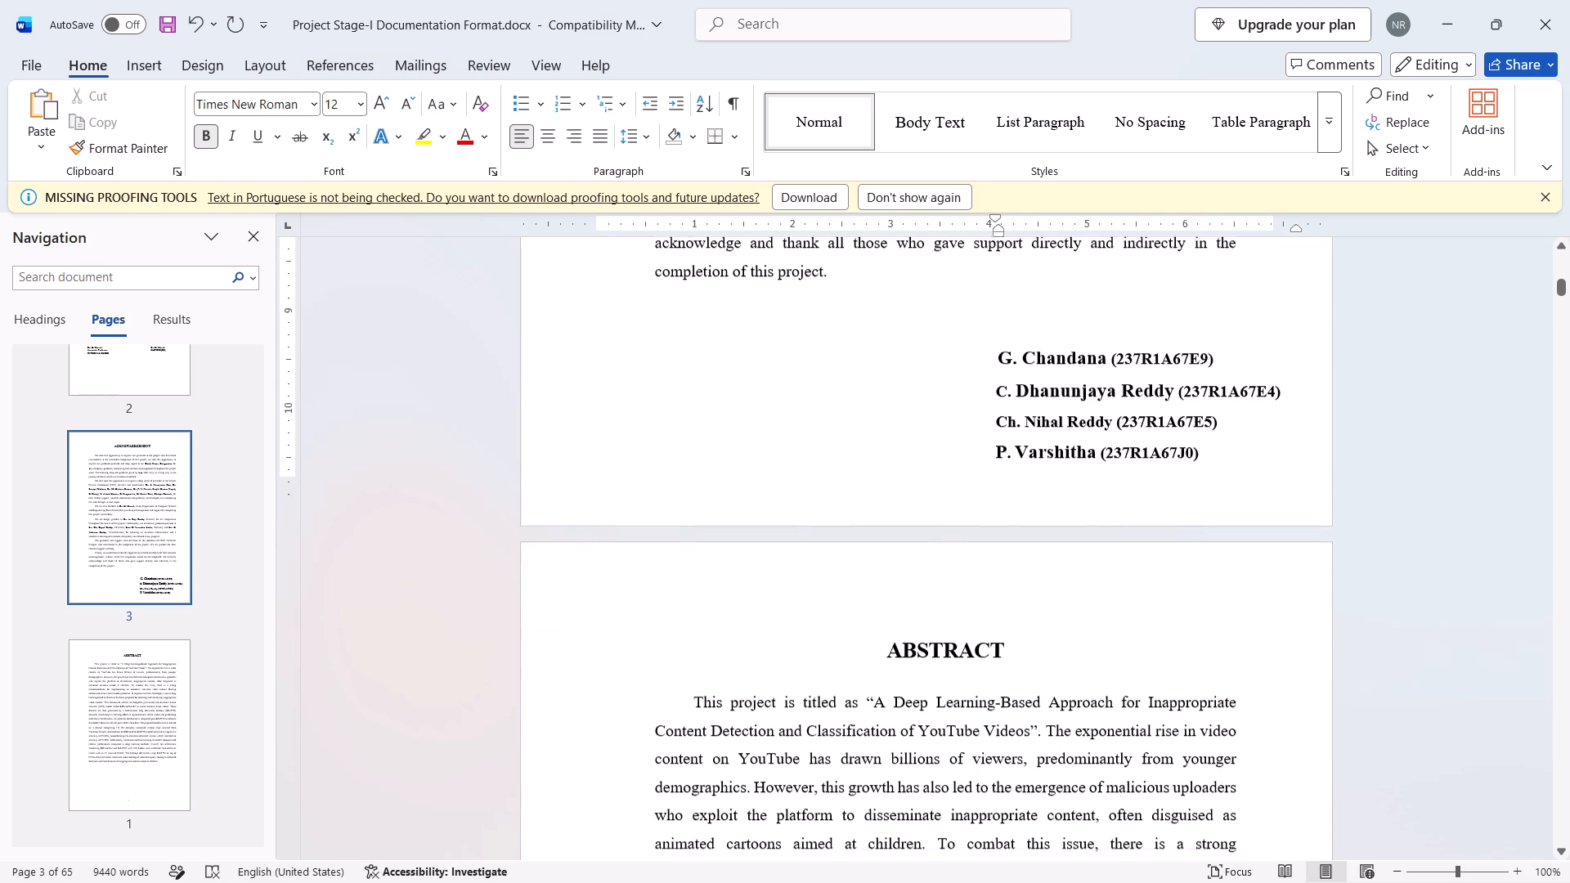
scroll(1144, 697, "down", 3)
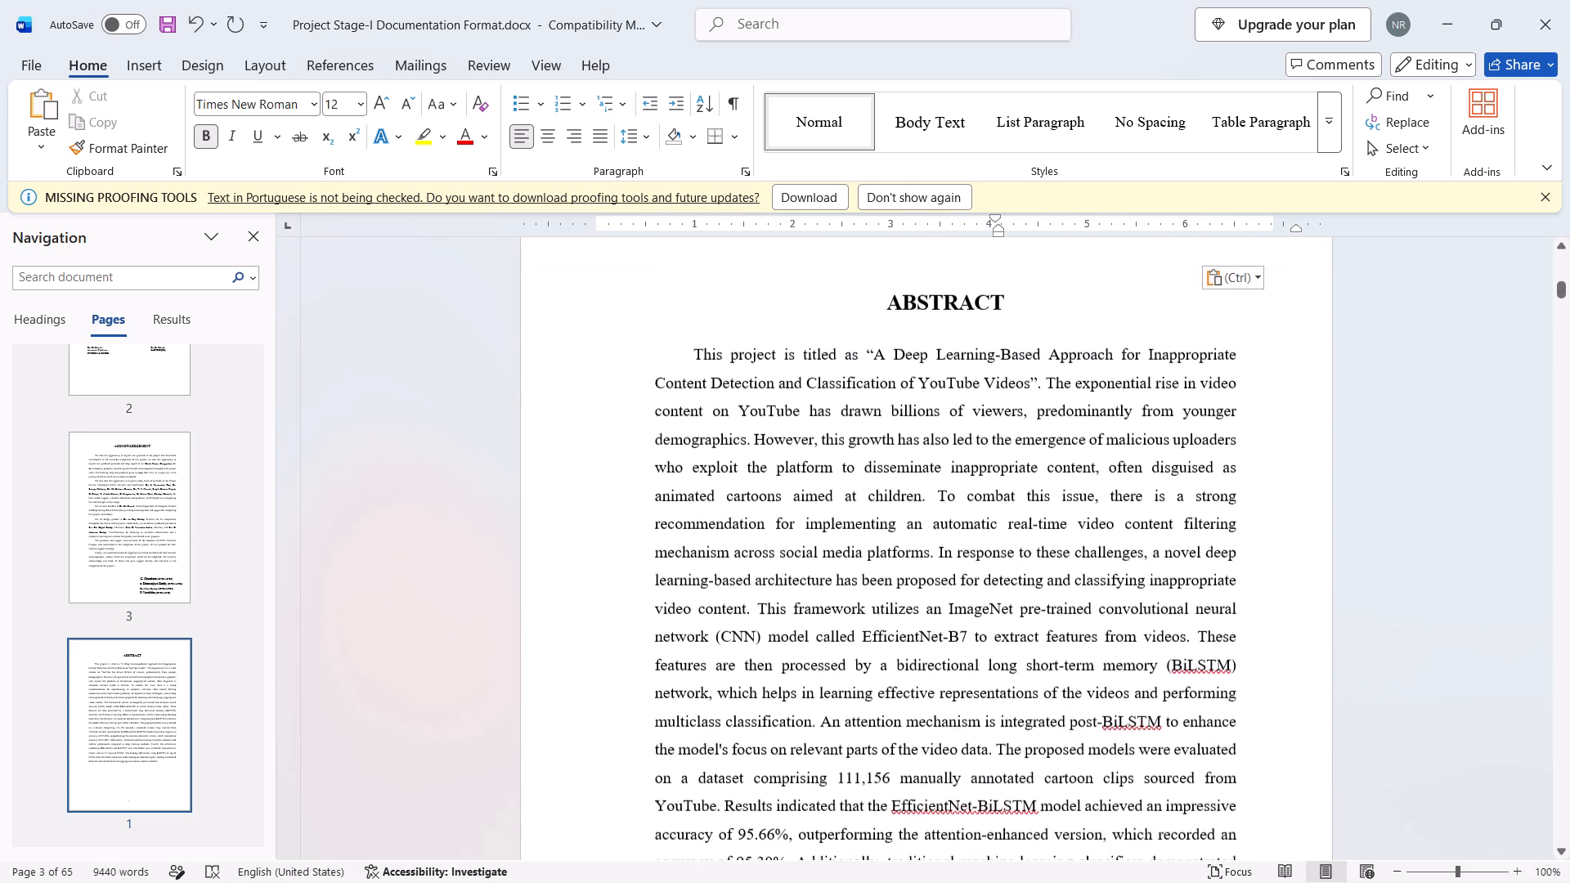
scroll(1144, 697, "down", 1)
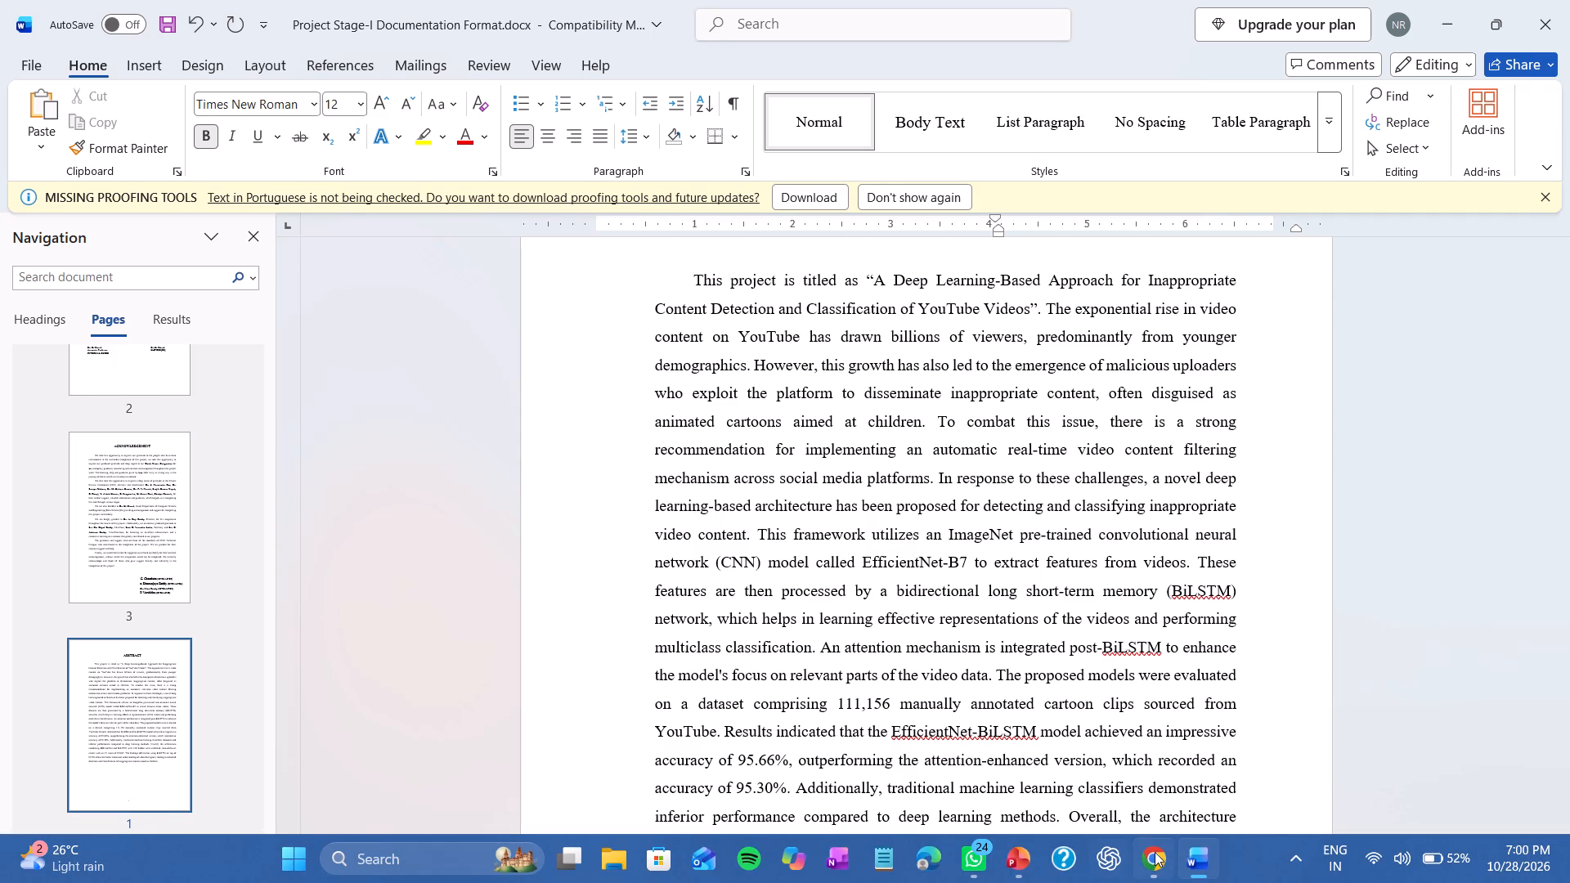
Switch to Chrome, download the Portuguese (Brazil) Language Pack for 64-bit Office, and launch the downloaded OfficeSetup.exe.
left_click(1155, 852)
scroll(1090, 589, "down", 1)
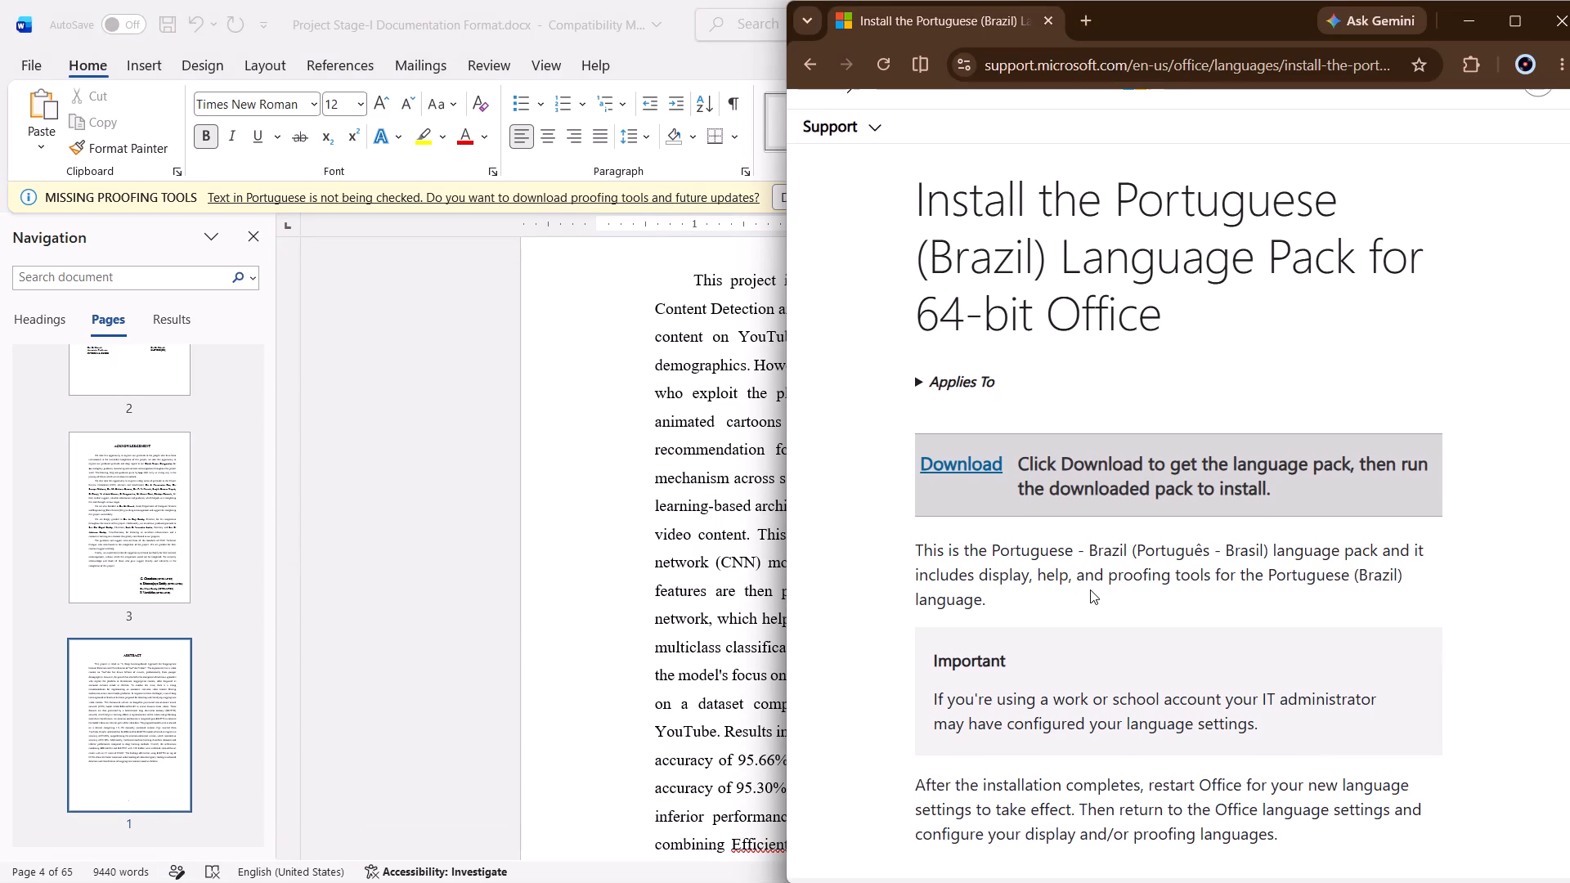
scroll(1090, 589, "down", 2)
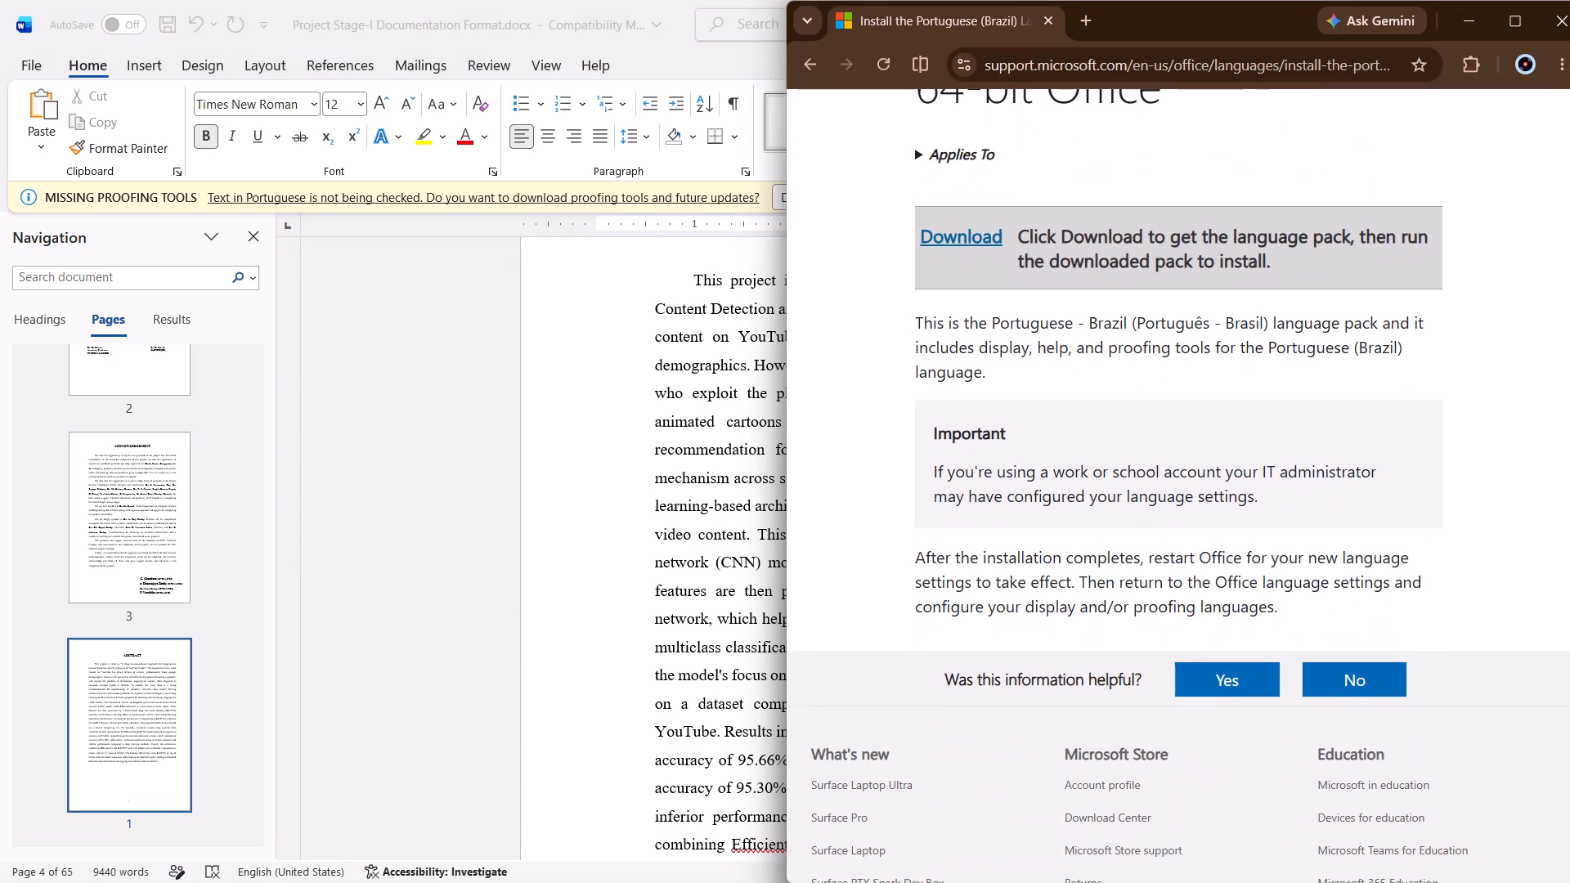
left_click(971, 234)
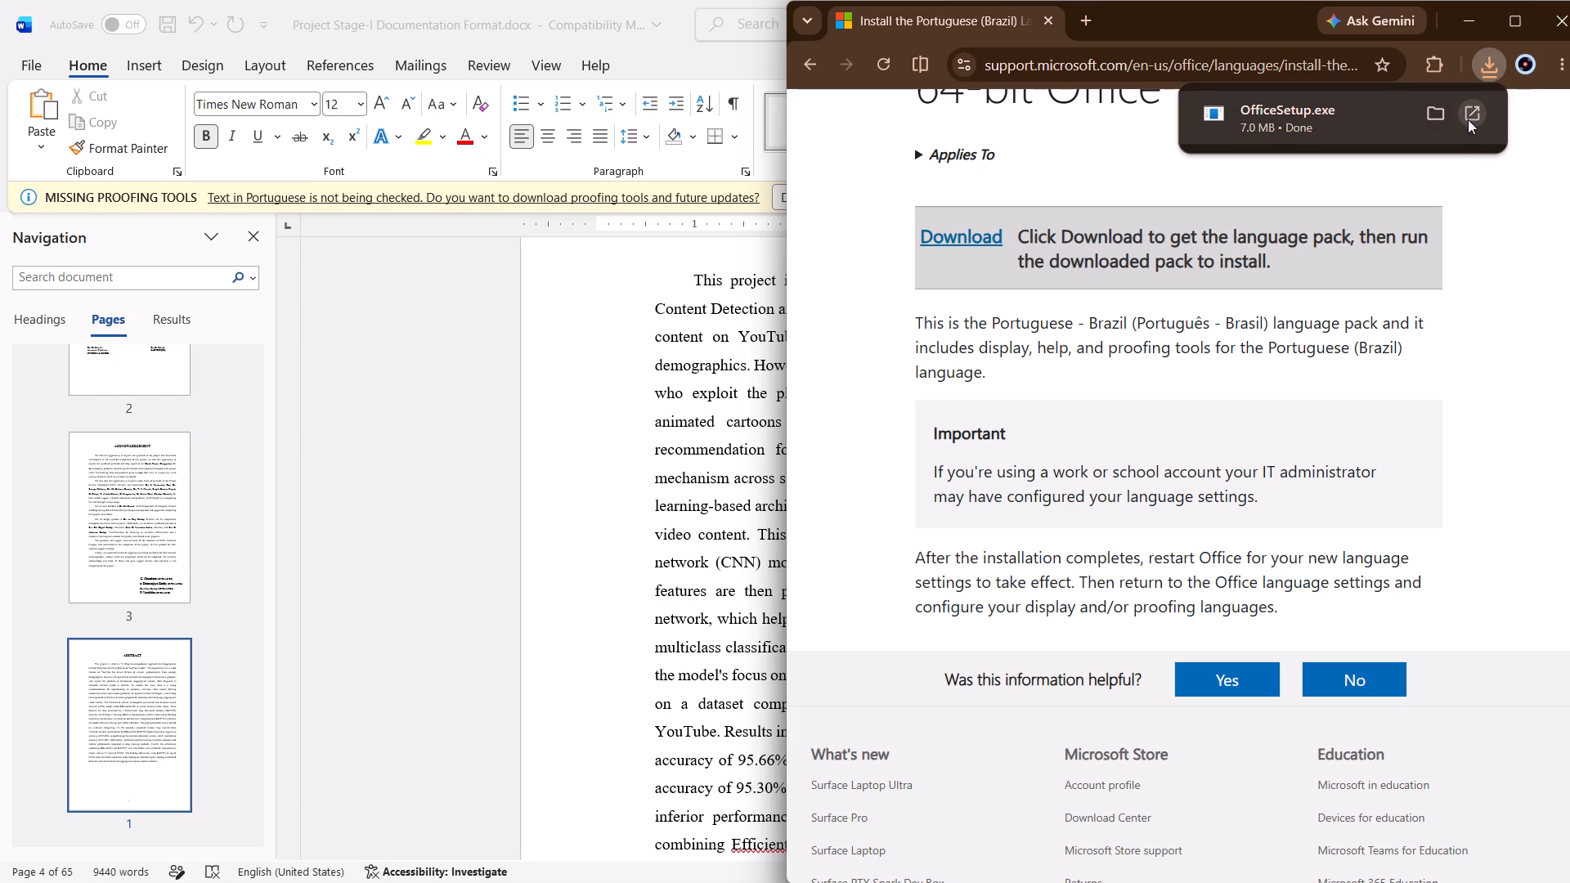
left_click(1468, 117)
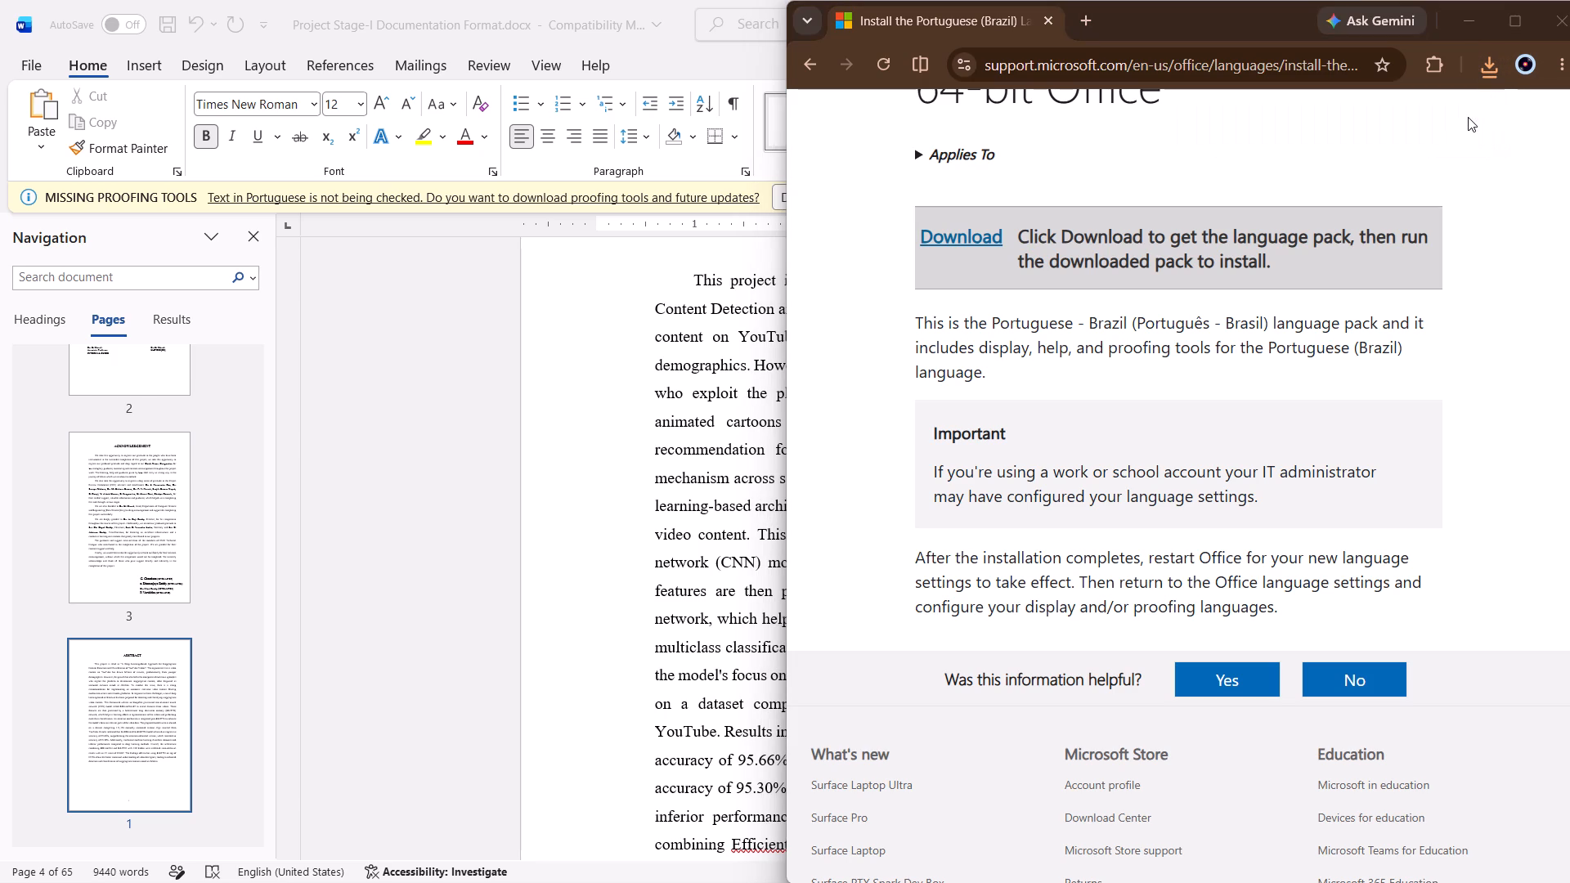